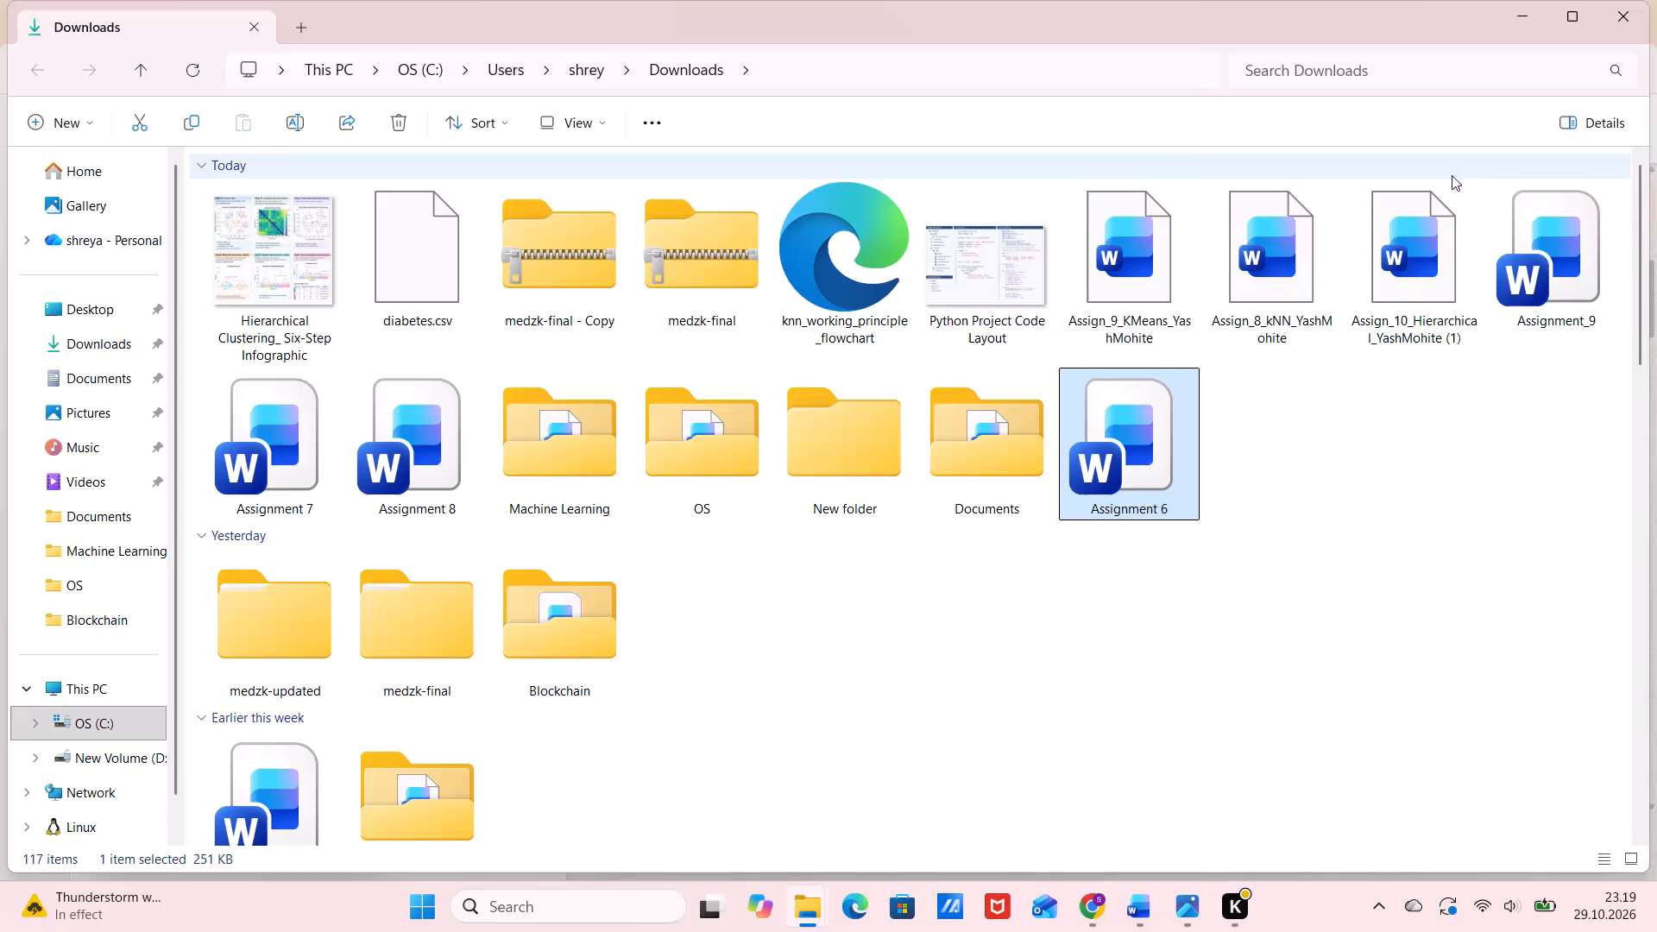
Open the Assignment 6 document from the Downloads folder.
{"action": "double_click", "coordinate": [1154, 500]}
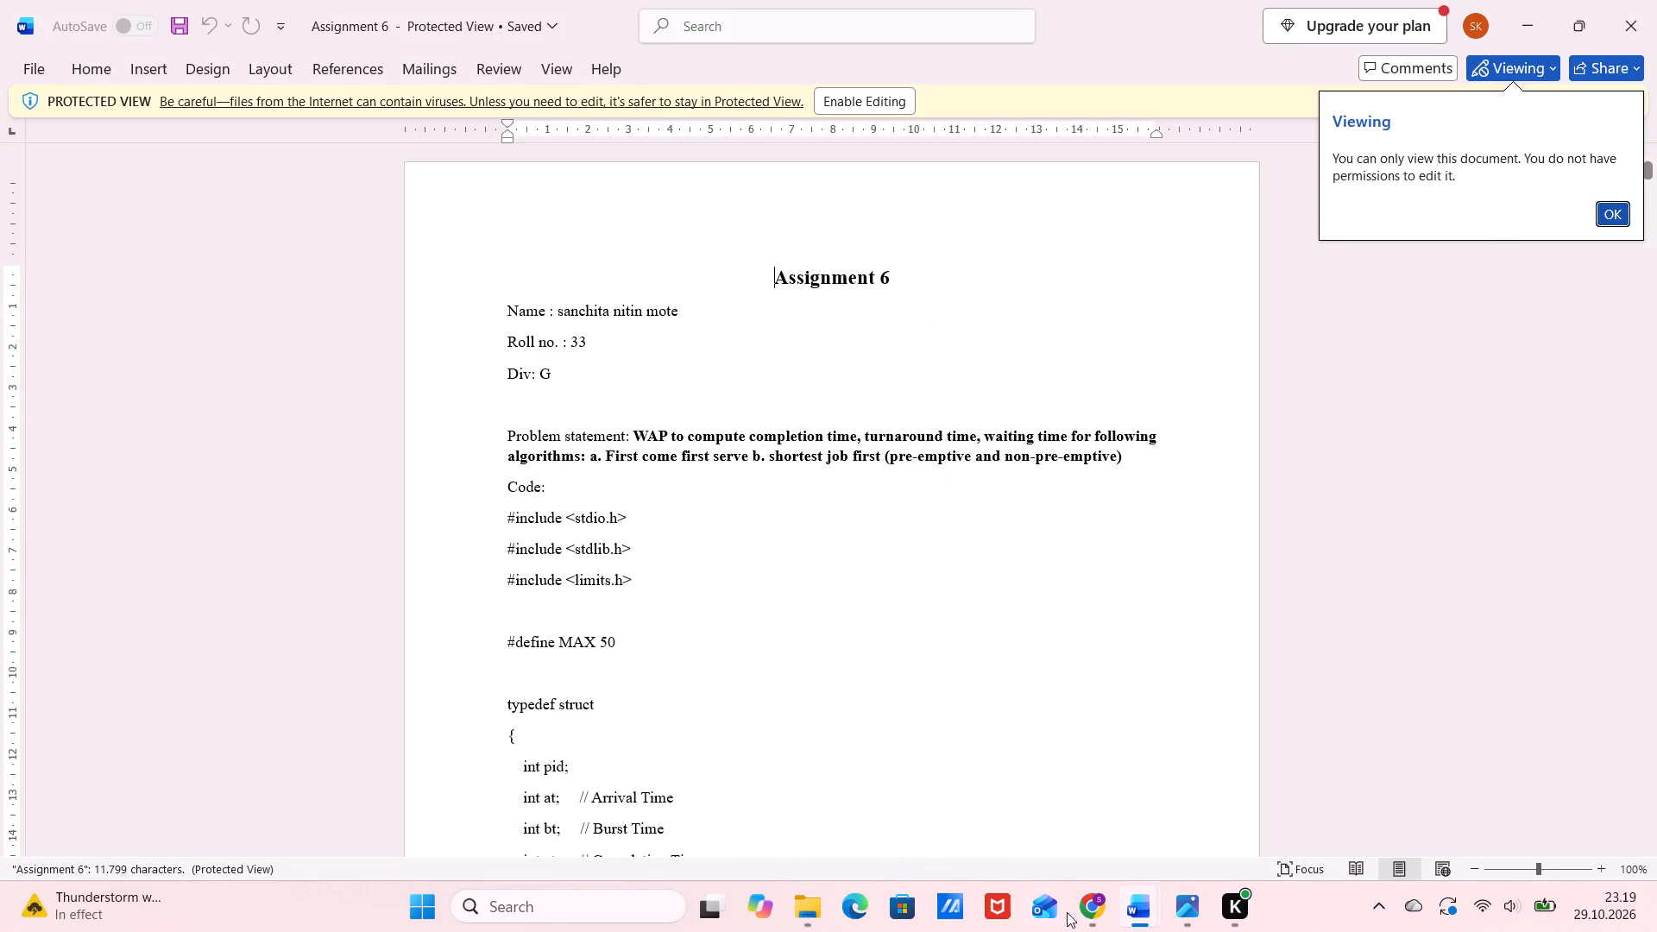
Open the Assignment_01 PDF from the OS folder in Downloads as an editable Word document.
{"action": "left_click", "coordinate": [815, 910]}
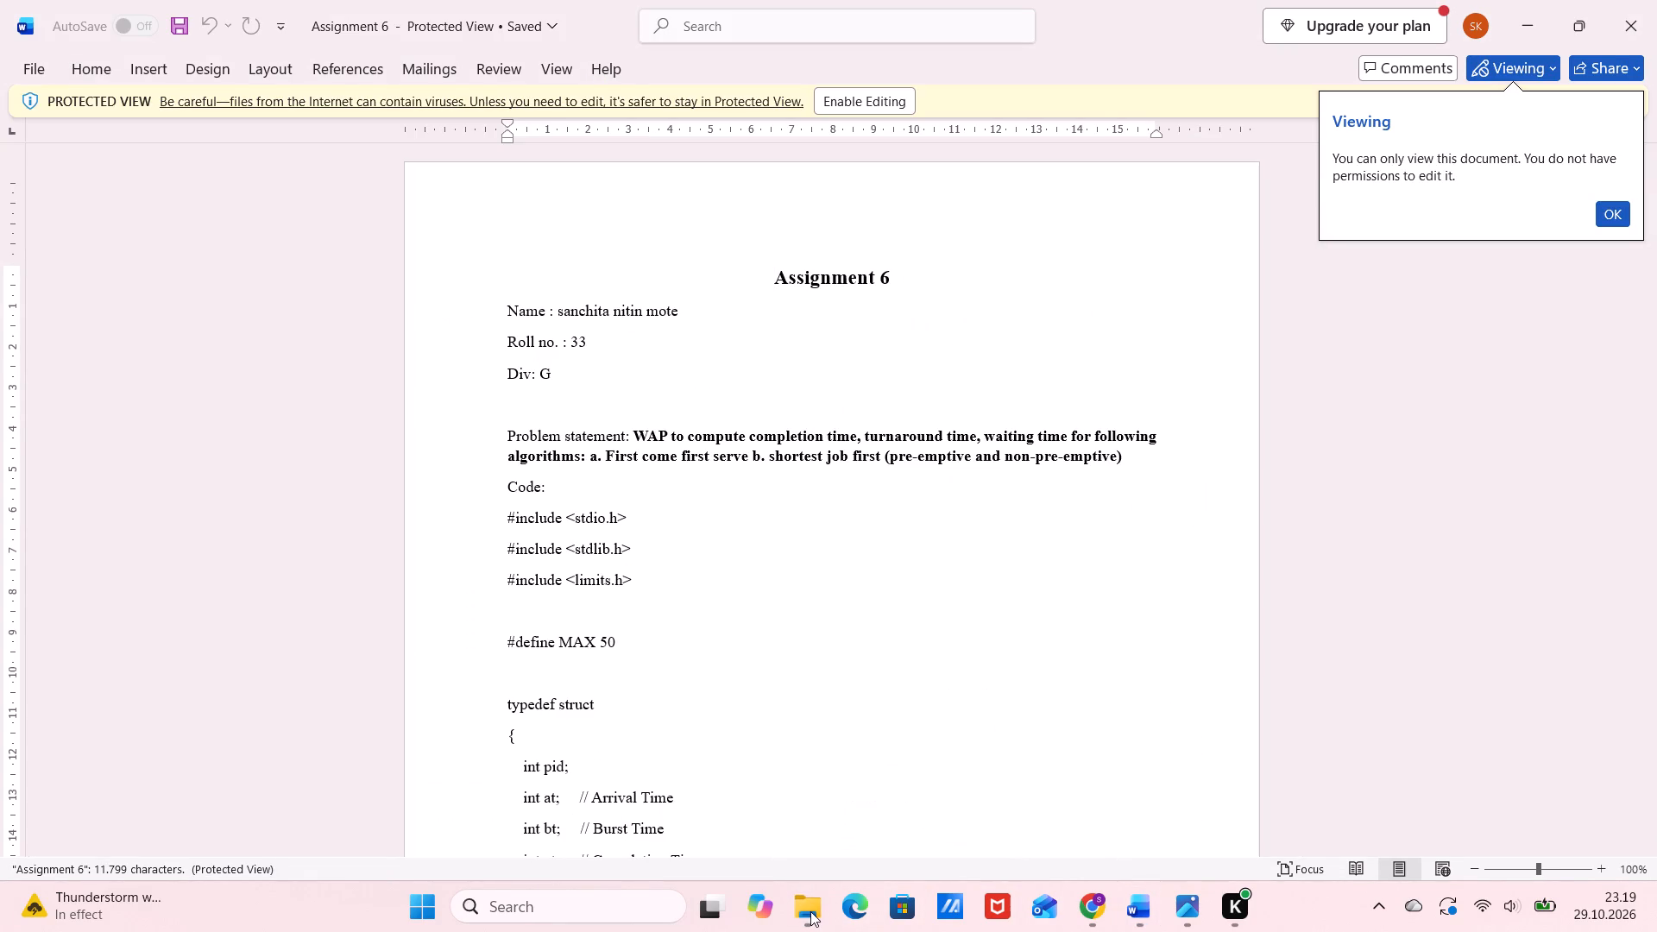
{"action": "left_click", "coordinate": [811, 907]}
{"action": "left_click", "coordinate": [873, 785]}
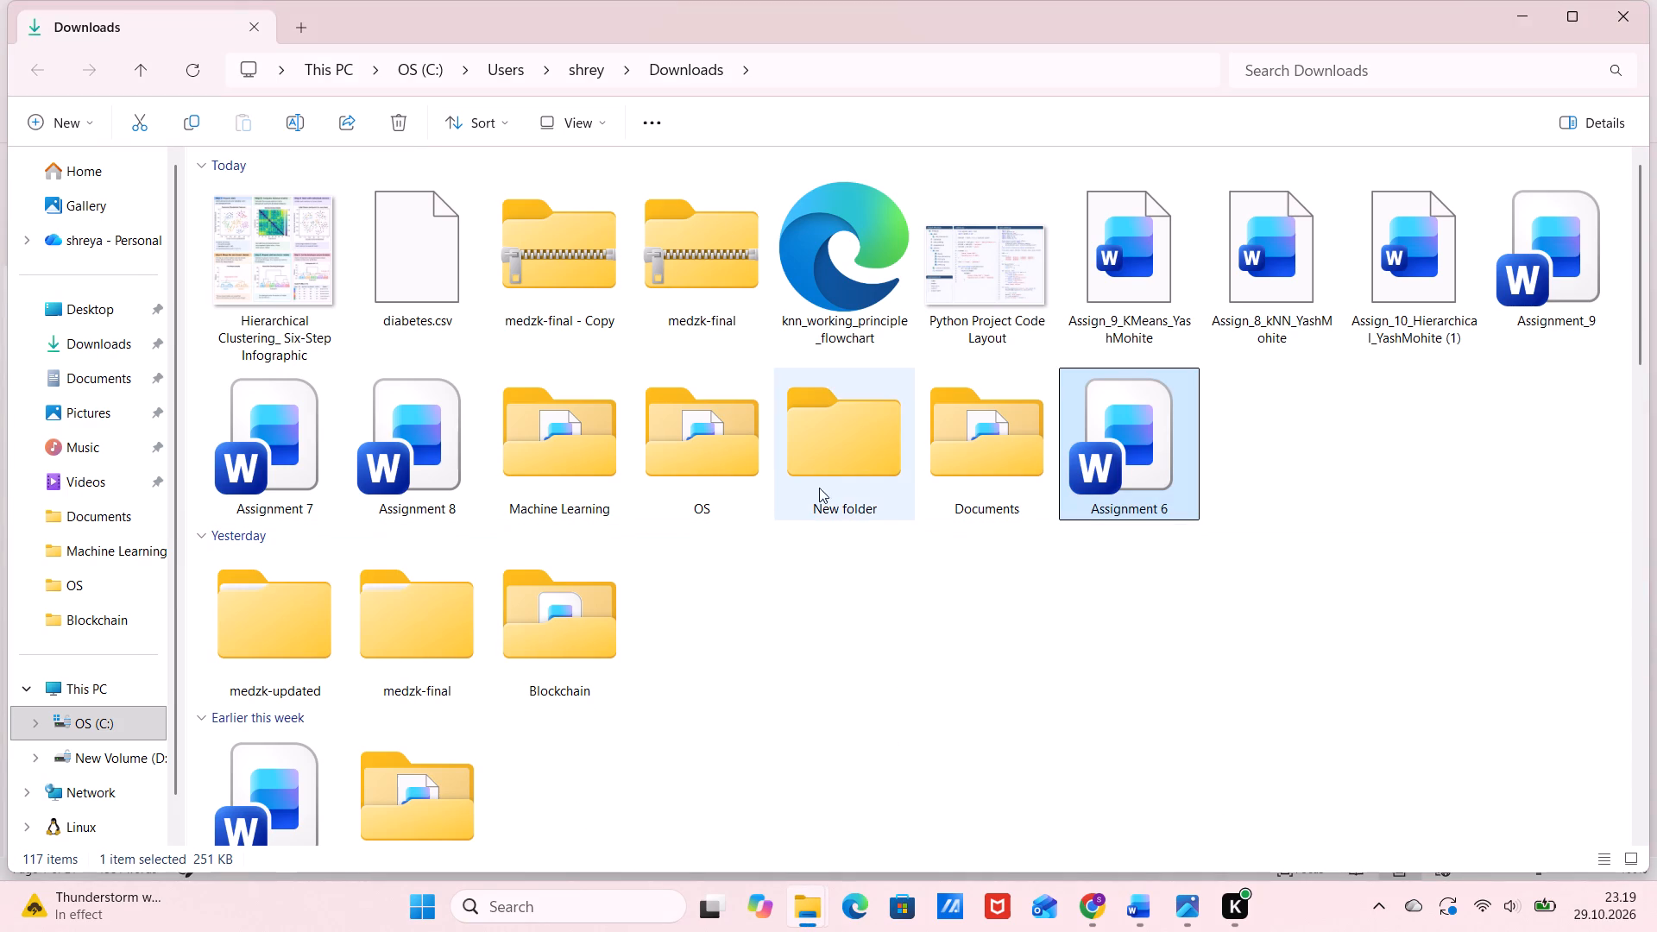
{"action": "double_click", "coordinate": [678, 488]}
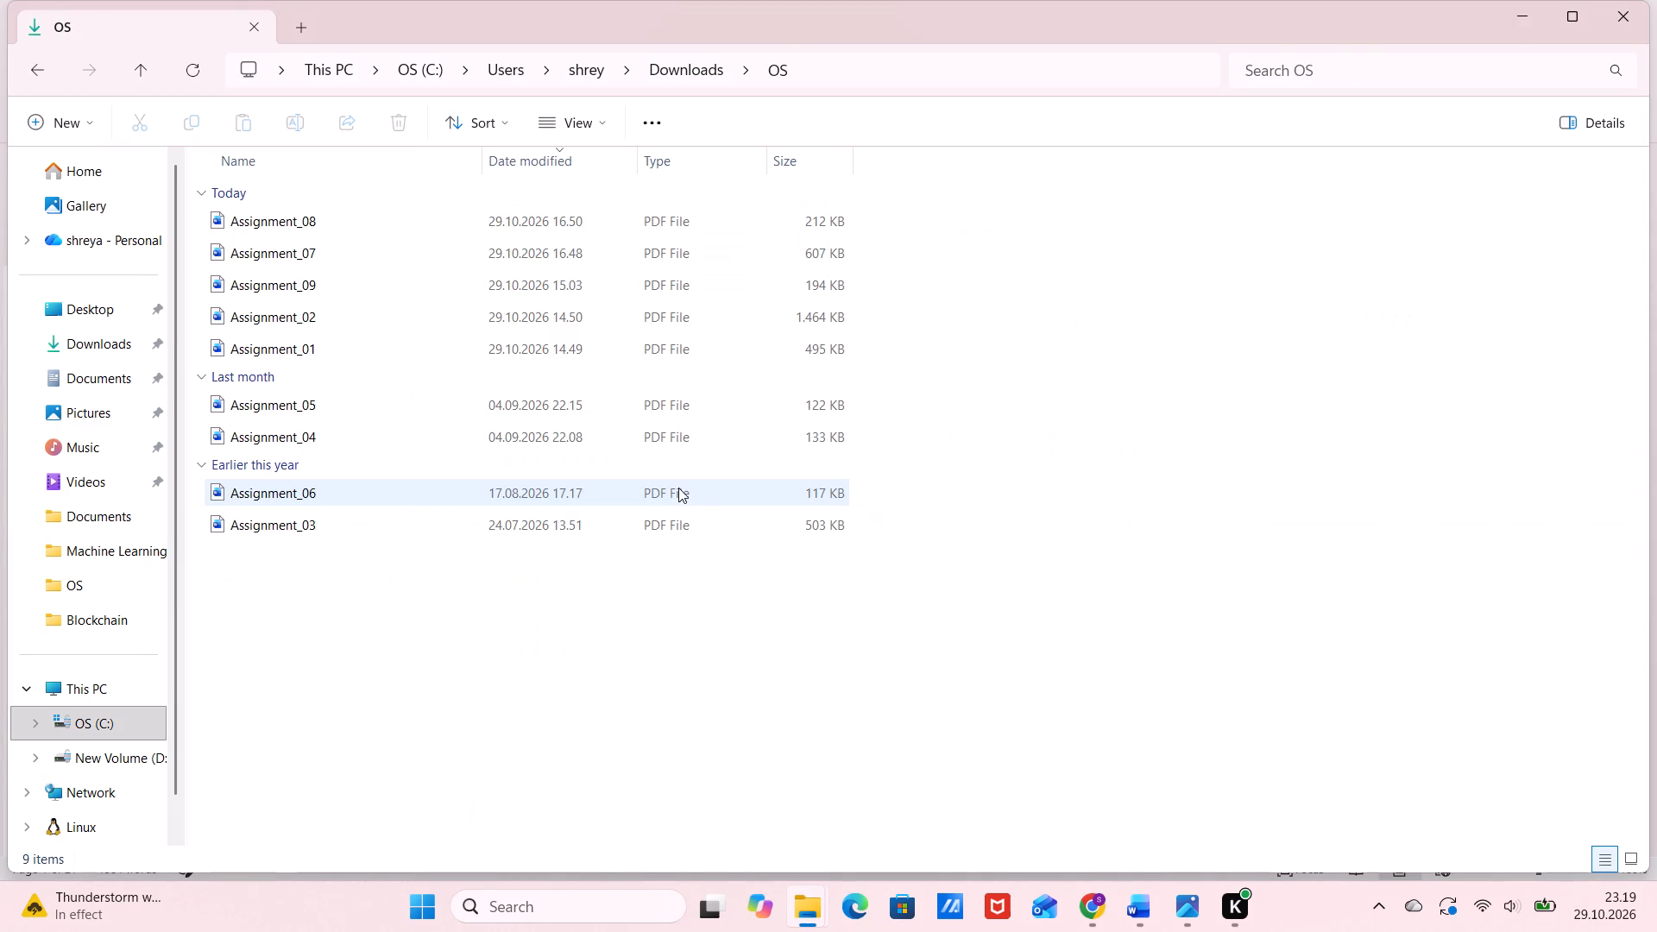
{"action": "double_click", "coordinate": [376, 354]}
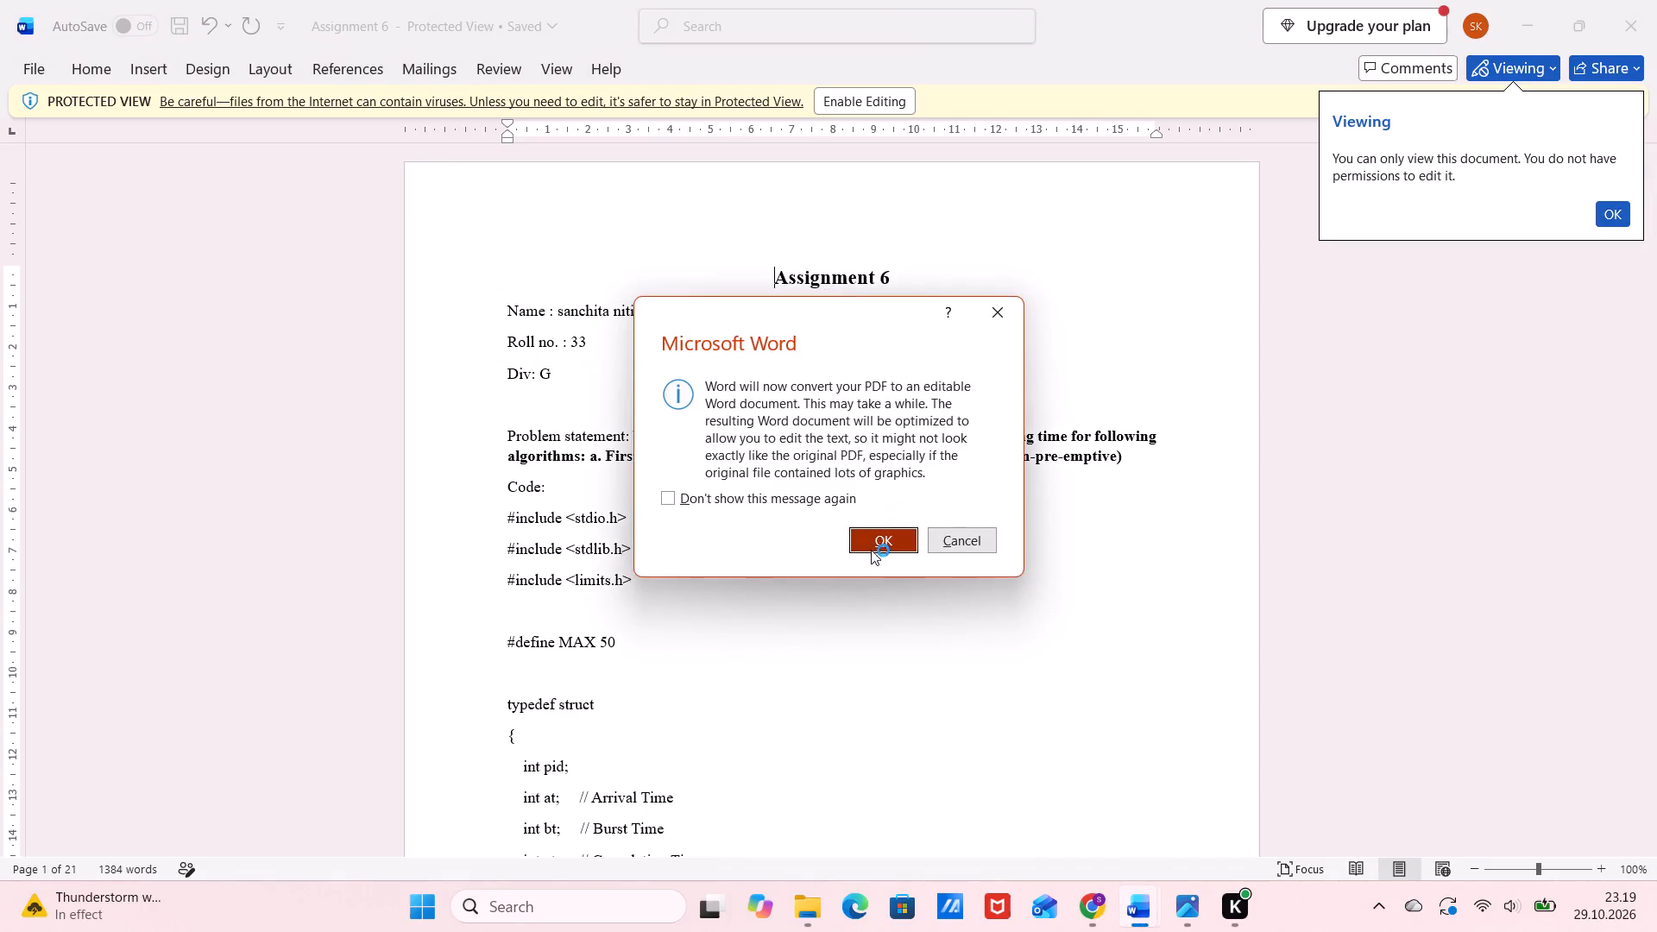
{"action": "left_click", "coordinate": [873, 551]}
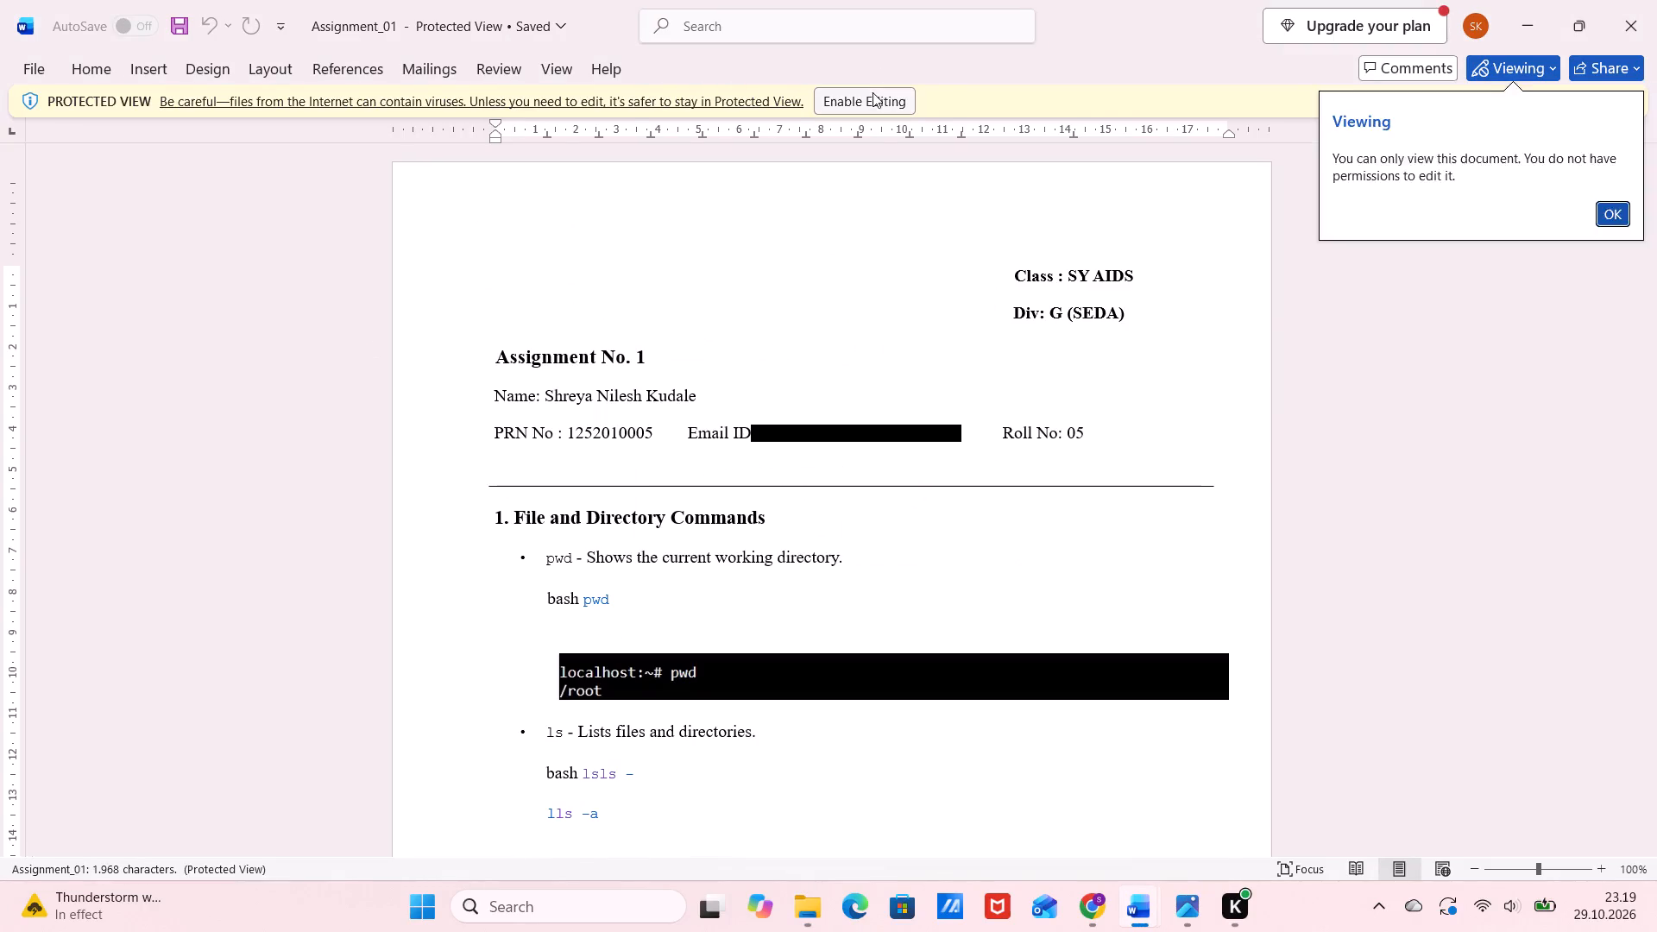
{"action": "left_click", "coordinate": [873, 92]}
{"action": "left_click", "coordinate": [882, 542]}
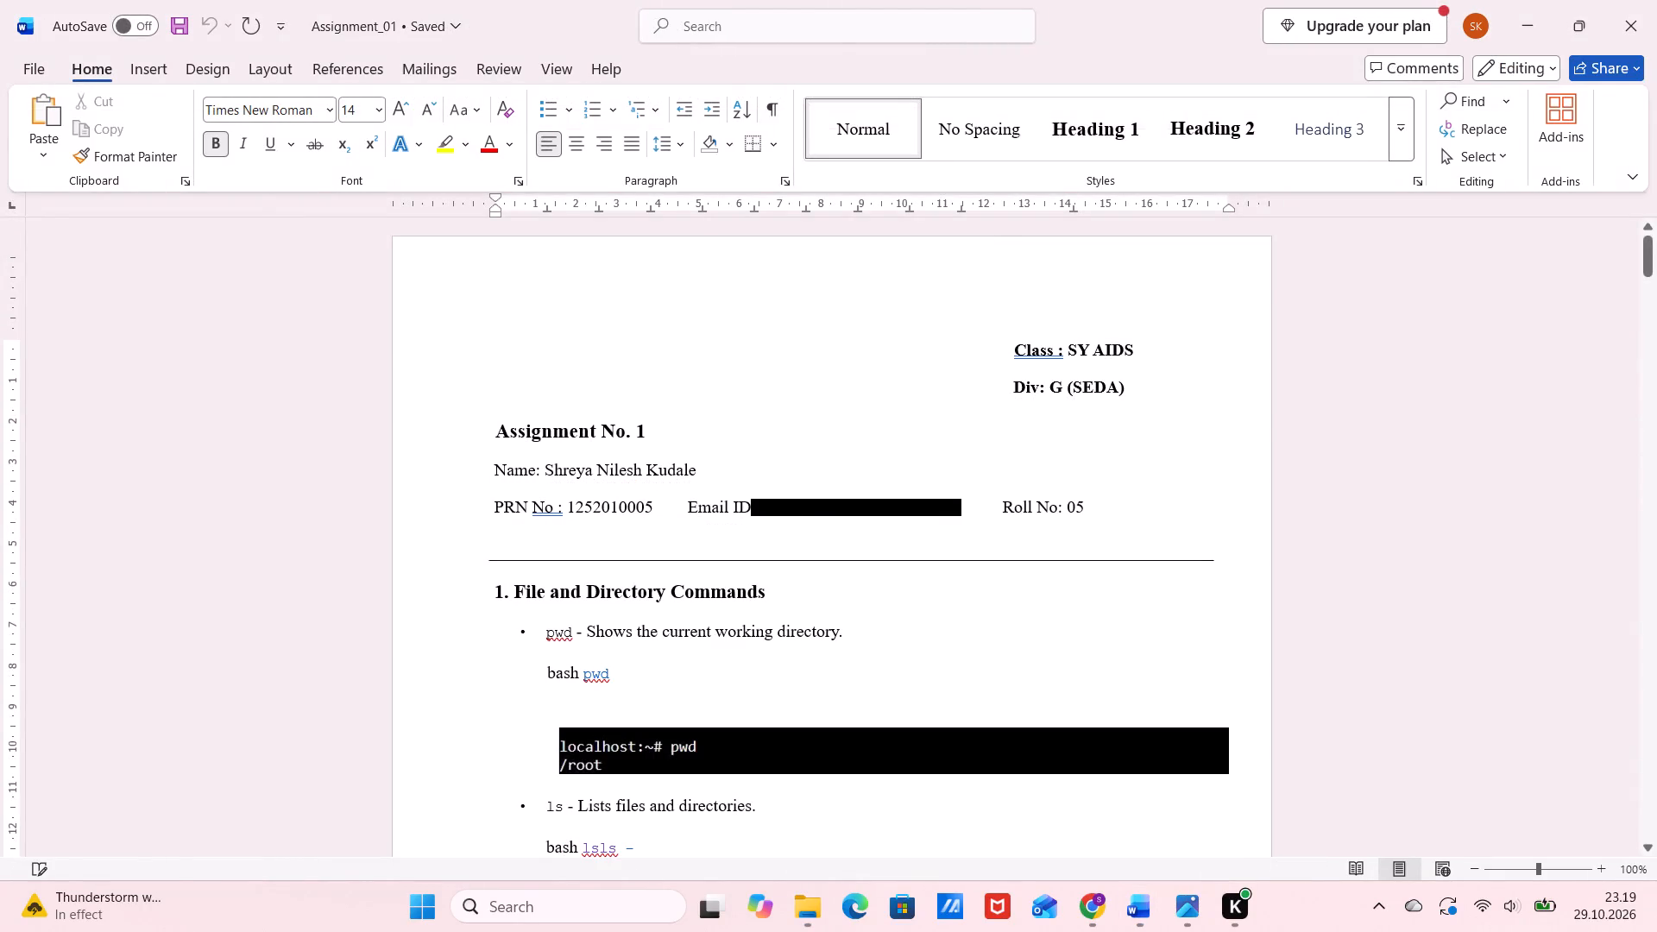
Copy the header block of Assignment_01, from the Class line down to the horizontal rule.
{"action": "left_click_drag", "start_coordinate": [1005, 345], "coordinate": [1225, 554]}
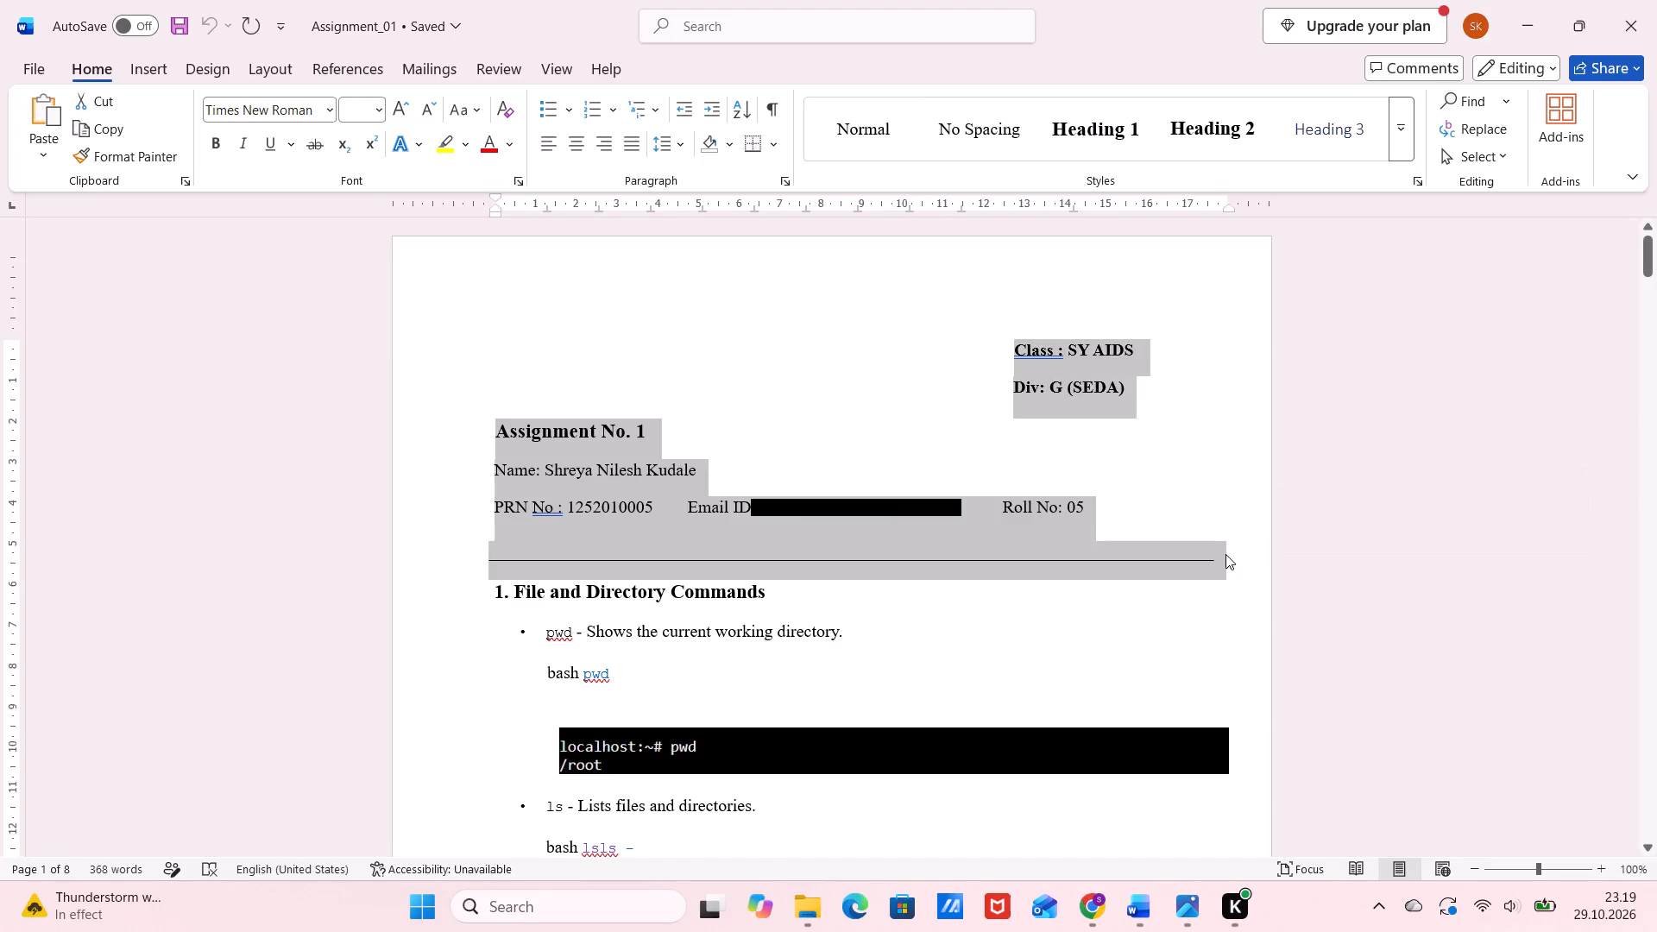
{"action": "key", "text": "ctrl+c"}
Close the Assign_8_kNN and Assign_9_KMeans documents without saving and switch to Assignment 6.
{"action": "left_click", "coordinate": [1160, 910]}
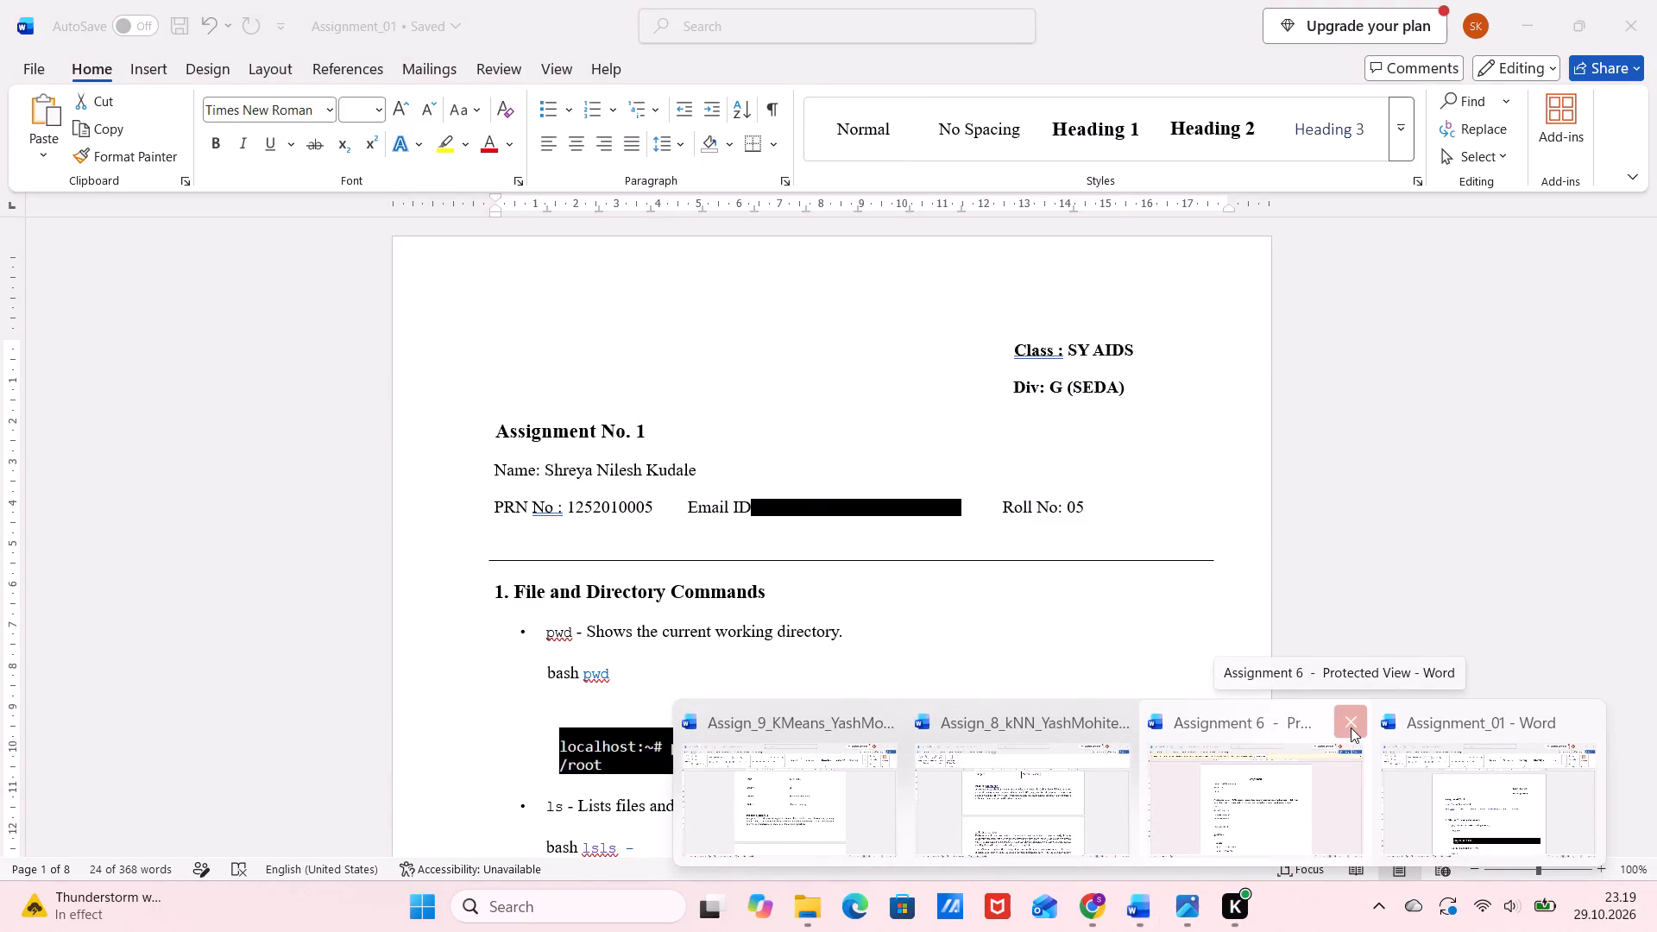
{"action": "left_click", "coordinate": [1117, 724]}
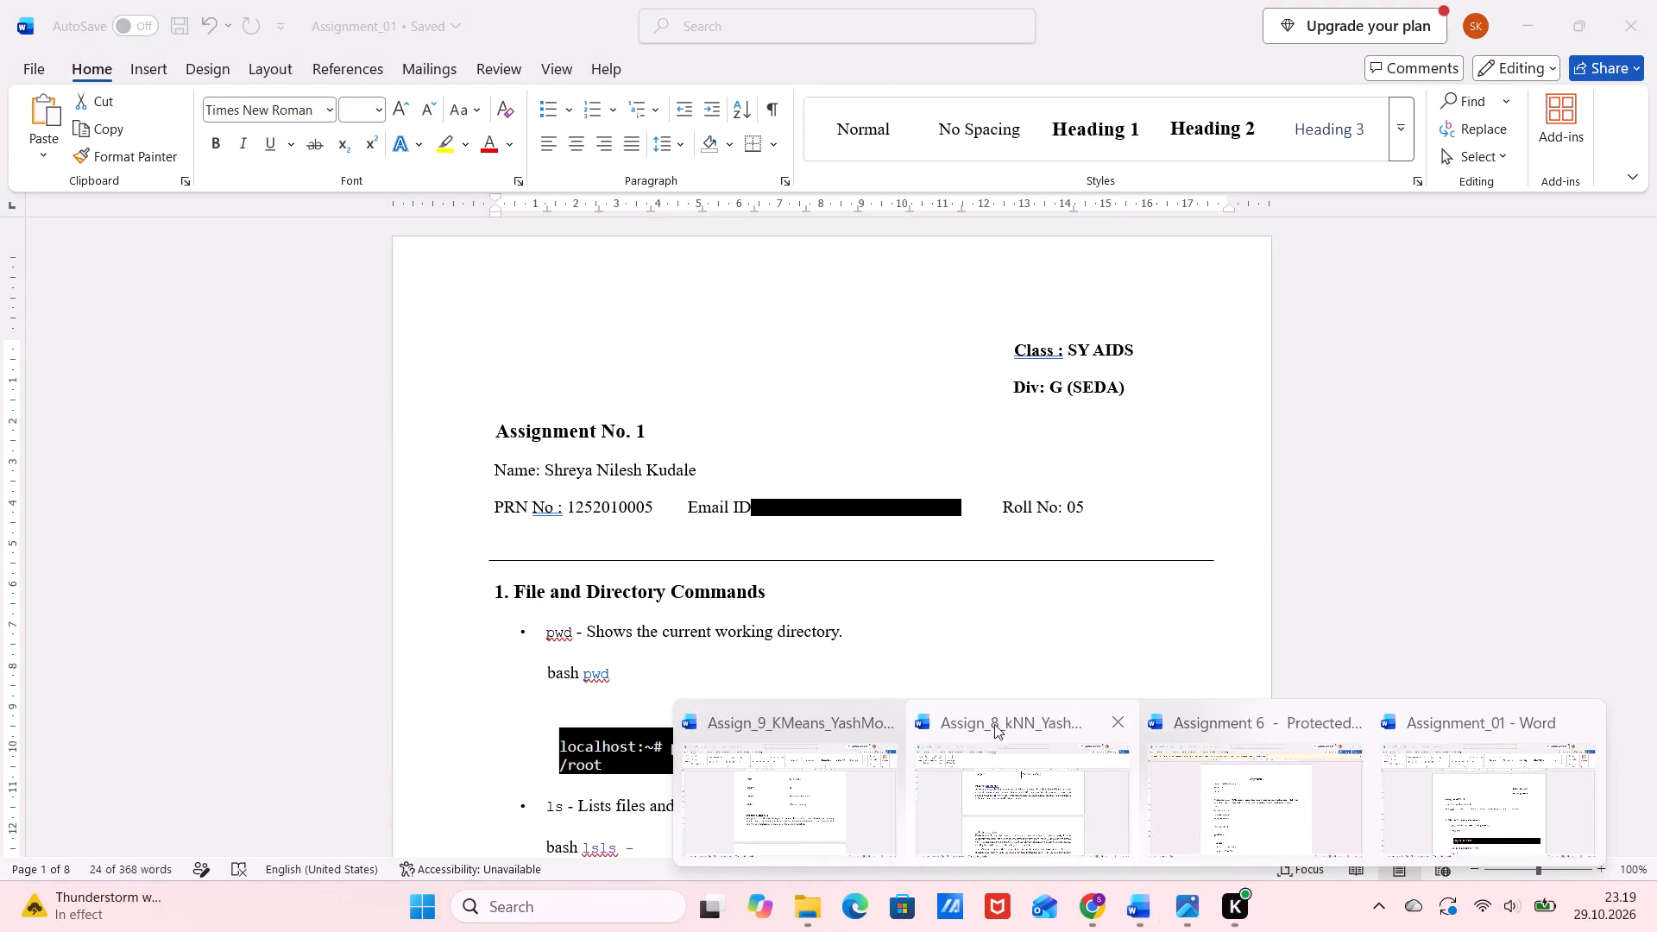
{"action": "left_click", "coordinate": [893, 718]}
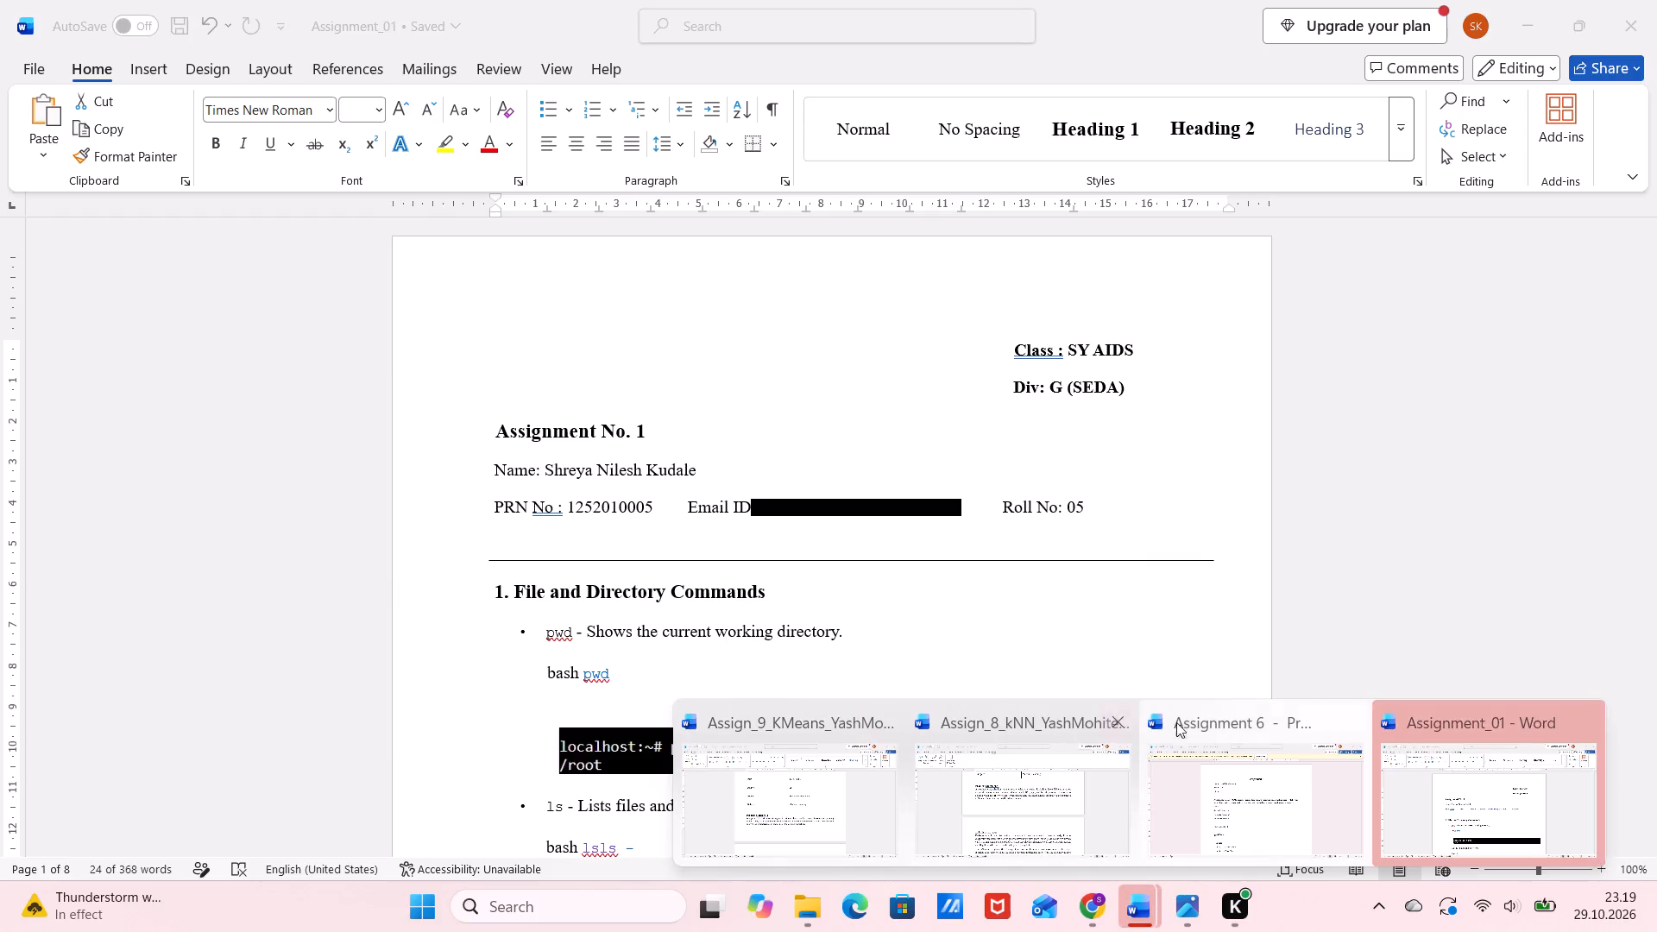
{"action": "left_click", "coordinate": [1298, 788]}
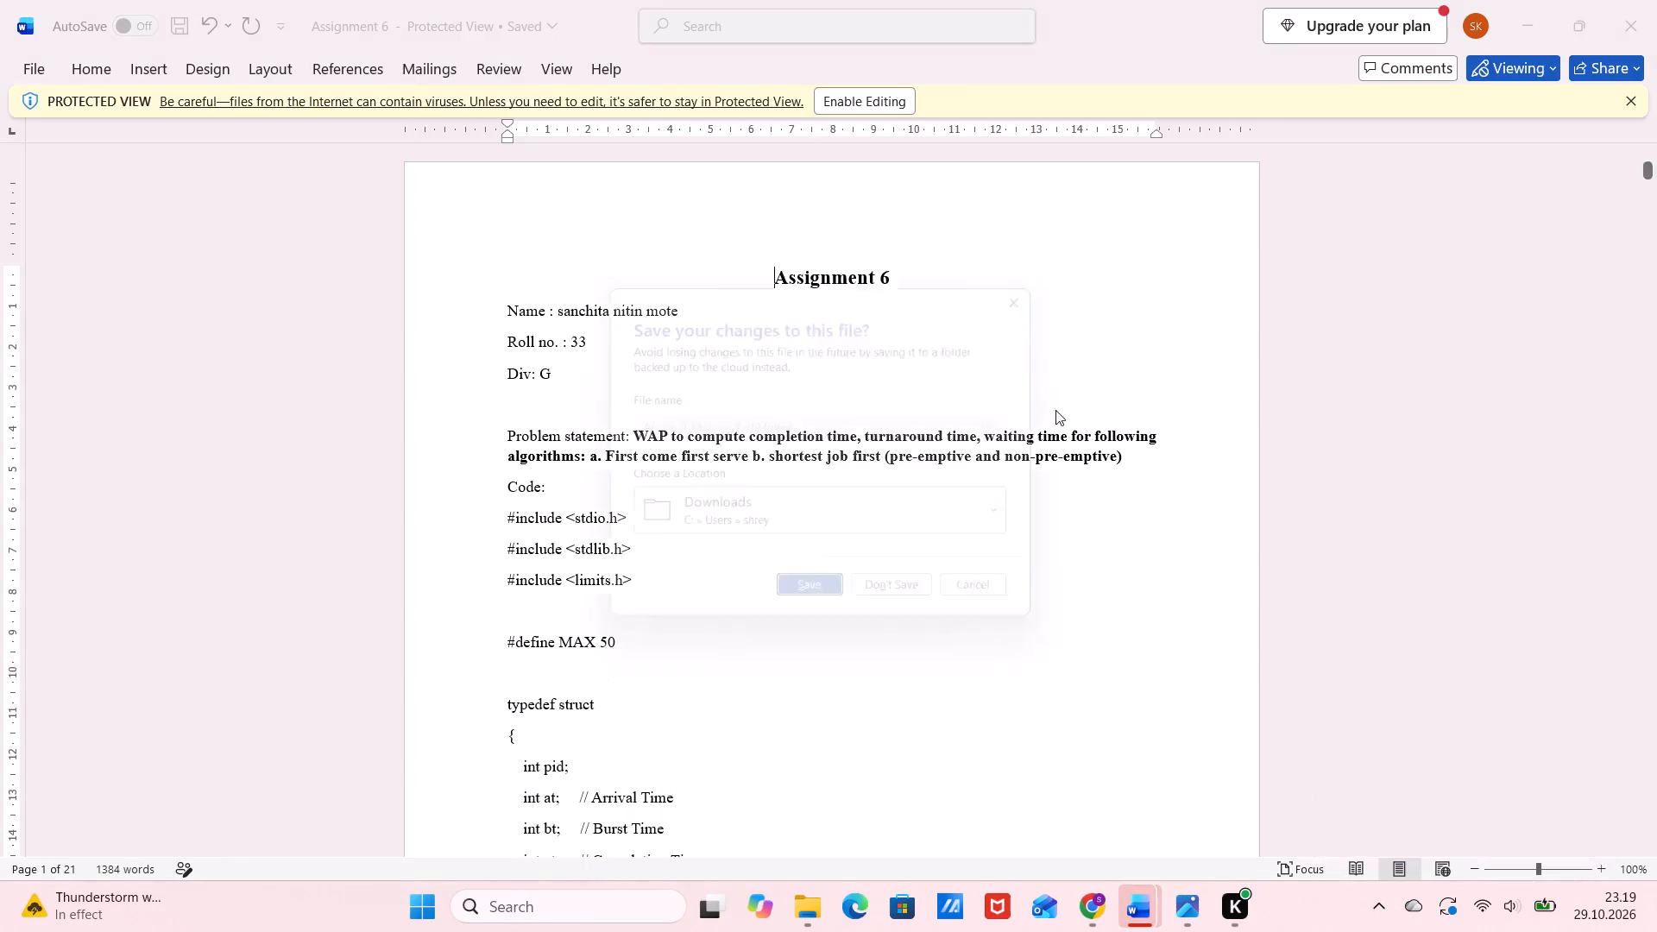
{"action": "left_click", "coordinate": [915, 612]}
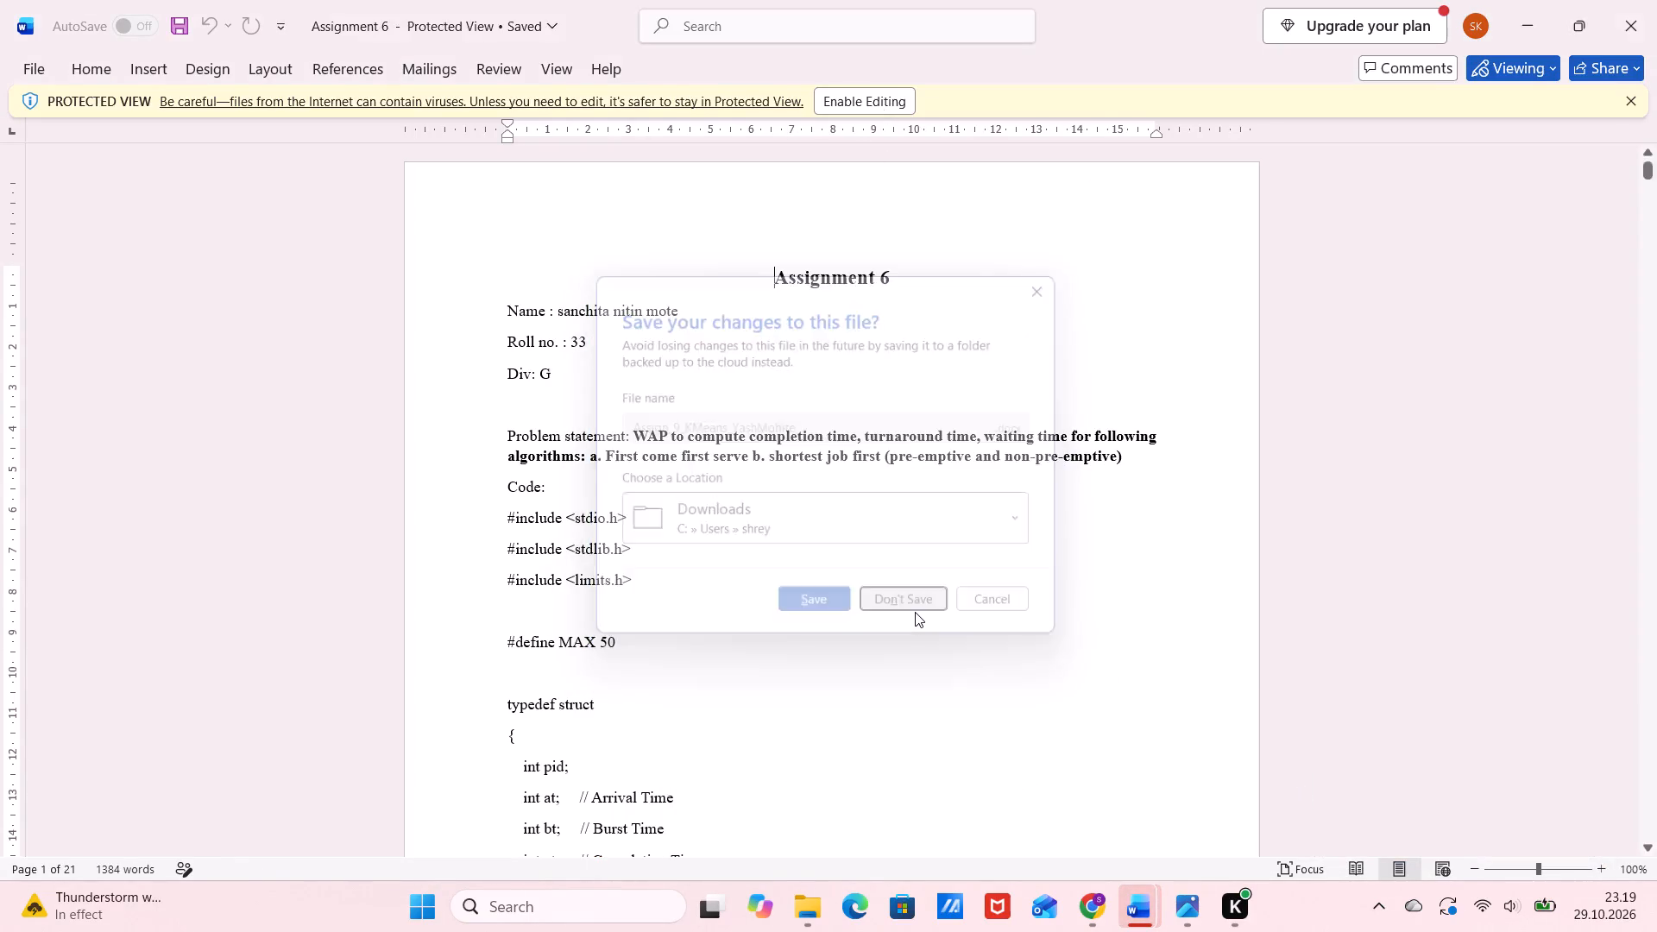
{"action": "left_click", "coordinate": [910, 608]}
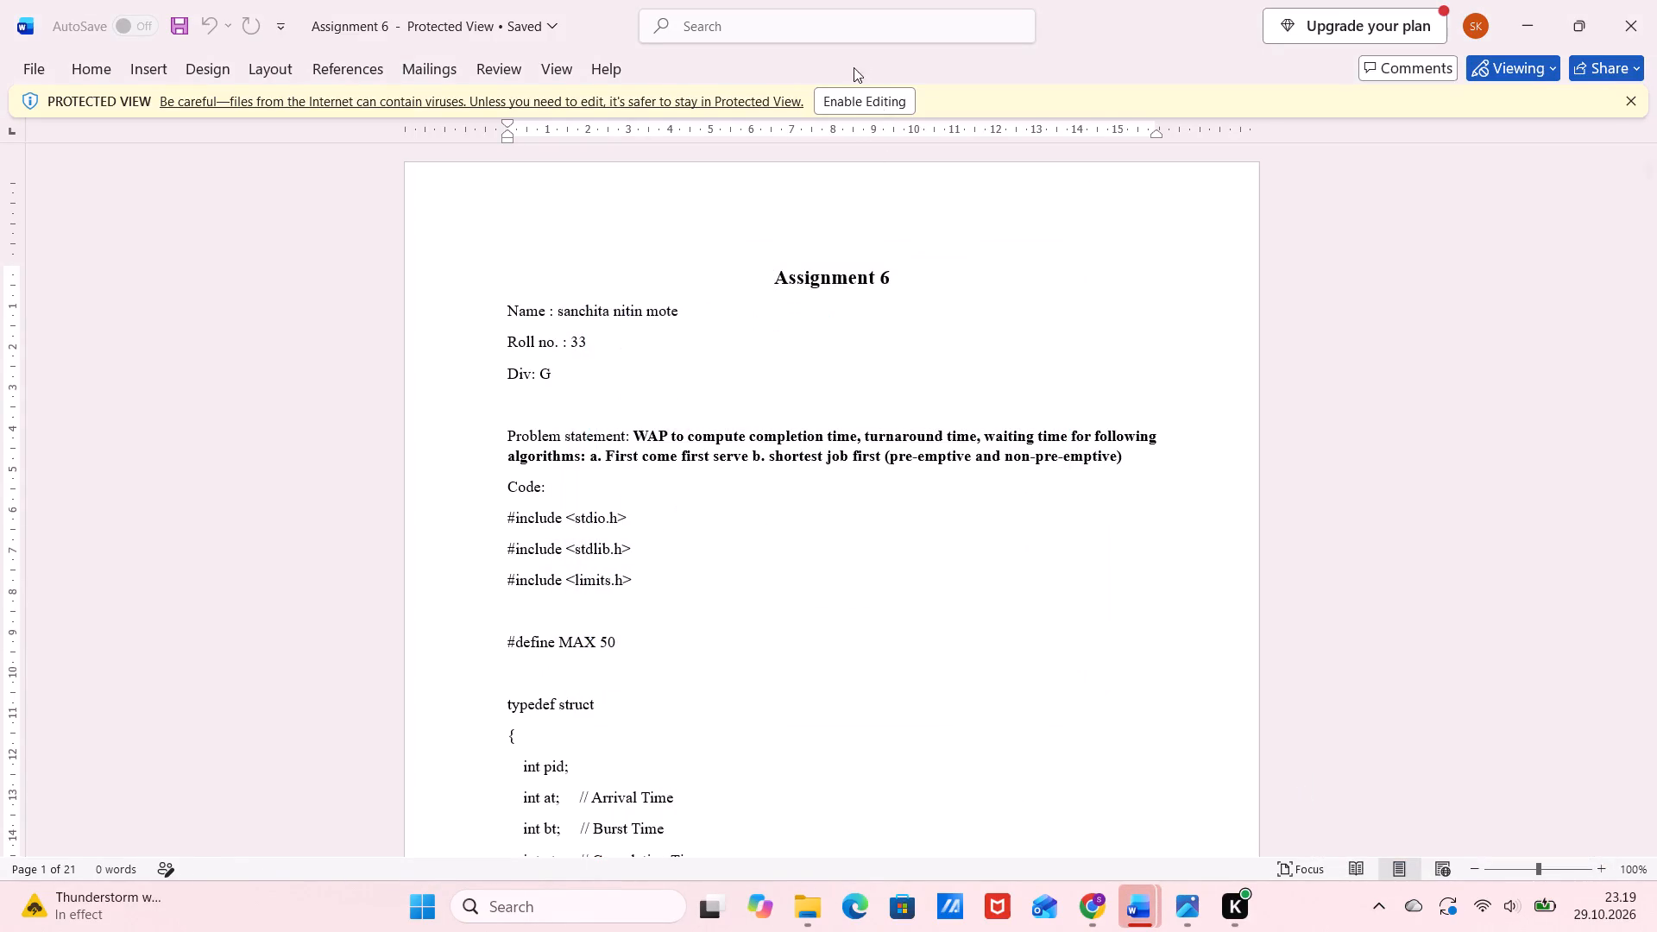
Enable editing in Assignment 6 and replace everything from its title through "Problem statement:" with the copied header block.
{"action": "left_click", "coordinate": [847, 106]}
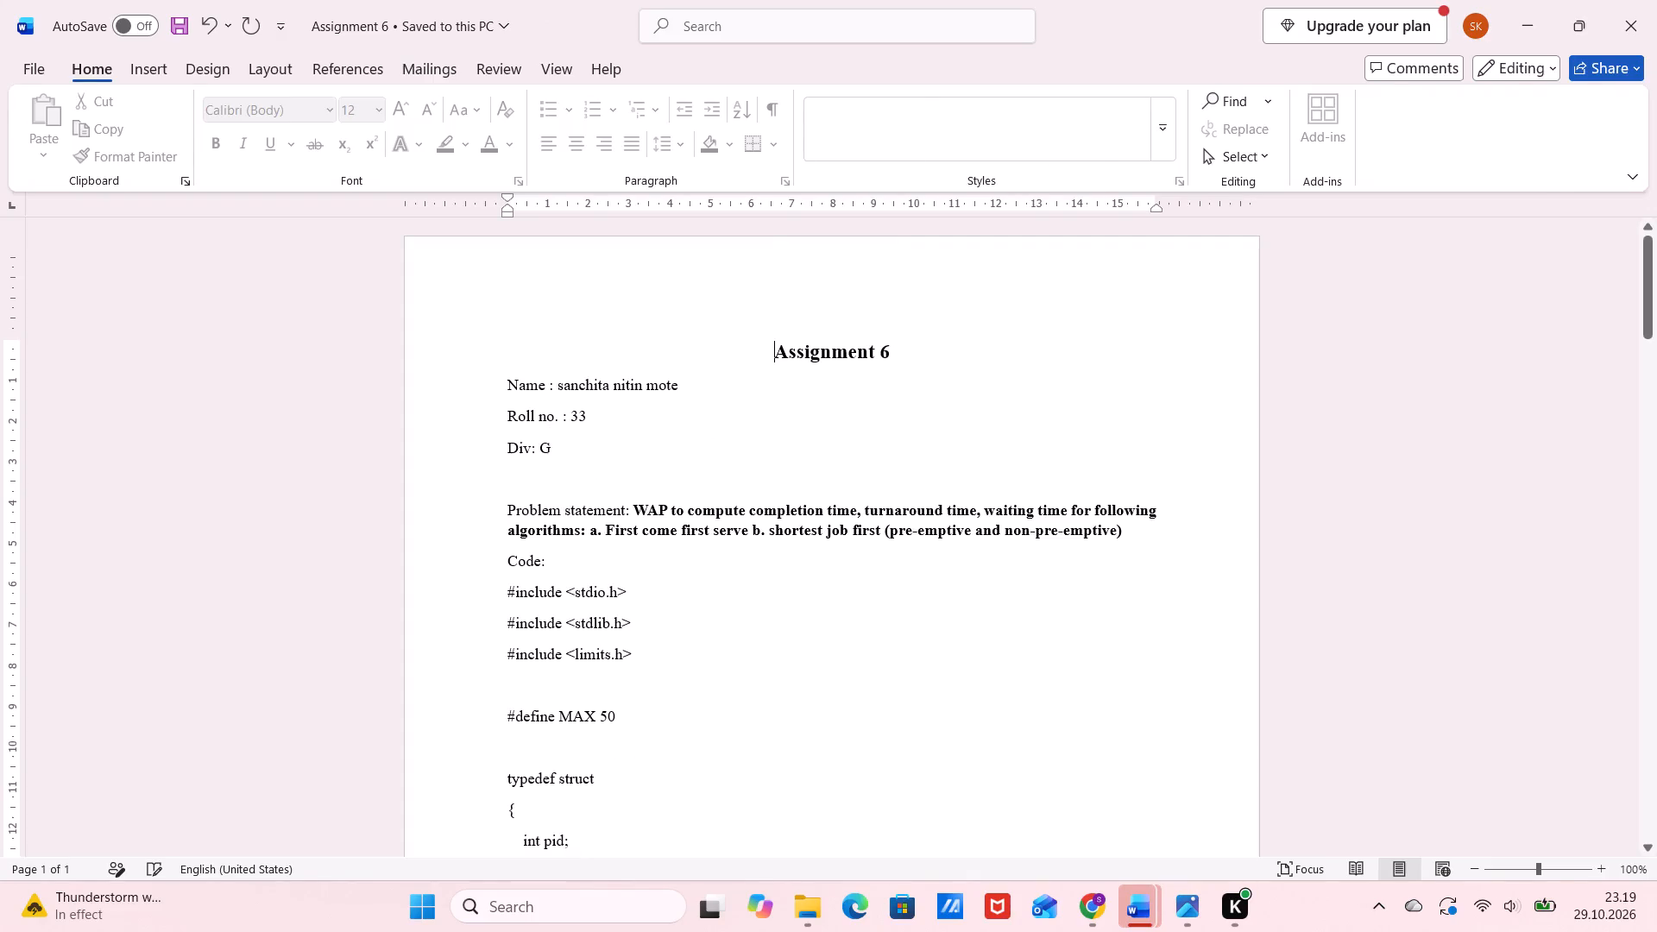
{"action": "left_click_drag", "start_coordinate": [776, 341], "coordinate": [629, 506]}
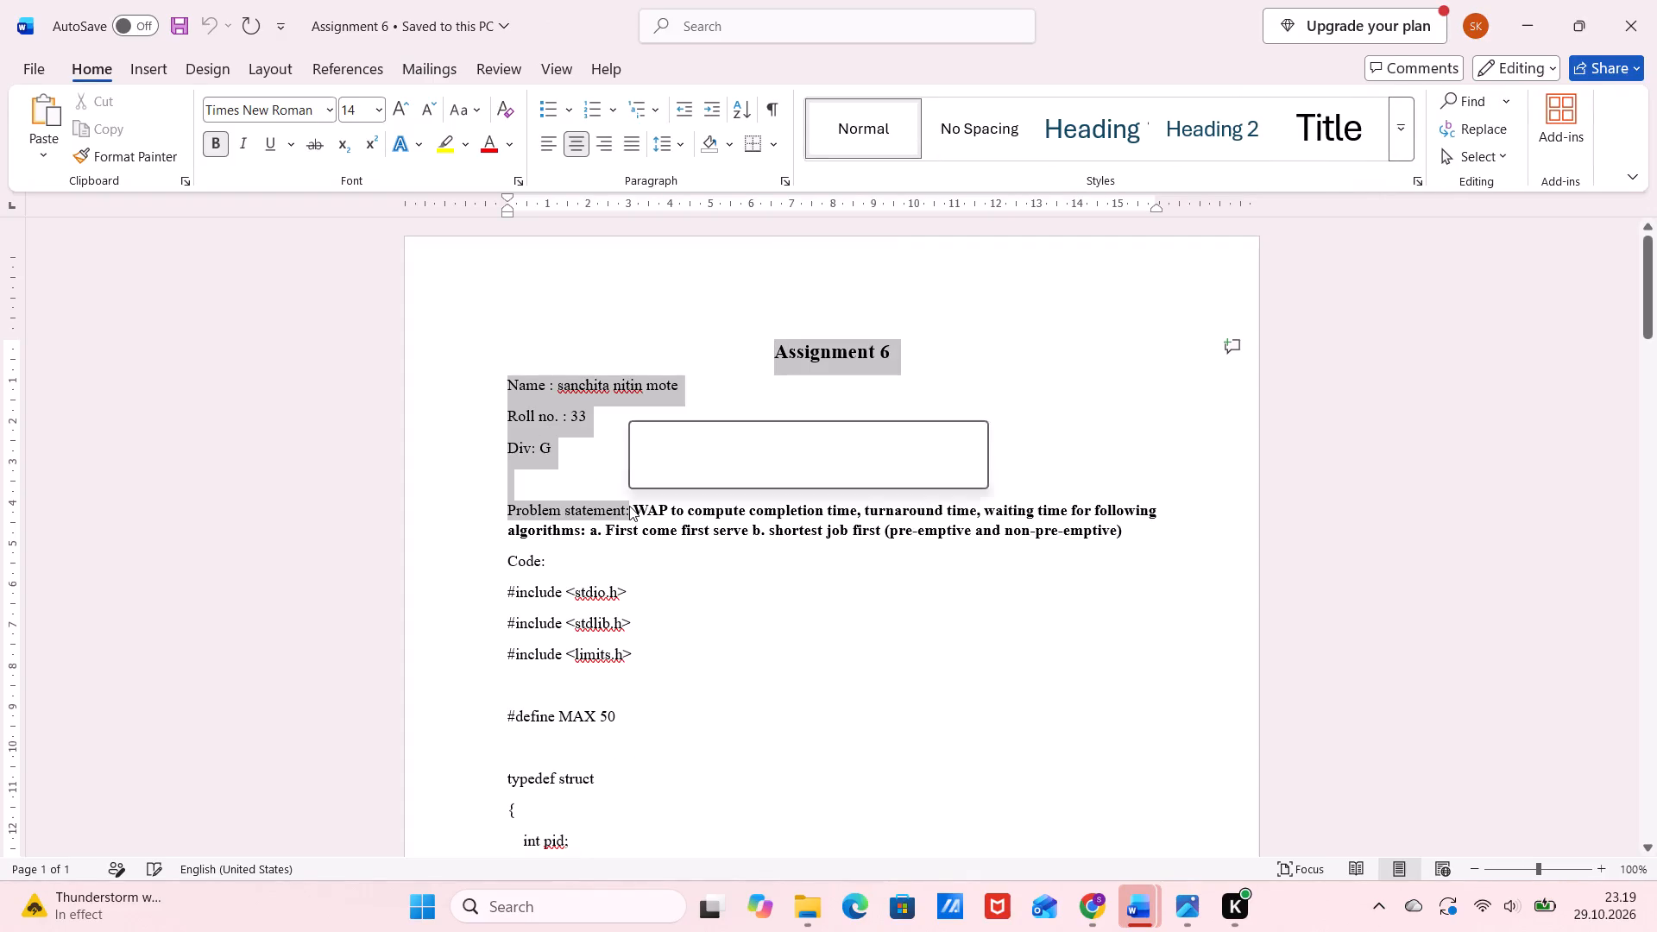
{"action": "key", "text": "ctrl+v"}
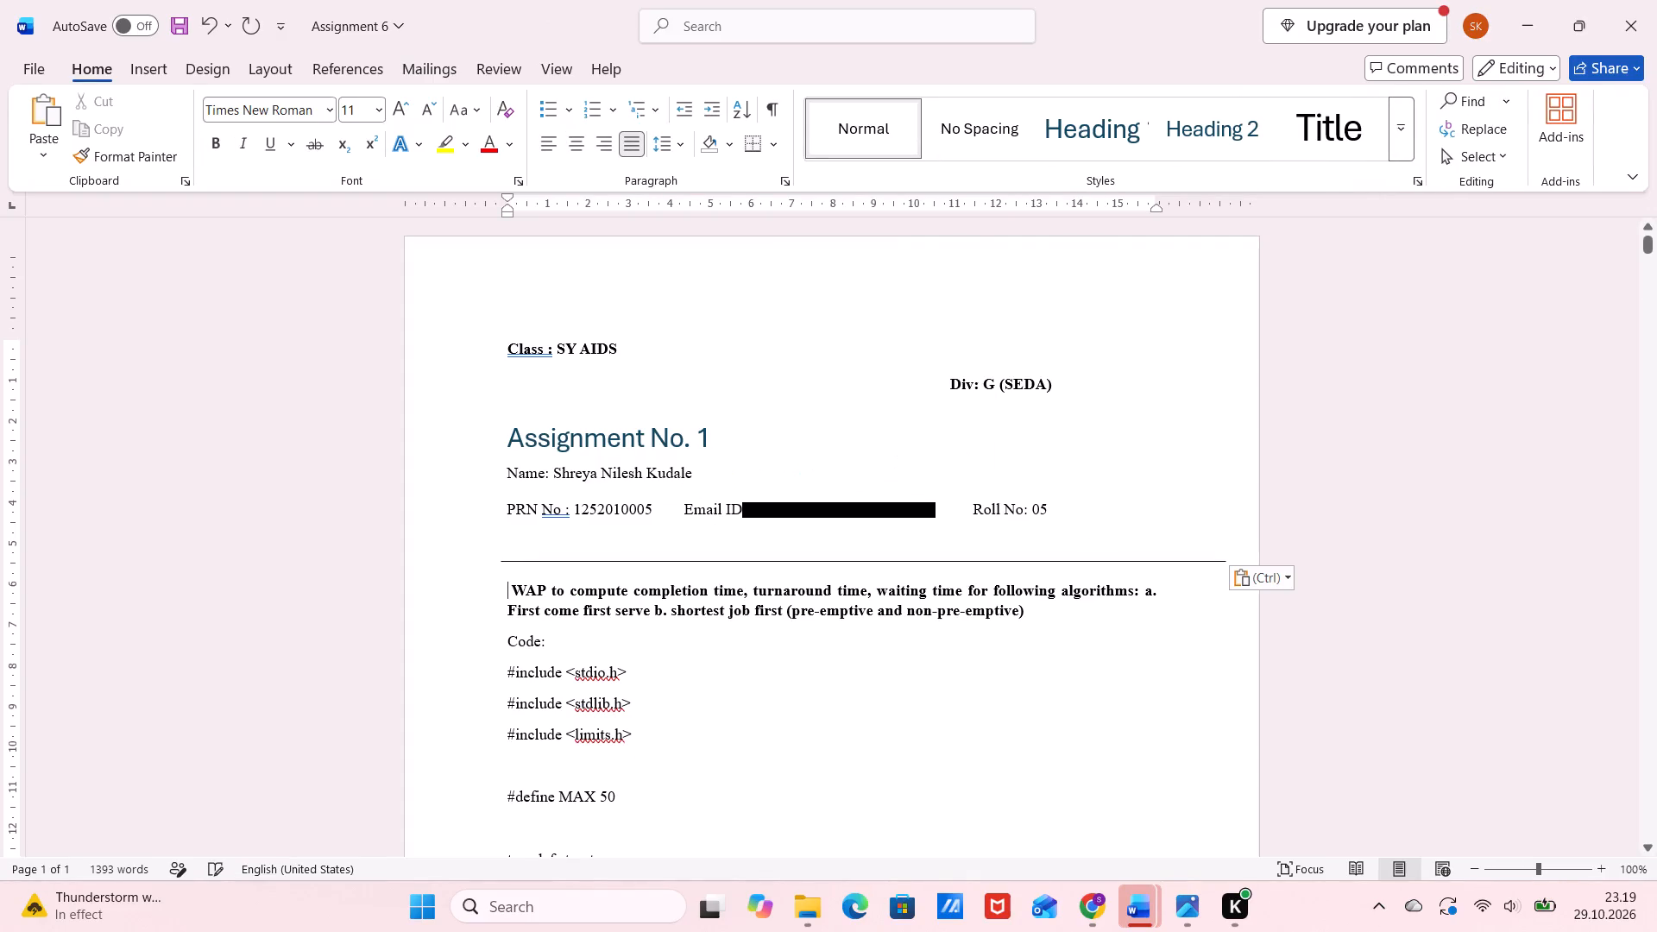
{"action": "key", "text": "ctrl+z"}
{"action": "key", "text": "BackSpace"}
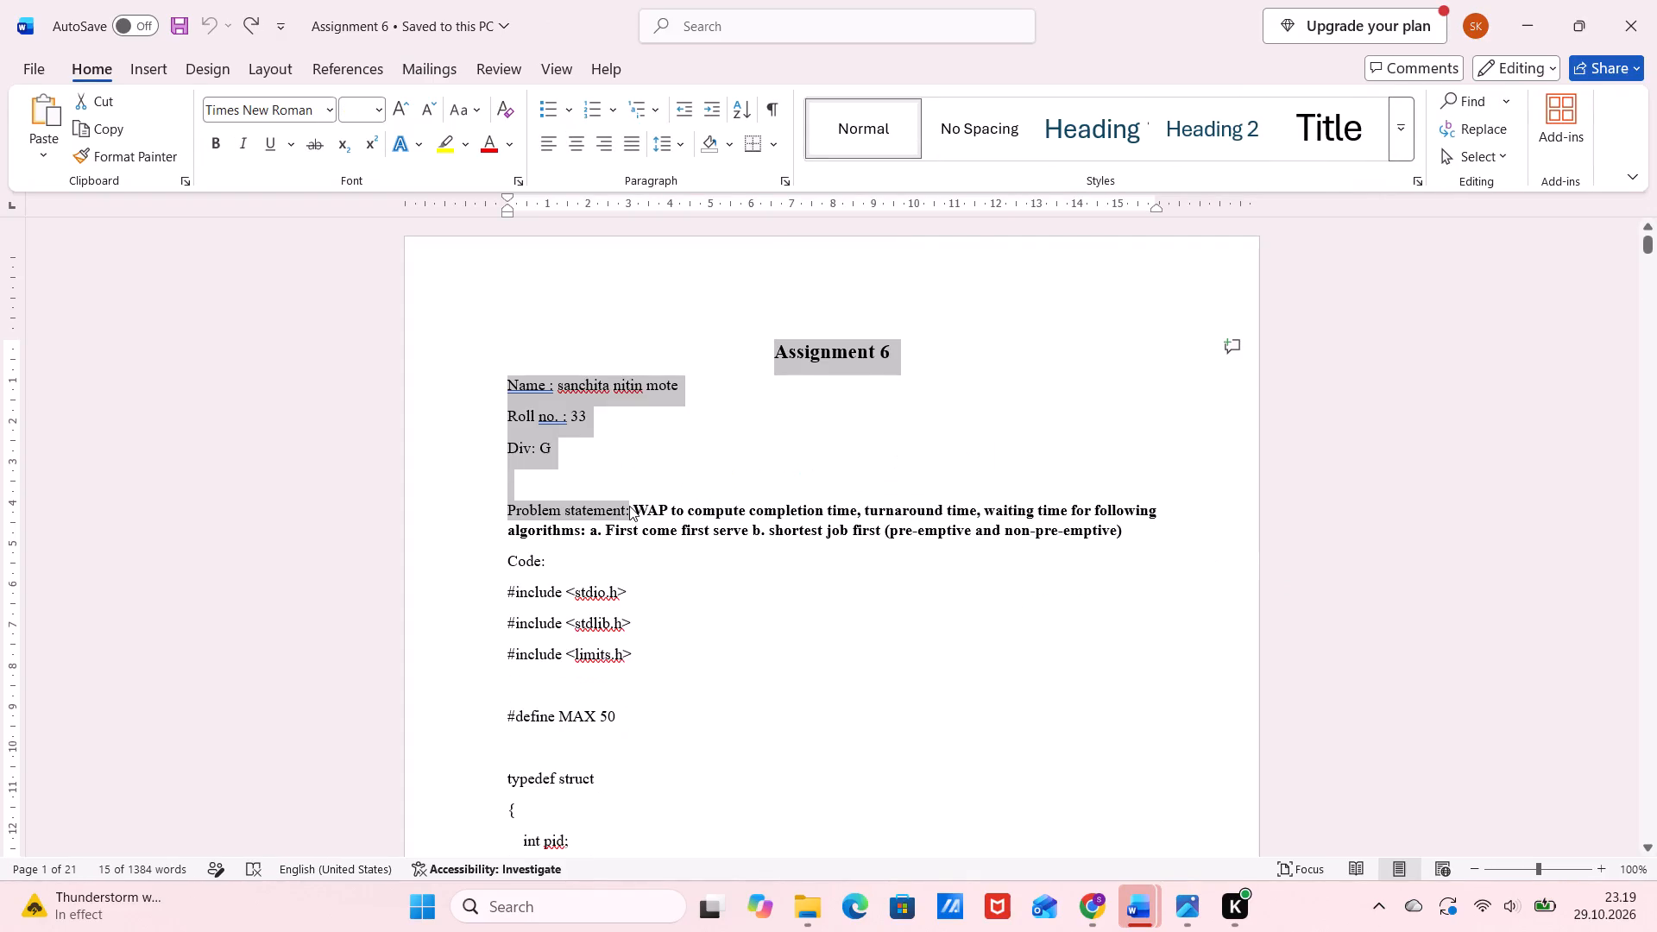
{"action": "key", "text": "ctrl+v"}
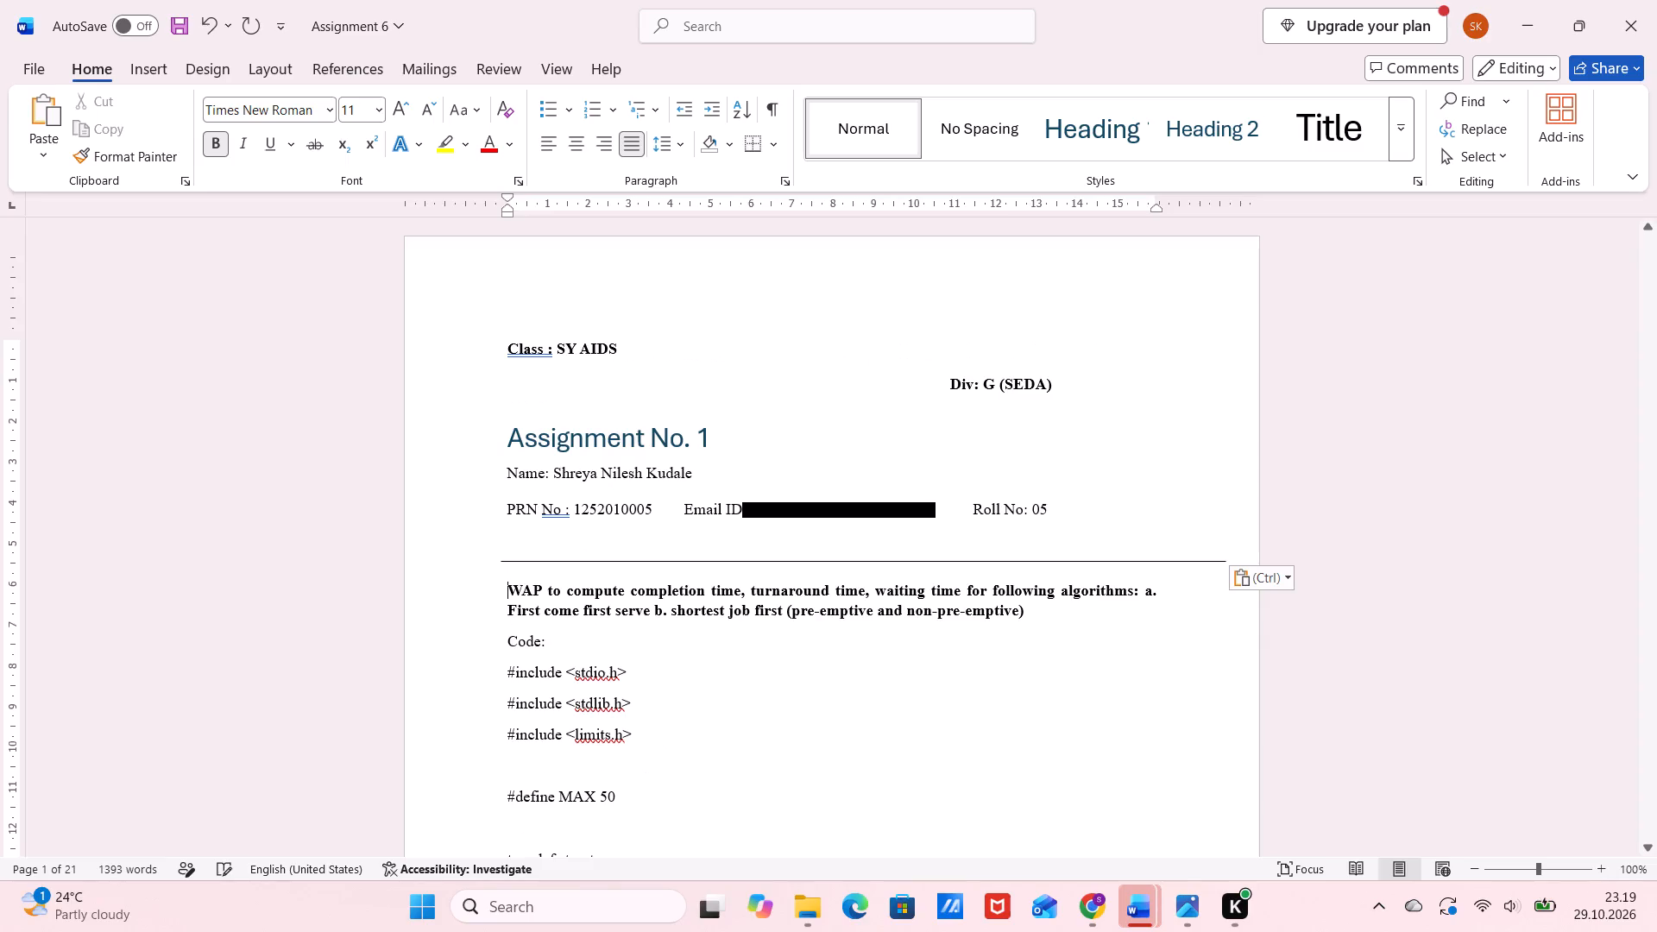
Shift the "Class : SY AIDS" line across toward the page's right margin using tab spacing.
{"action": "left_click", "coordinate": [506, 345]}
{"action": "key", "text": "Tab"}
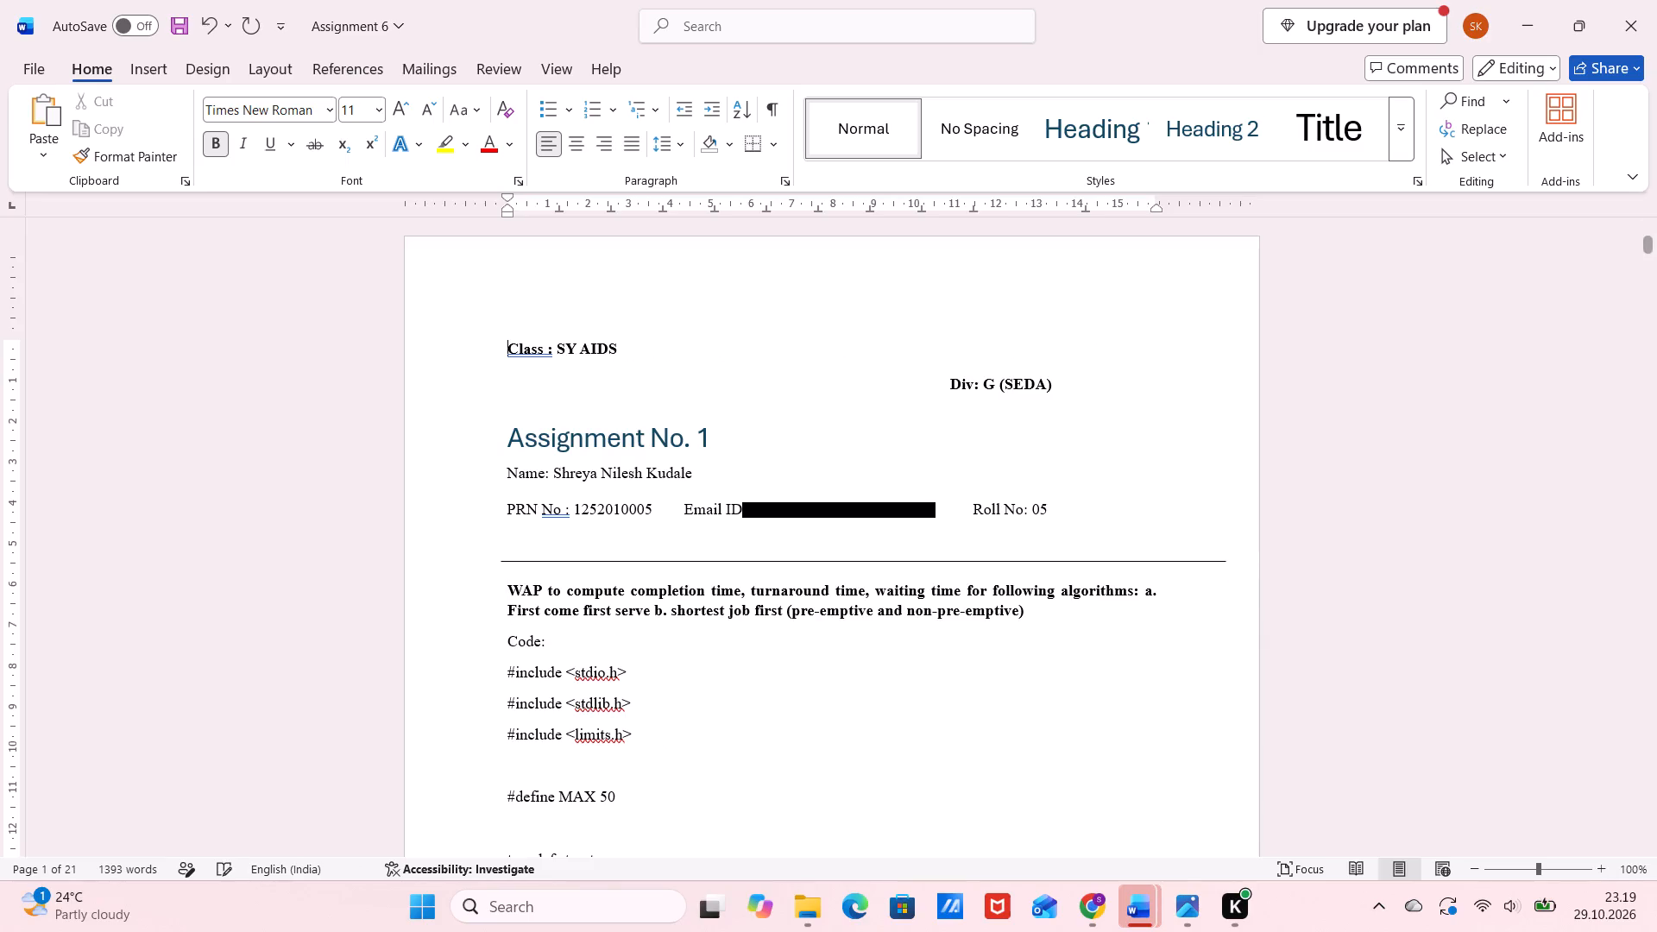
{"action": "key", "text": "Tab"}
{"action": "key", "text": "Tab"}
{"action": "key", "text": "Tab"}
{"action": "key", "text": "Tab"}
{"action": "key", "text": "Tab"}
{"action": "key", "text": "Tab"}
{"action": "key", "text": "Tab"}
{"action": "key", "text": "Tab"}
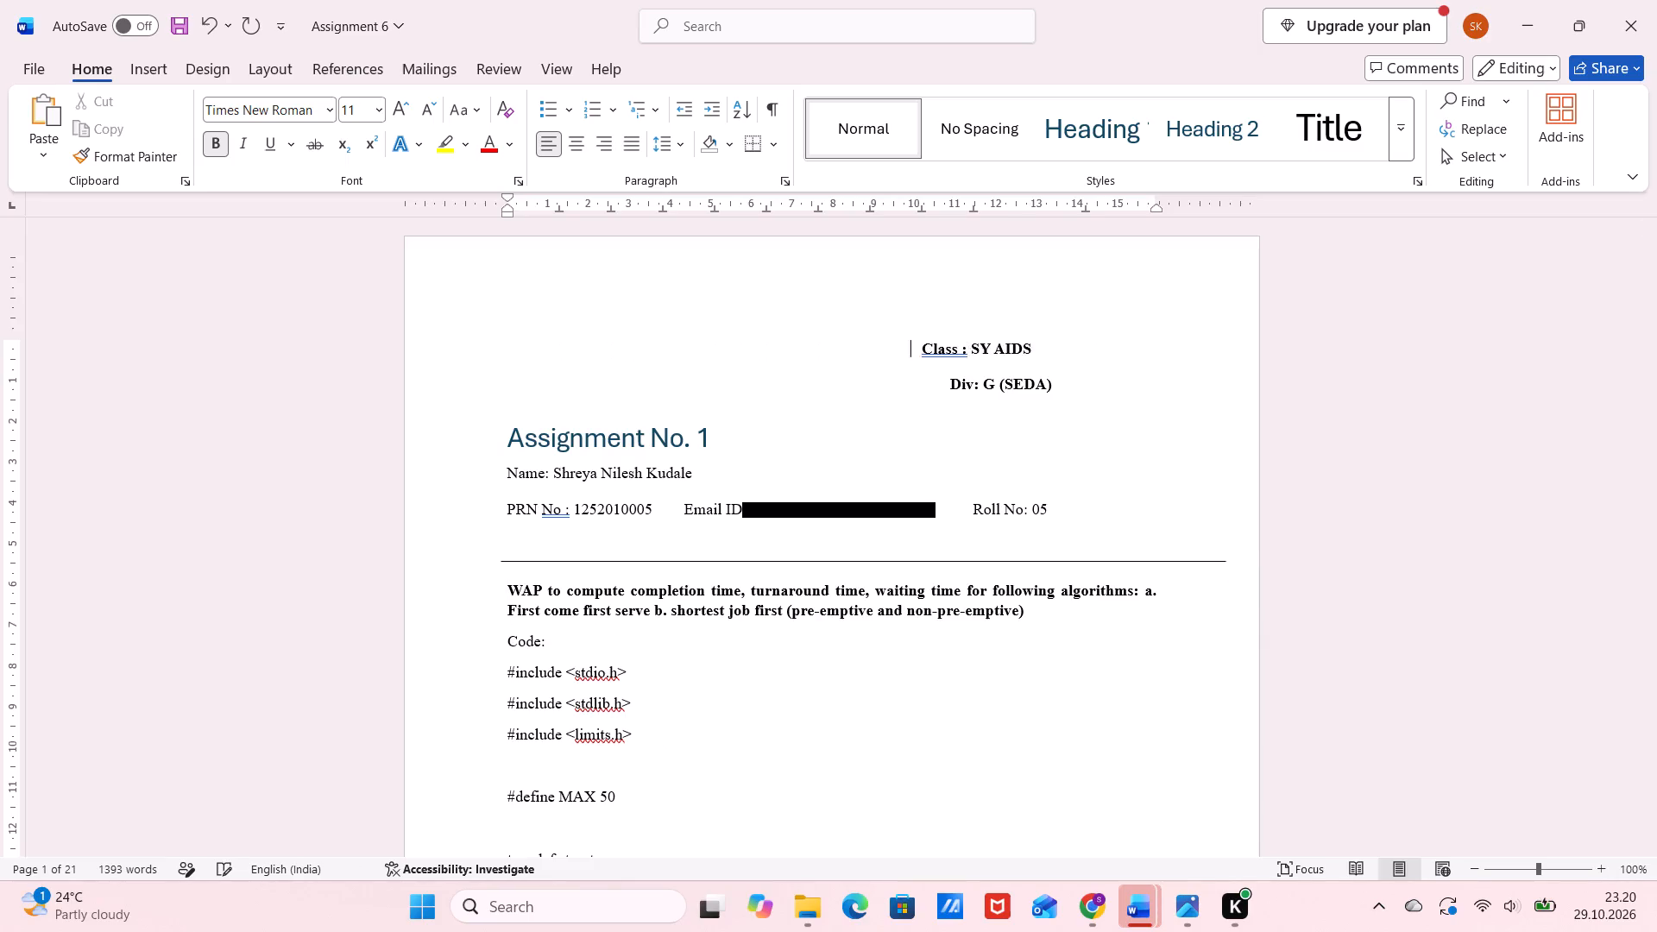
{"action": "key", "text": "Tab"}
Move the "Div: G (SEDA)" line to the page's right margin, setting its left indent to about 10.5 cm and right indent to about 16 cm.
{"action": "left_click", "coordinate": [787, 391]}
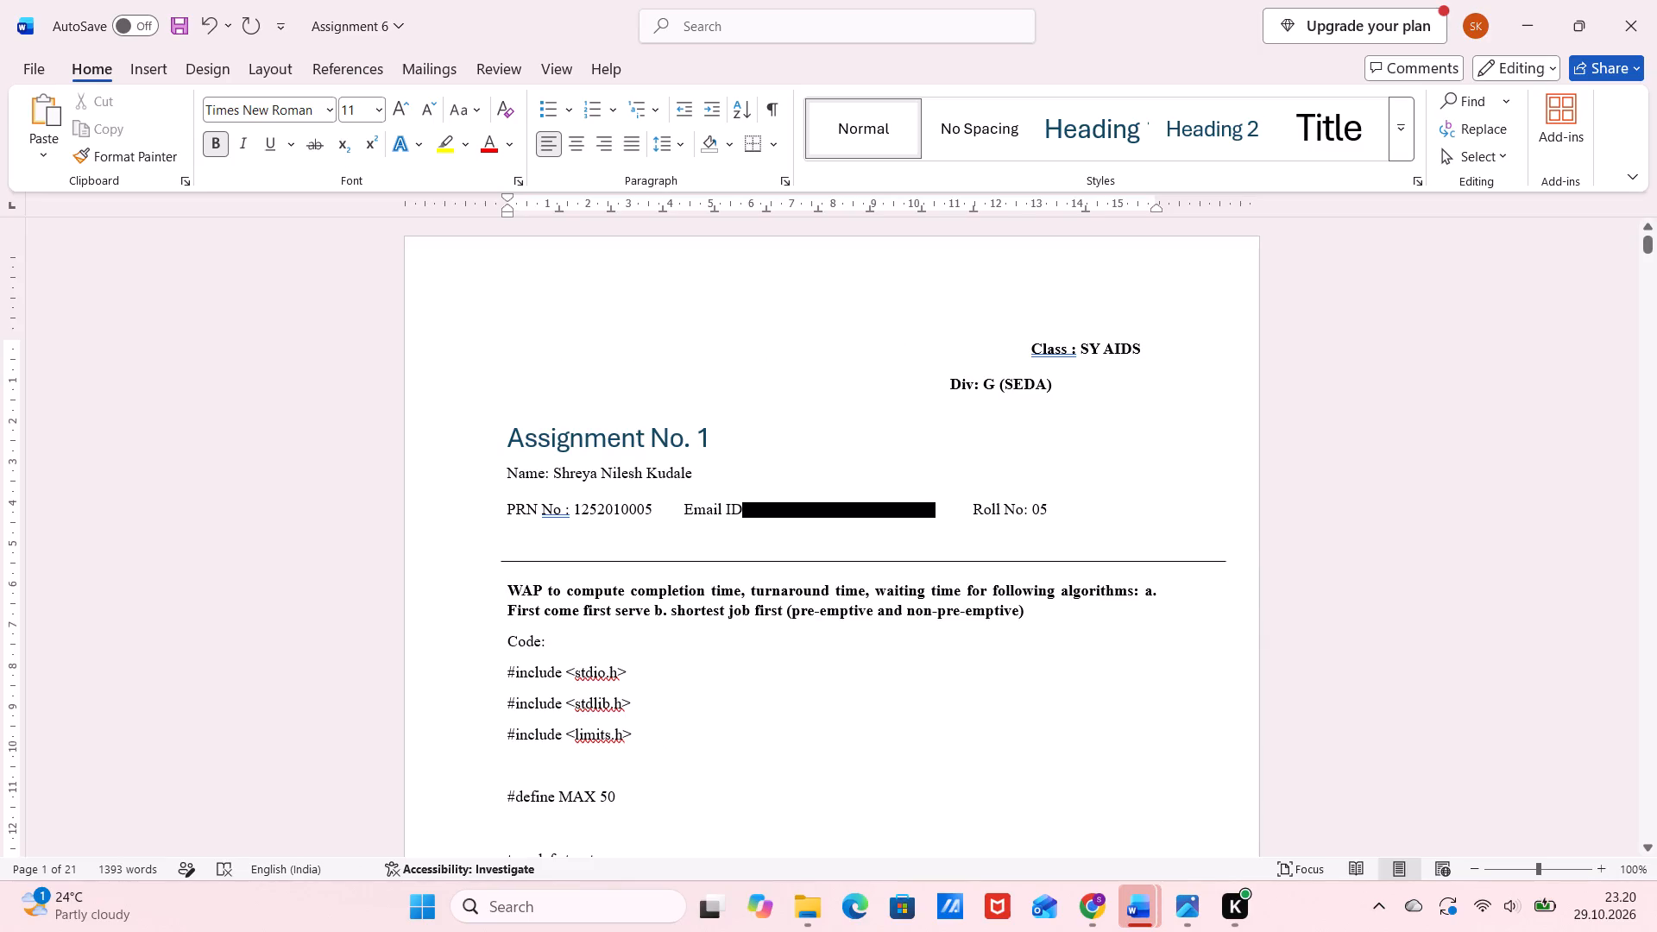
{"action": "key", "text": "Tab"}
{"action": "key", "text": "Tab"}
{"action": "key", "text": "Tab"}
{"action": "key", "text": "Tab"}
{"action": "key", "text": "space"}
{"action": "key", "text": "space"}
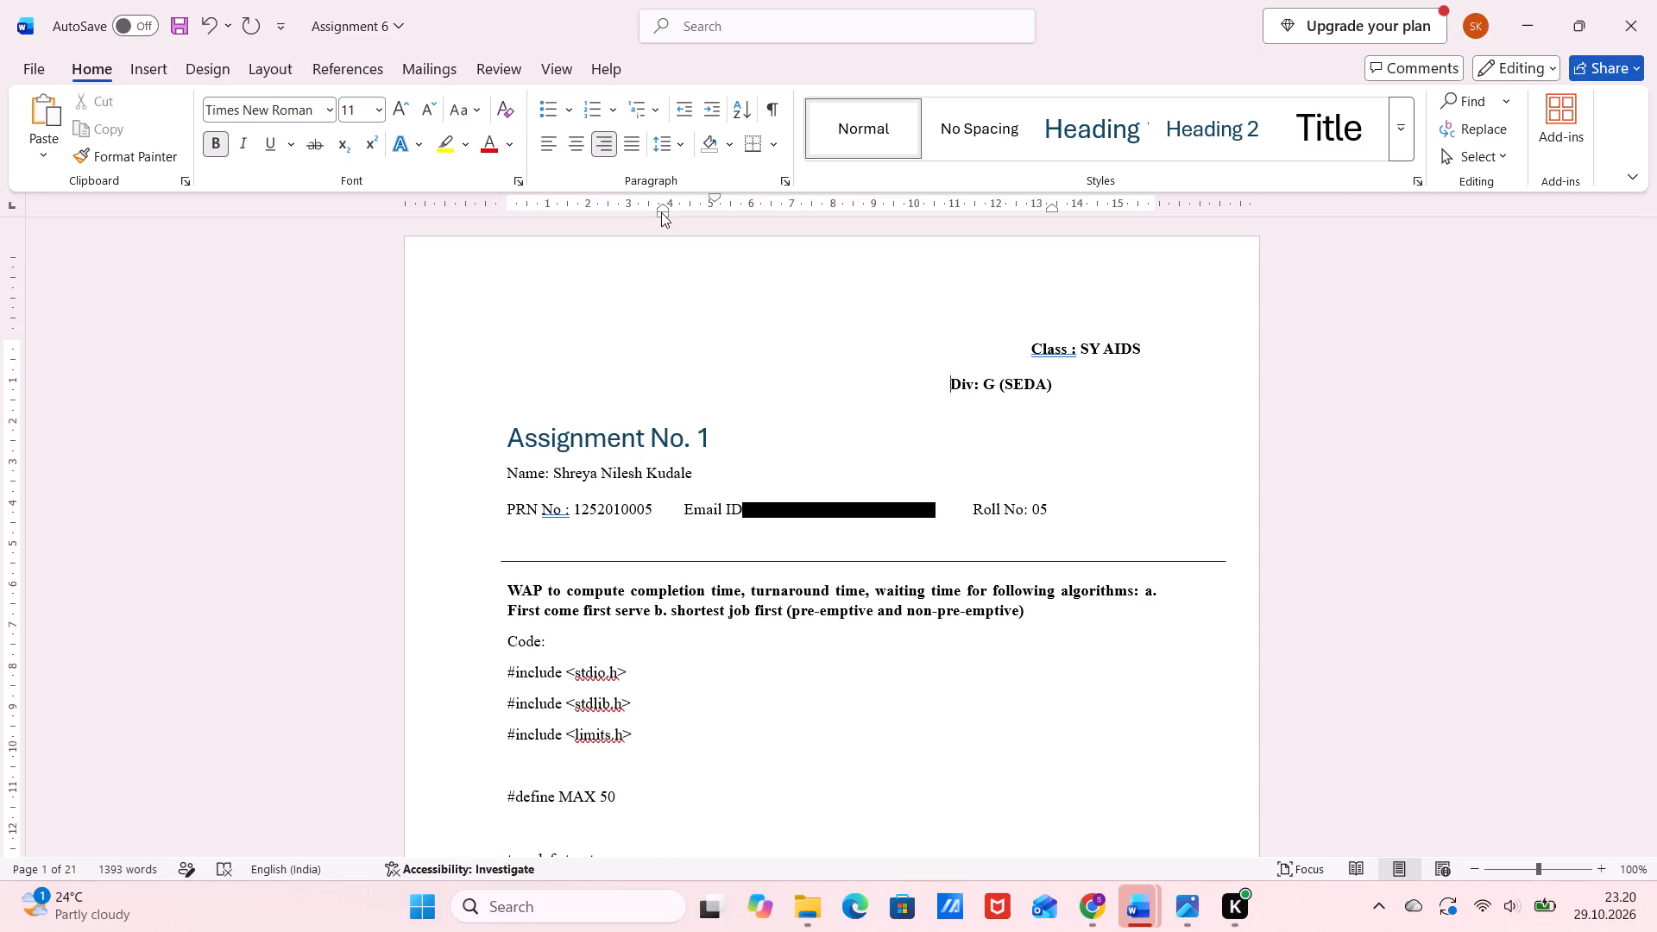
{"action": "left_click_drag", "start_coordinate": [661, 212], "coordinate": [1010, 226]}
{"action": "left_click_drag", "start_coordinate": [1056, 208], "coordinate": [1093, 212]}
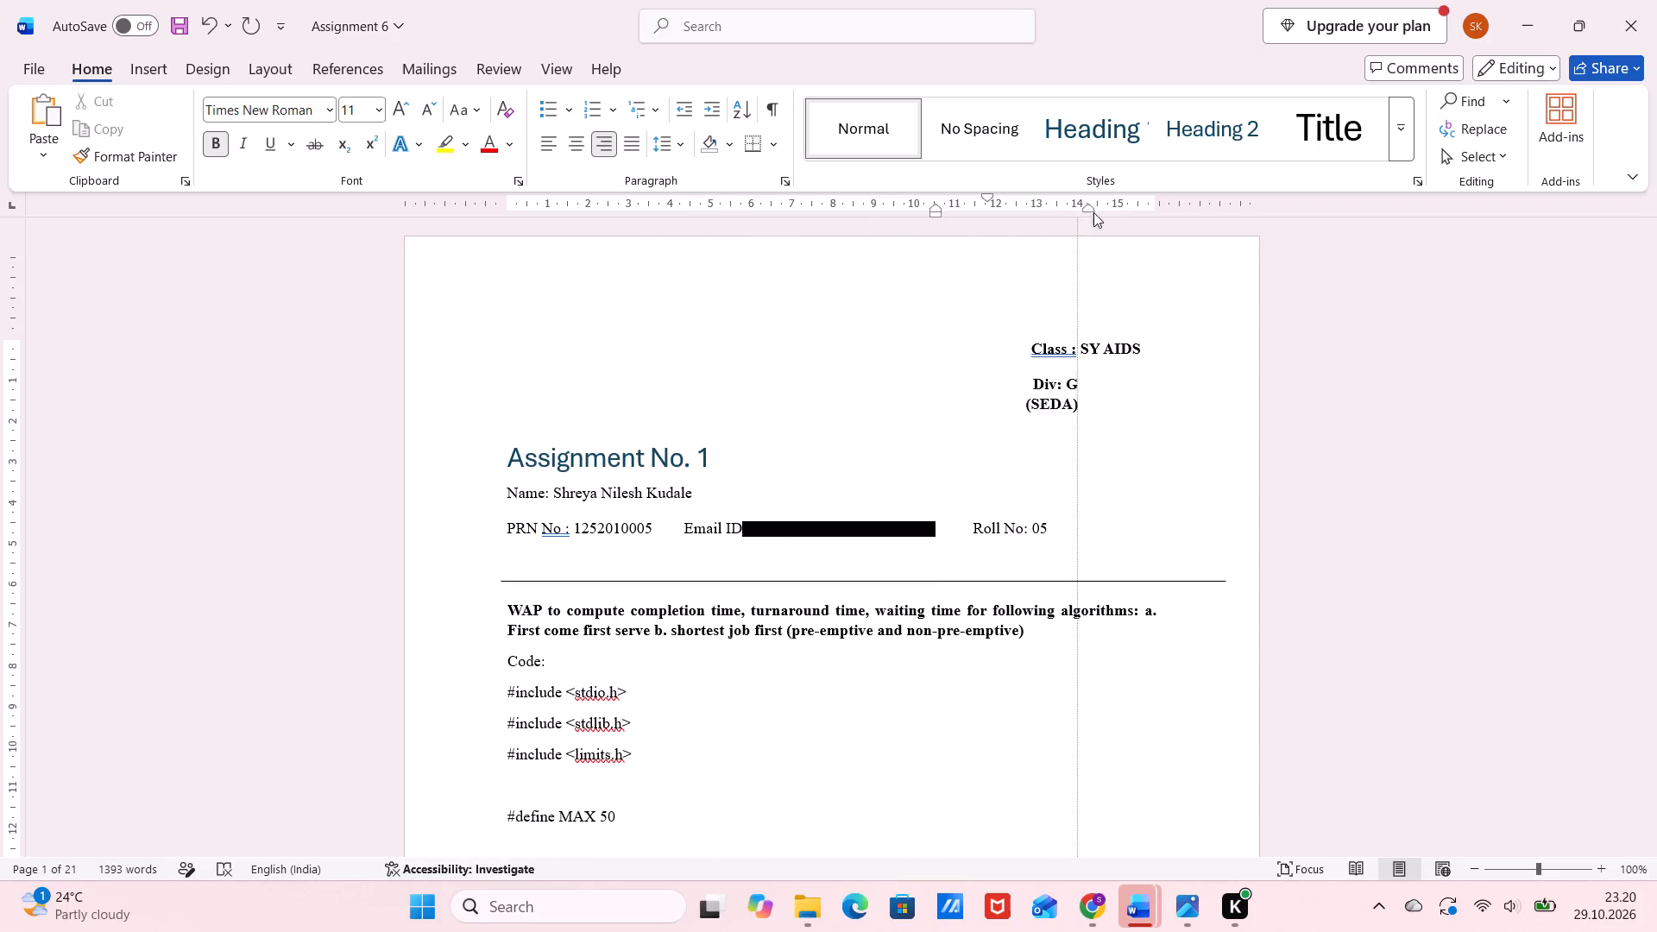
{"action": "left_click_drag", "start_coordinate": [1093, 212], "coordinate": [1132, 207]}
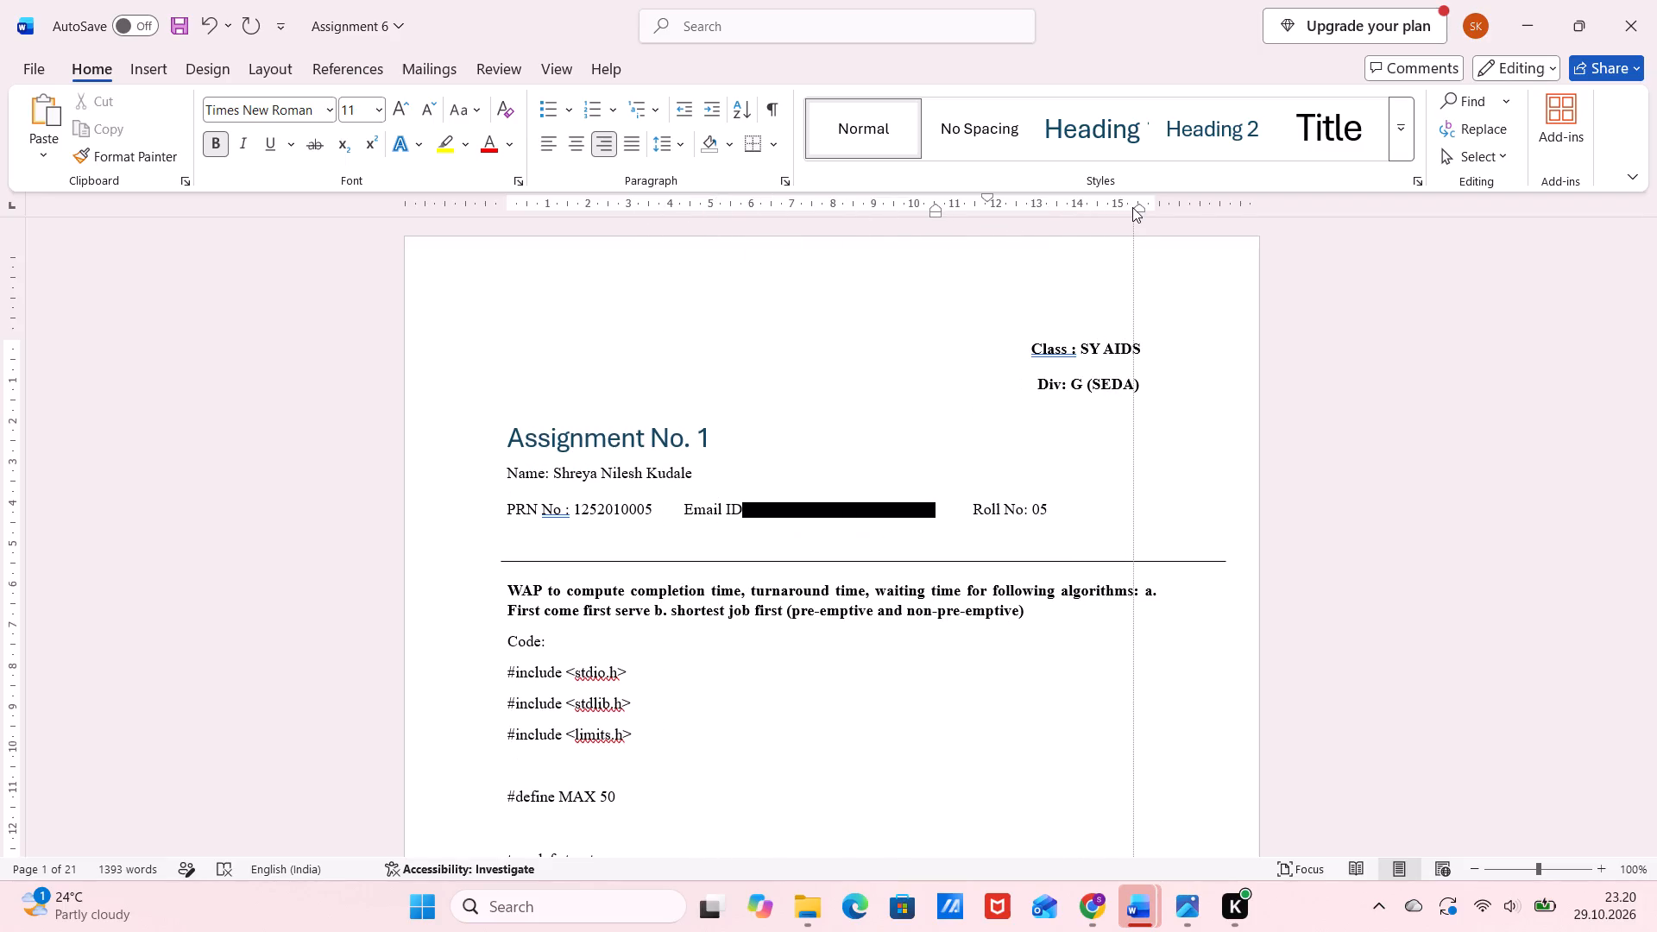
{"action": "left_click_drag", "start_coordinate": [1132, 207], "coordinate": [1159, 204]}
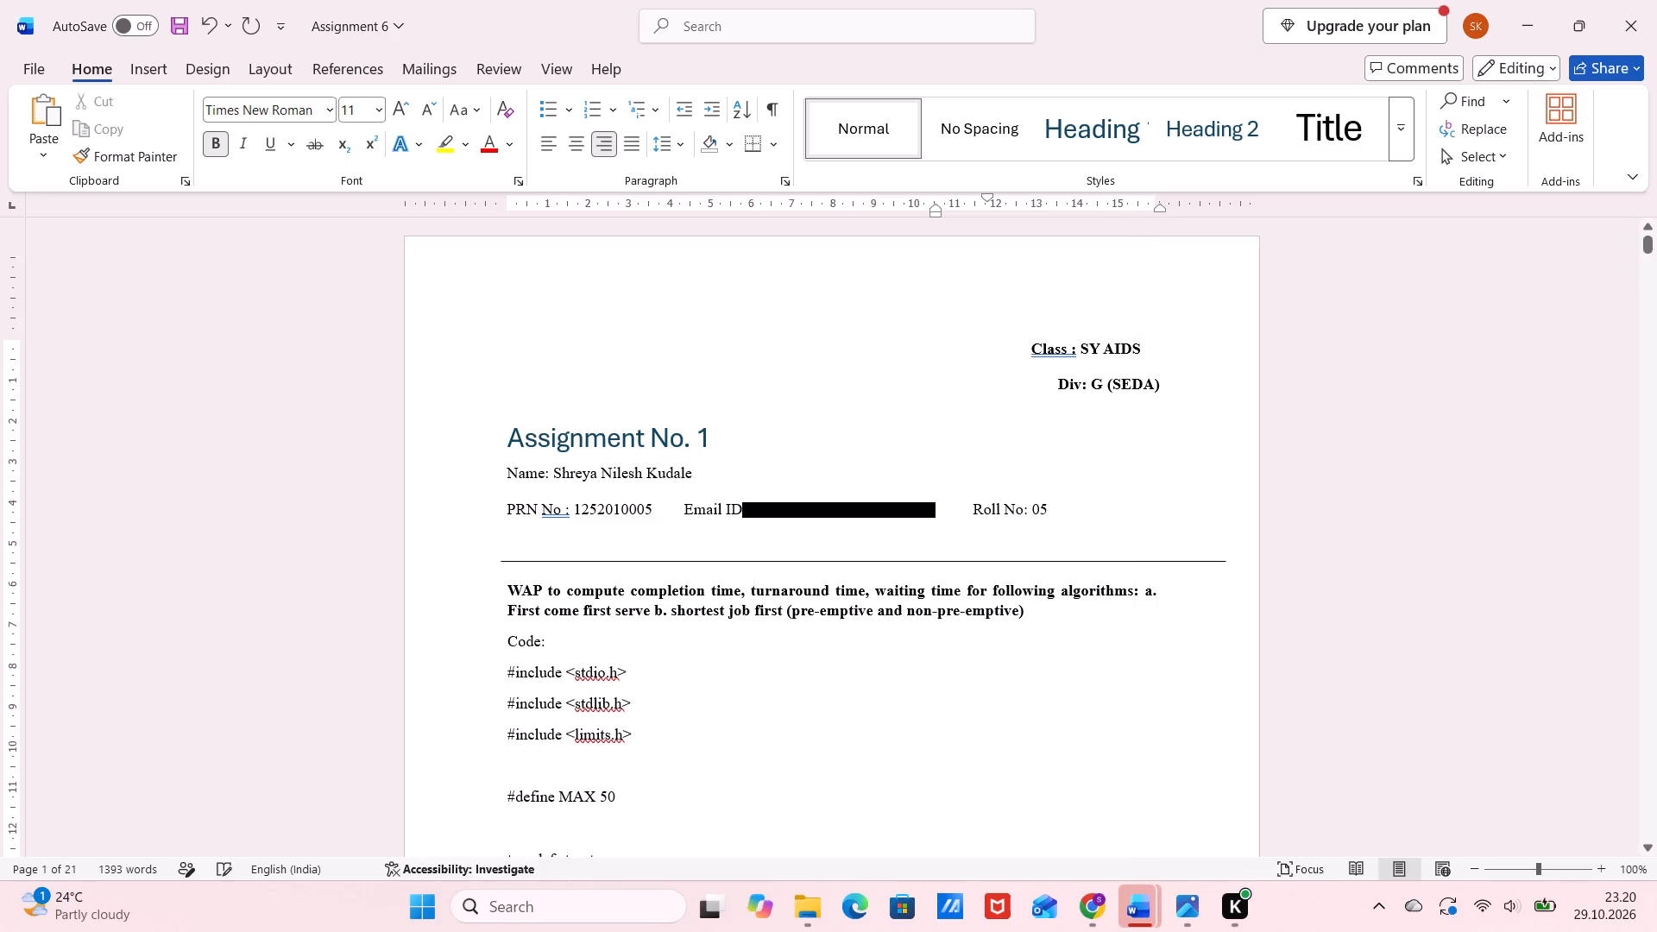
Nudge the "Class : SY AIDS" line further right with spaces to line up with the Div line's right end.
{"action": "left_click", "coordinate": [1024, 351]}
{"action": "key", "text": "space"}
{"action": "key", "text": "space"}
{"action": "key", "text": "space"}
{"action": "key", "text": "space"}
{"action": "key", "text": "space"}
{"action": "key", "text": "space"}
{"action": "key", "text": "space"}
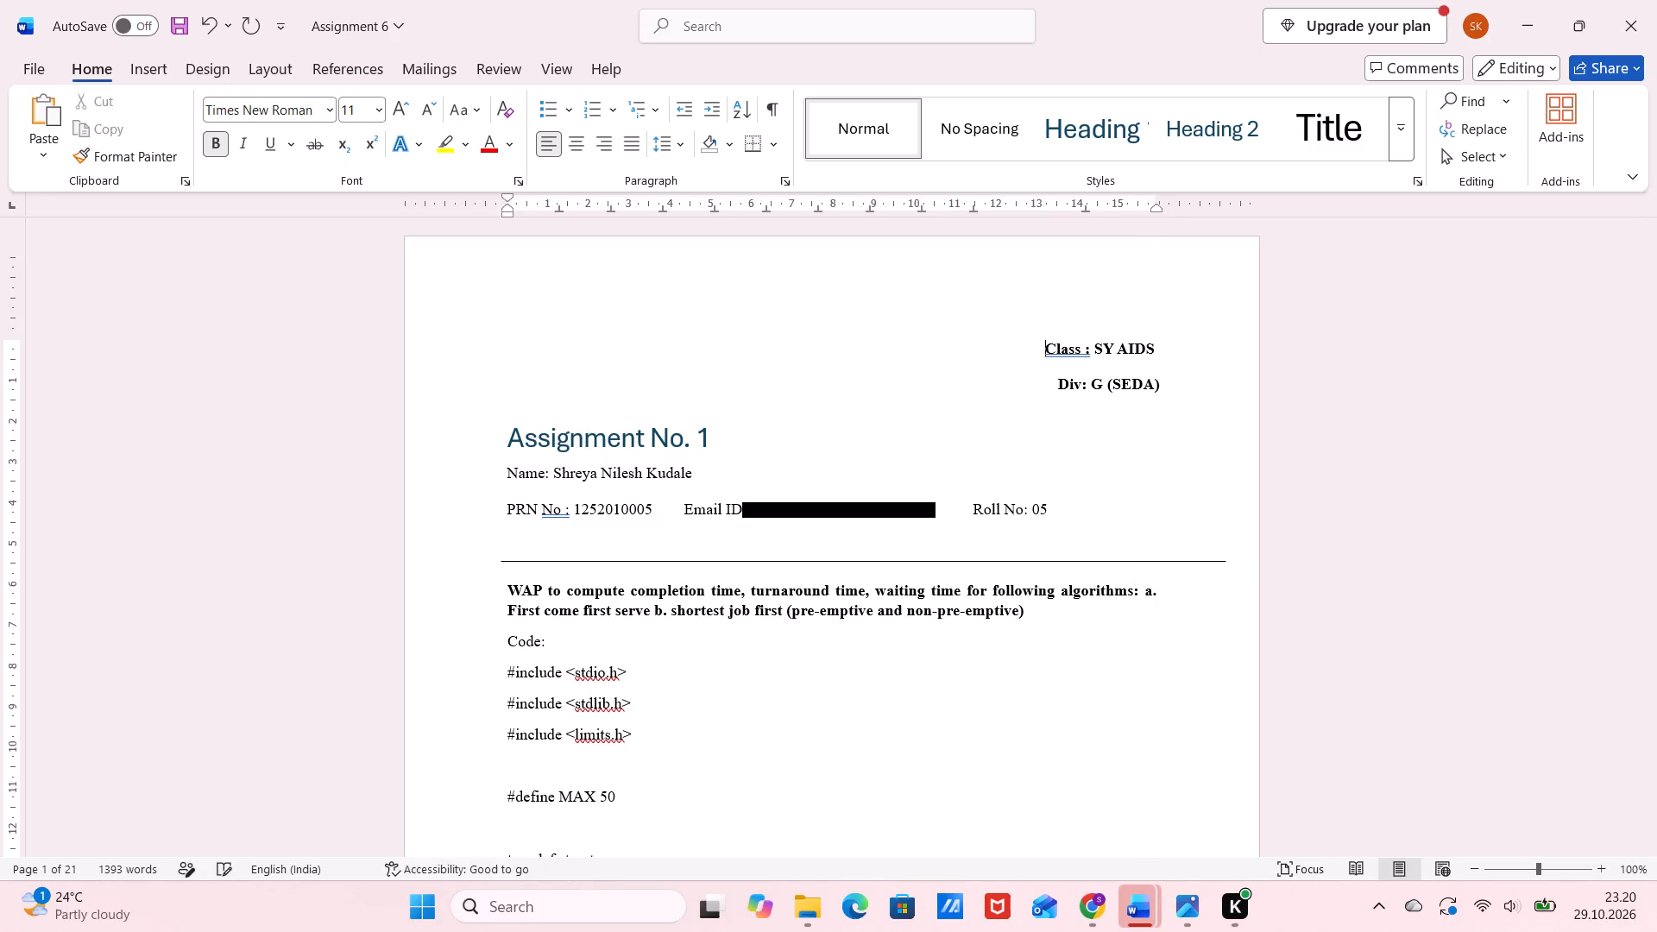
{"action": "key", "text": "space"}
{"action": "key", "text": "space"}
{"action": "key", "text": "space"}
{"action": "key", "text": "space"}
{"action": "key", "text": "space"}
{"action": "key", "text": "space"}
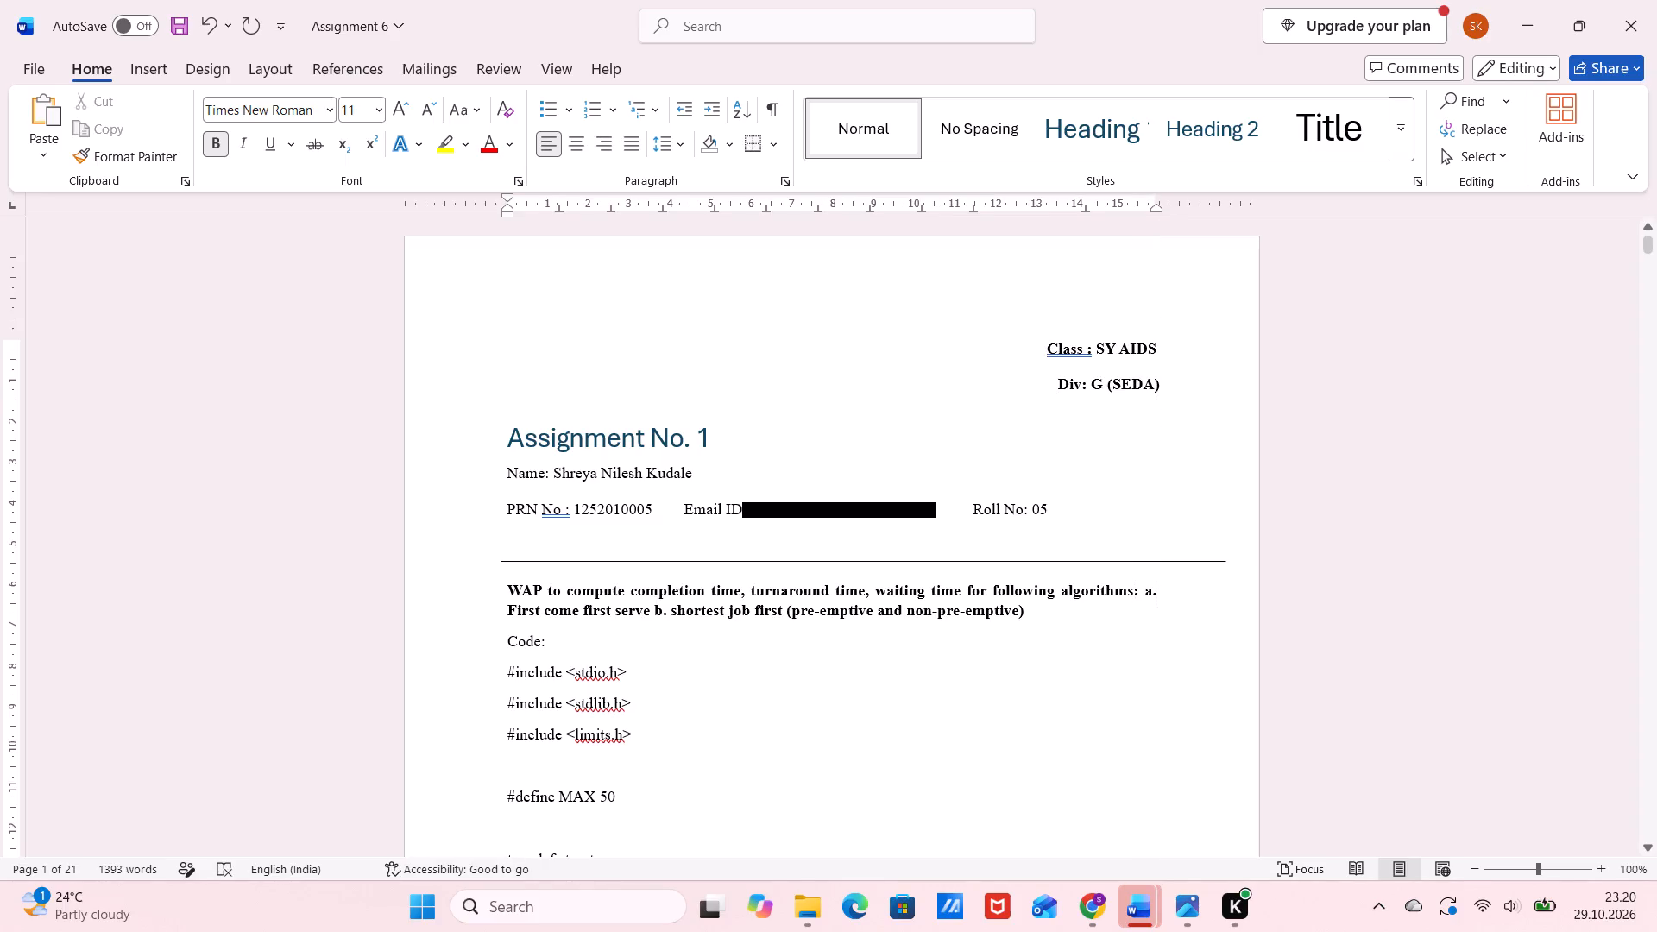
Format the "Assignment No. 1" heading in Times New Roman, size 12, with black text.
{"action": "triple_click", "coordinate": [571, 442]}
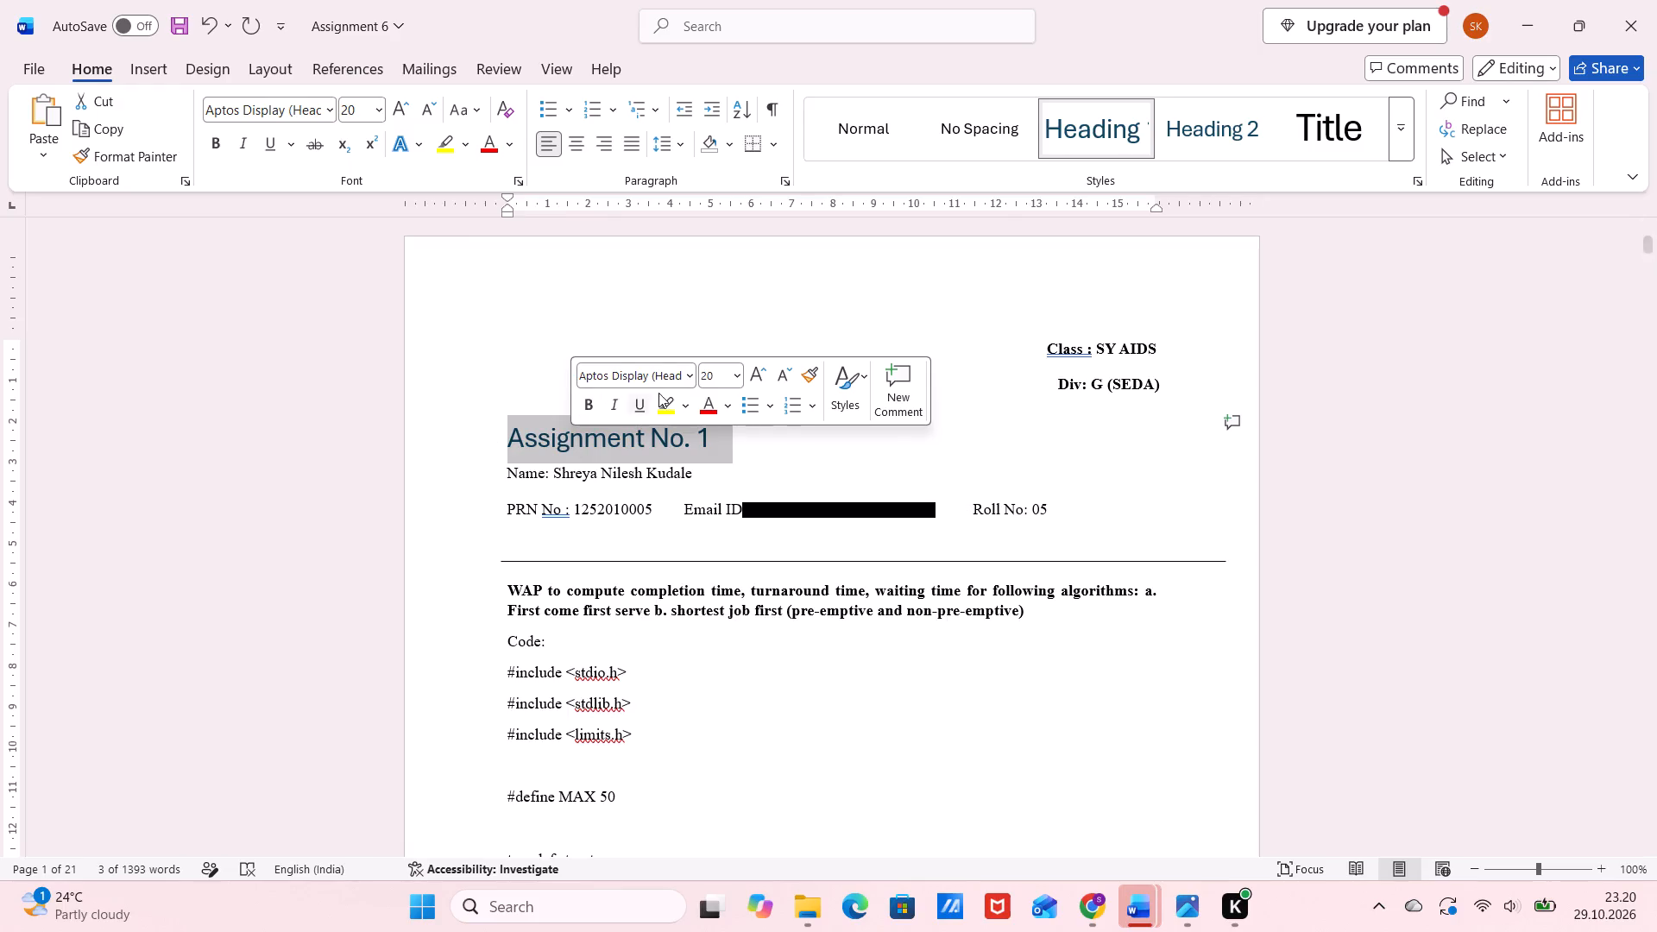
{"action": "left_click", "coordinate": [691, 375]}
{"action": "key", "text": "t"}
{"action": "key", "text": "Return"}
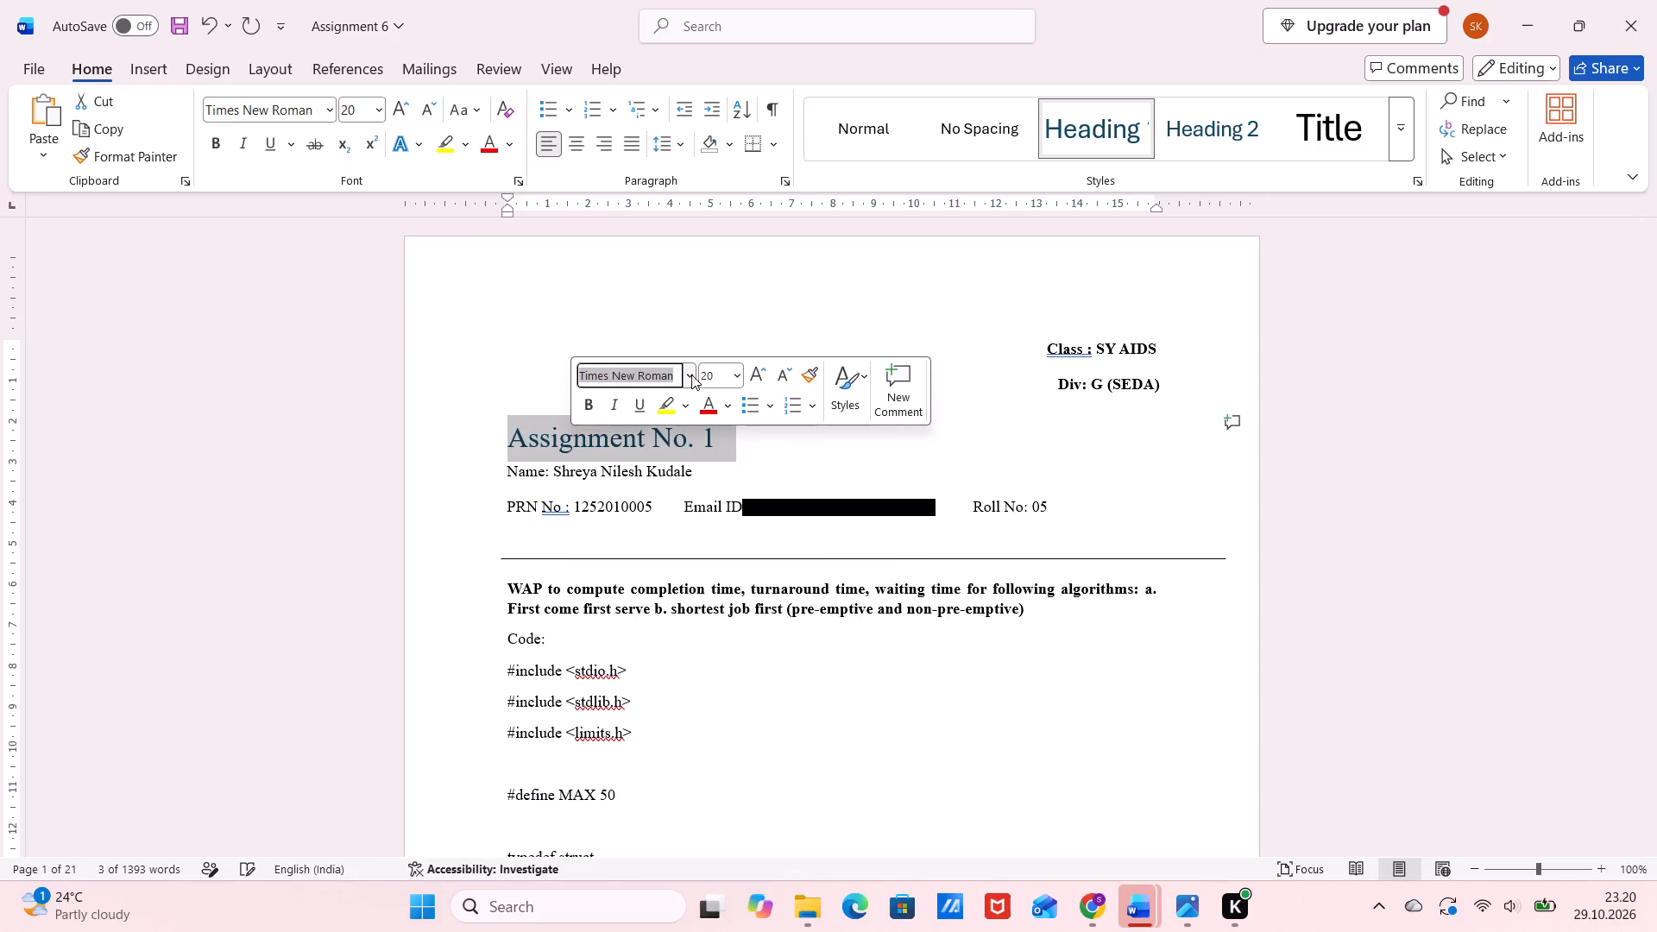
{"action": "left_click", "coordinate": [735, 376]}
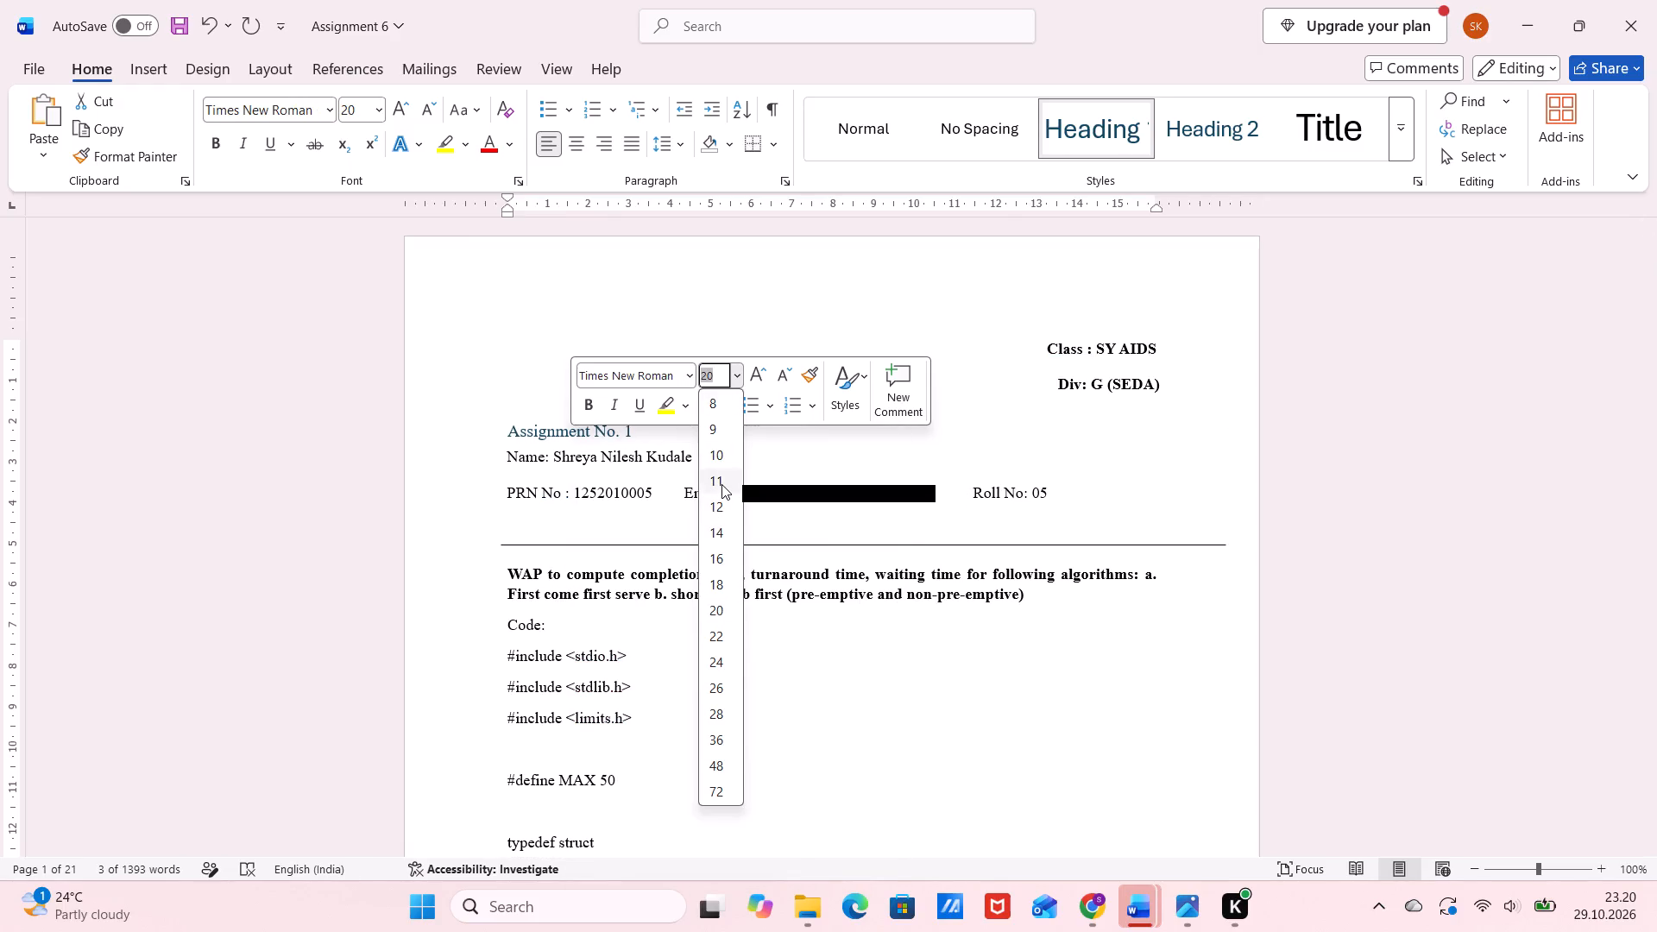
{"action": "left_click", "coordinate": [723, 504]}
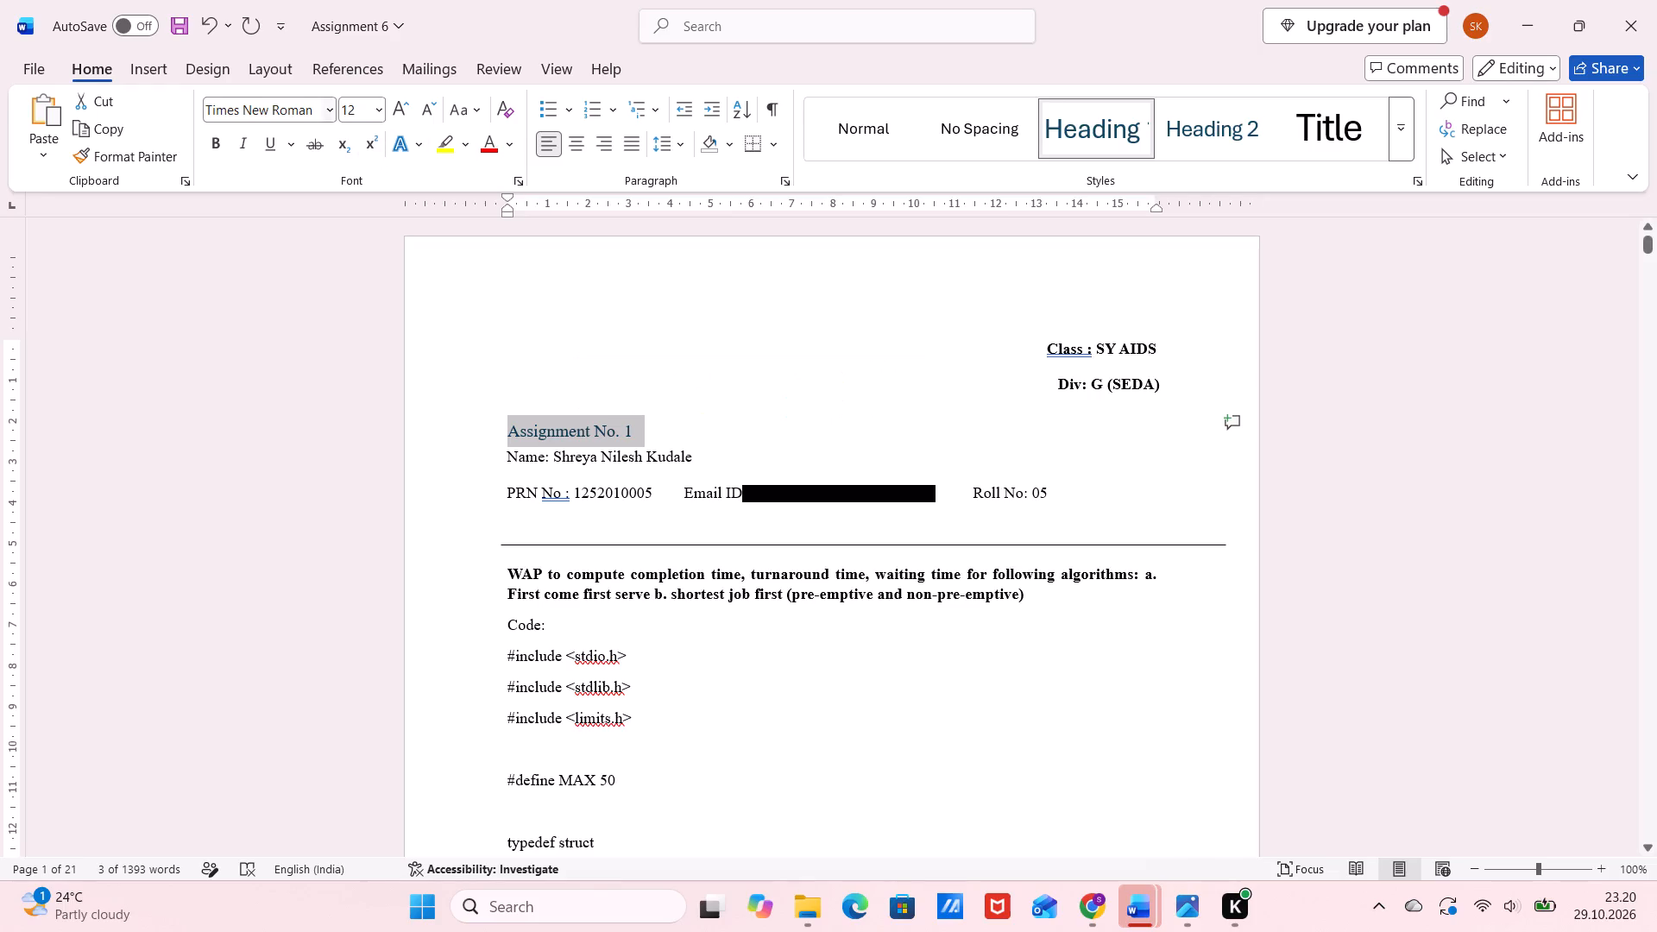
{"action": "left_click", "coordinate": [514, 144]}
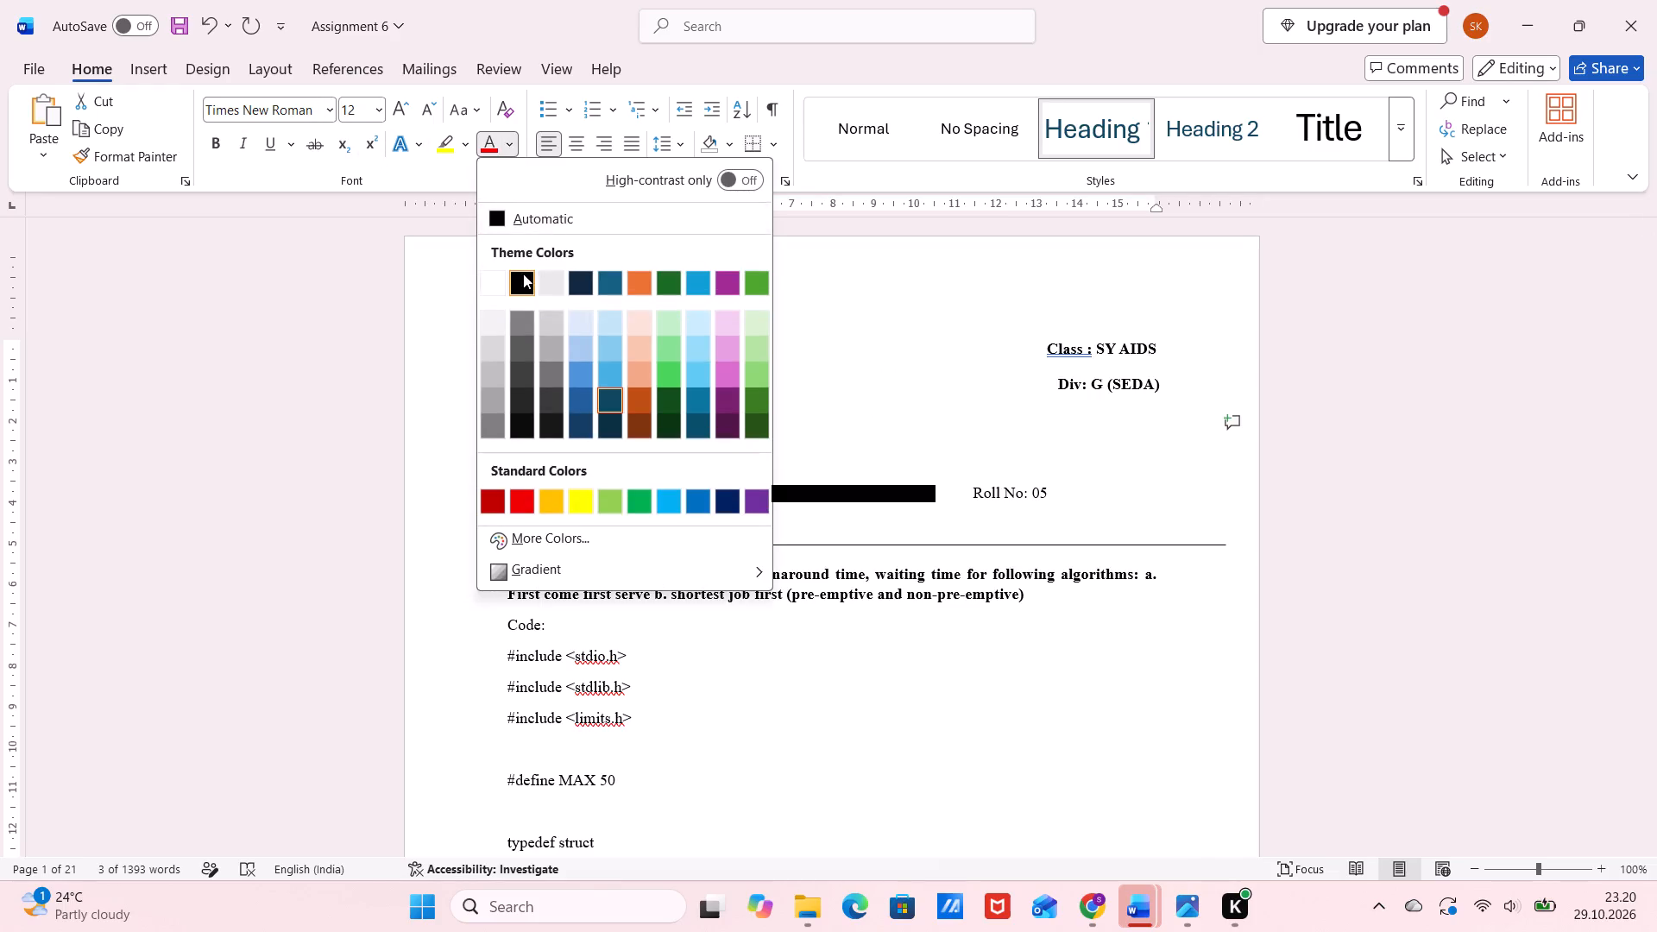
{"action": "left_click", "coordinate": [524, 279]}
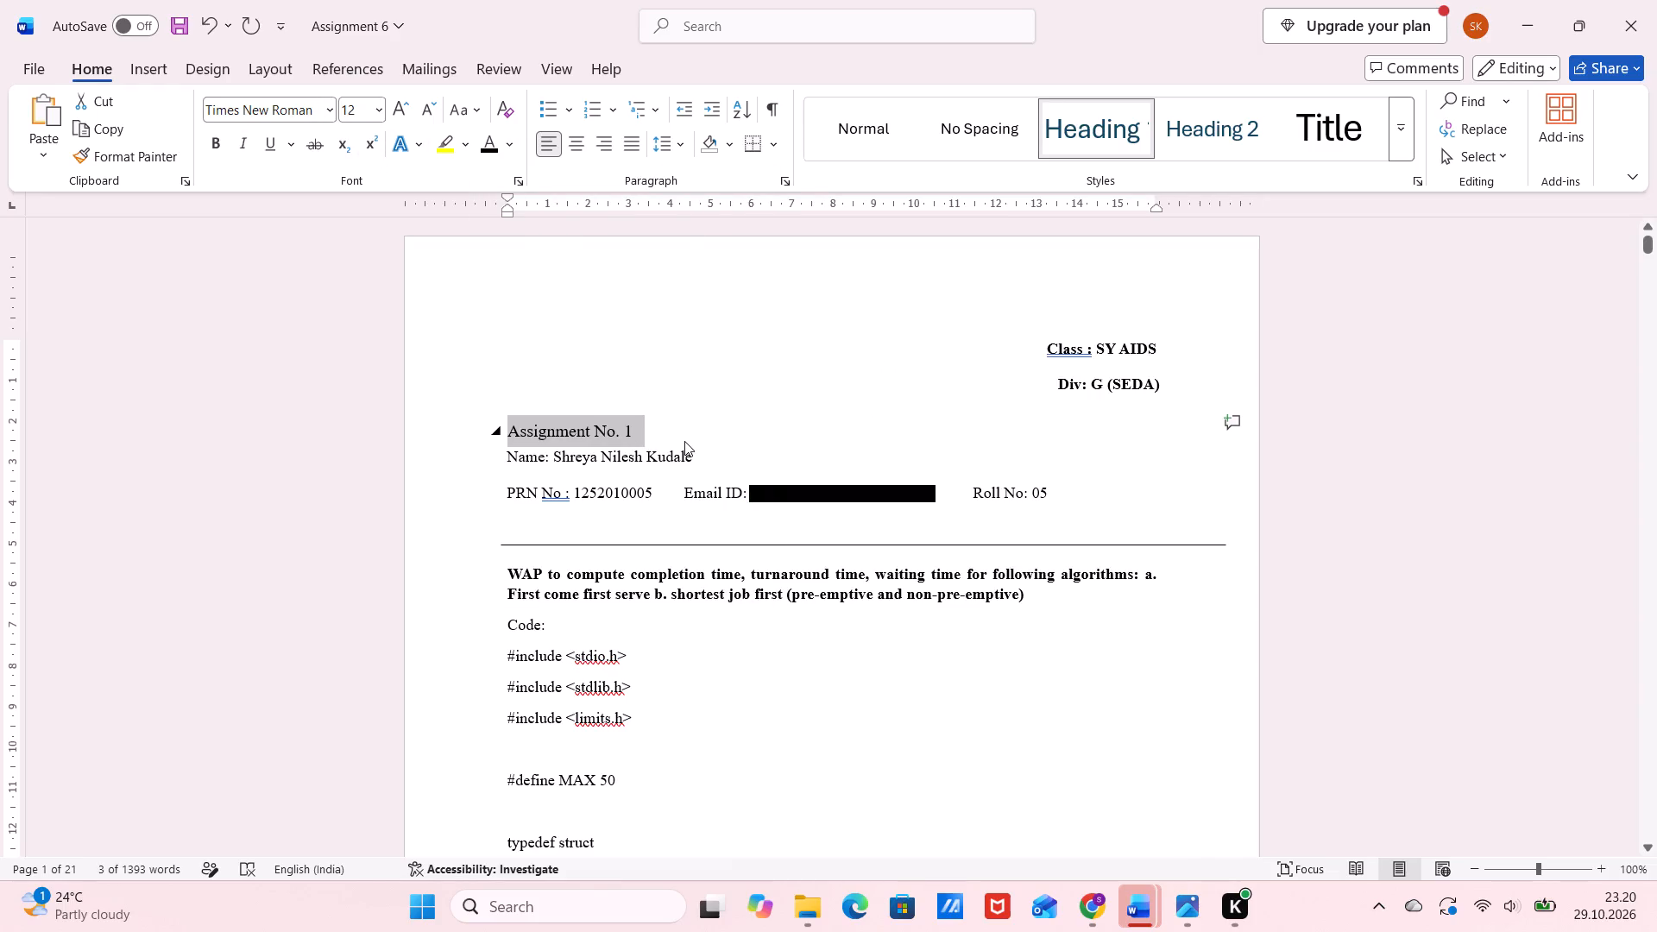
Increase the "Assignment No. 1" heading's font size to 14.
{"action": "left_click", "coordinate": [684, 441]}
{"action": "left_click_drag", "start_coordinate": [684, 441], "coordinate": [524, 430]}
{"action": "left_click", "coordinate": [399, 112]}
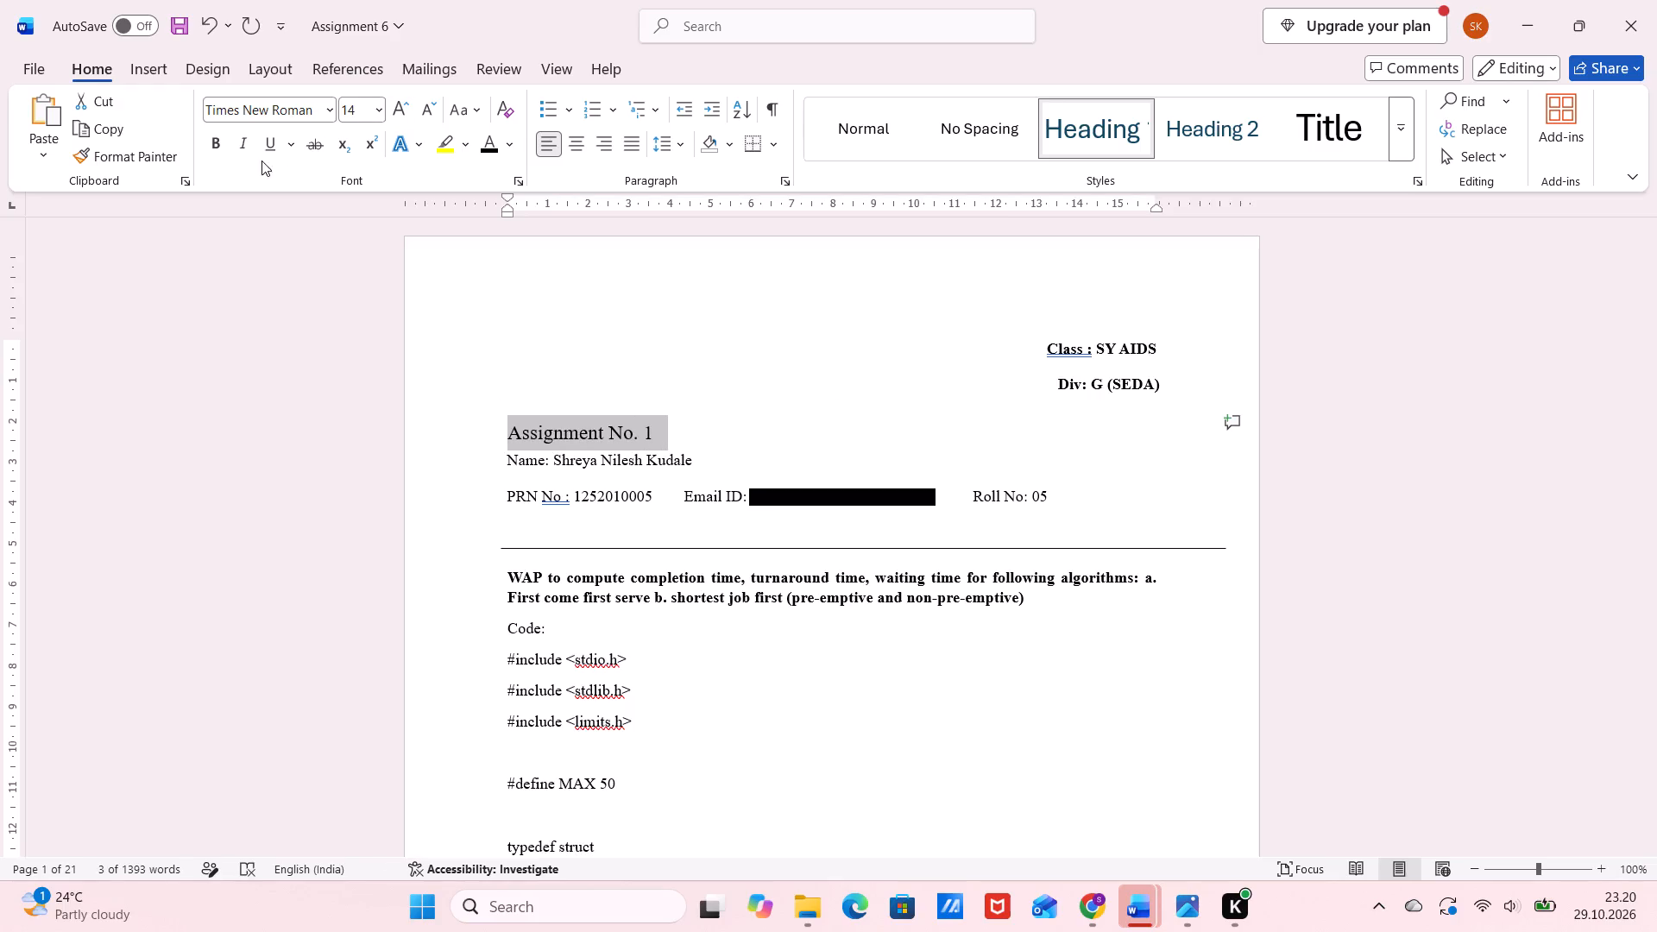
Make the "Assignment No. 1" heading bold.
{"action": "left_click", "coordinate": [216, 148]}
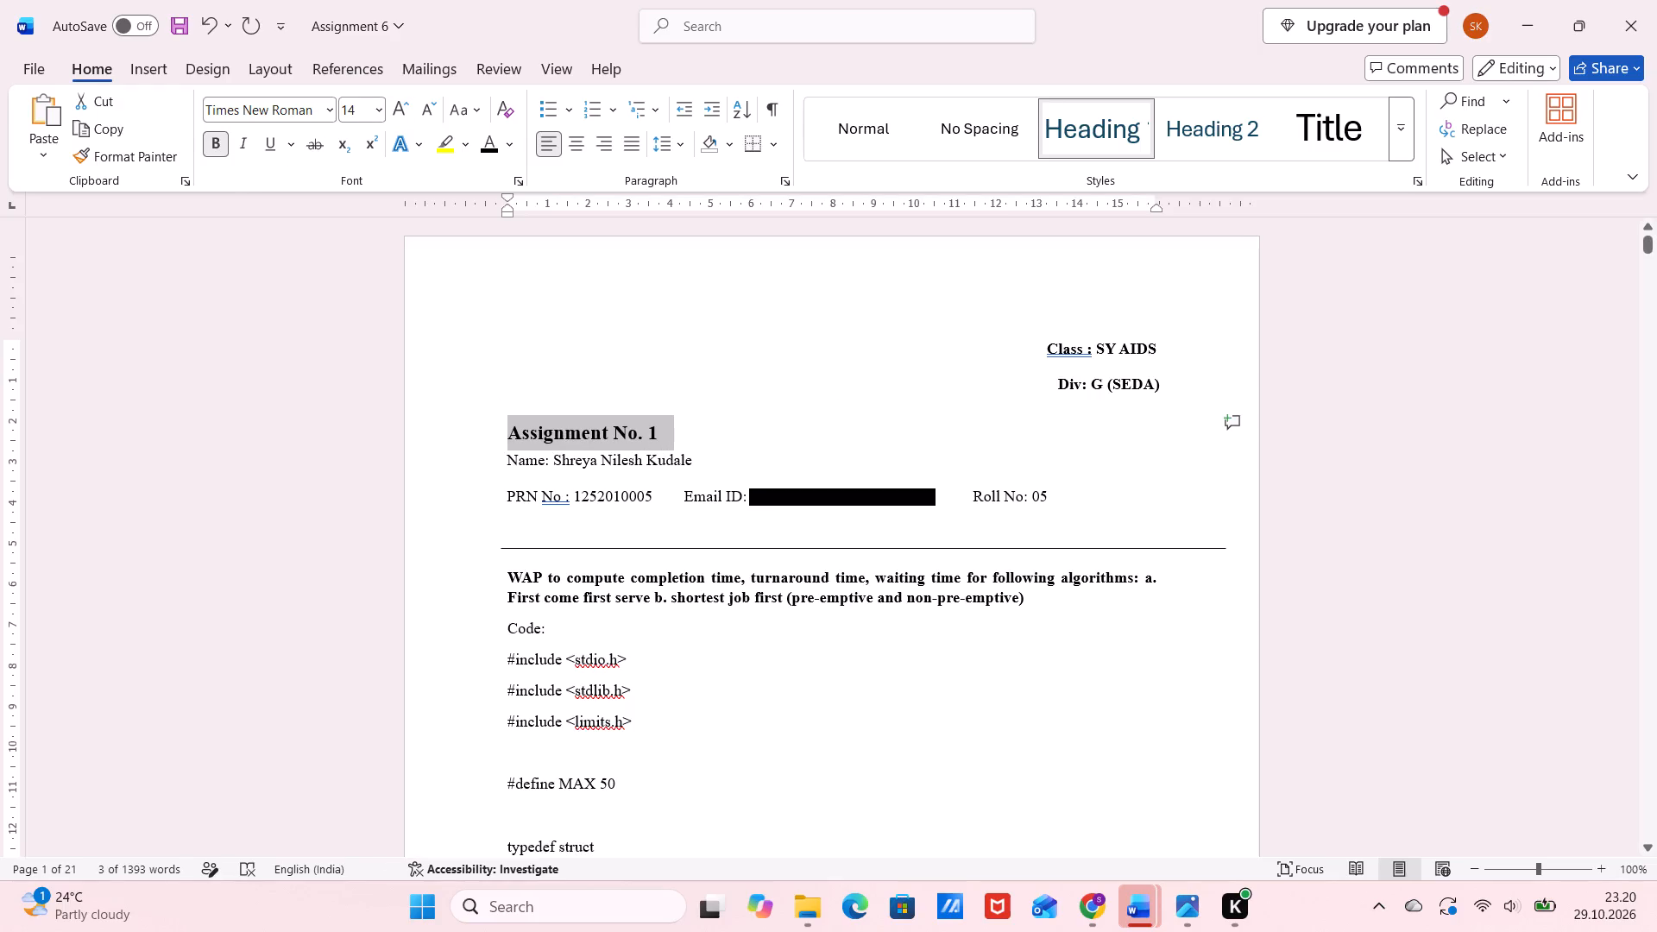
Delete the empty line between the PRN details line and the horizontal rule.
{"action": "left_click", "coordinate": [551, 527]}
{"action": "key", "text": "Down"}
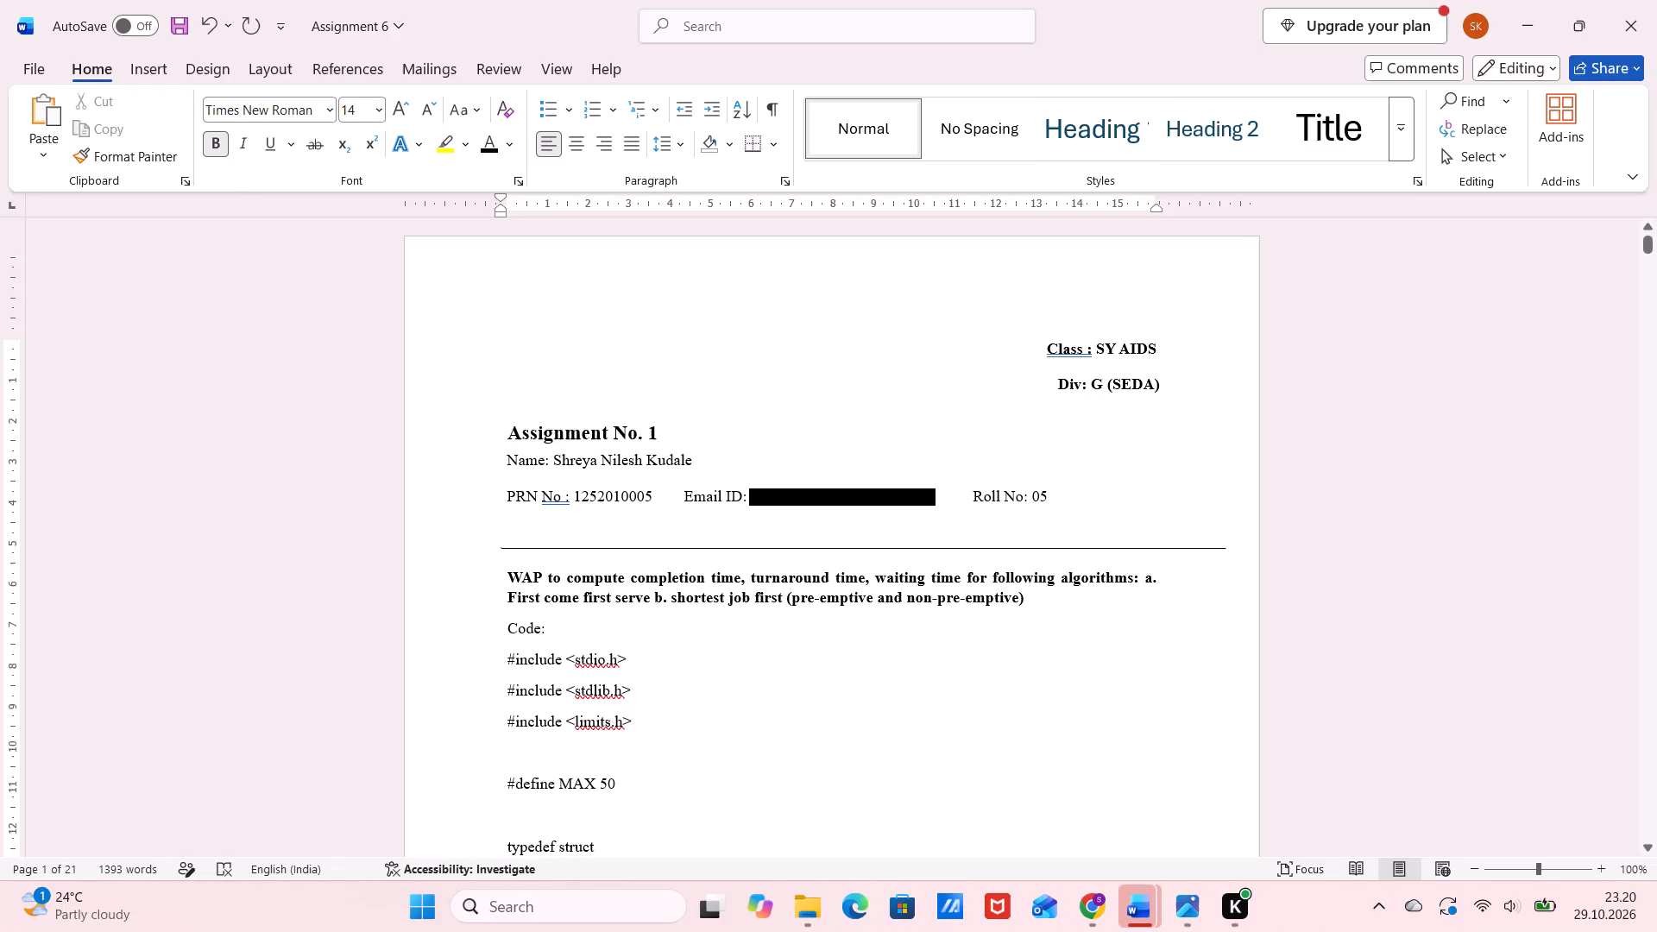
{"action": "key", "text": "BackSpace"}
{"action": "key", "text": "BackSpace"}
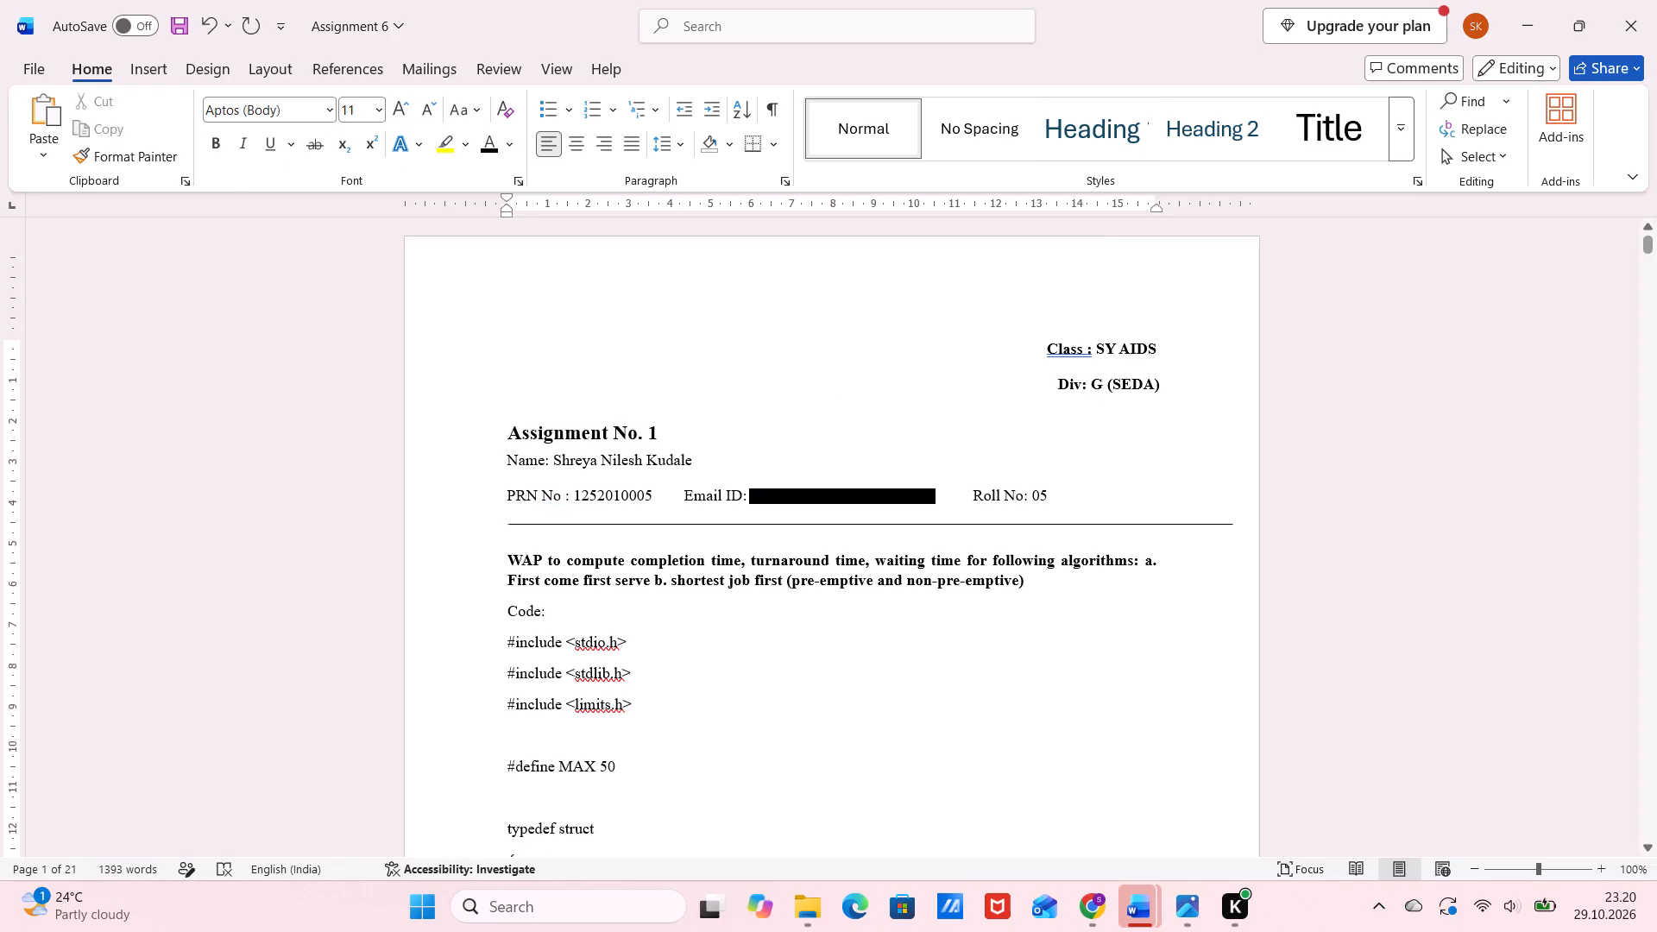
Insert a small spacer line below the "Assignment No. 1" heading, with its font size set to 1.
{"action": "left_click", "coordinate": [672, 434]}
{"action": "key", "text": "Return"}
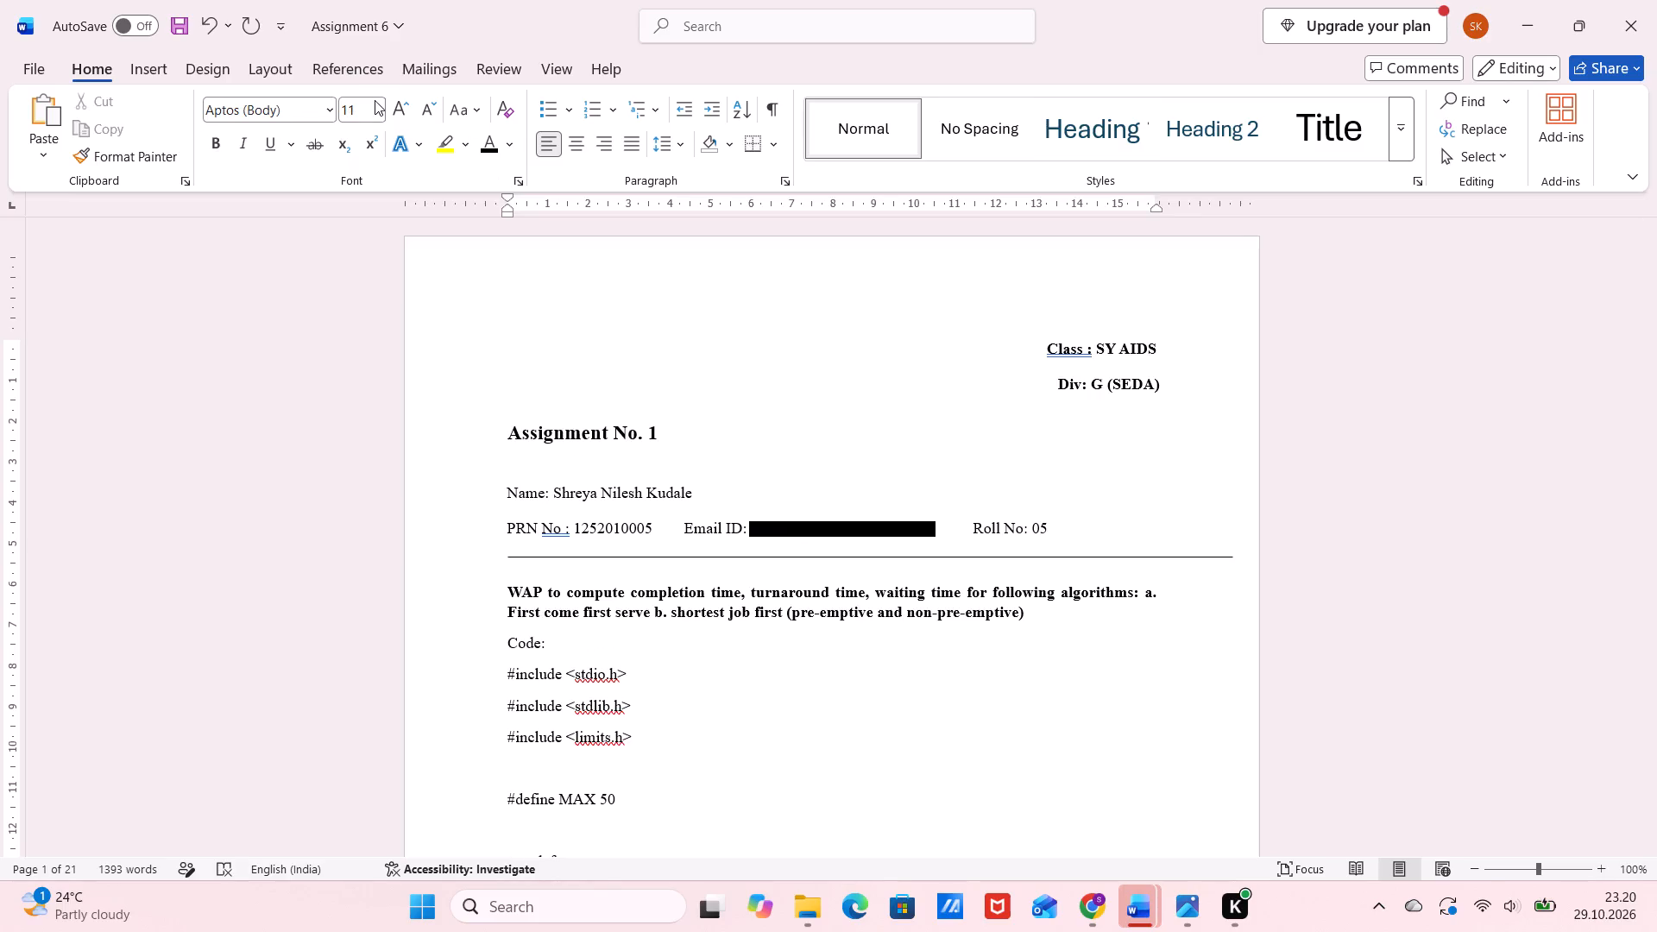
{"action": "left_click", "coordinate": [375, 101]}
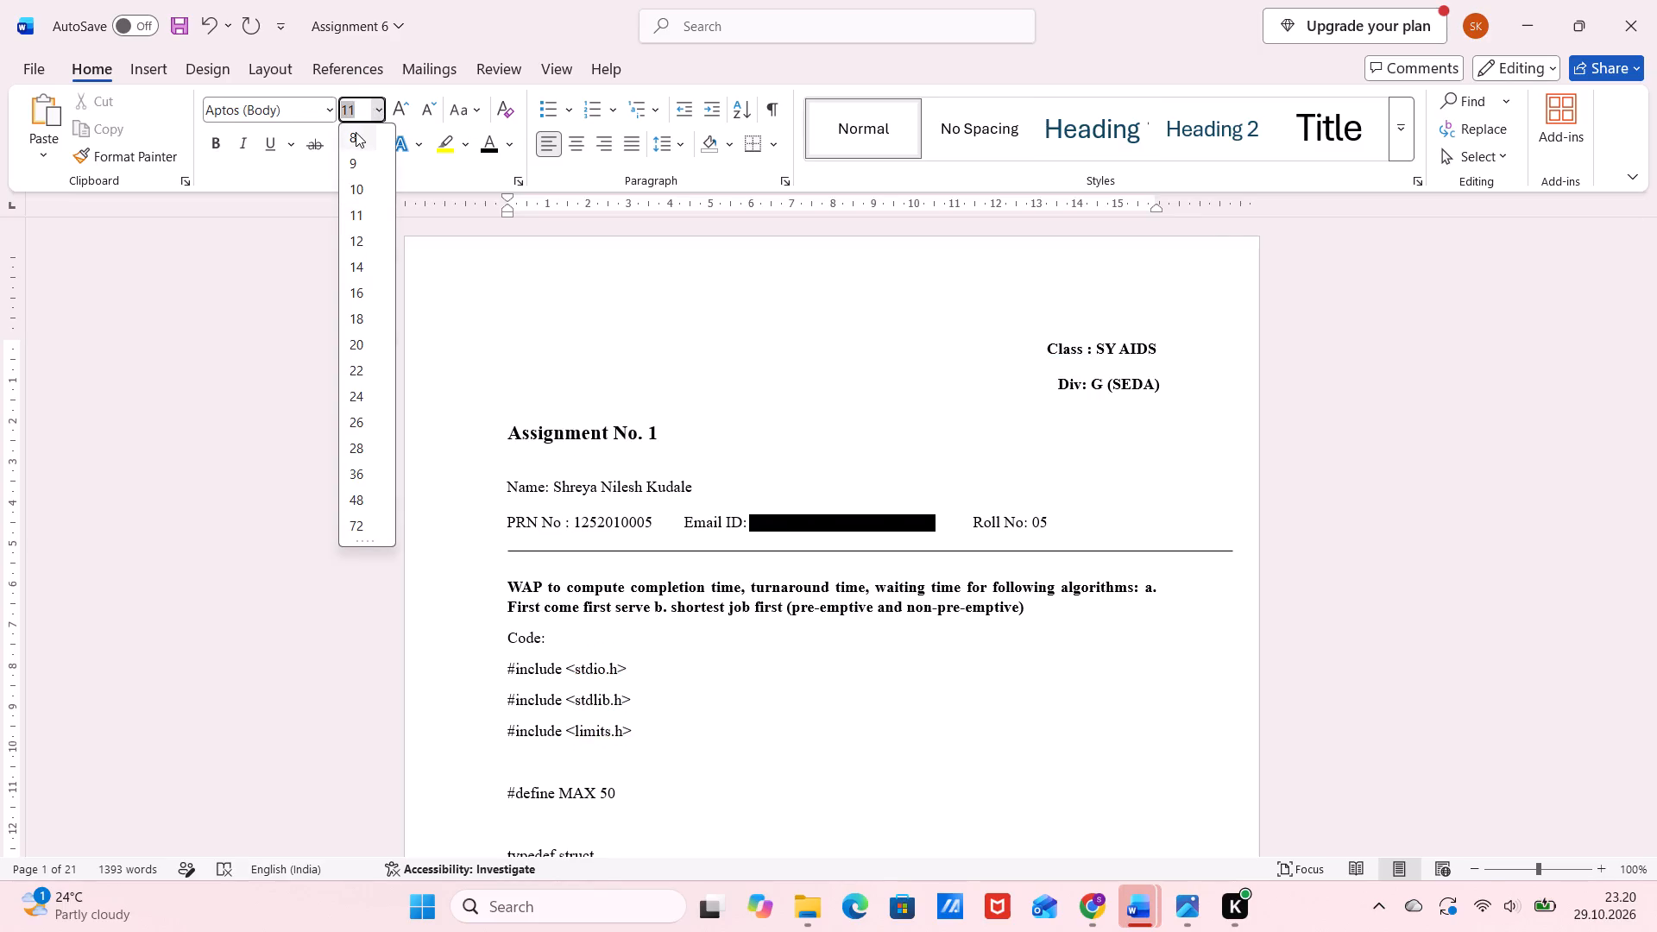
{"action": "left_click", "coordinate": [356, 132]}
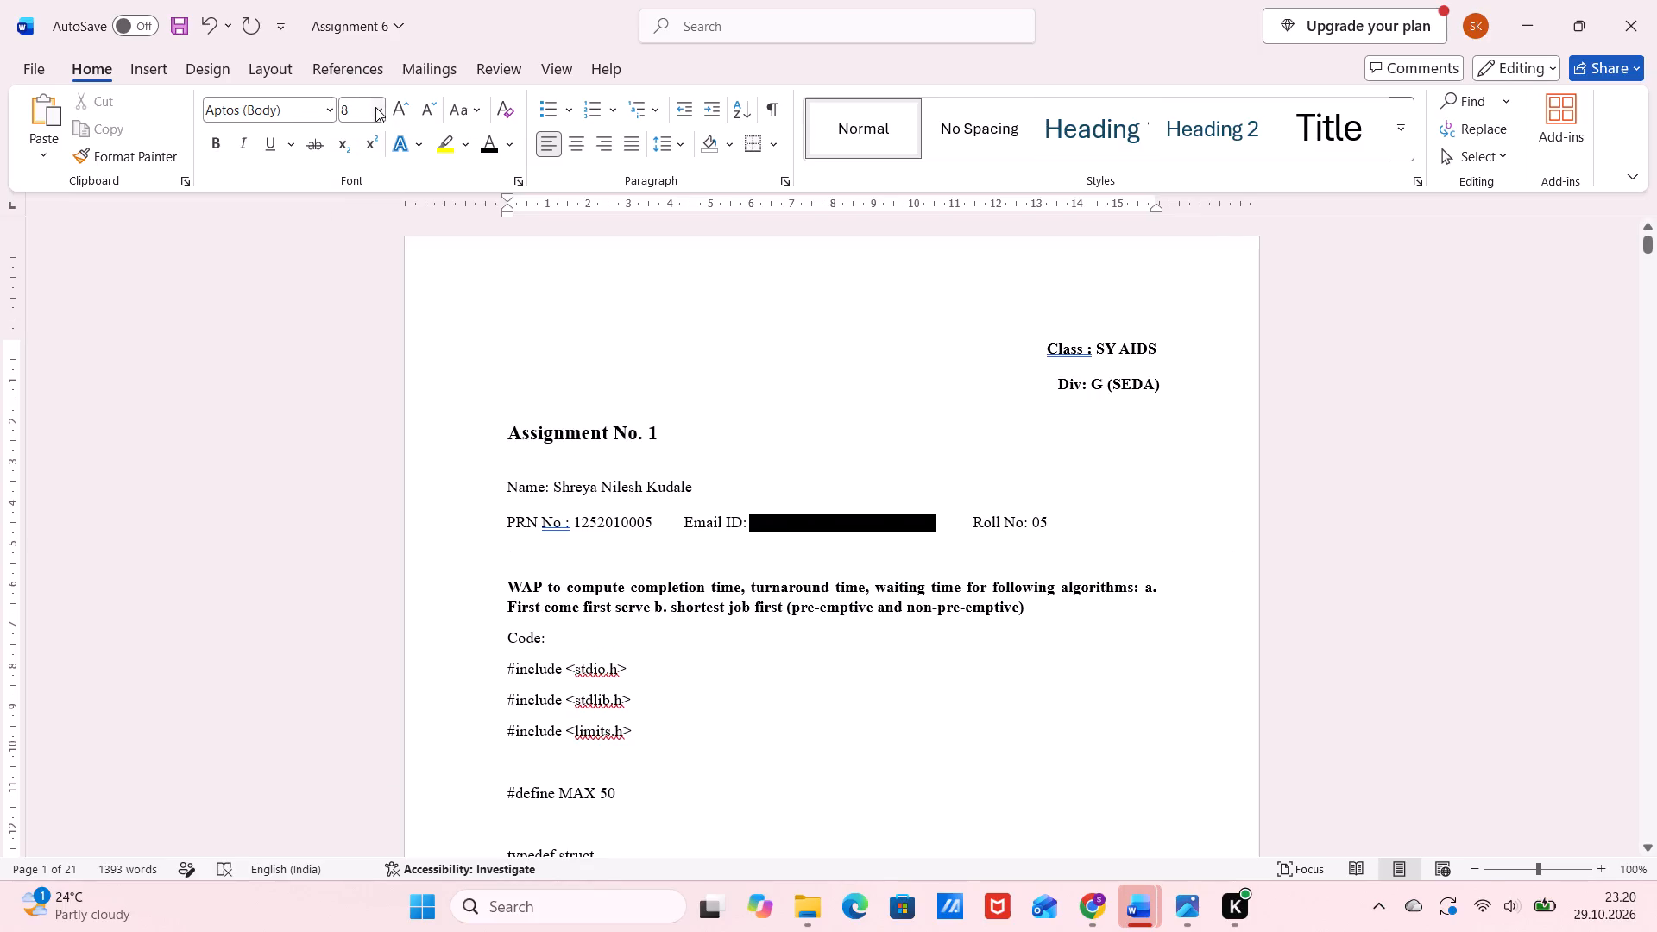
{"action": "left_click", "coordinate": [375, 107]}
{"action": "key", "text": "1"}
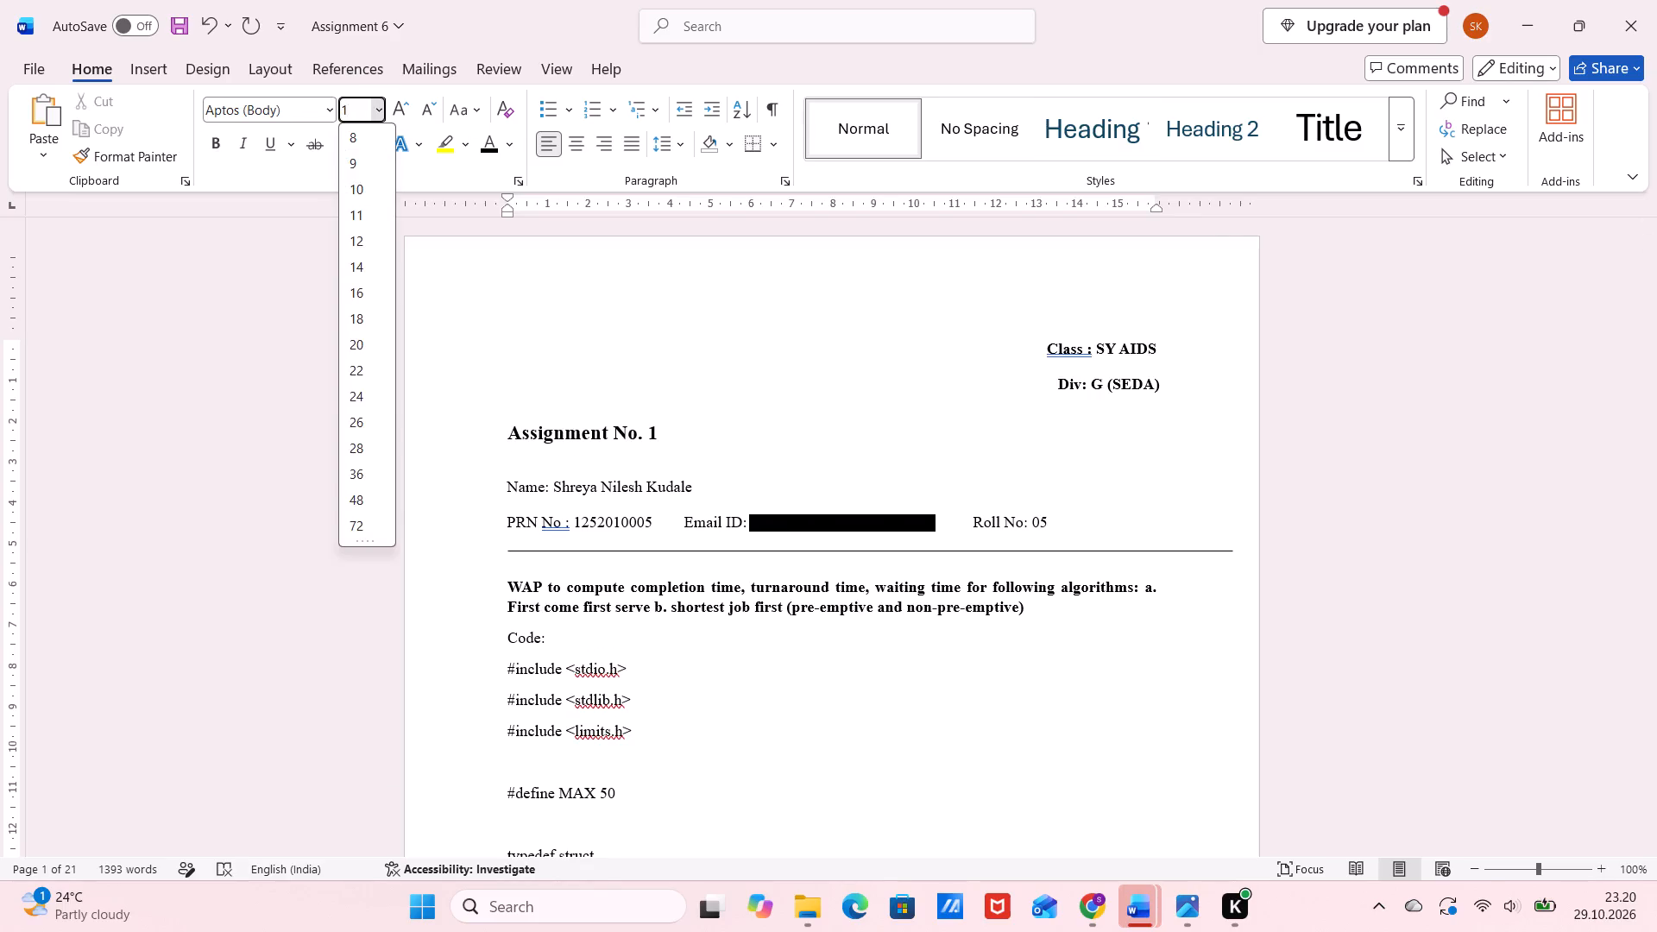
{"action": "key", "text": "Return"}
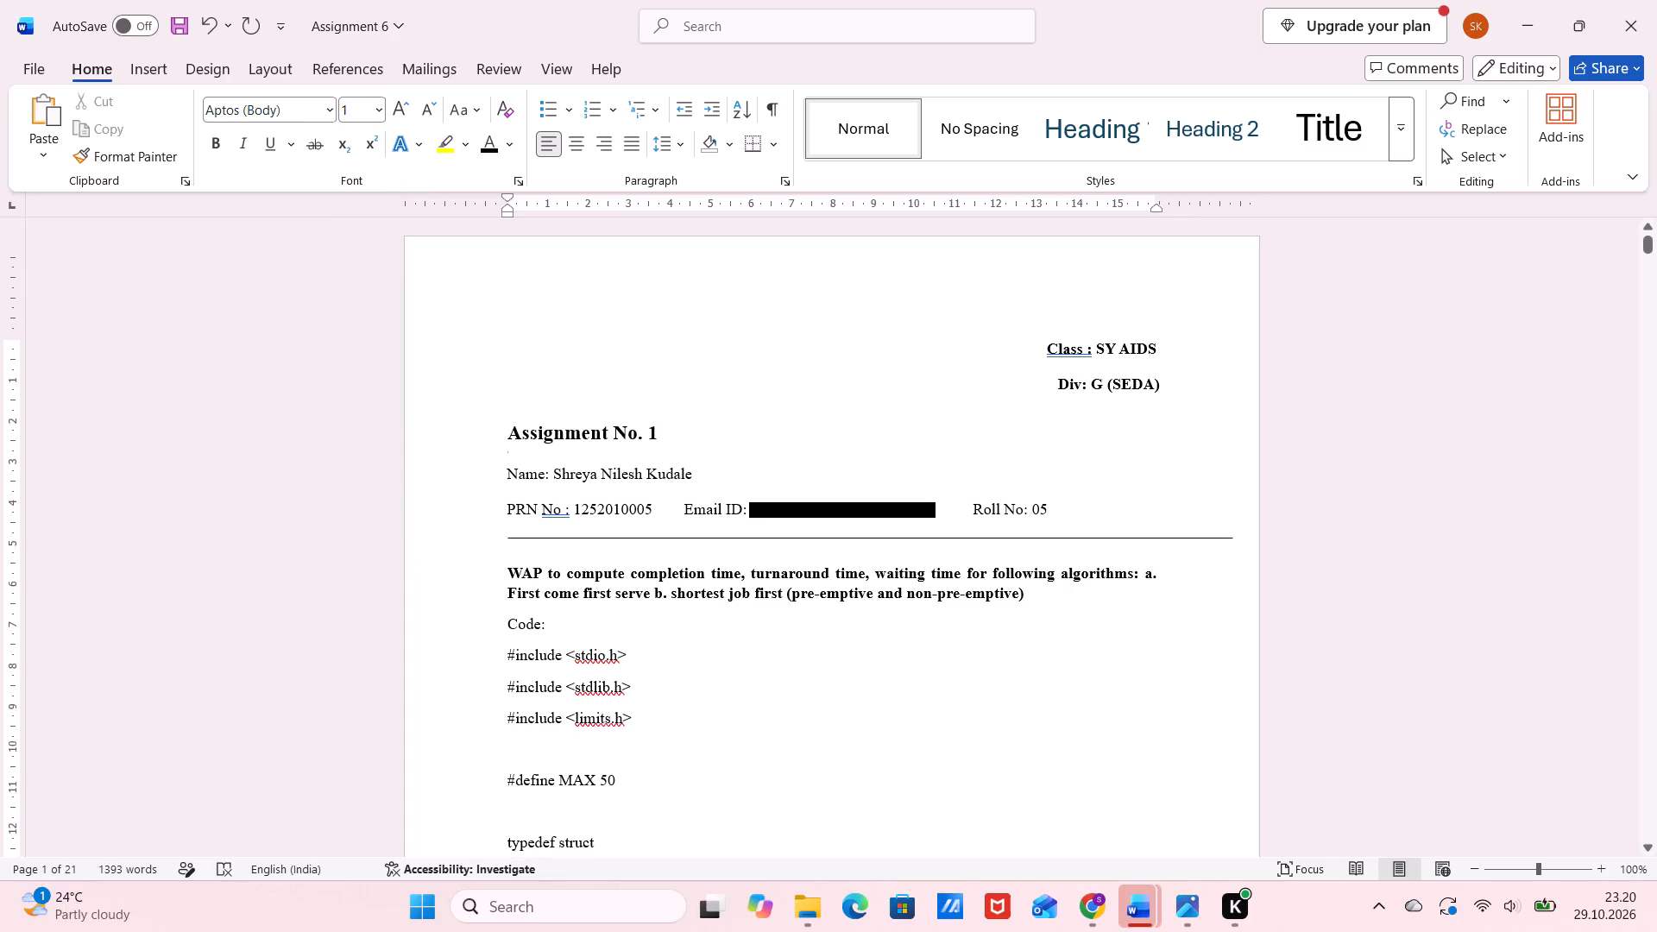
Insert an empty line above the paragraph beginning "WAP to compute completion time".
{"action": "left_click", "coordinate": [505, 564]}
{"action": "key", "text": "Return"}
{"action": "key", "text": "Up"}
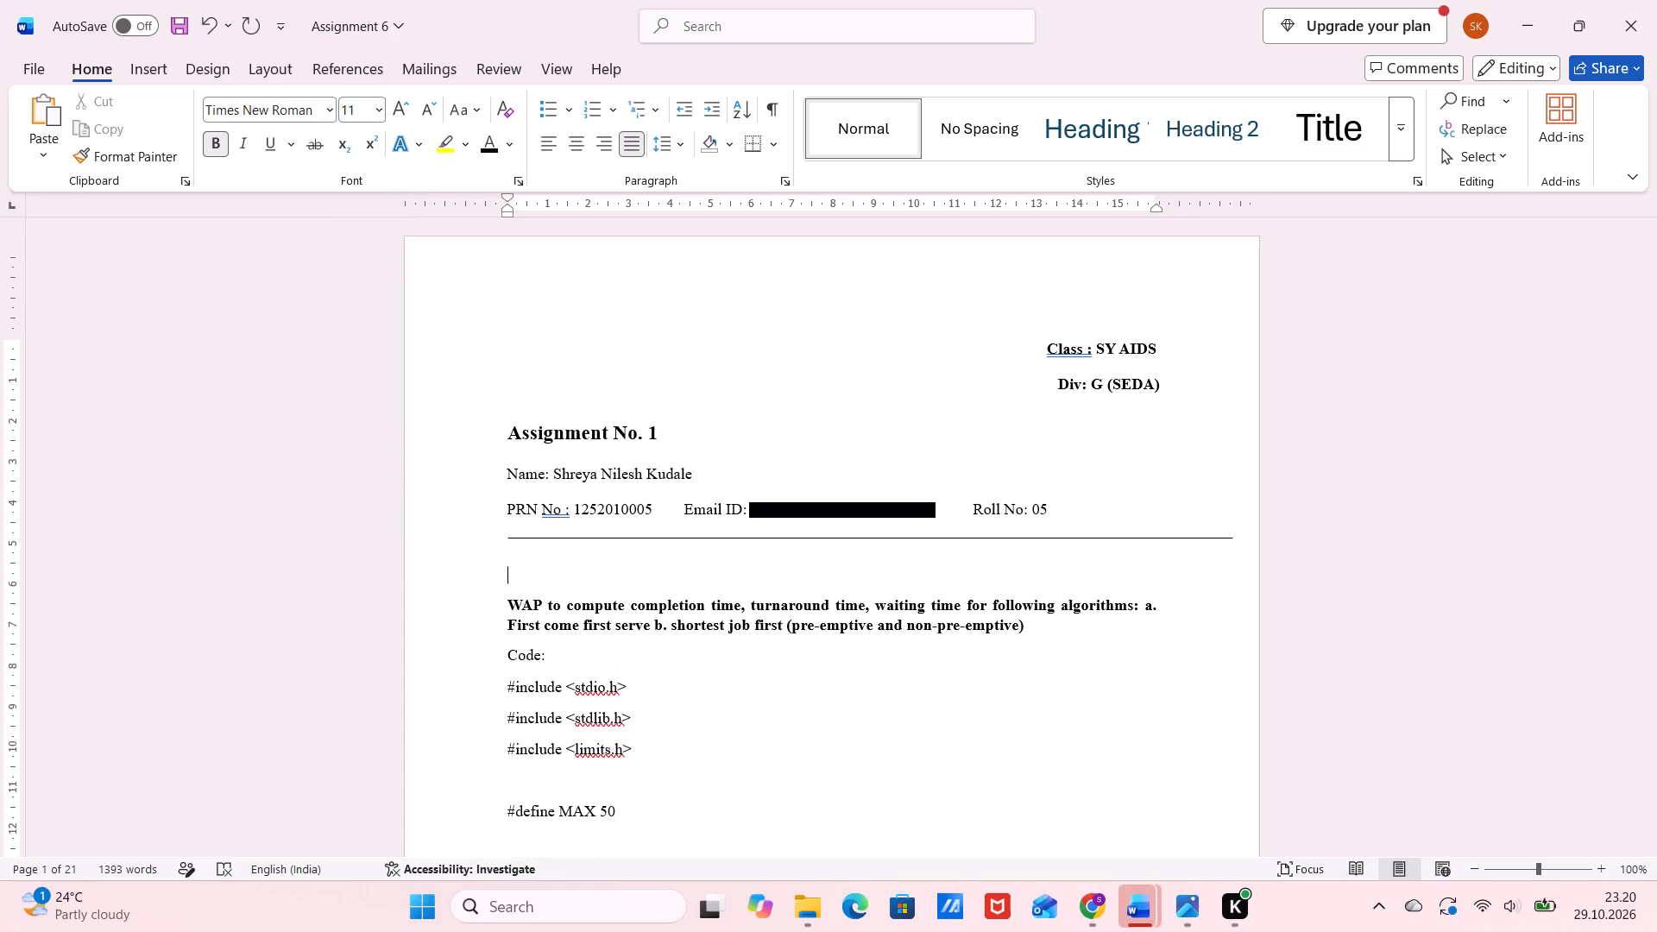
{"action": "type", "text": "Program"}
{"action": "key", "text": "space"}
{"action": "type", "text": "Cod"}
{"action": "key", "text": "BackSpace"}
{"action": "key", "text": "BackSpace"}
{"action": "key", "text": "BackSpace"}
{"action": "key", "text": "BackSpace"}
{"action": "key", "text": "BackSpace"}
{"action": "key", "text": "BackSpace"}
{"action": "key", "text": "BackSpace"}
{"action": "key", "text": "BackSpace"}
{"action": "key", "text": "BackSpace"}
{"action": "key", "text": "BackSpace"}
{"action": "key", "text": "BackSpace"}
Enter the heading "Problem Statement :" on the empty line above the WAP paragraph.
{"action": "type", "text": "Problem"}
{"action": "key", "text": "space"}
{"action": "type", "text": "DS"}
{"action": "key", "text": "BackSpace"}
{"action": "key", "text": "BackSpace"}
{"action": "type", "text": "State"}
{"action": "type", "text": "ment"}
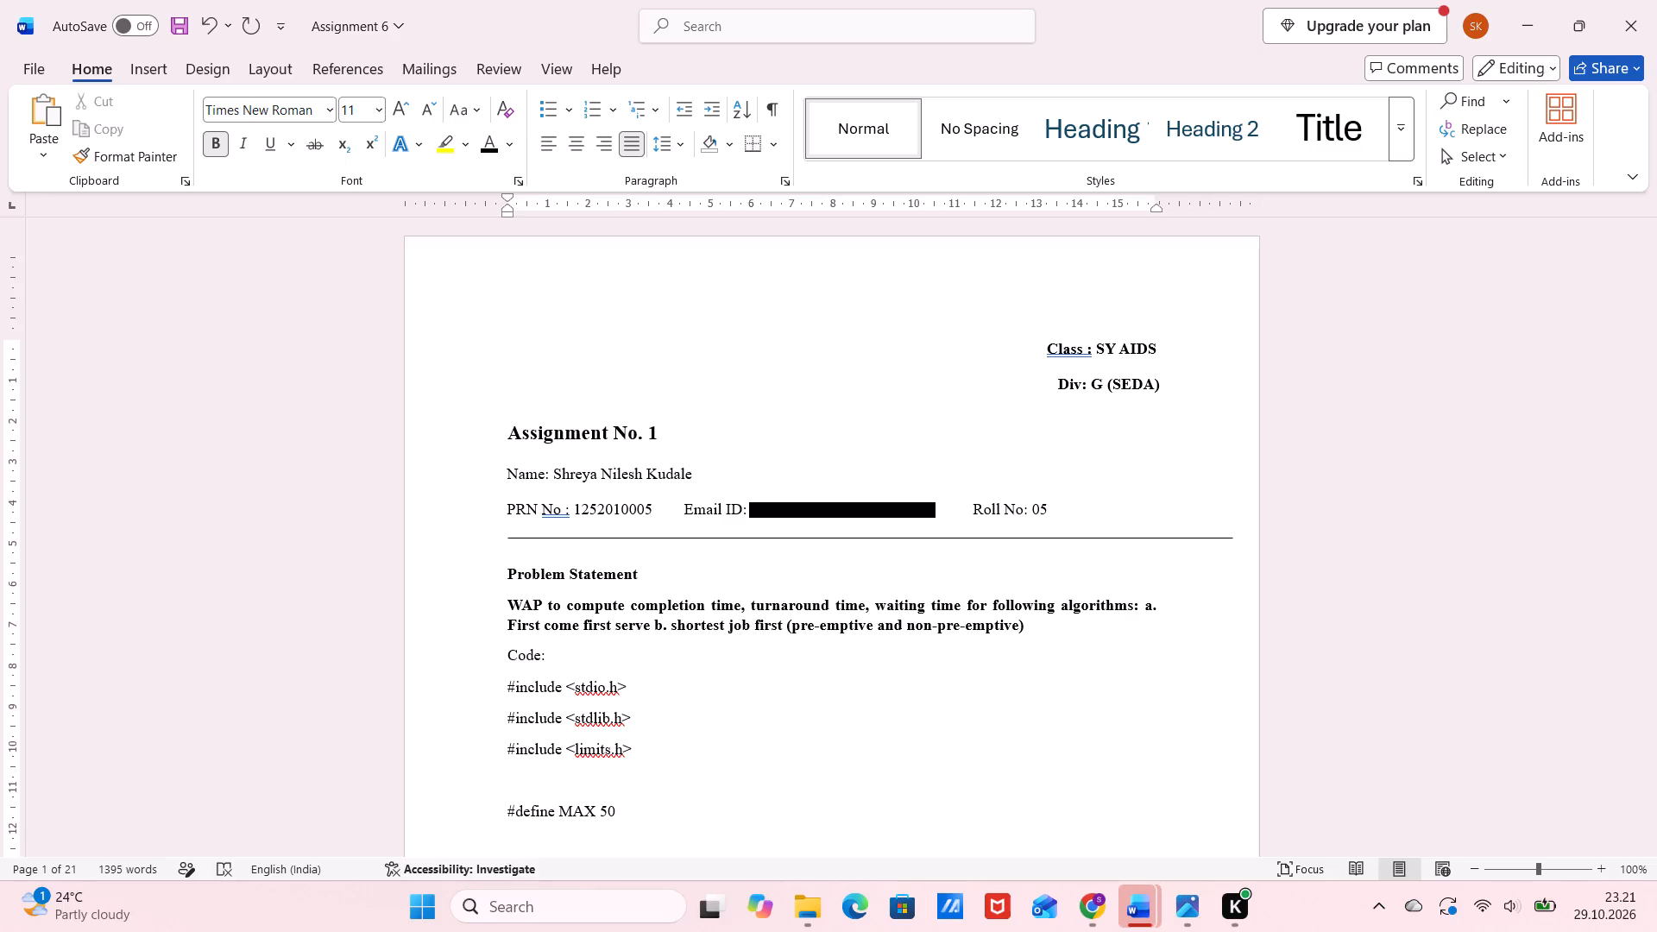
{"action": "key", "text": "shift+colon"}
{"action": "key", "text": "Left"}
{"action": "key", "text": "space"}
Increase the font size of the "Problem Statement :" heading by one step.
{"action": "left_click_drag", "start_coordinate": [654, 584], "coordinate": [507, 576]}
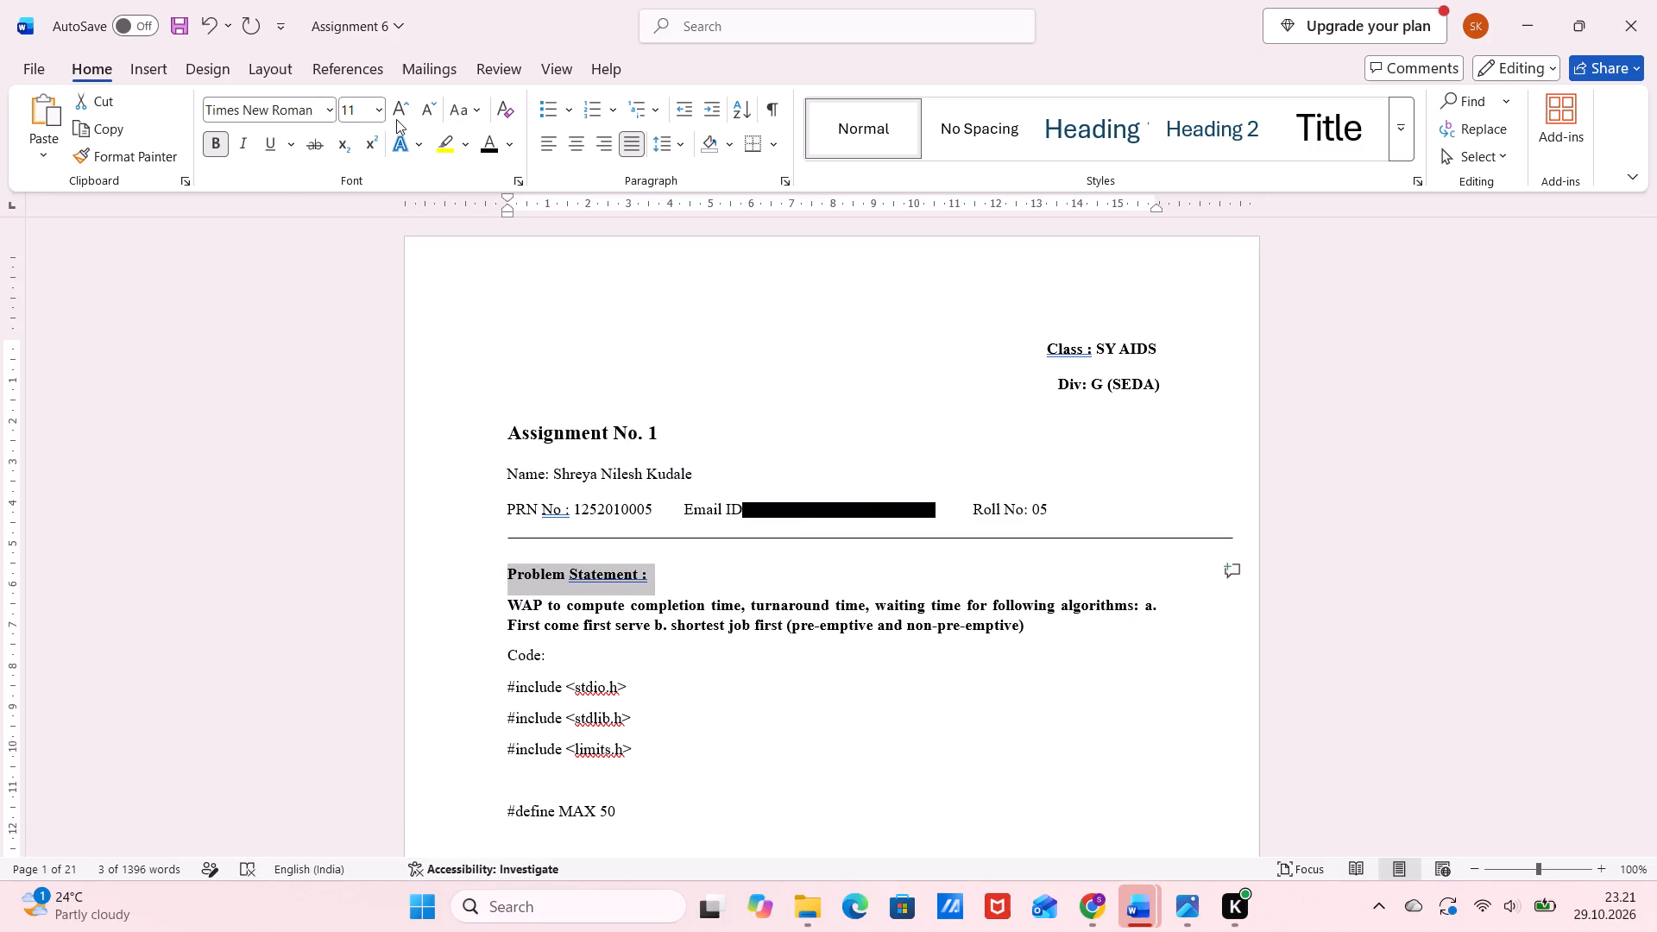
{"action": "left_click", "coordinate": [397, 119]}
Format the WAP problem paragraph in size 12 and remove its bold.
{"action": "left_click_drag", "start_coordinate": [1073, 638], "coordinate": [503, 605]}
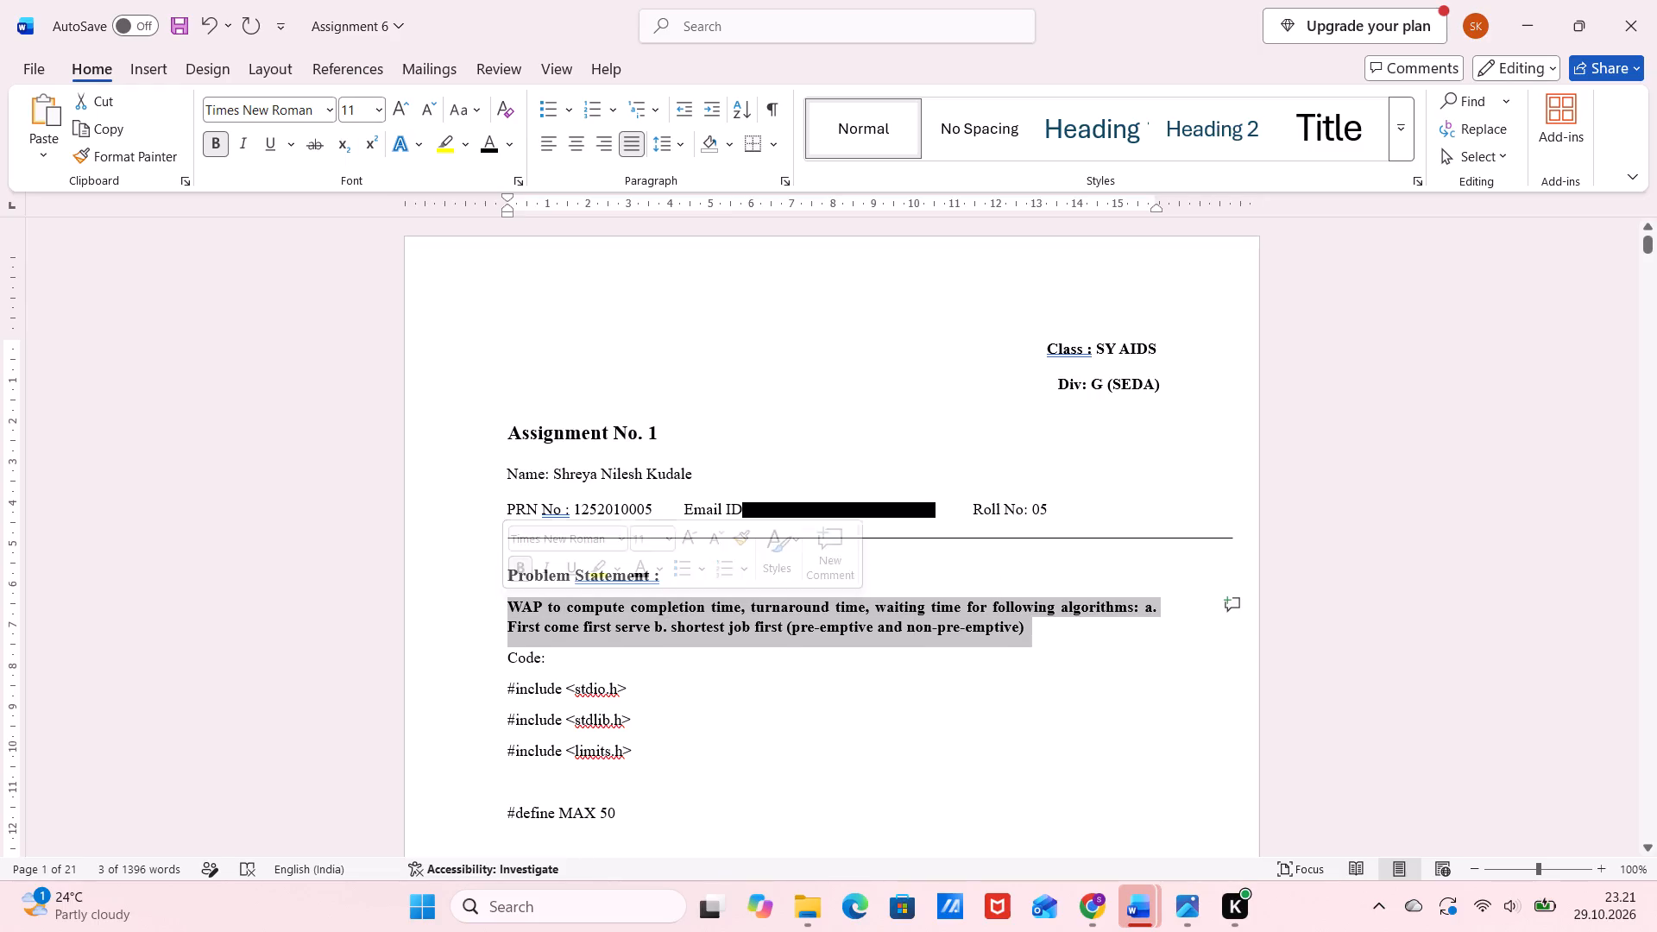
{"action": "left_click", "coordinate": [392, 106]}
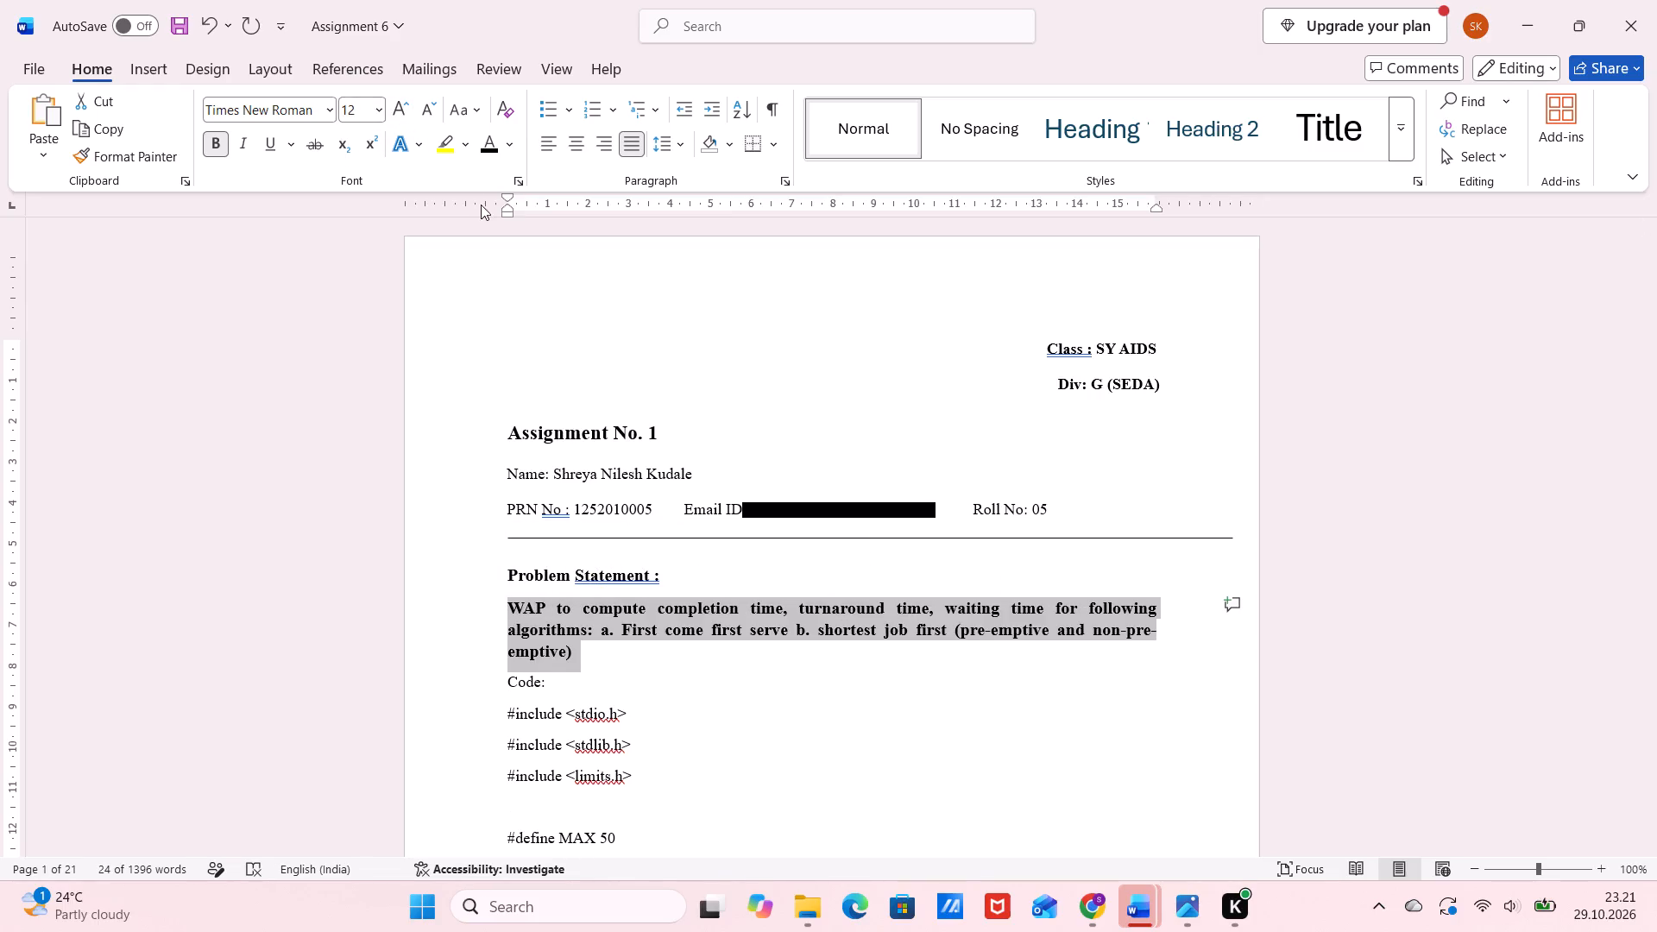
{"action": "left_click", "coordinate": [218, 145]}
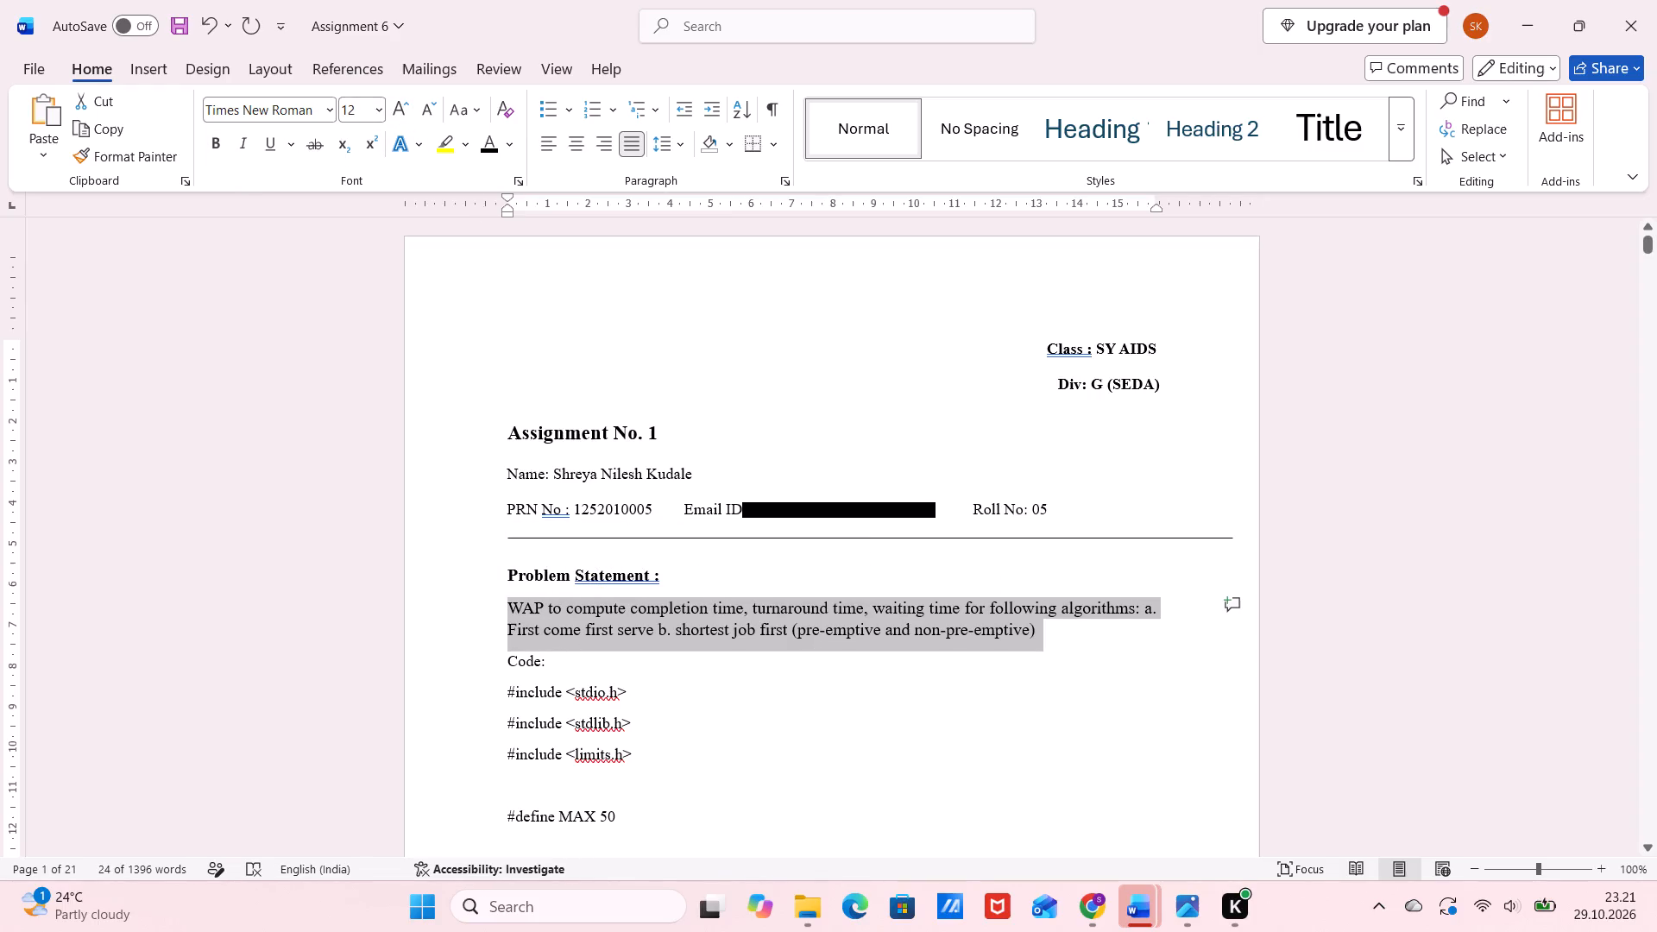
Change the "Code:" heading to "Program Code:" and format it in bold, size 12.
{"action": "left_click", "coordinate": [500, 659]}
{"action": "key", "text": "space"}
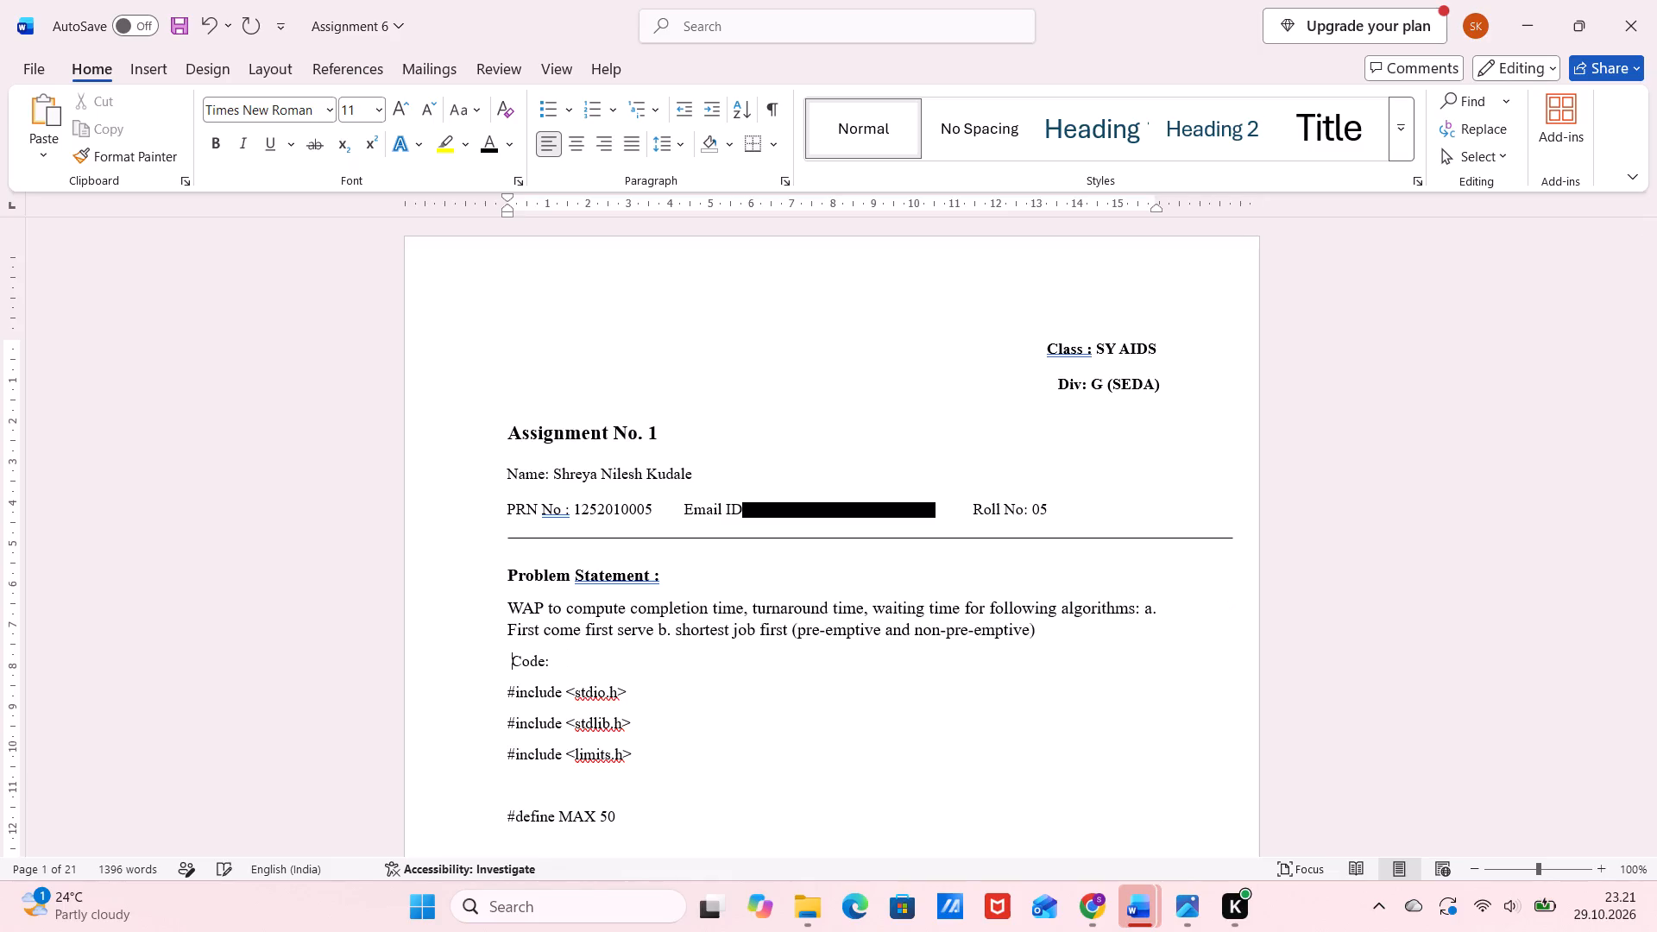
{"action": "key", "text": "BackSpace"}
{"action": "type", "text": "Program"}
{"action": "key", "text": "space"}
{"action": "left_click_drag", "start_coordinate": [627, 670], "coordinate": [497, 671]}
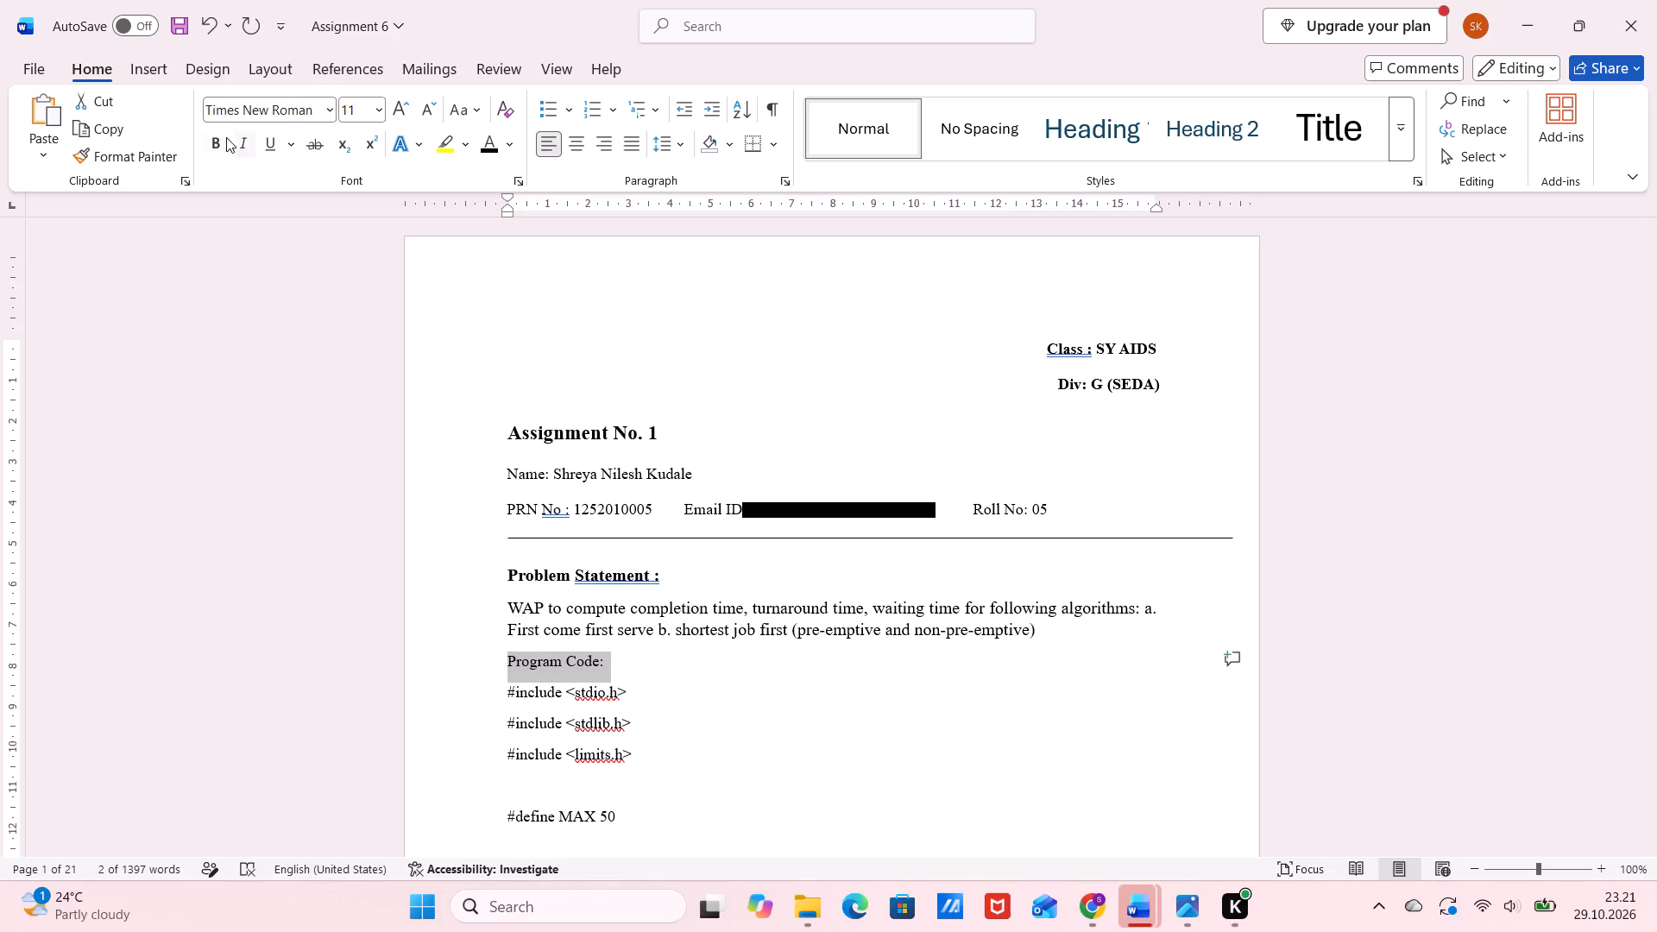
{"action": "left_click", "coordinate": [393, 117]}
{"action": "left_click", "coordinate": [211, 141]}
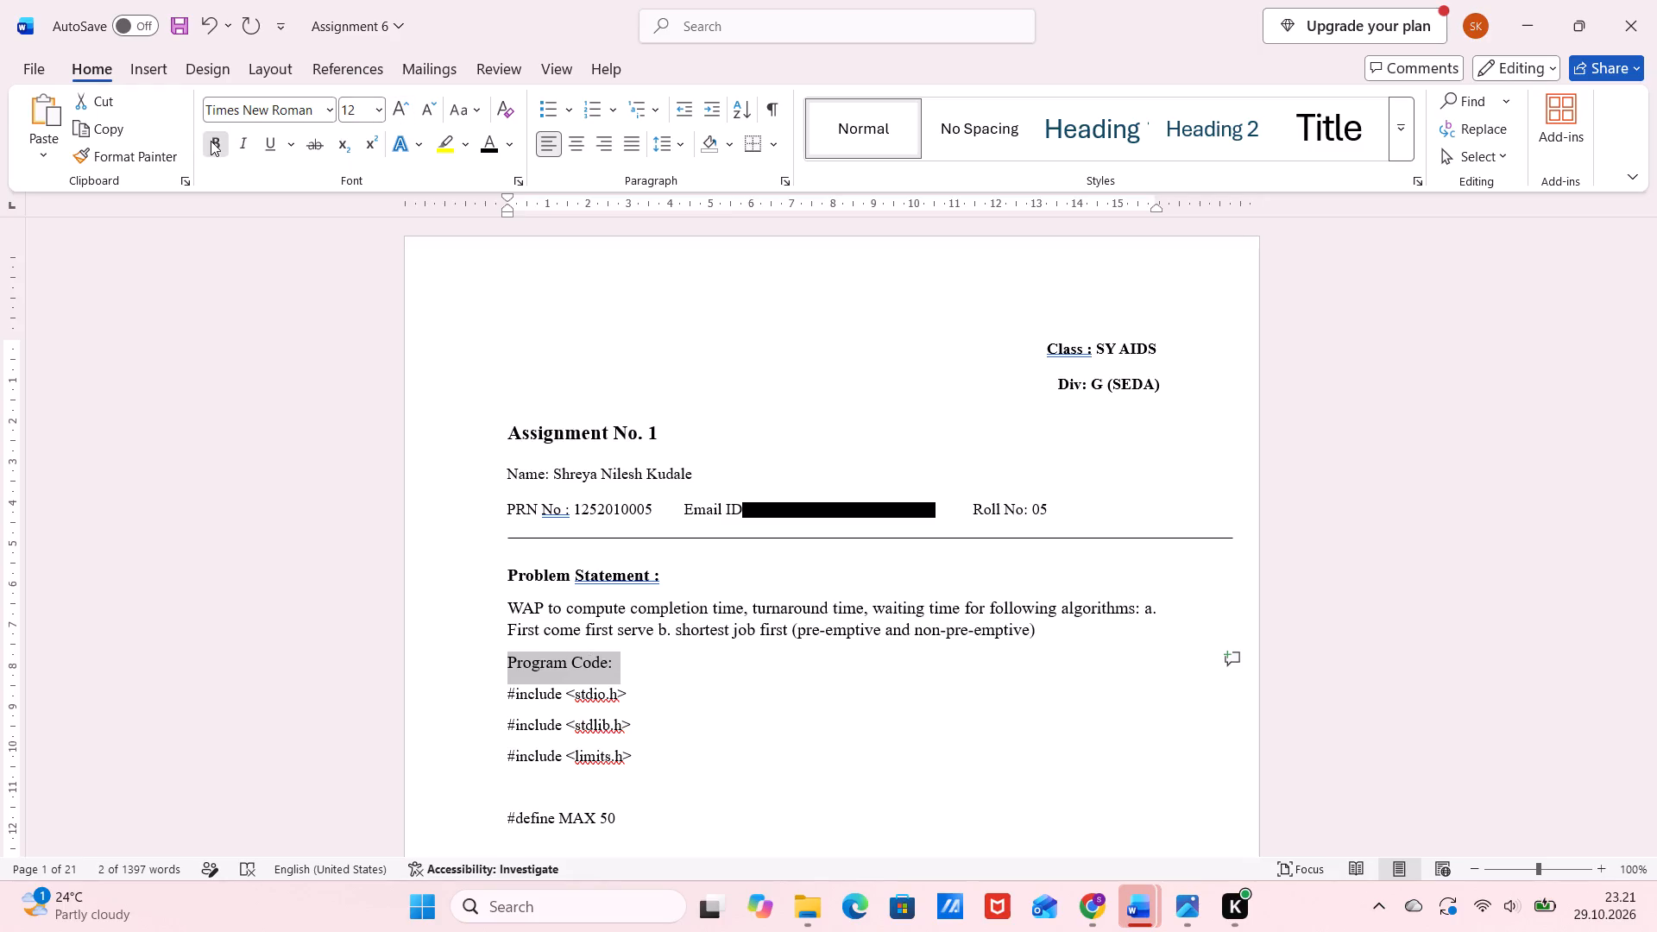
Delete the blank lines after and before "#define MAX 50" in the program code.
{"action": "scroll", "coordinate": [638, 750], "scroll_direction": "down", "scroll_amount": 1}
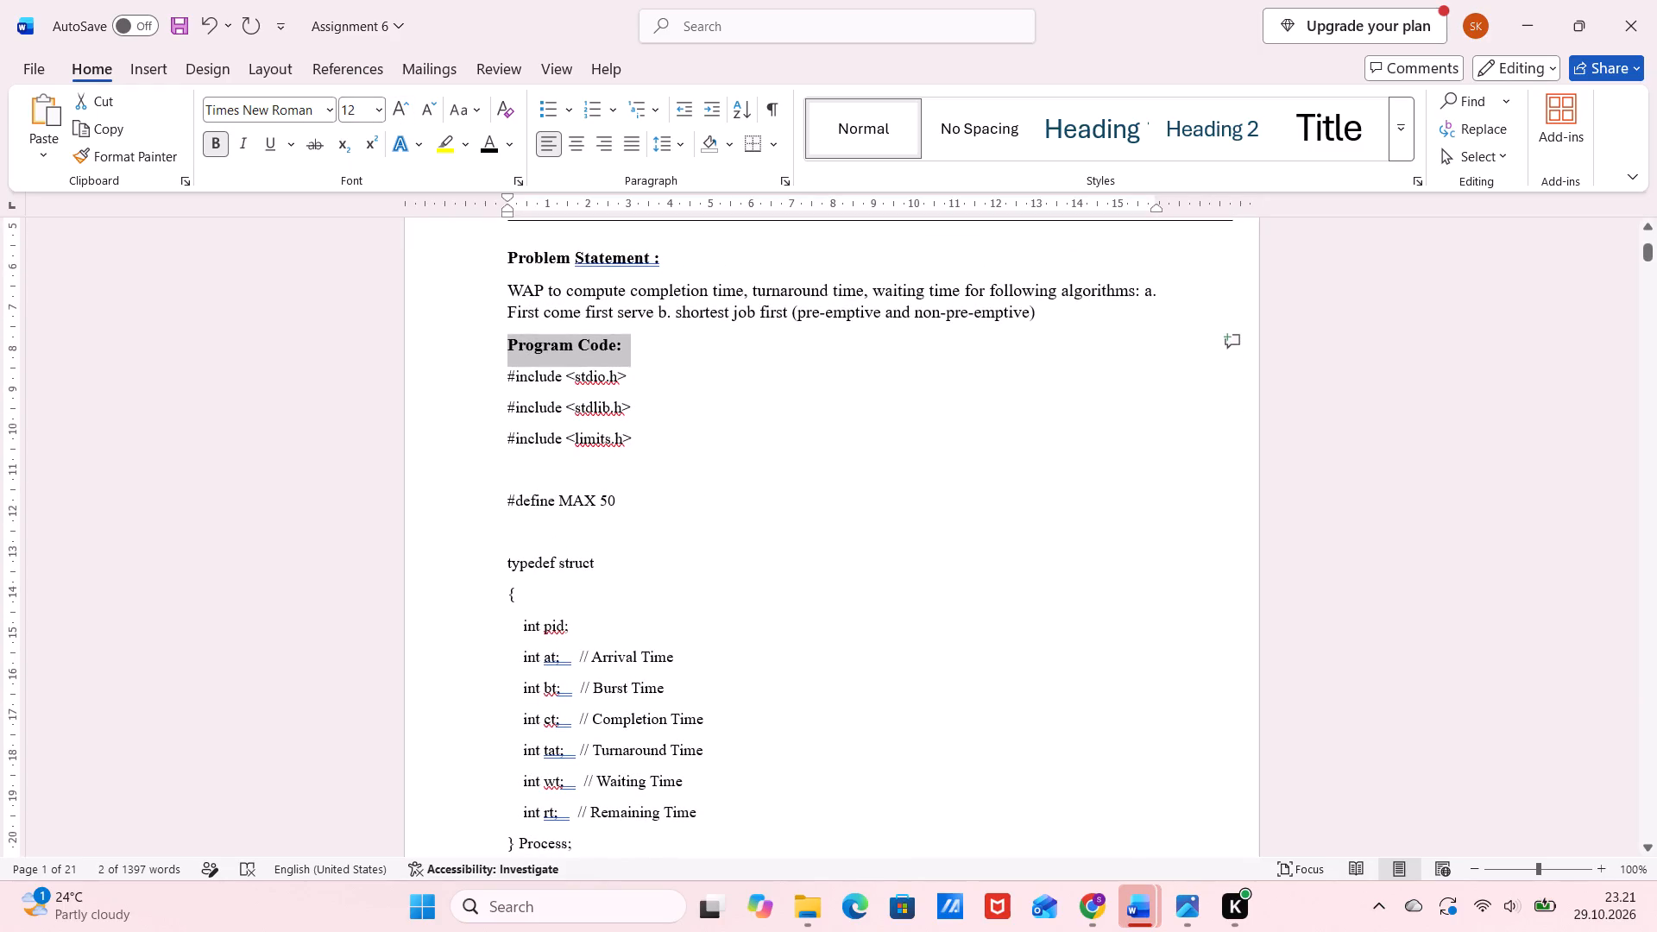
{"action": "left_click", "coordinate": [546, 532]}
{"action": "key", "text": "BackSpace"}
{"action": "key", "text": "Up"}
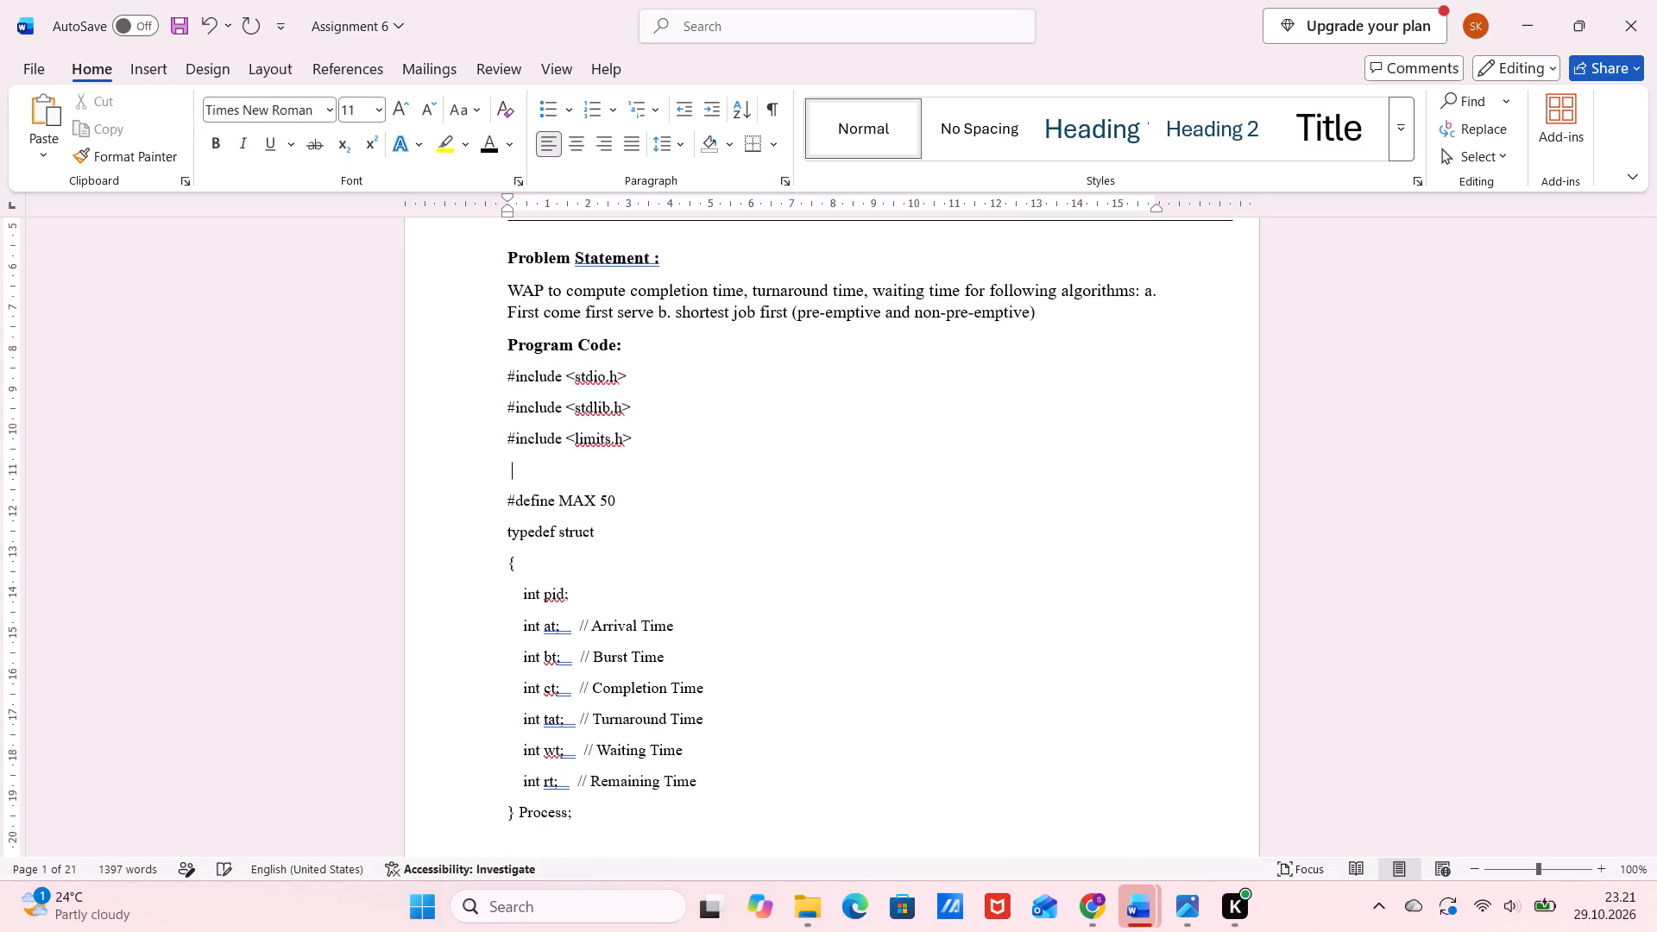
{"action": "key", "text": "BackSpace"}
Delete the extra blank lines before the COPY PROCESSES and INPUT PROCESSES comment blocks in the code.
{"action": "scroll", "coordinate": [546, 532], "scroll_direction": "down", "scroll_amount": 5}
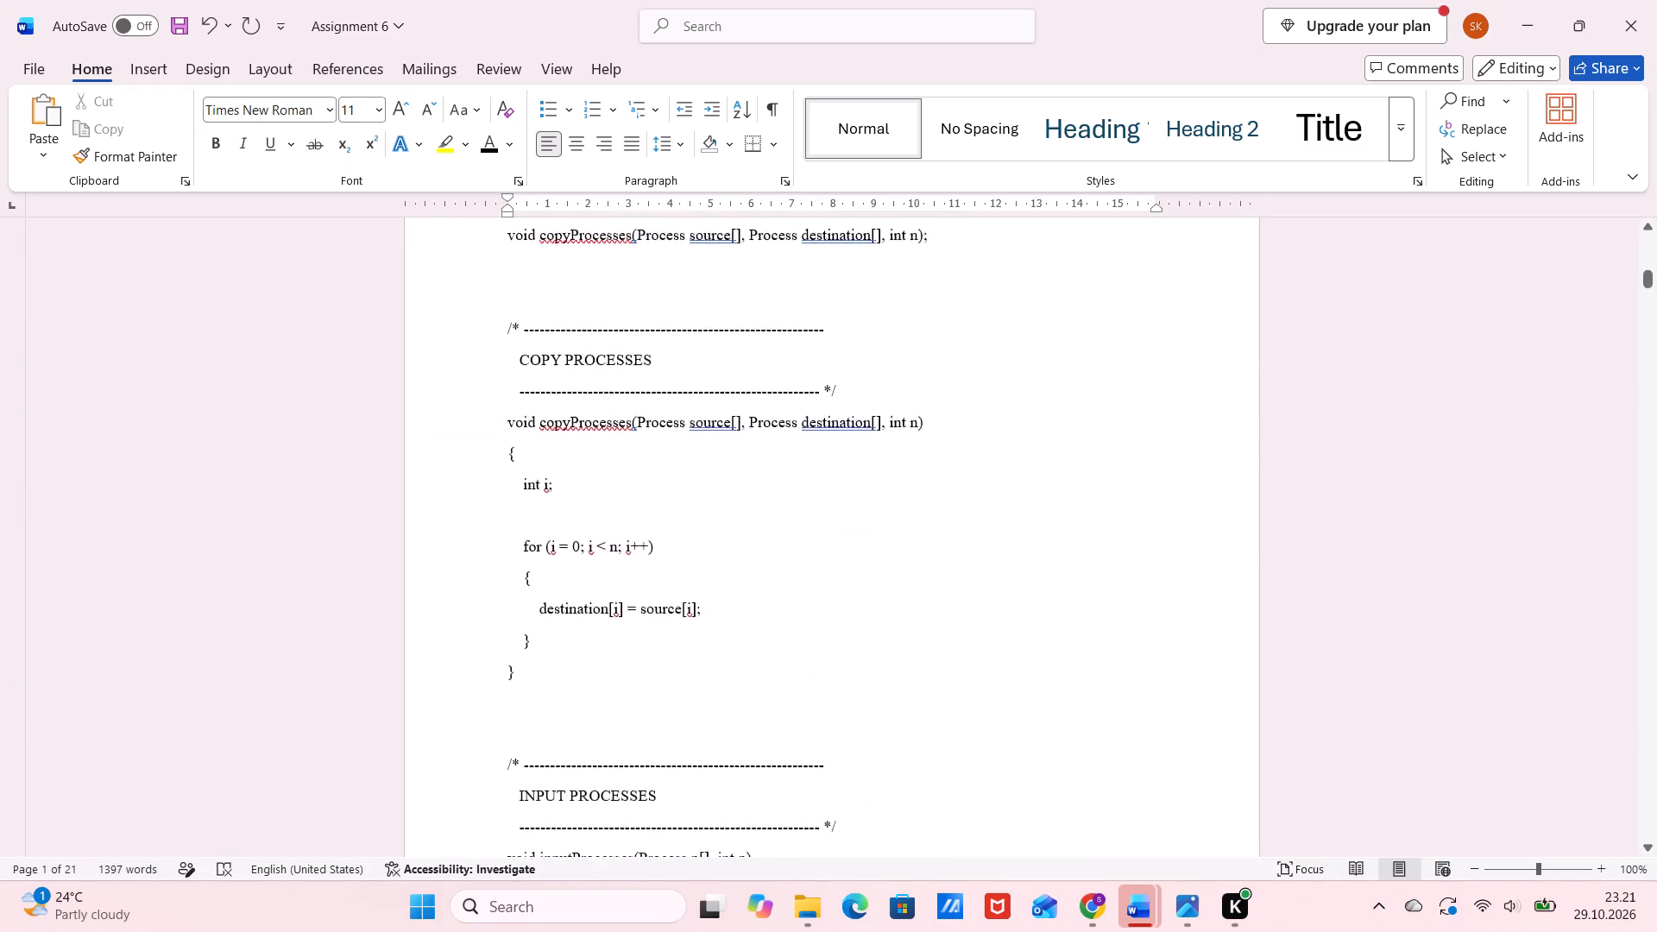
{"action": "left_click", "coordinate": [528, 273]}
{"action": "key", "text": "BackSpace"}
{"action": "scroll", "coordinate": [528, 273], "scroll_direction": "down", "scroll_amount": 1}
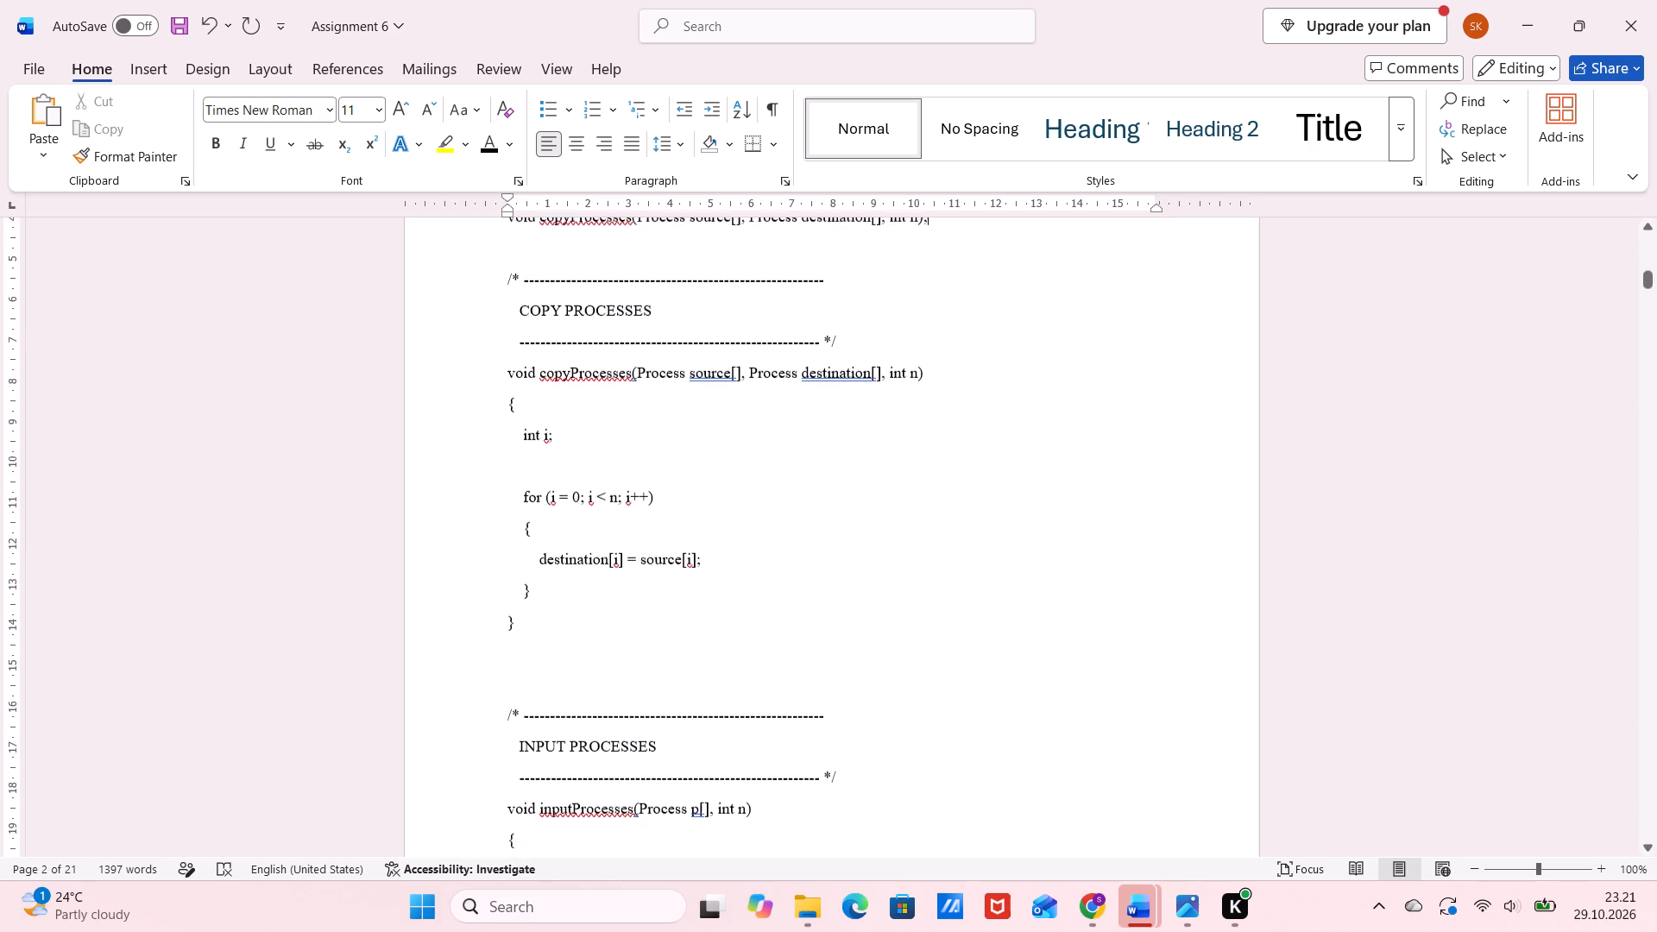
{"action": "scroll", "coordinate": [528, 273], "scroll_direction": "down", "scroll_amount": 1}
{"action": "left_click", "coordinate": [524, 652]}
{"action": "key", "text": "BackSpace"}
{"action": "key", "text": "BackSpace"}
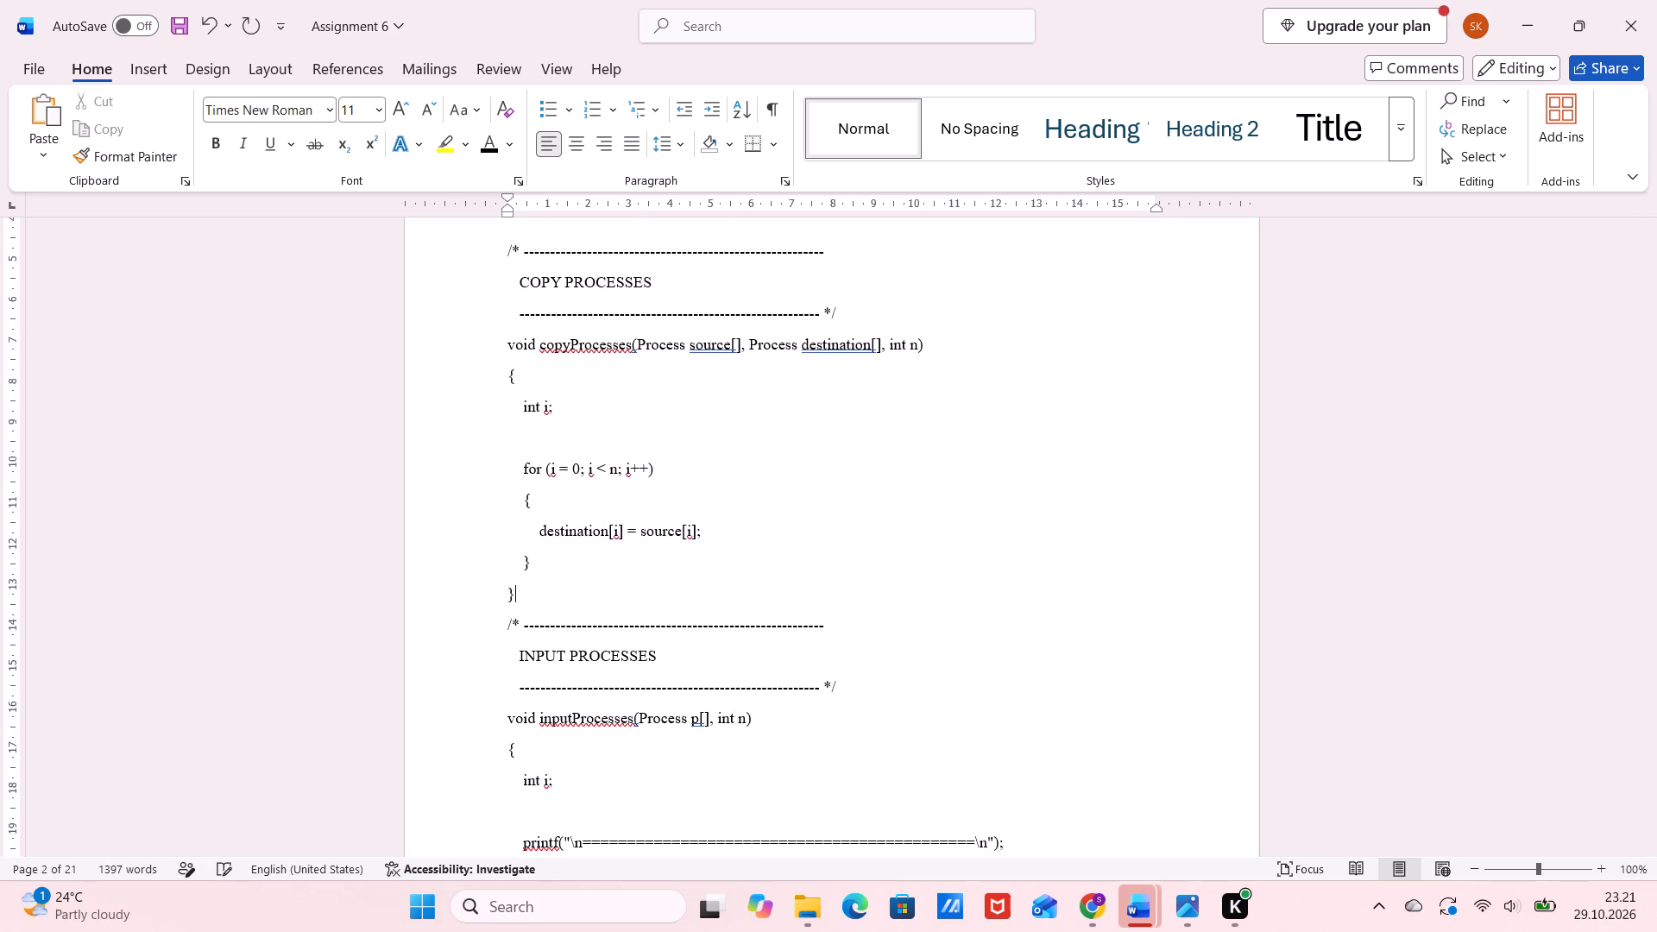
Delete the blank line below "int i;" in the inputProcesses function.
{"action": "scroll", "coordinate": [524, 652], "scroll_direction": "down", "scroll_amount": 2}
{"action": "left_click", "coordinate": [564, 400]}
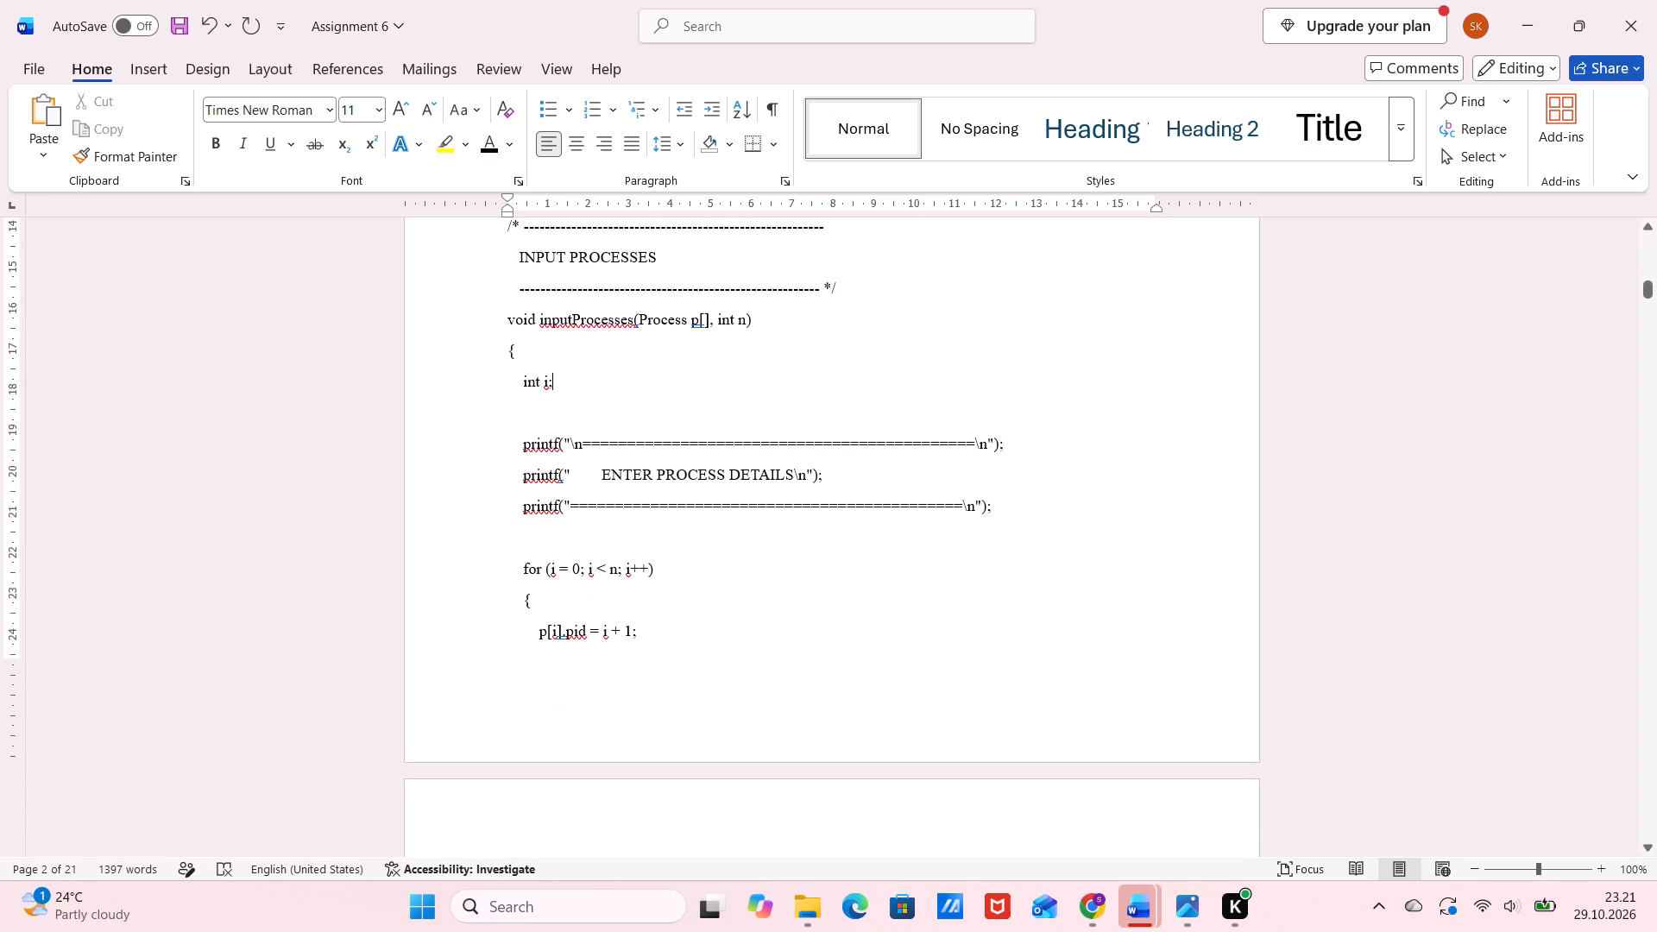
{"action": "key", "text": "Down"}
{"action": "key", "text": "BackSpace"}
Crop the terminal title bar and command line off the first output screenshot, leaving no blank line below "Output:".
{"action": "scroll", "coordinate": [564, 400], "scroll_direction": "down", "scroll_amount": 2}
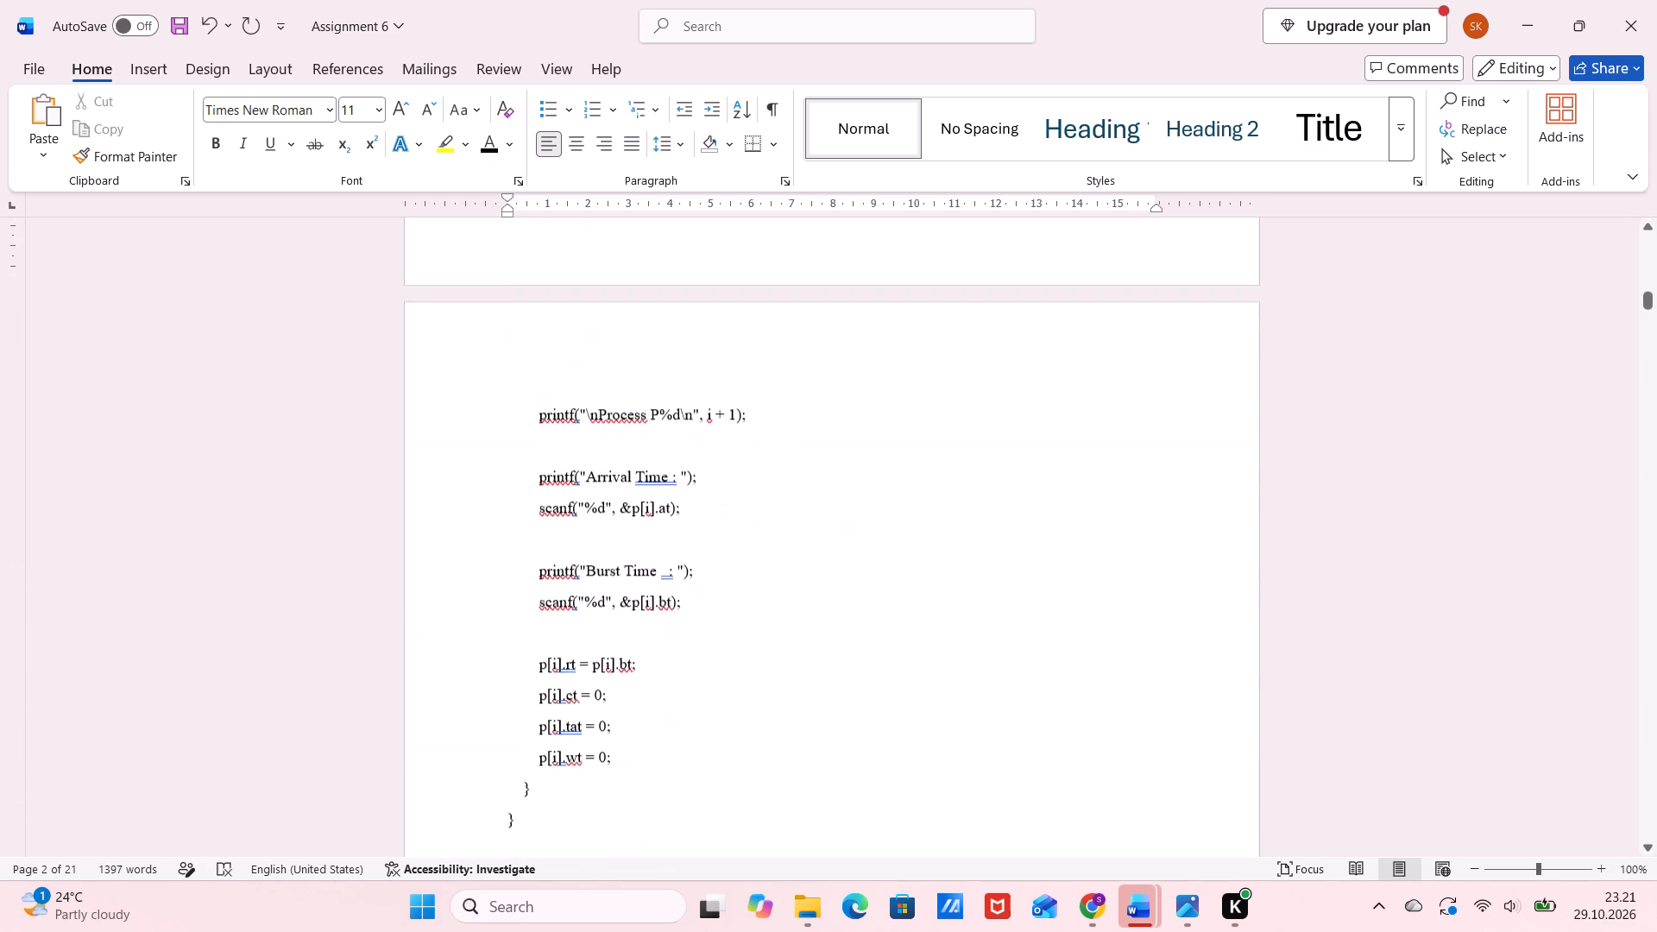
{"action": "scroll", "coordinate": [564, 400], "scroll_direction": "down", "scroll_amount": 8}
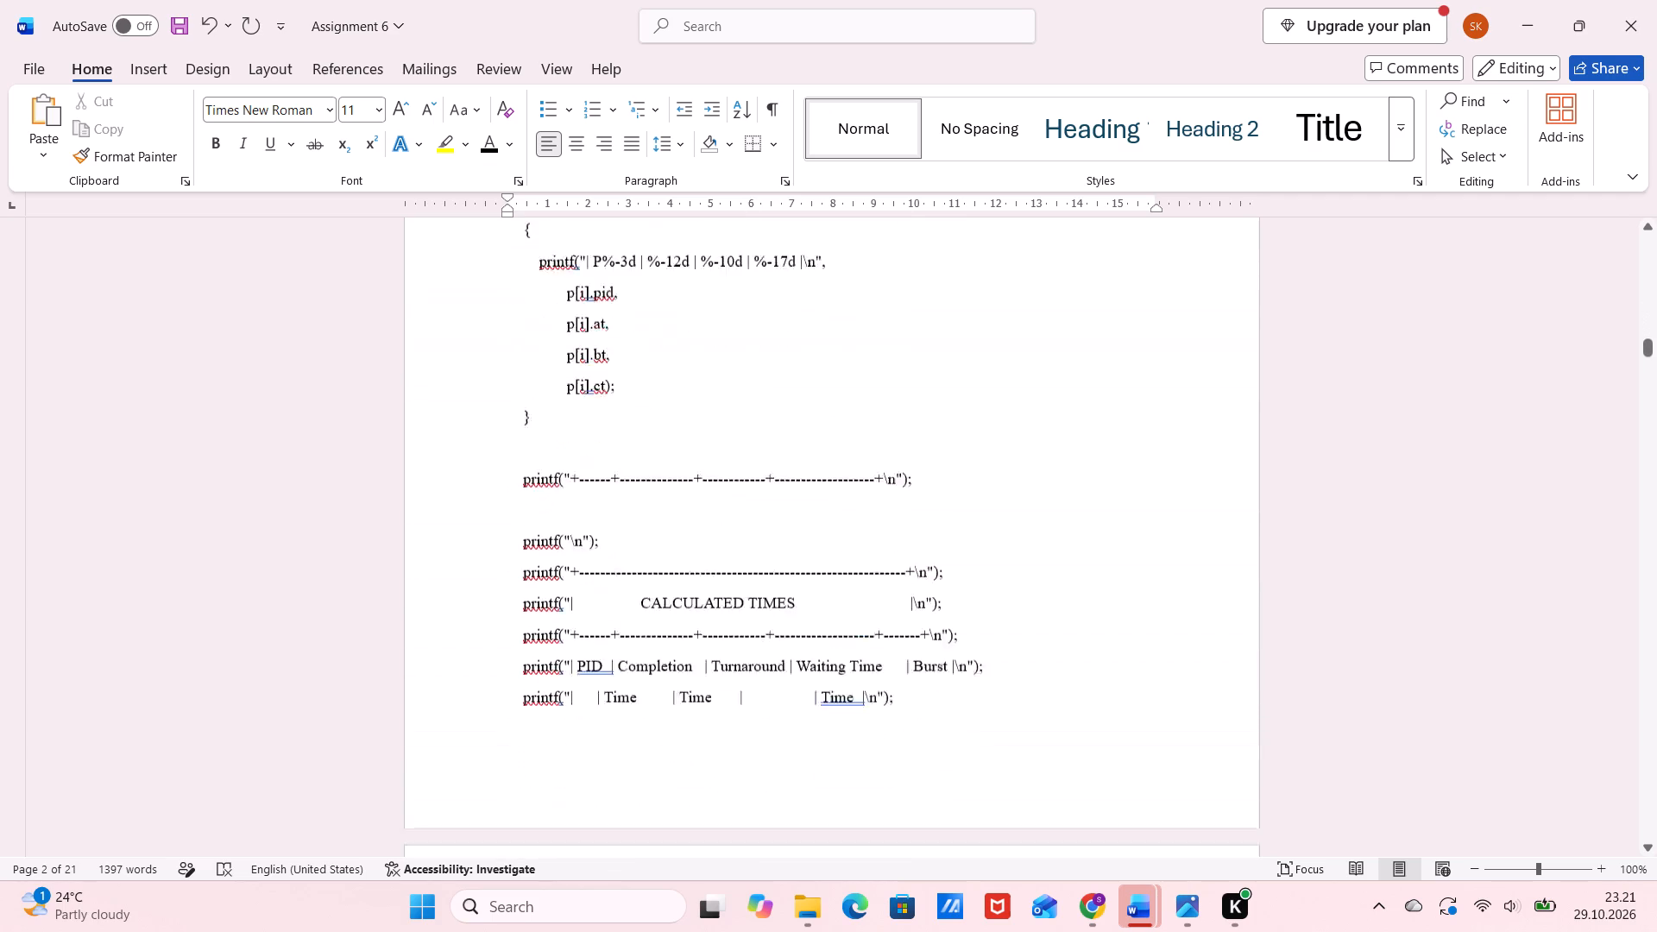
{"action": "scroll", "coordinate": [564, 400], "scroll_direction": "down", "scroll_amount": 13}
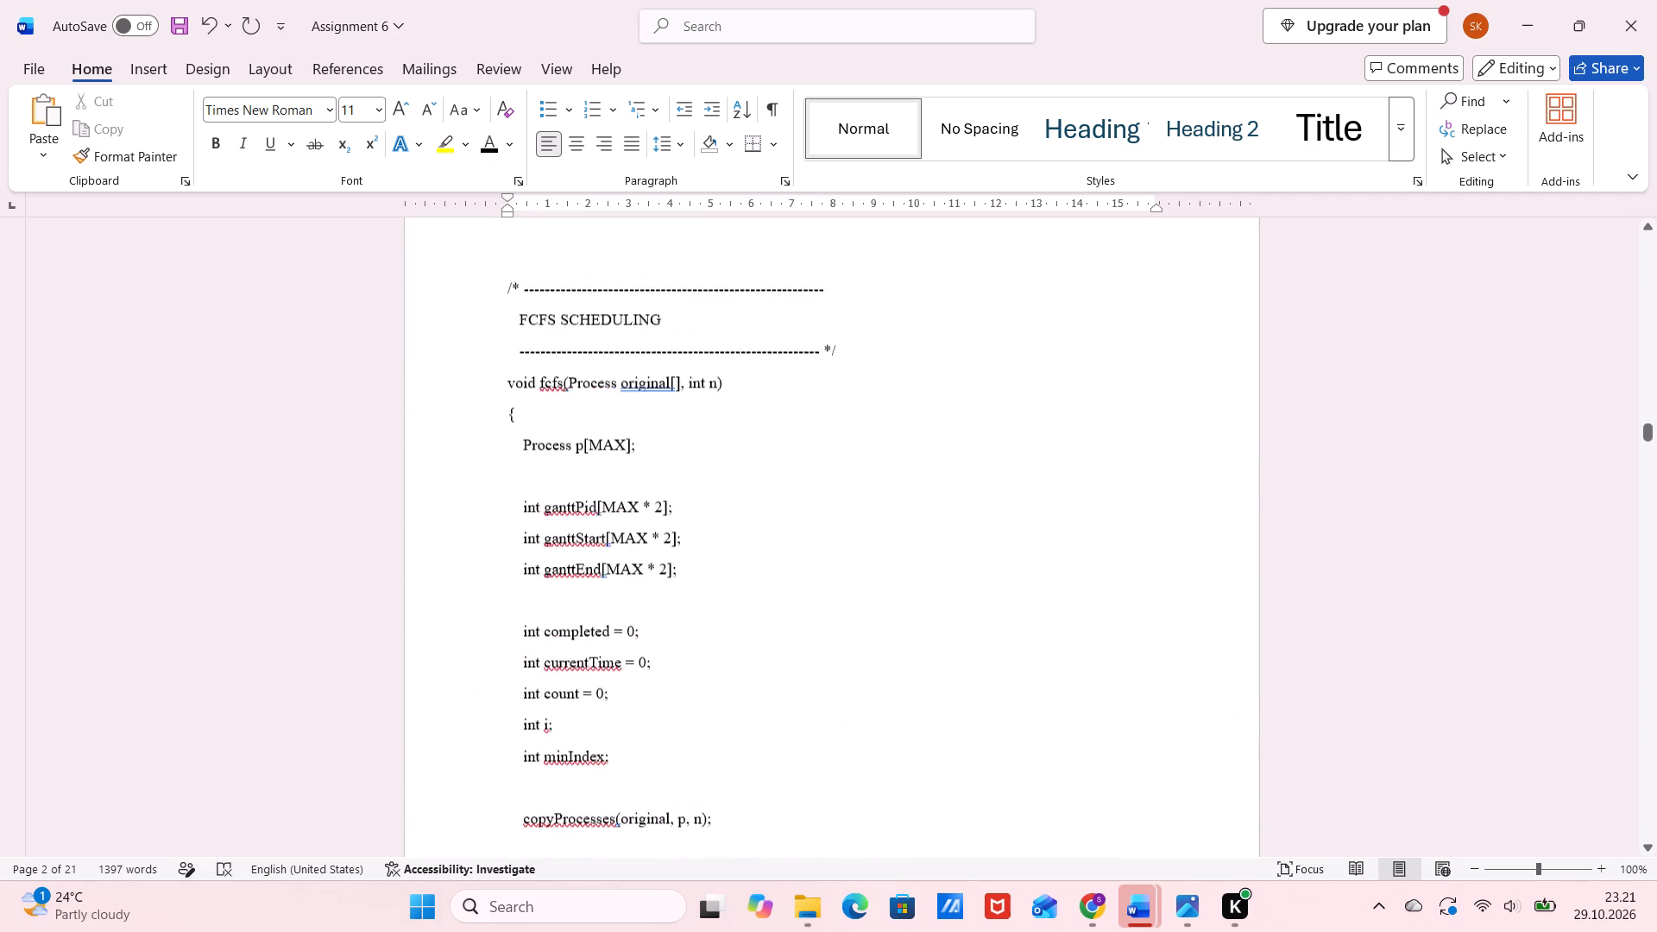
{"action": "scroll", "coordinate": [564, 400], "scroll_direction": "down", "scroll_amount": 15}
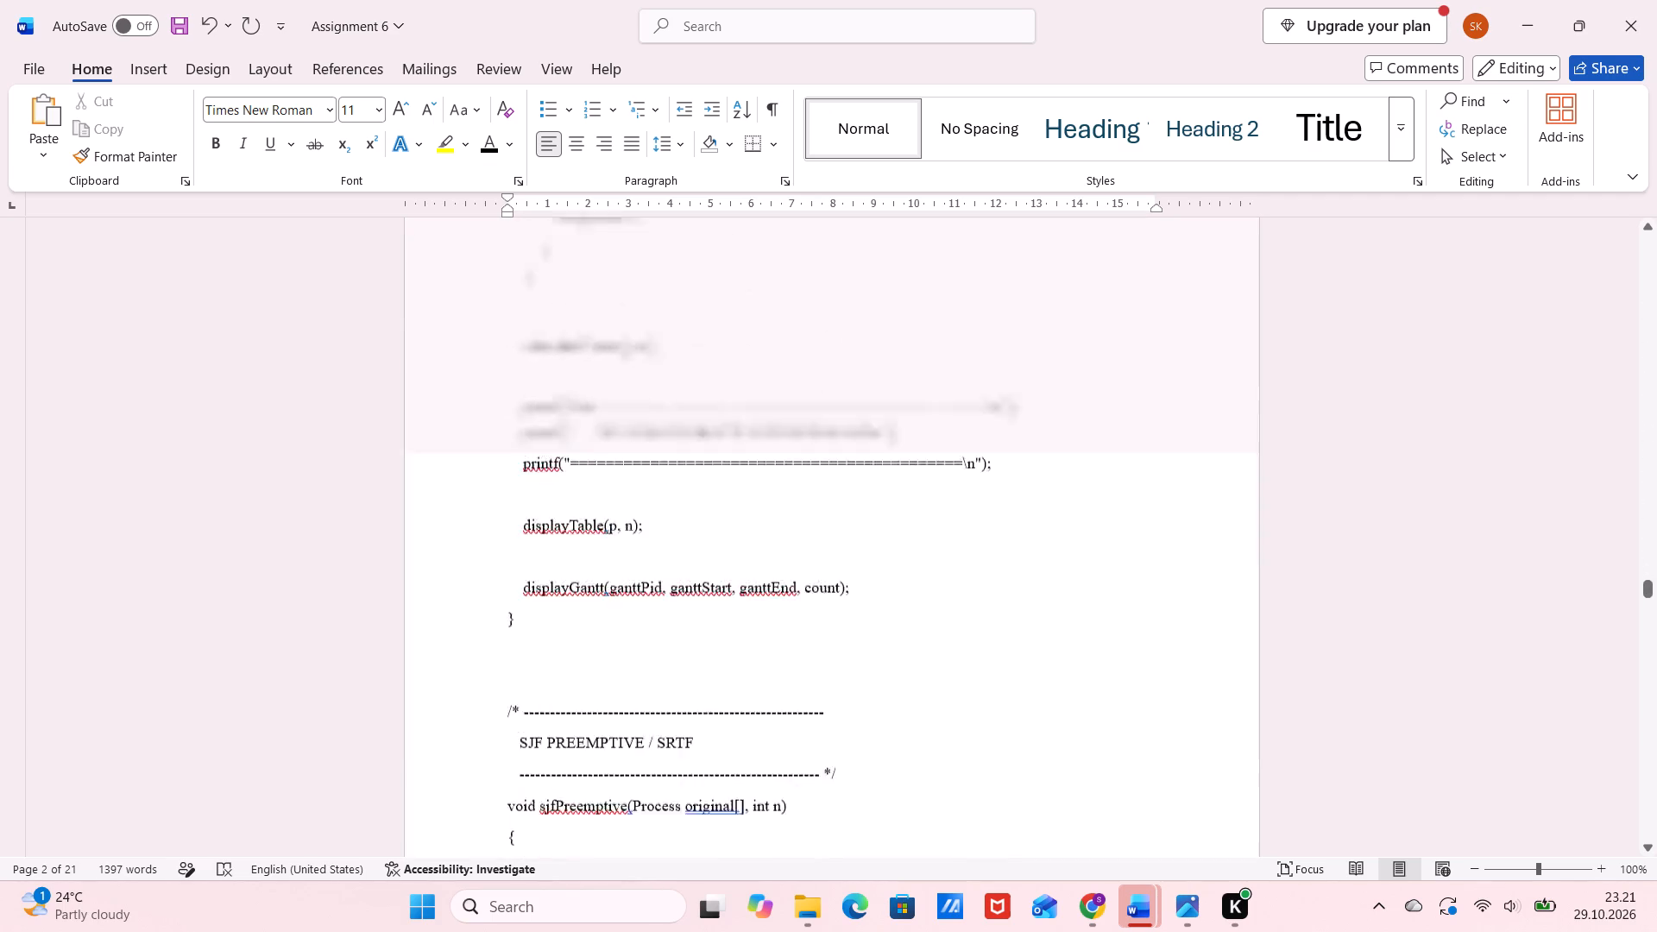
{"action": "scroll", "coordinate": [564, 400], "scroll_direction": "down", "scroll_amount": 7}
{"action": "scroll", "coordinate": [564, 400], "scroll_direction": "up", "scroll_amount": 1}
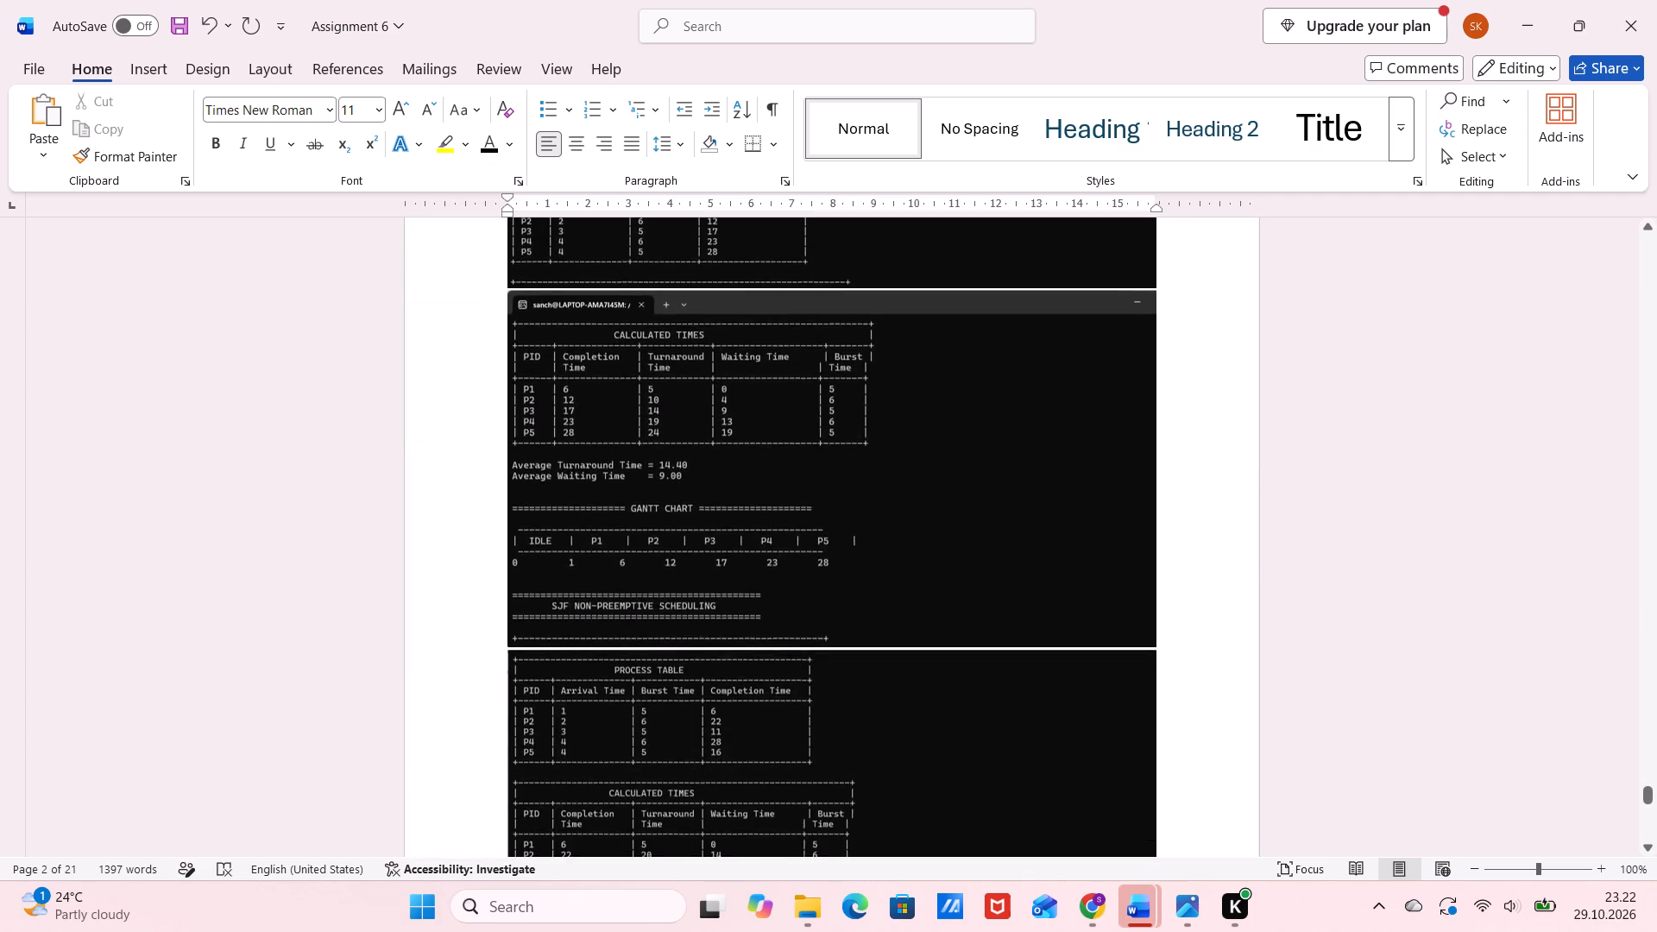
{"action": "scroll", "coordinate": [564, 400], "scroll_direction": "up", "scroll_amount": 4}
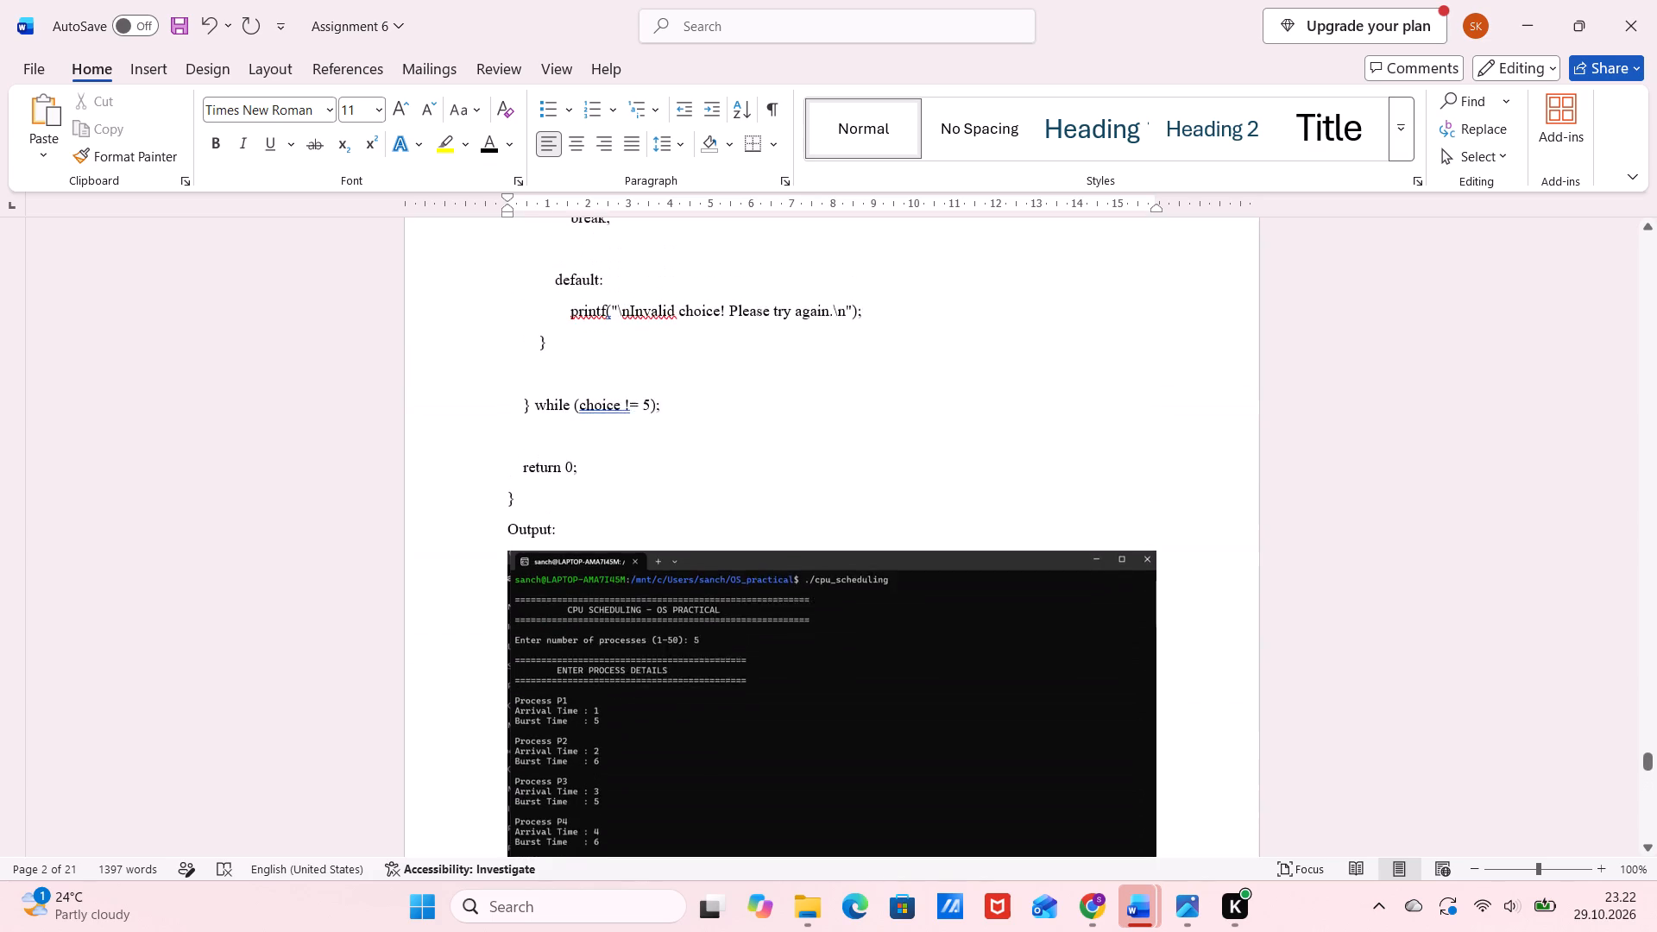
{"action": "scroll", "coordinate": [564, 400], "scroll_direction": "up", "scroll_amount": 1}
{"action": "left_click", "coordinate": [709, 635]}
{"action": "right_click", "coordinate": [709, 635]}
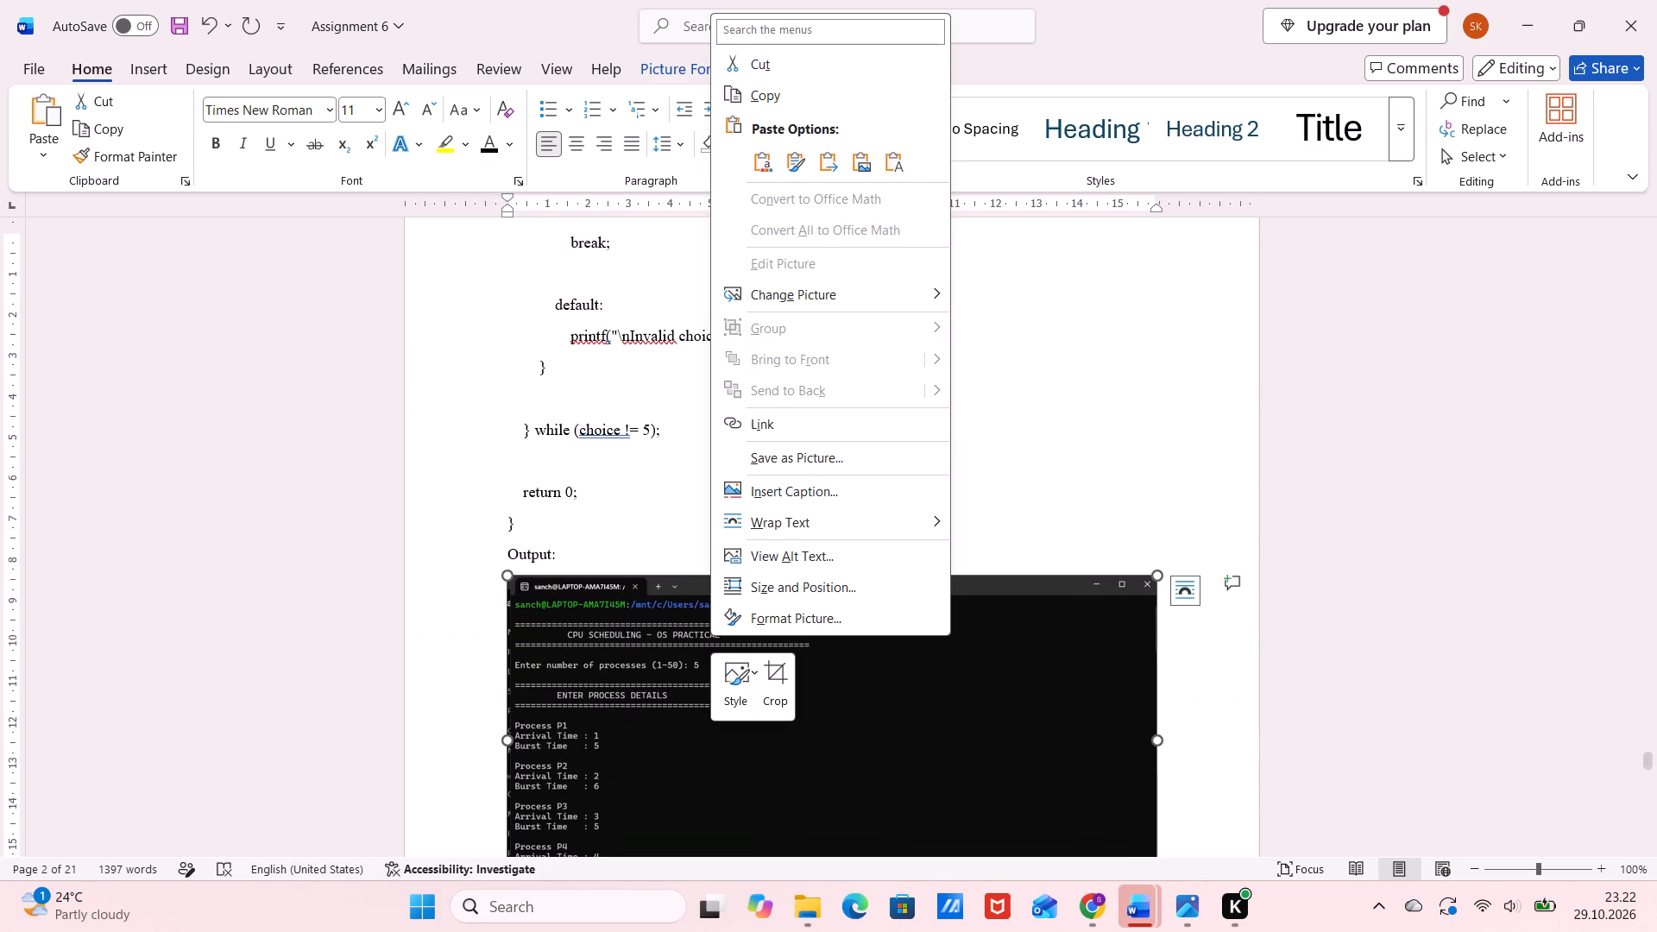
{"action": "left_click", "coordinate": [764, 674]}
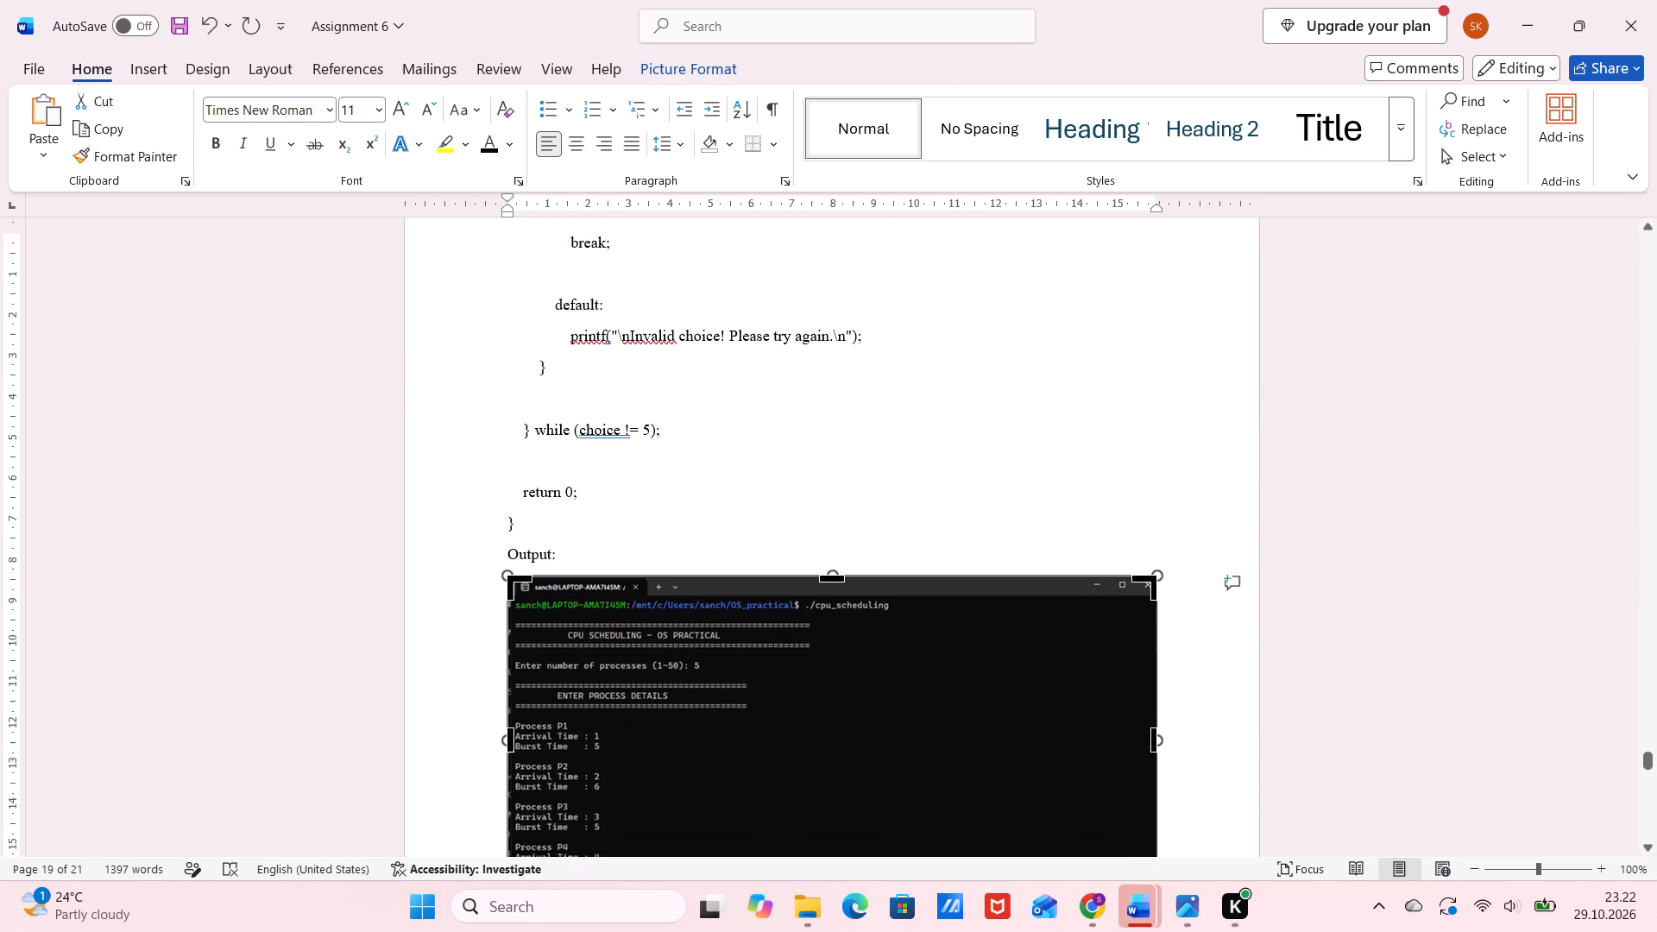
{"action": "left_click_drag", "start_coordinate": [840, 579], "coordinate": [840, 617]}
{"action": "key", "text": "Return"}
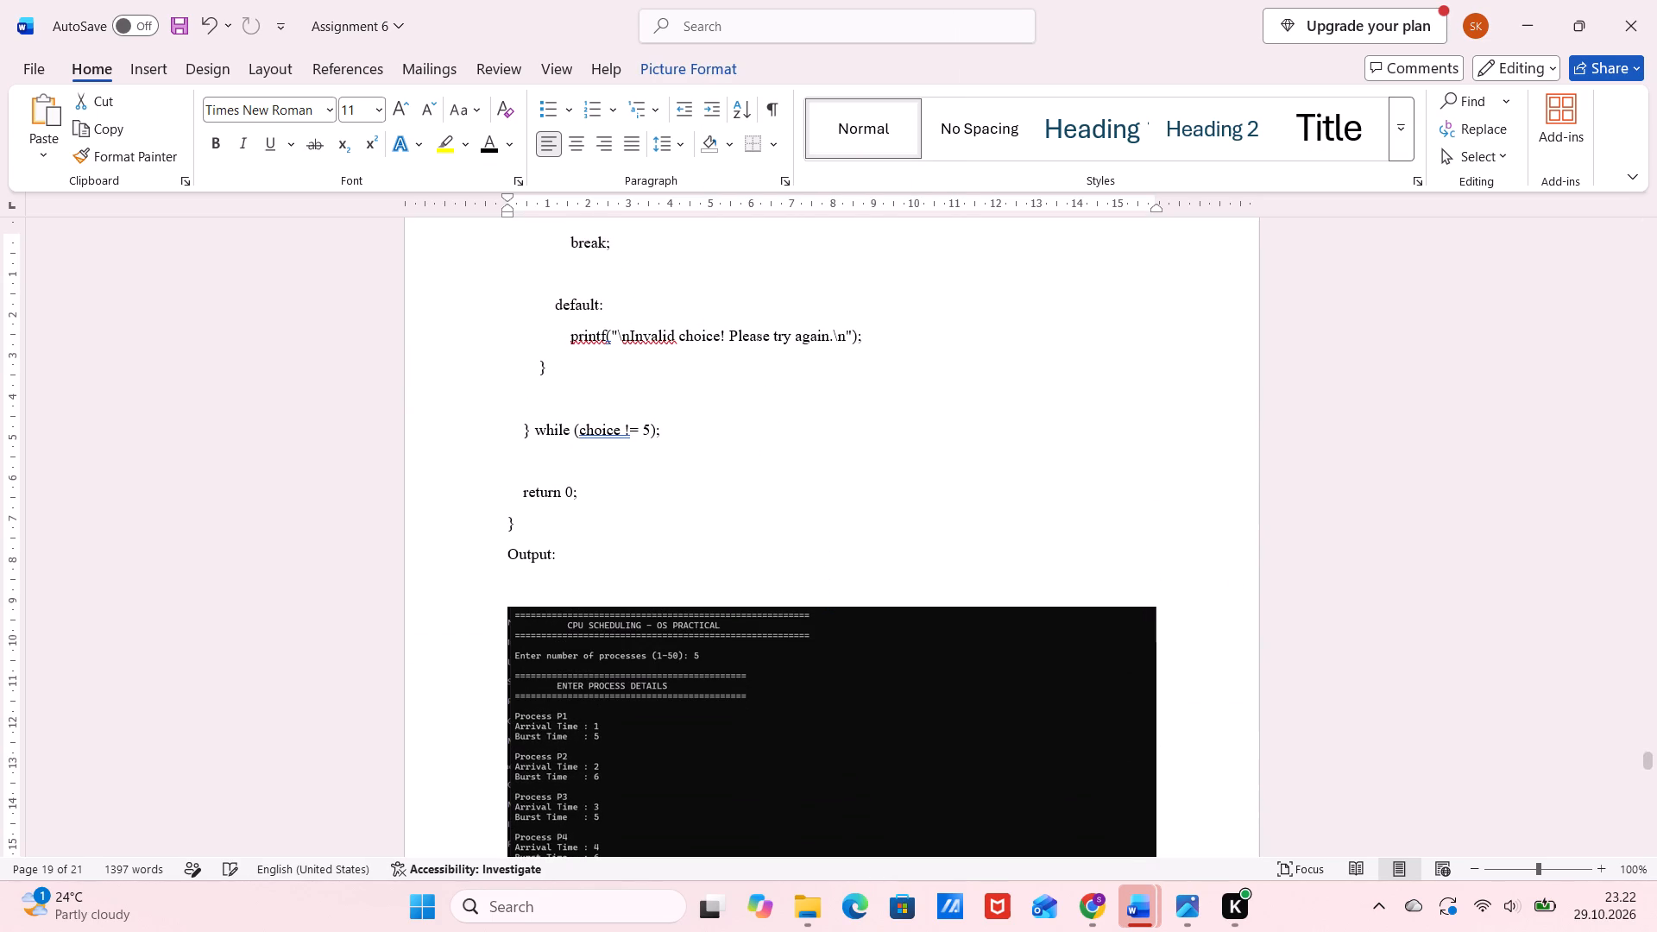
{"action": "left_click", "coordinate": [710, 591]}
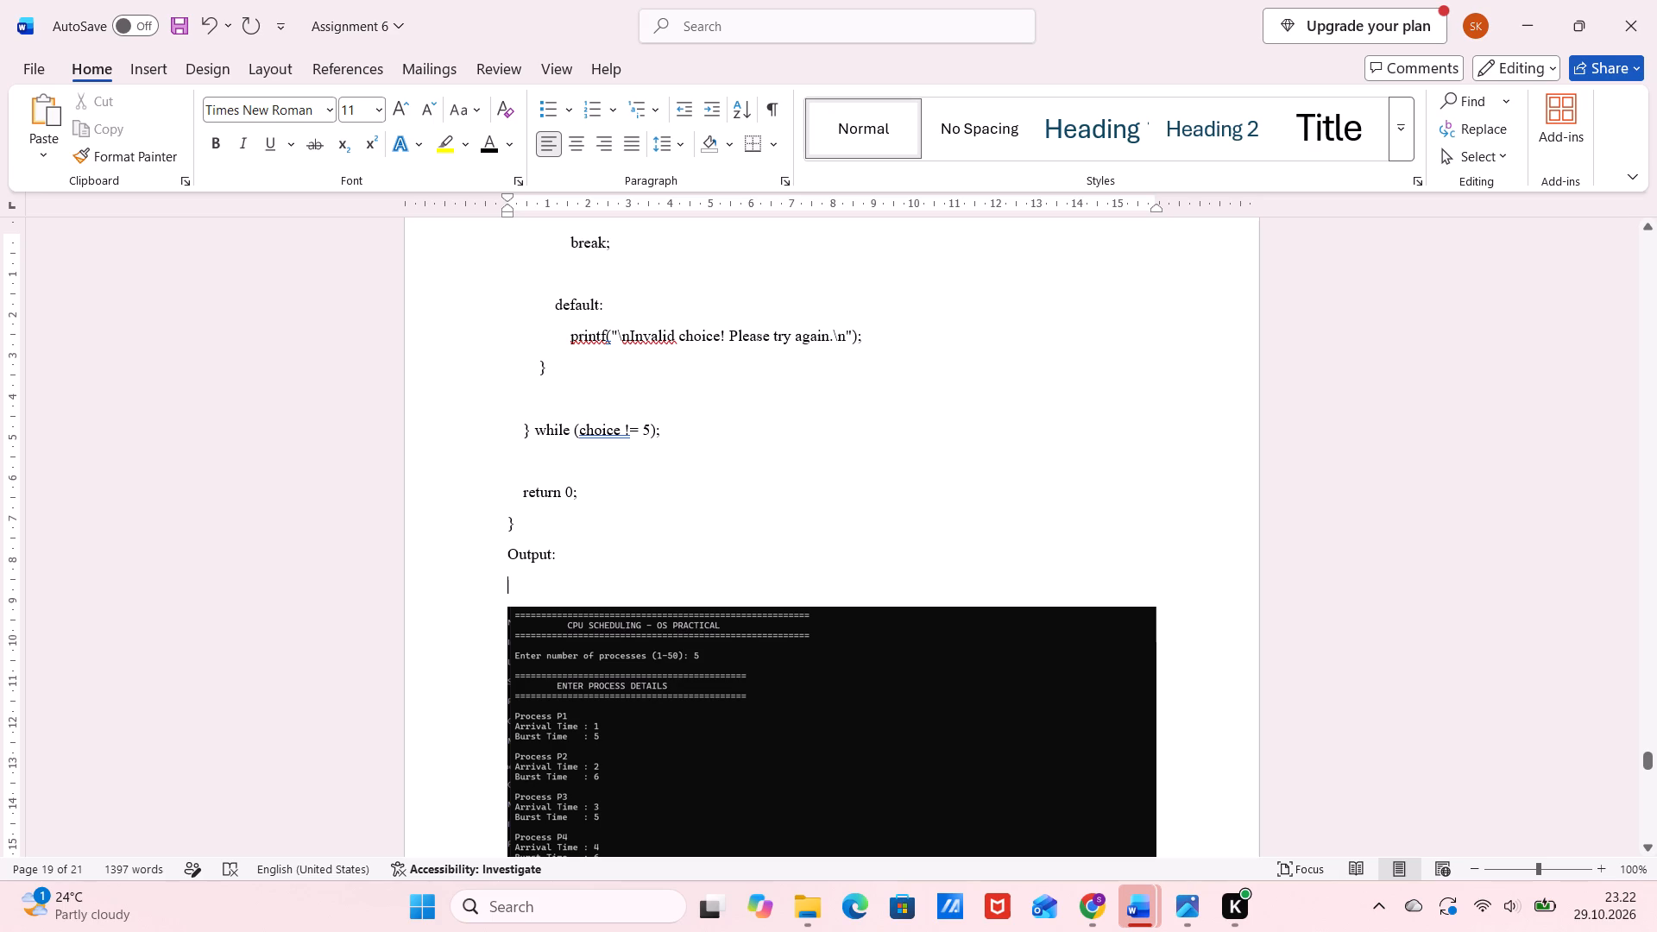
{"action": "key", "text": "BackSpace"}
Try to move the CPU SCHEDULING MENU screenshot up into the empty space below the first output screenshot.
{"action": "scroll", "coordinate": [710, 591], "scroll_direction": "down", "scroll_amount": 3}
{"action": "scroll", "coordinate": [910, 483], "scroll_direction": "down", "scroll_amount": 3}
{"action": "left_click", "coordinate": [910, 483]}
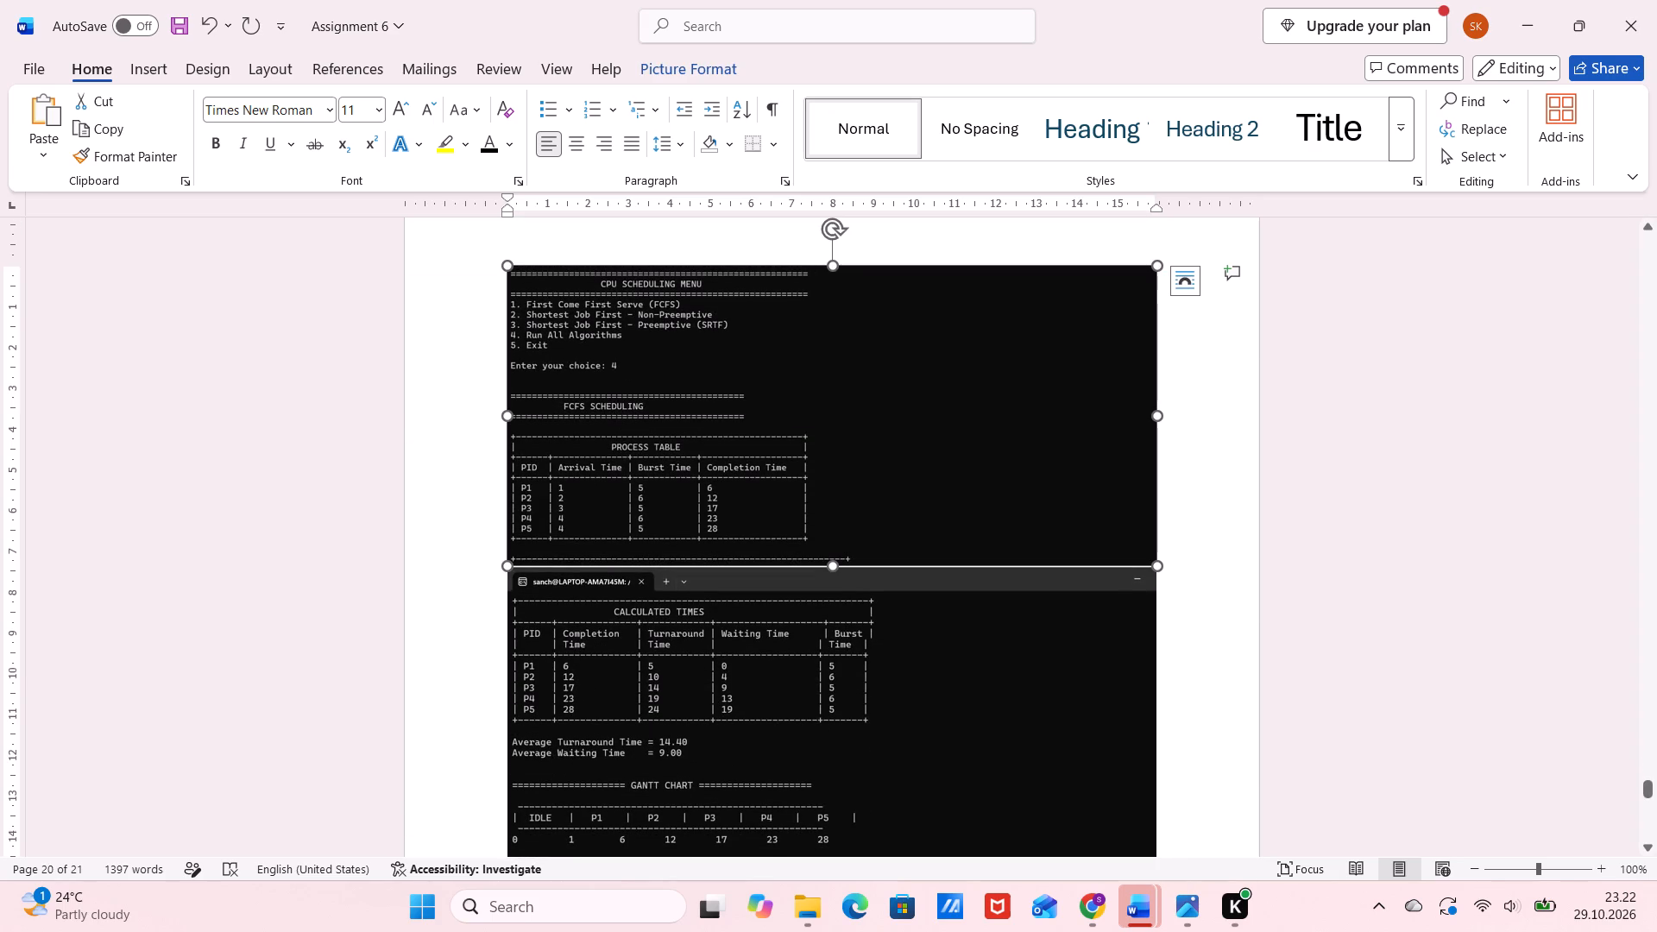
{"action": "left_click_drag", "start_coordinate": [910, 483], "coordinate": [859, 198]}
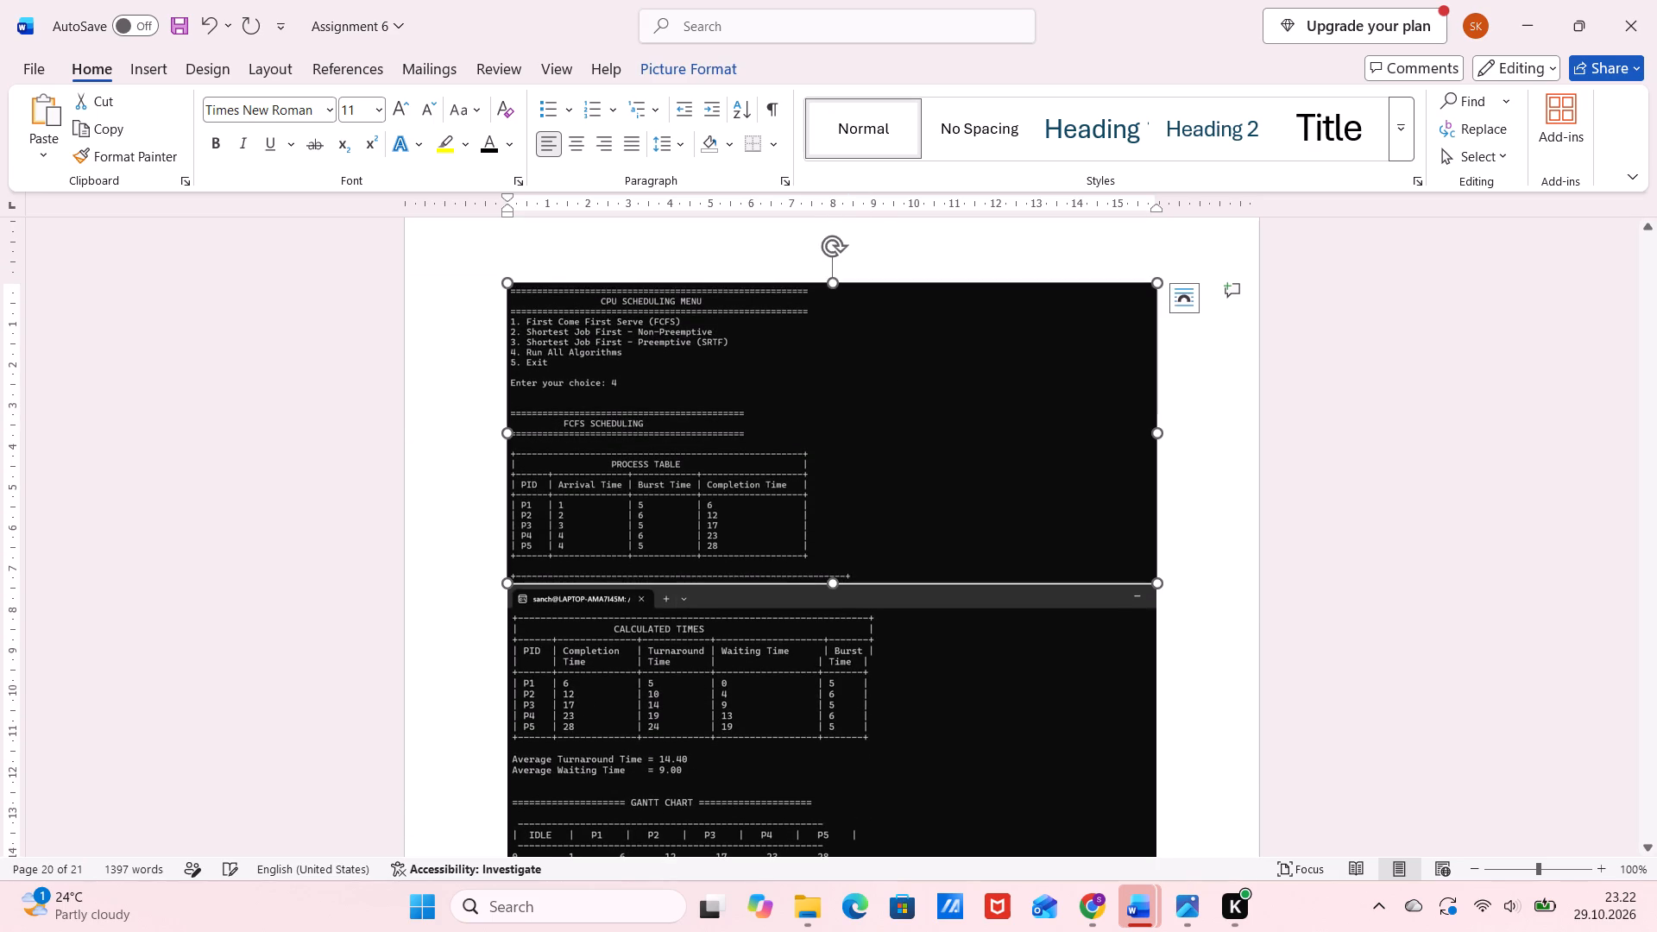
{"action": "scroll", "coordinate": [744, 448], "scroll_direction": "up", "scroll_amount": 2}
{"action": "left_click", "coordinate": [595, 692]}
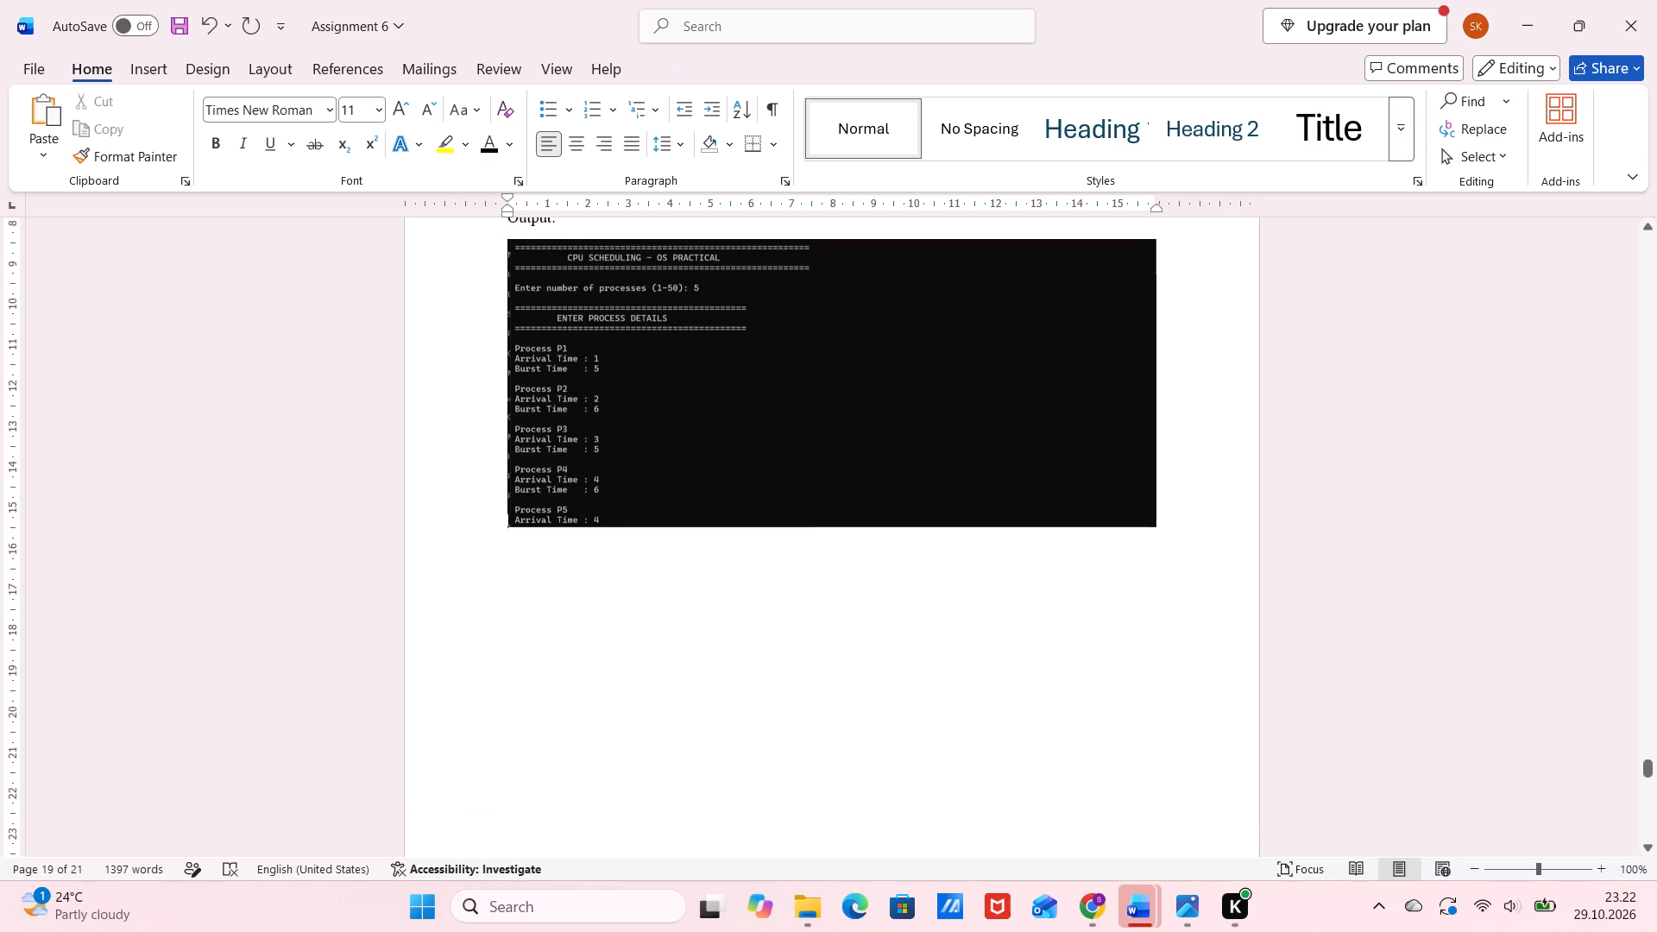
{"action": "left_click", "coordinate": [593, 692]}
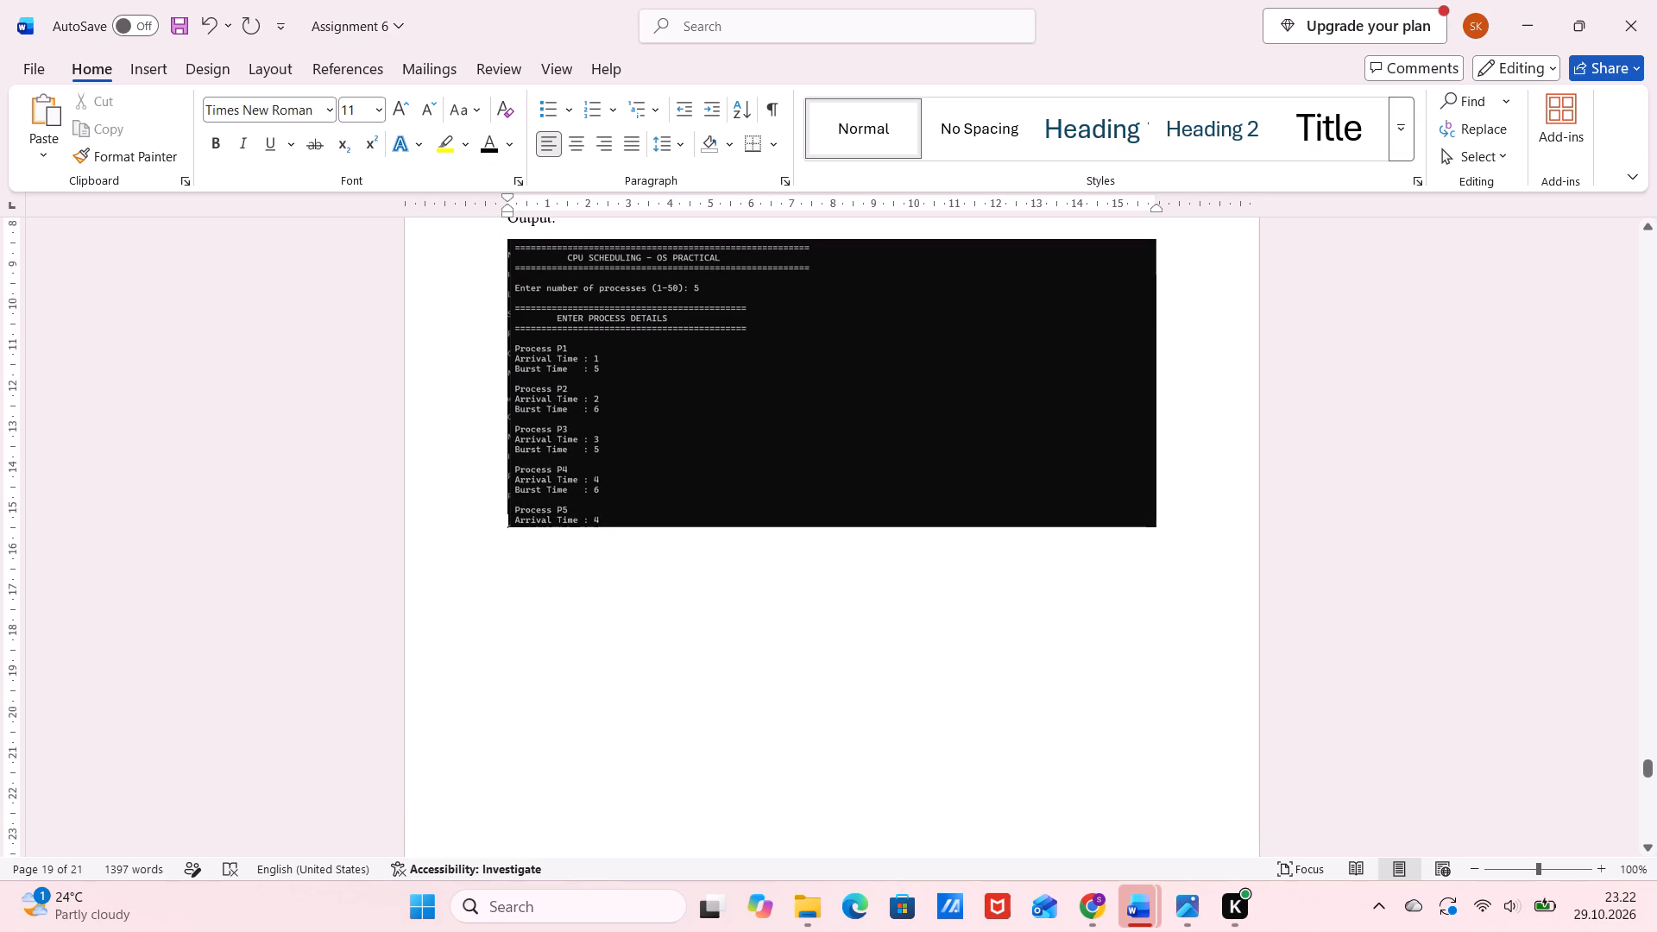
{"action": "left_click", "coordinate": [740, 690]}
Move the CPU SCHEDULING MENU screenshot to a new line directly below the first output screenshot.
{"action": "scroll", "coordinate": [645, 671], "scroll_direction": "down", "scroll_amount": 3}
{"action": "left_click", "coordinate": [645, 671]}
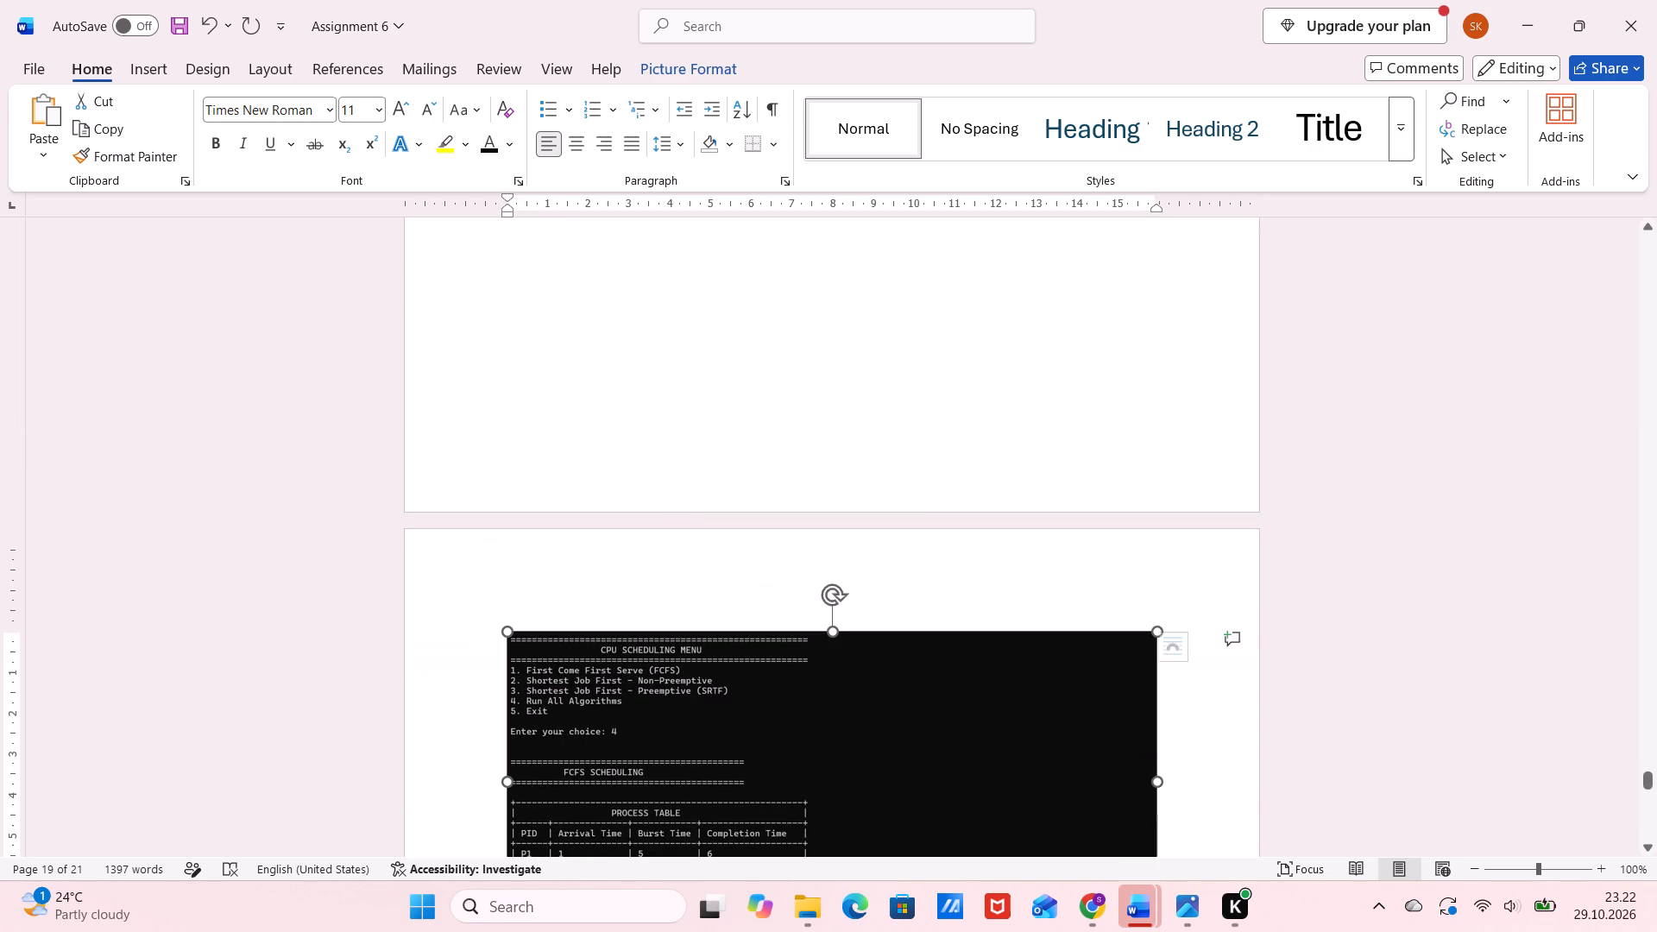
{"action": "key", "text": "ctrl+c"}
{"action": "key", "text": "BackSpace"}
{"action": "scroll", "coordinate": [645, 671], "scroll_direction": "up", "scroll_amount": 2}
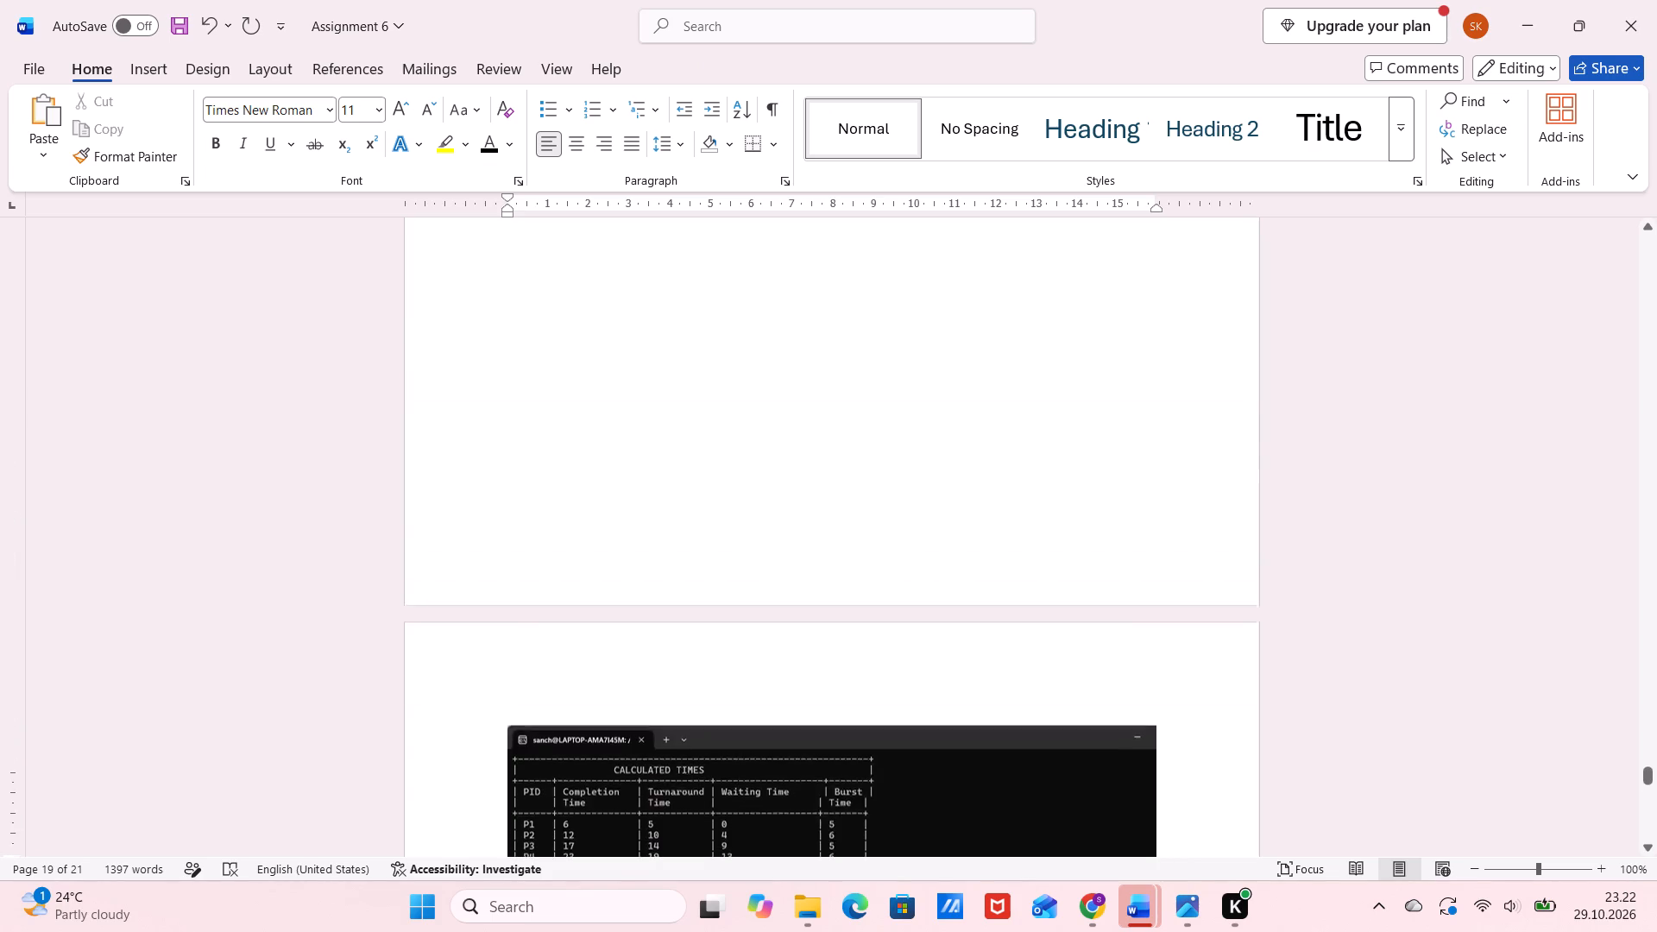
{"action": "scroll", "coordinate": [645, 671], "scroll_direction": "up", "scroll_amount": 1}
{"action": "left_click", "coordinate": [1194, 291]}
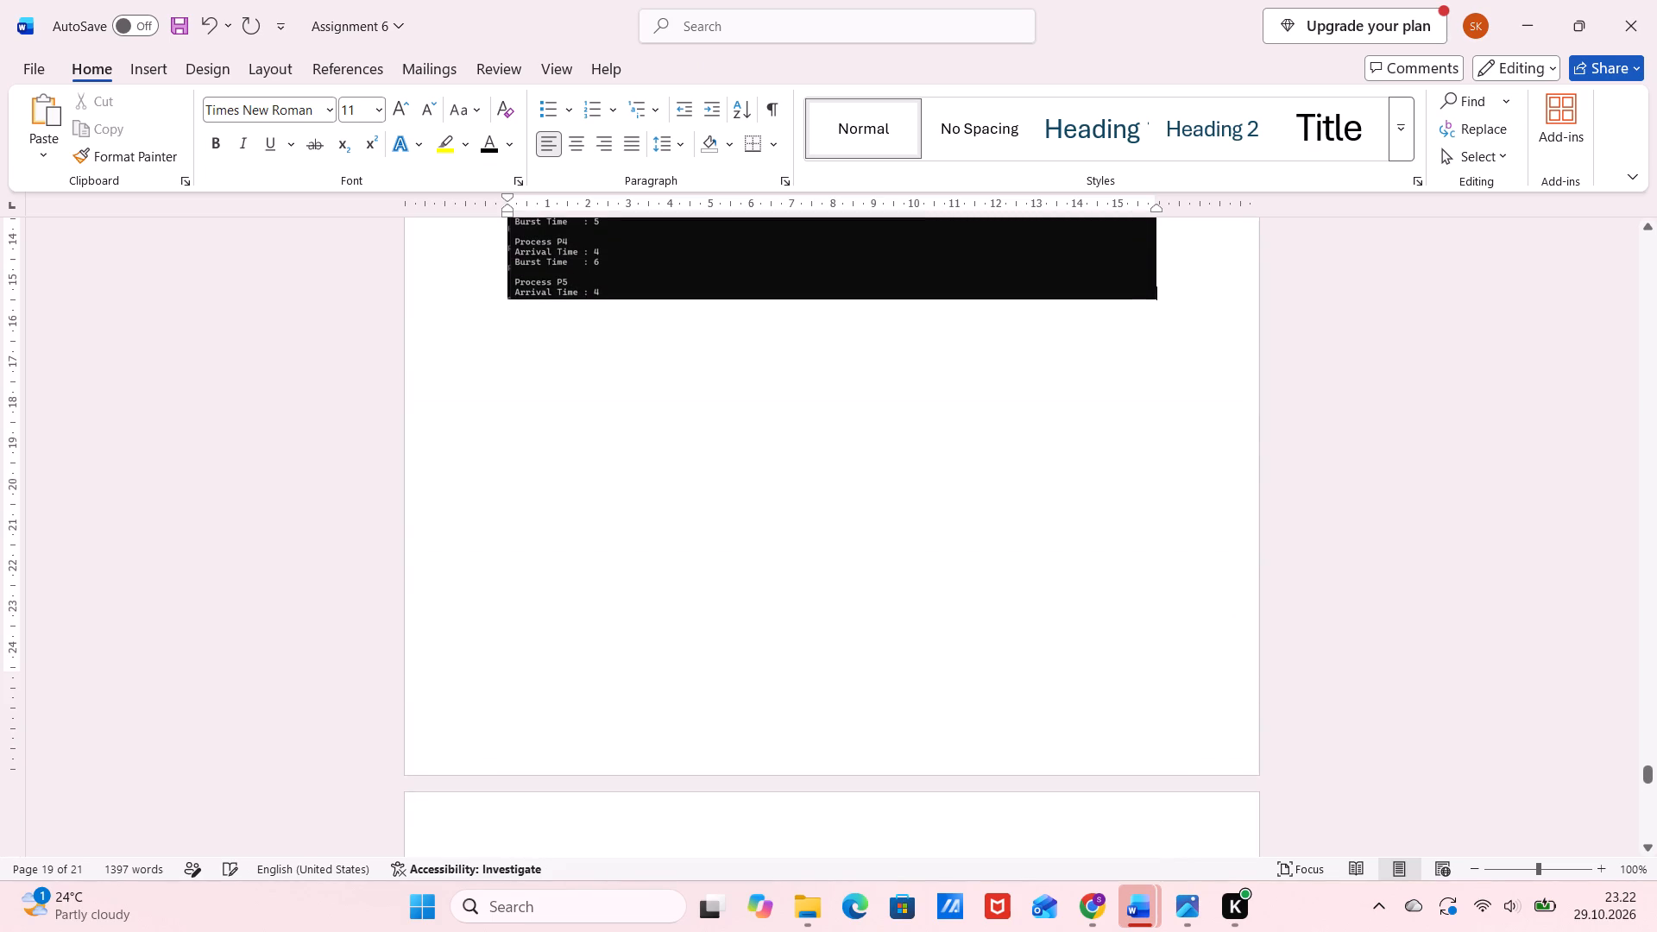
{"action": "key", "text": "Return"}
{"action": "key", "text": "ctrl+v"}
Move the SJF PREEMPTIVE (SRTF) screenshot to a new line between the SJF NON-PREEMPTIVE screenshot and the process table screenshot.
{"action": "scroll", "coordinate": [1194, 291], "scroll_direction": "down", "scroll_amount": 3}
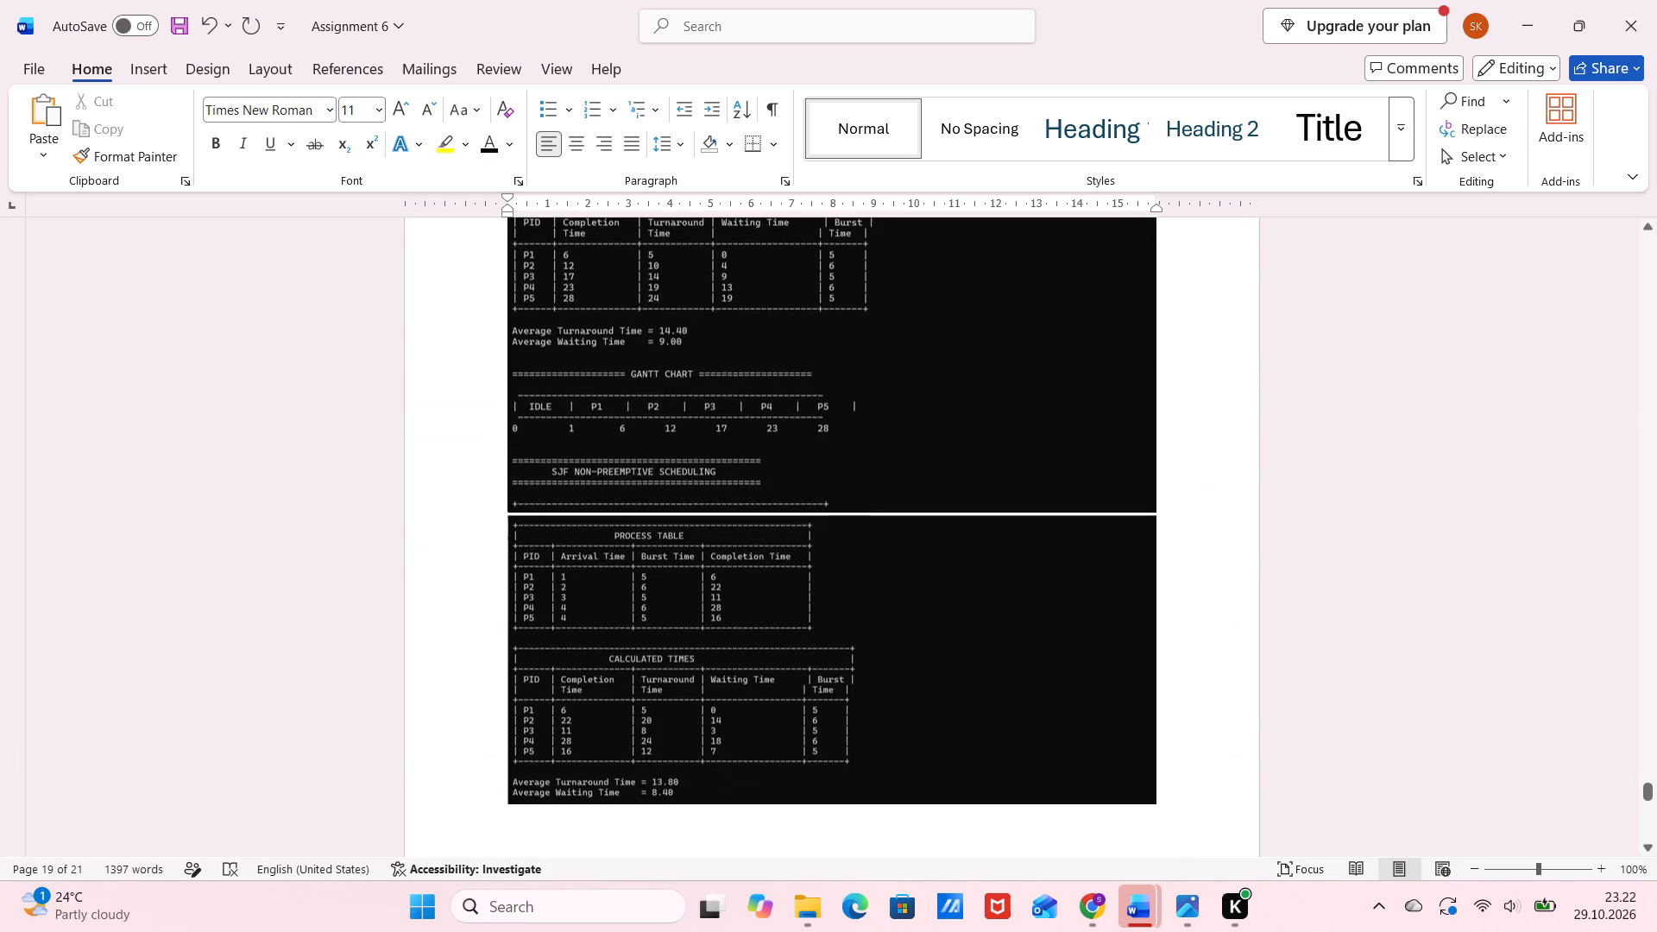
{"action": "scroll", "coordinate": [1204, 265], "scroll_direction": "down", "scroll_amount": 5}
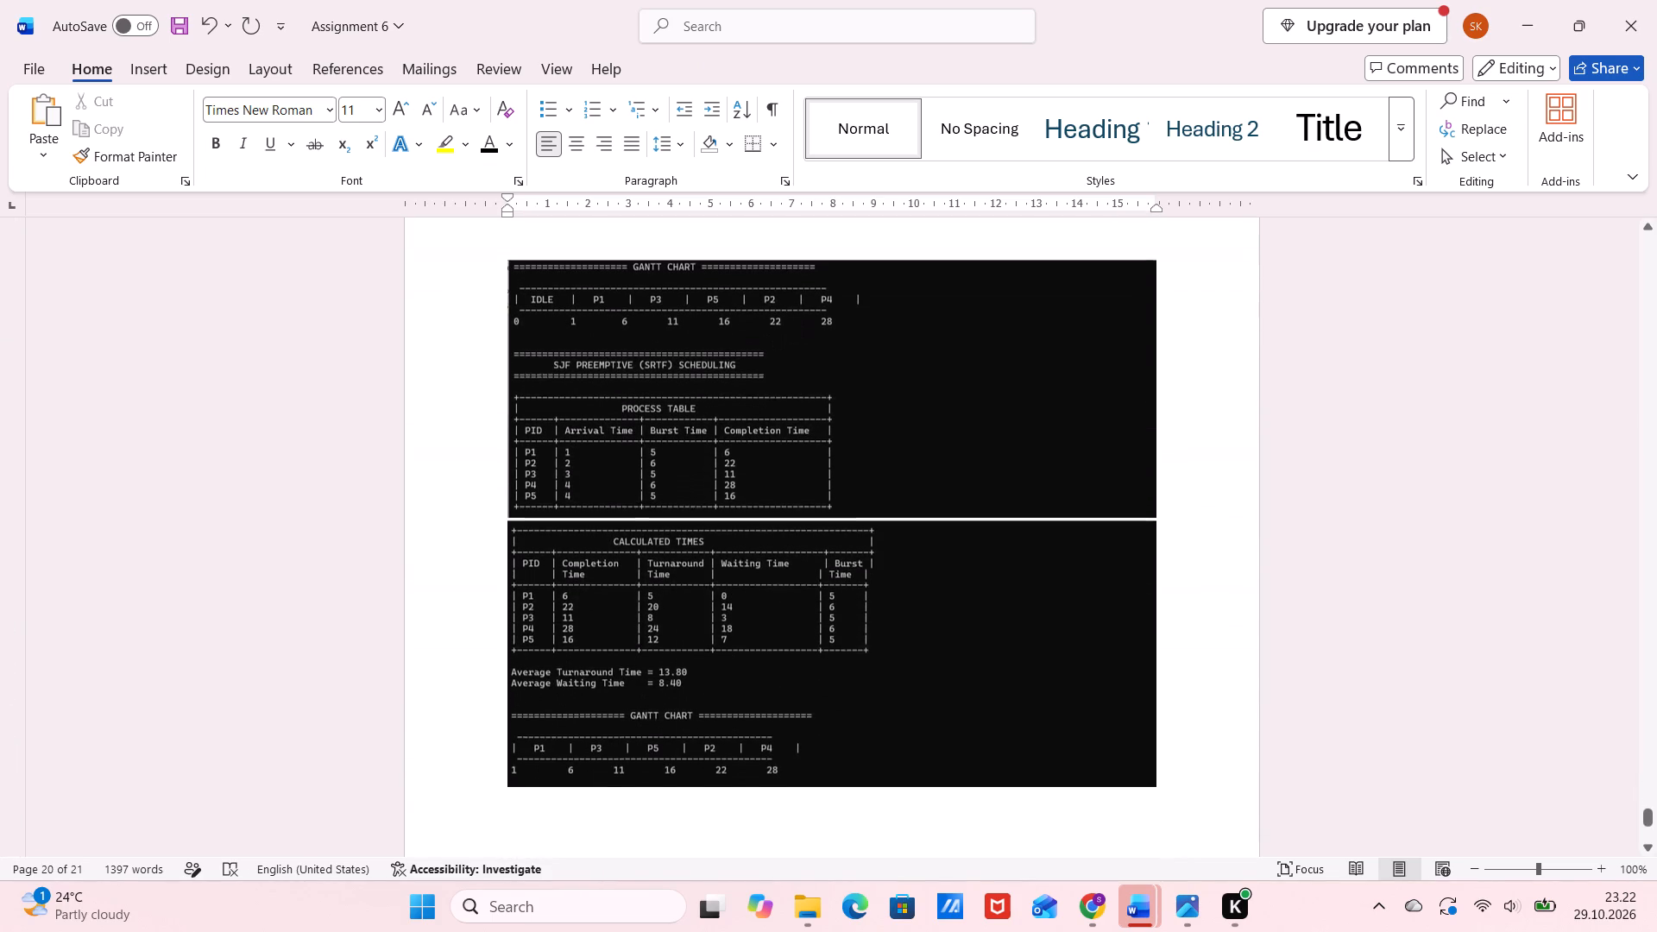
{"action": "scroll", "coordinate": [1204, 265], "scroll_direction": "down", "scroll_amount": 1}
{"action": "left_click", "coordinate": [990, 326]}
{"action": "key", "text": "ctrl+c"}
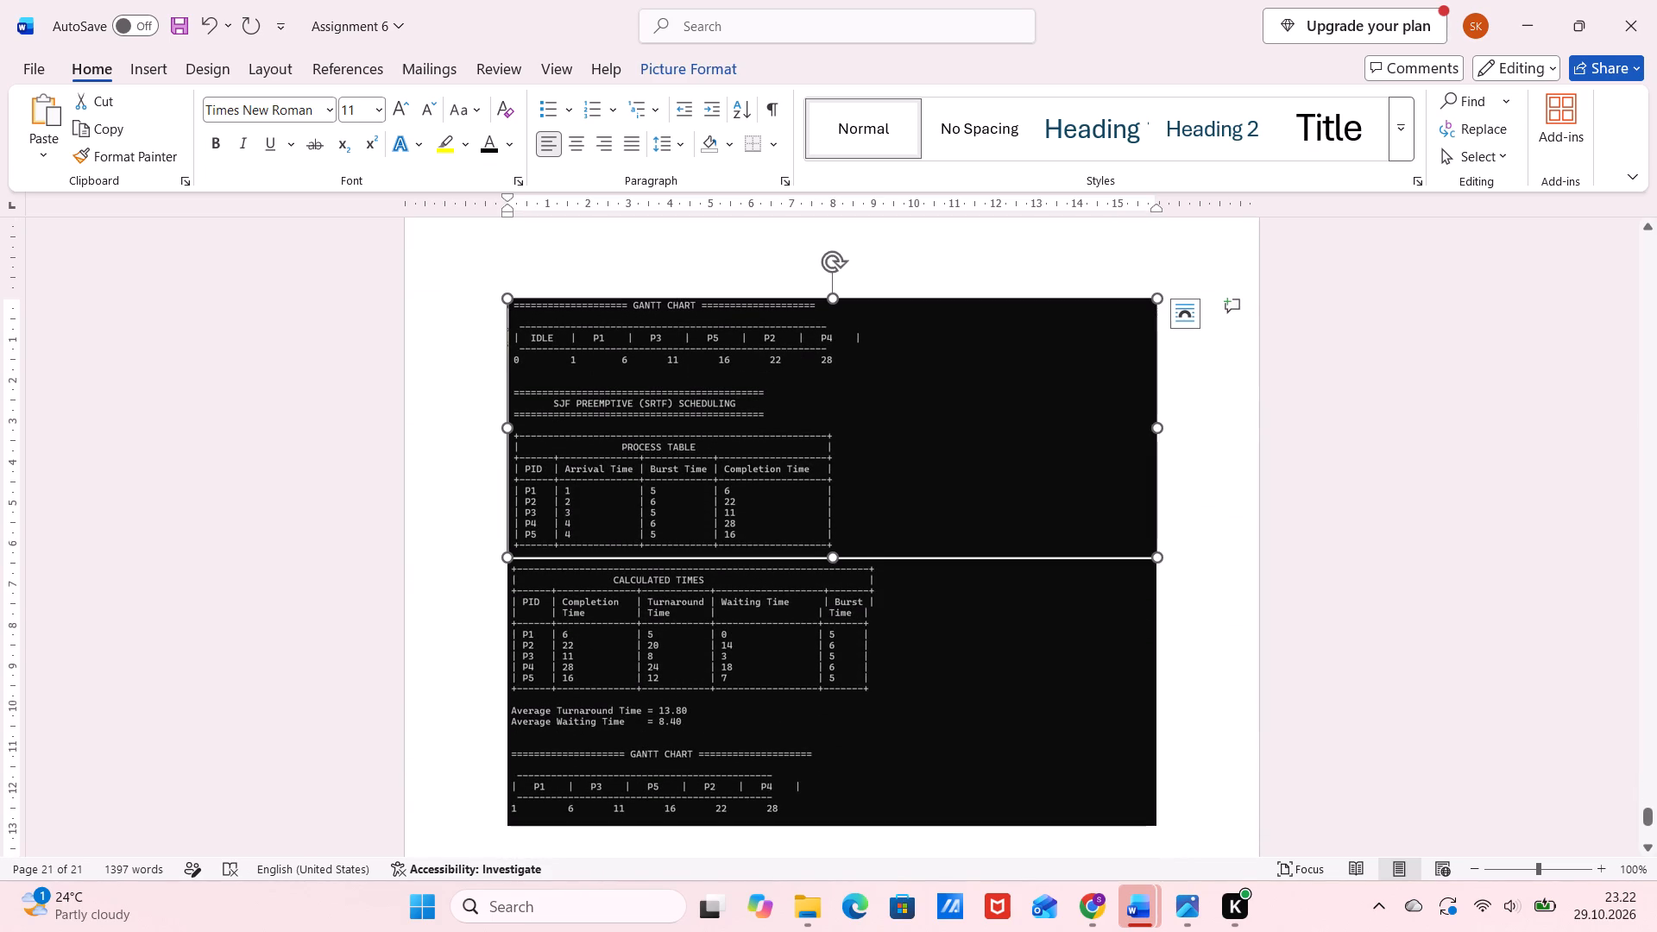
{"action": "key", "text": "BackSpace"}
{"action": "scroll", "coordinate": [990, 326], "scroll_direction": "up", "scroll_amount": 2}
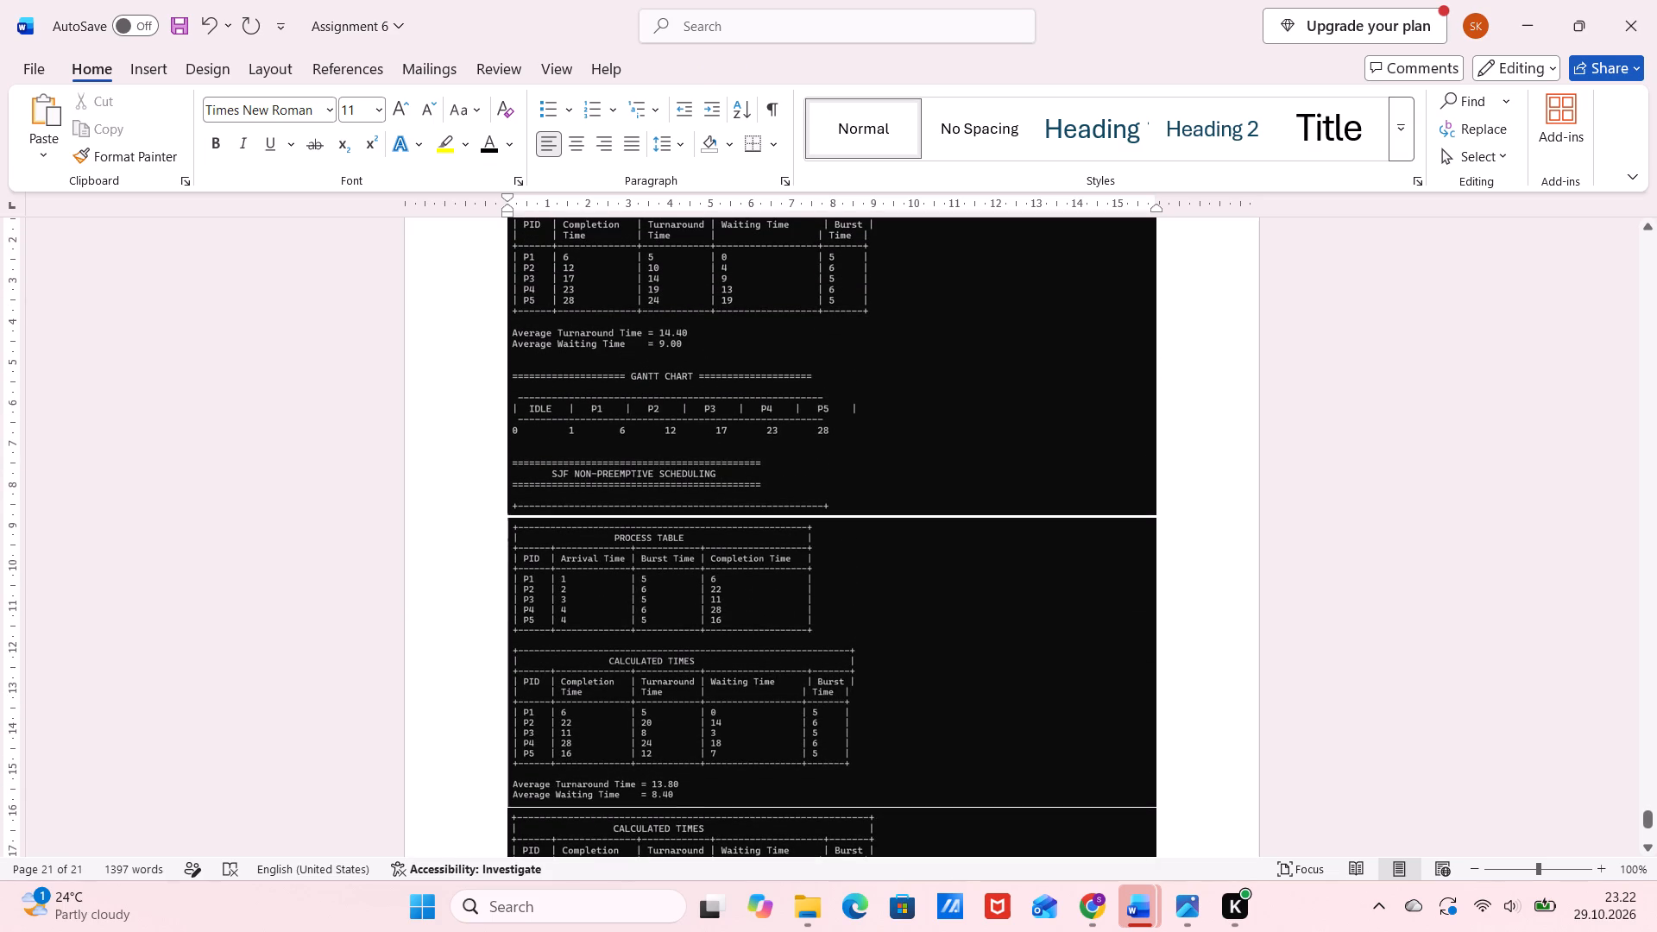
{"action": "left_click", "coordinate": [1165, 506]}
{"action": "key", "text": "Return"}
{"action": "key", "text": "ctrl+v"}
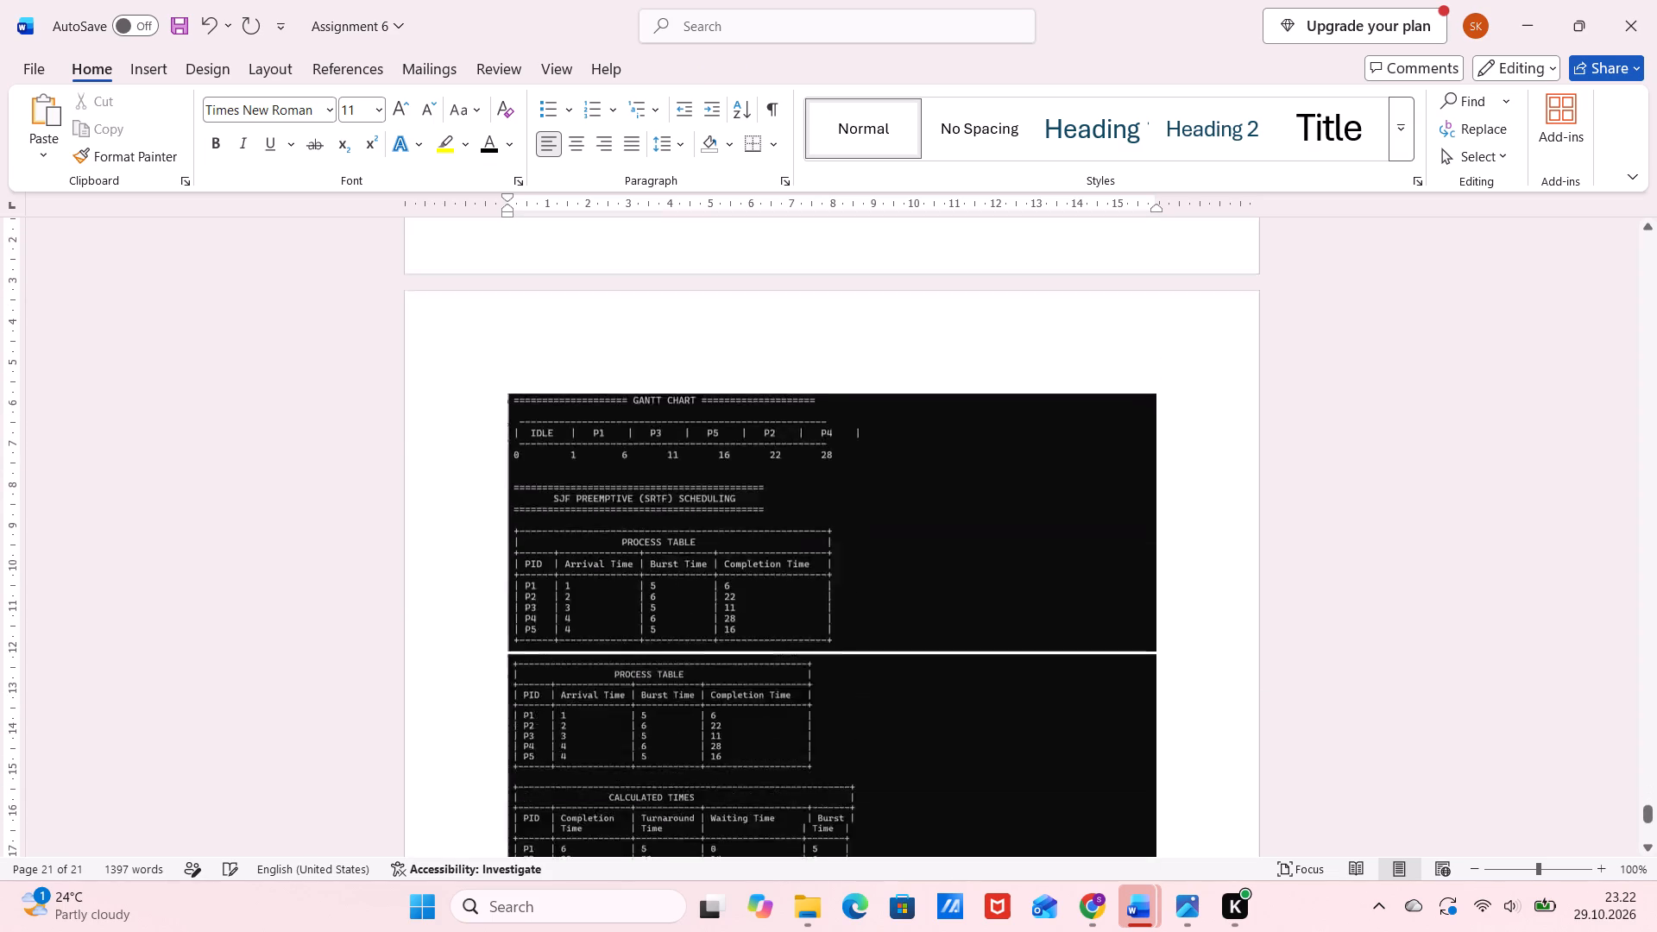
Place a copy of the SJF PREEMPTIVE (SRTF) screenshot below the SJF NON-PREEMPTIVE screenshot on page 20 and delete the page 21 original.
{"action": "scroll", "coordinate": [1165, 506], "scroll_direction": "up", "scroll_amount": 1}
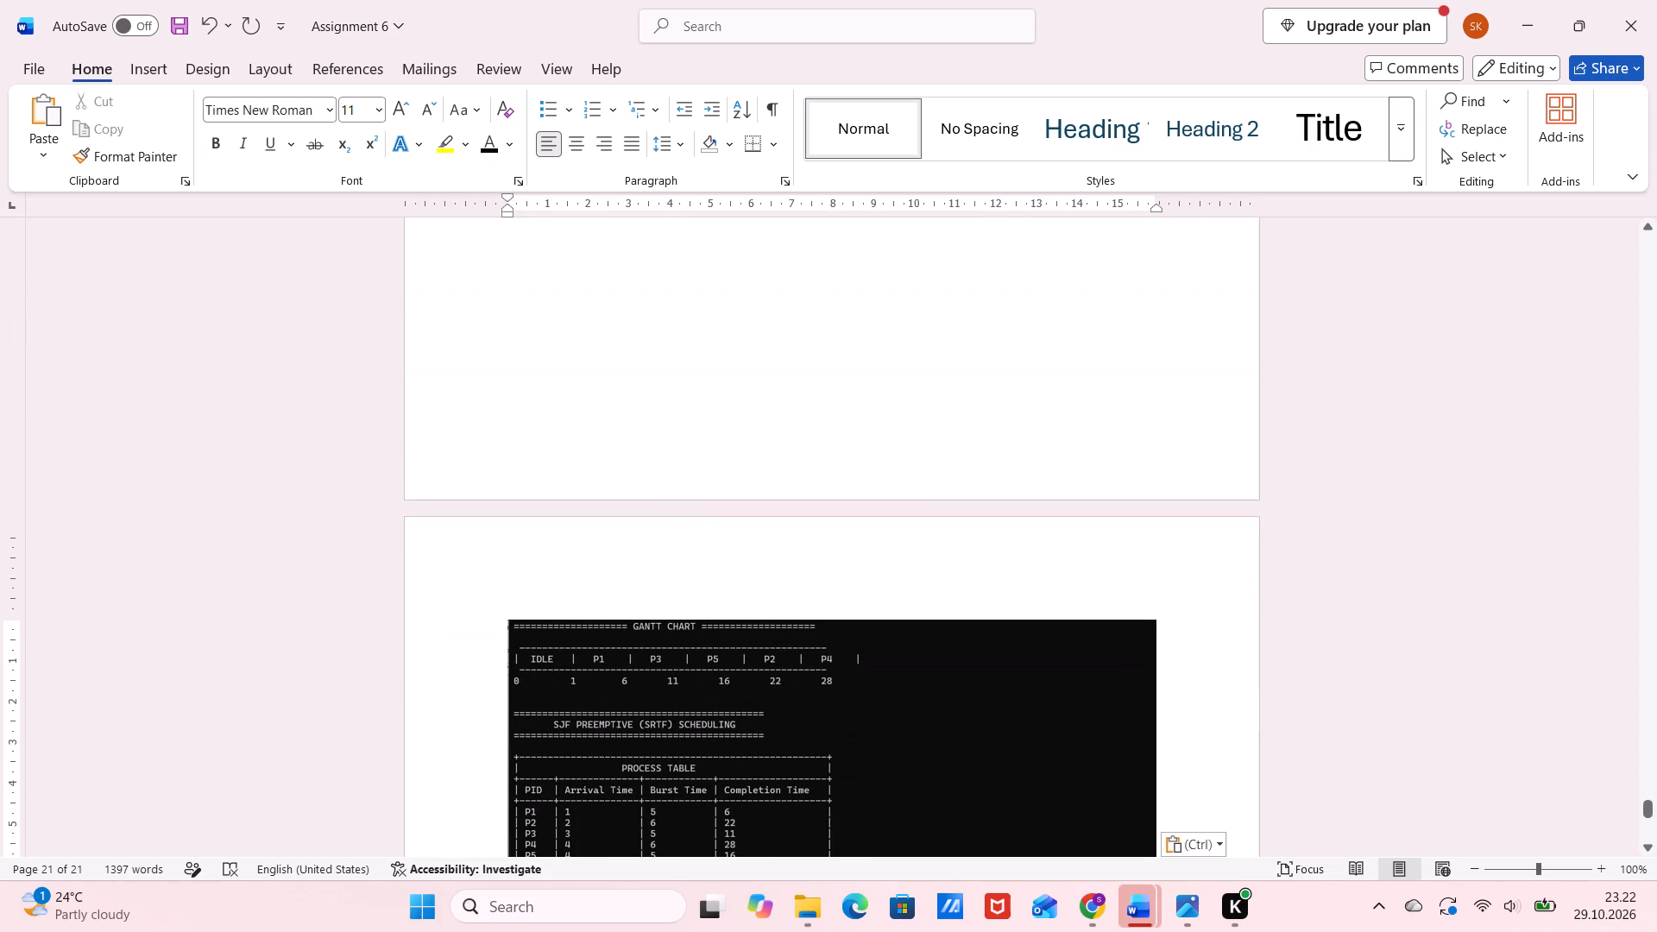
{"action": "left_click", "coordinate": [933, 739]}
{"action": "key", "text": "ctrl+c"}
{"action": "scroll", "coordinate": [817, 361], "scroll_direction": "up", "scroll_amount": 1}
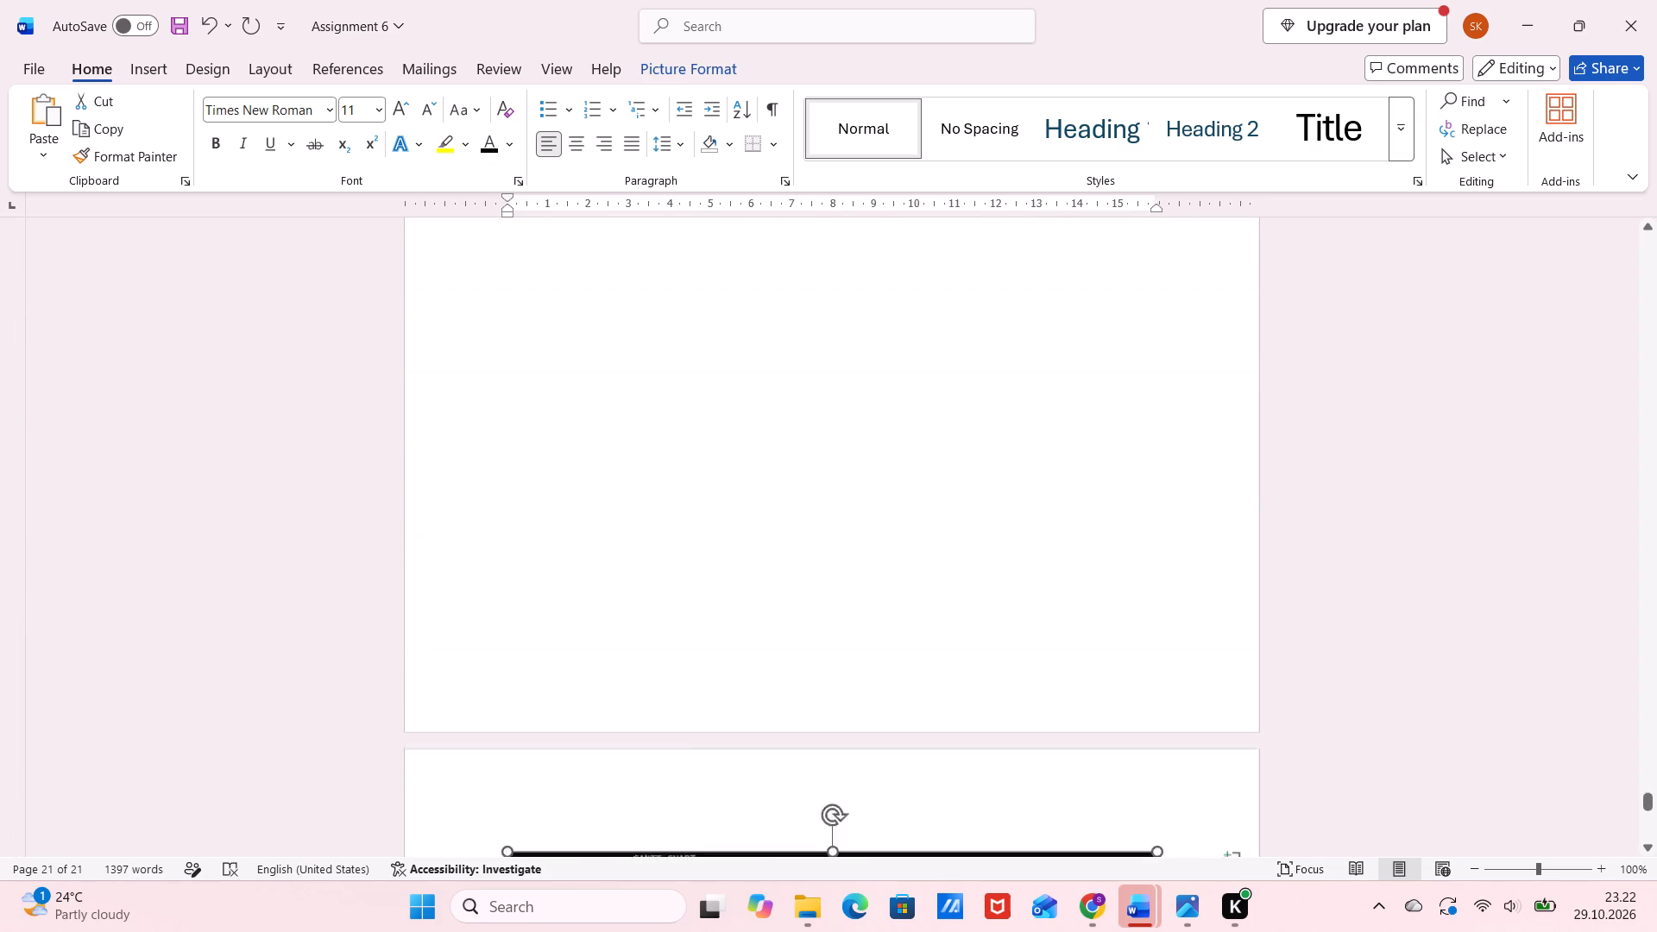
{"action": "scroll", "coordinate": [817, 361], "scroll_direction": "up", "scroll_amount": 1}
{"action": "scroll", "coordinate": [853, 478], "scroll_direction": "up", "scroll_amount": 4}
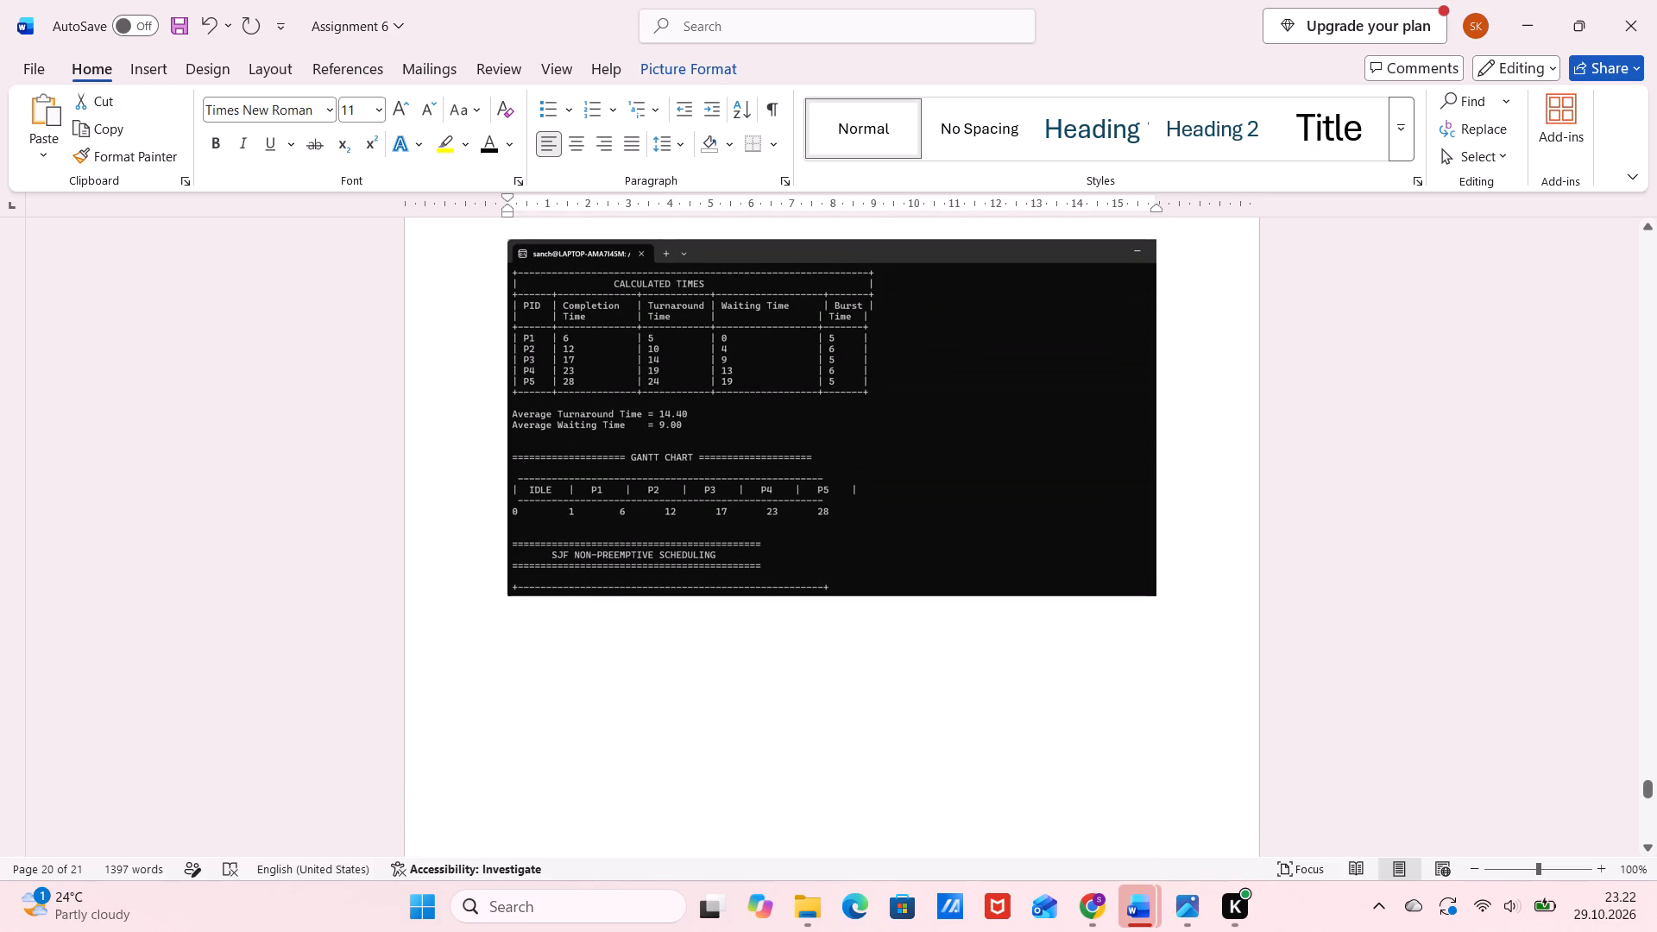
{"action": "left_click", "coordinate": [1188, 581]}
{"action": "key", "text": "Return"}
{"action": "key", "text": "ctrl+v"}
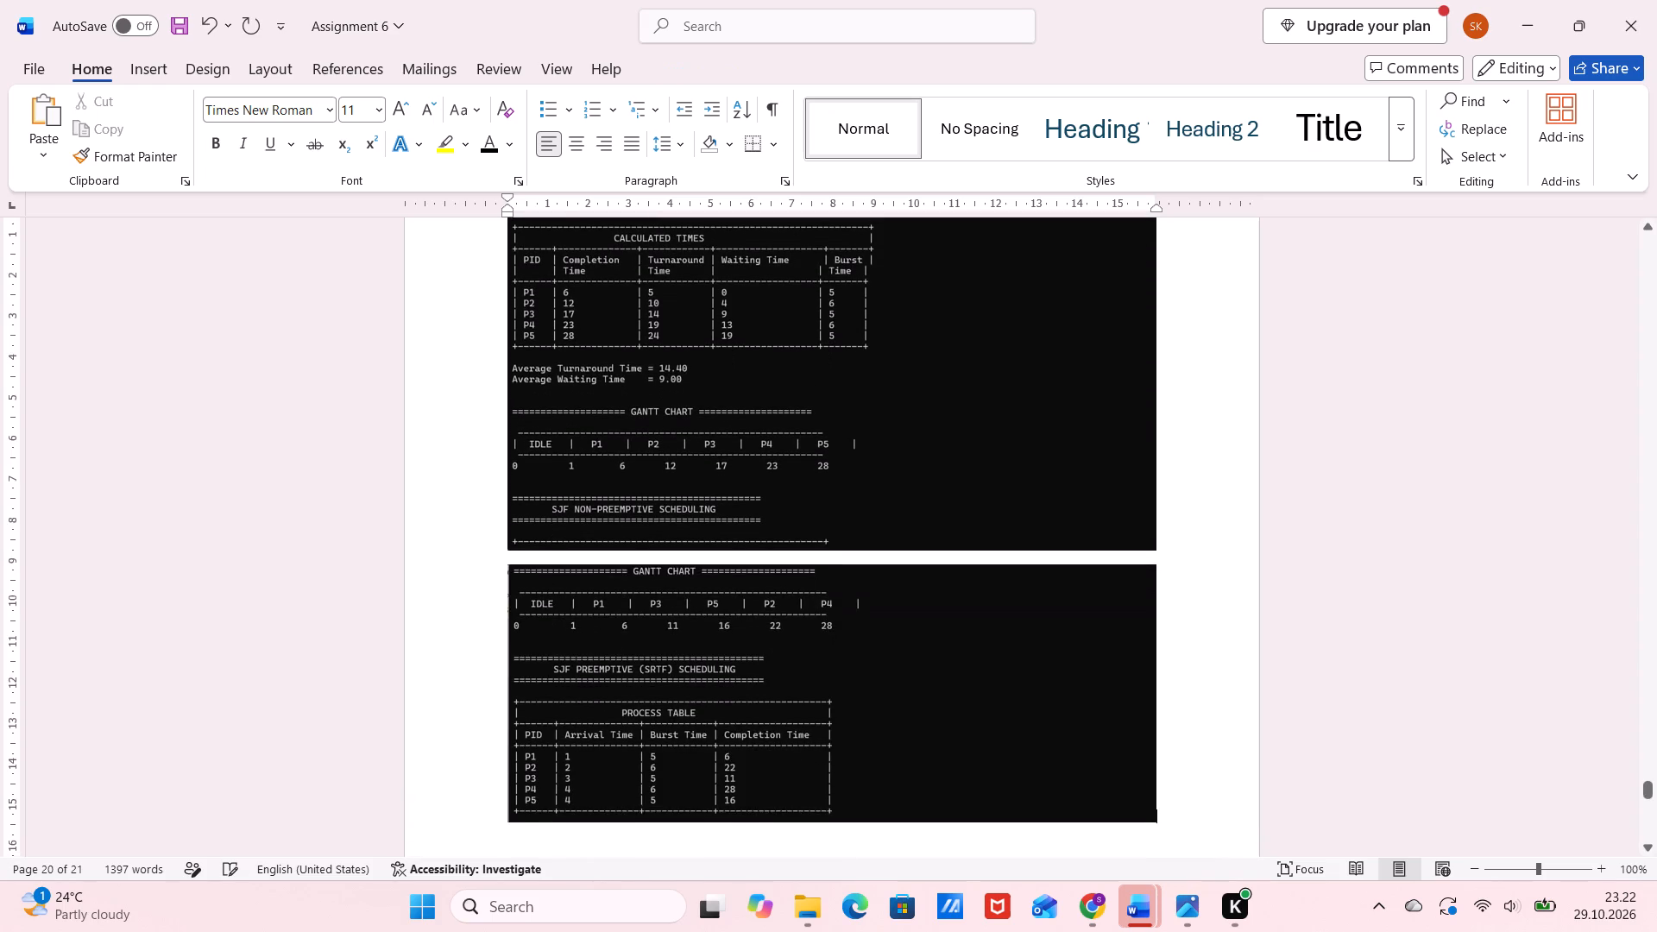
{"action": "scroll", "coordinate": [1188, 581], "scroll_direction": "down", "scroll_amount": 4}
{"action": "left_click", "coordinate": [1043, 497]}
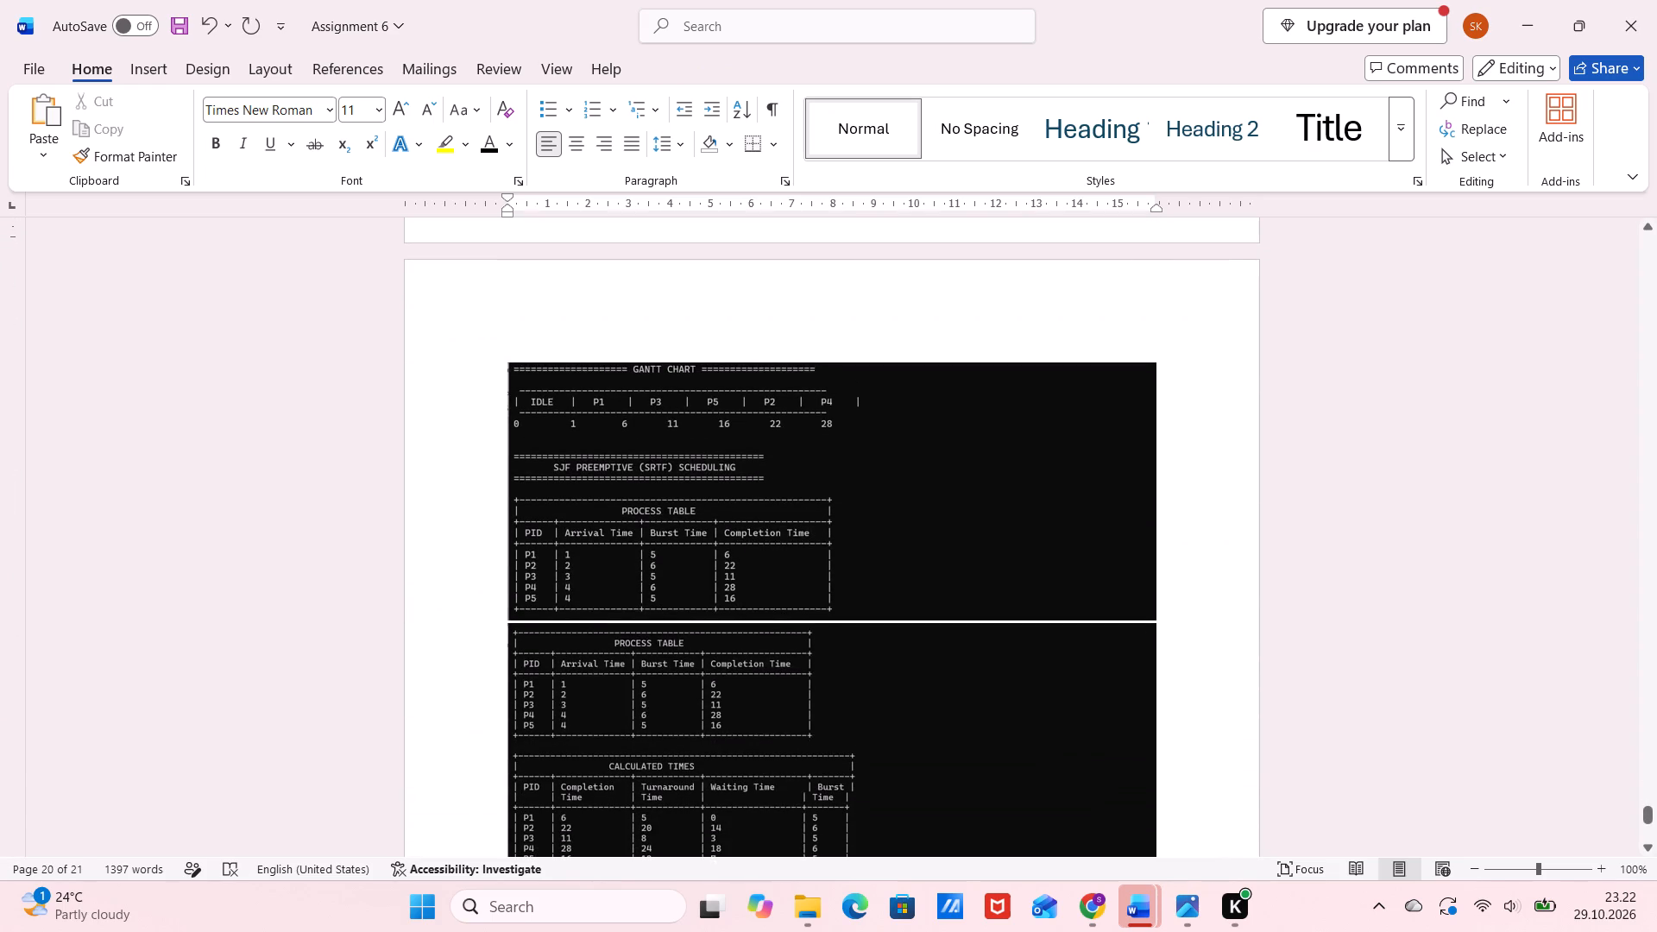
{"action": "key", "text": "BackSpace"}
Move the combined PROCESS TABLE and CALCULATED TIMES screenshot from page 21 to a new line below the SJF PREEMPTIVE (SRTF) screenshot.
{"action": "left_click", "coordinate": [1043, 497]}
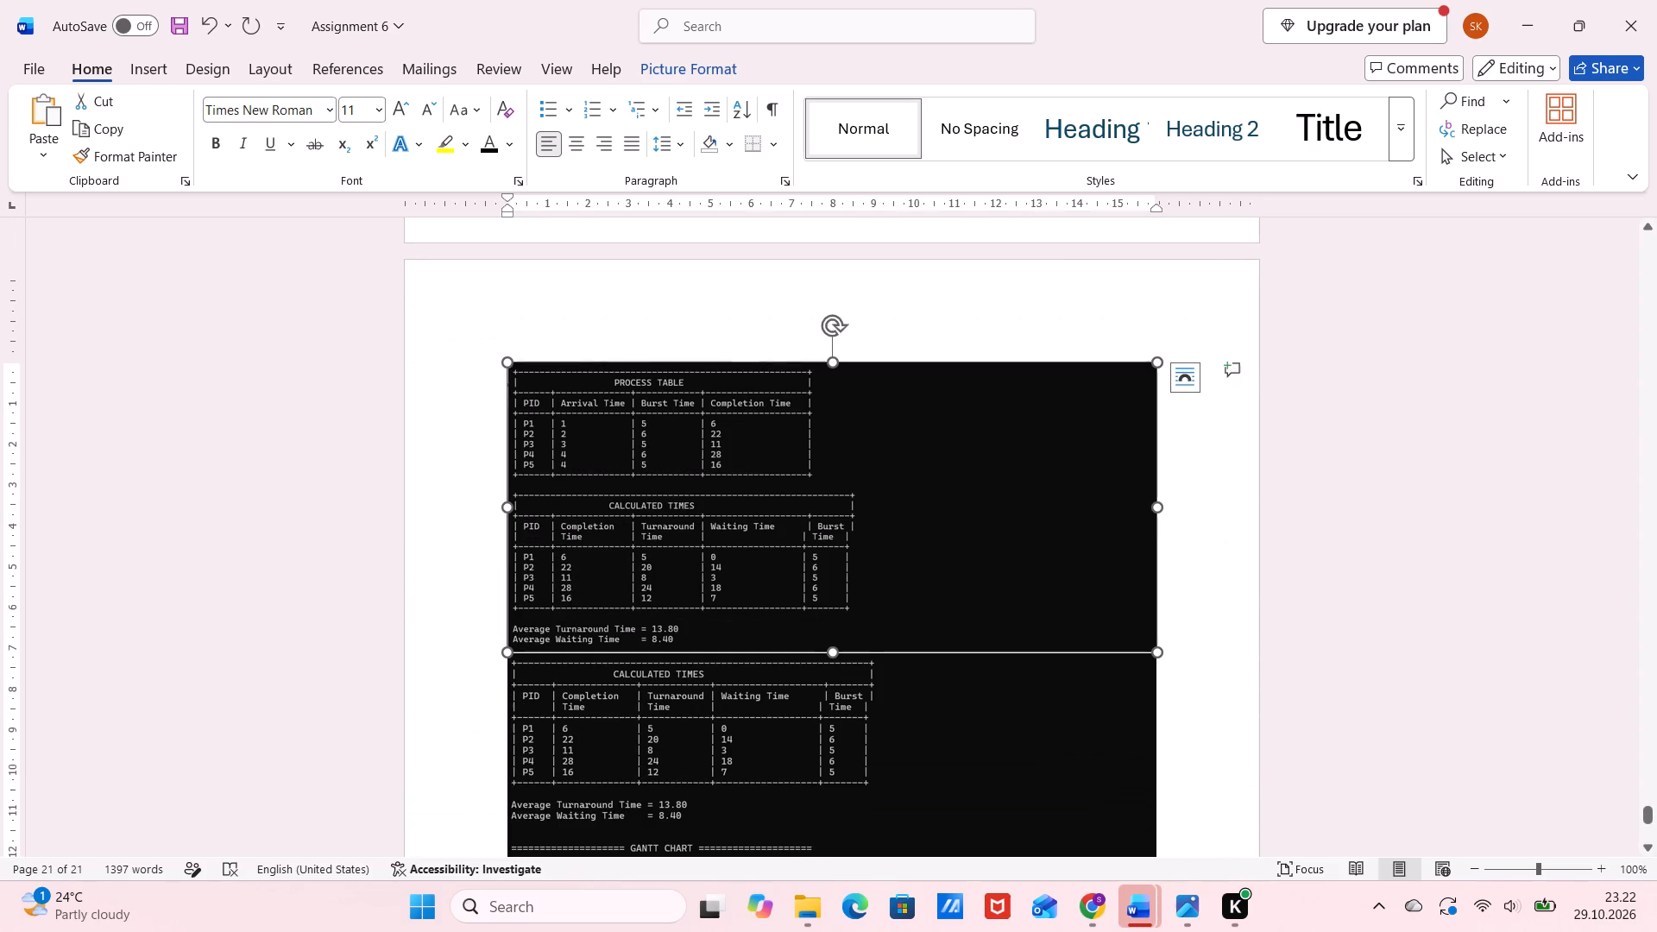
{"action": "key", "text": "ctrl+c"}
{"action": "scroll", "coordinate": [1043, 497], "scroll_direction": "up", "scroll_amount": 5}
{"action": "left_click", "coordinate": [1194, 381]}
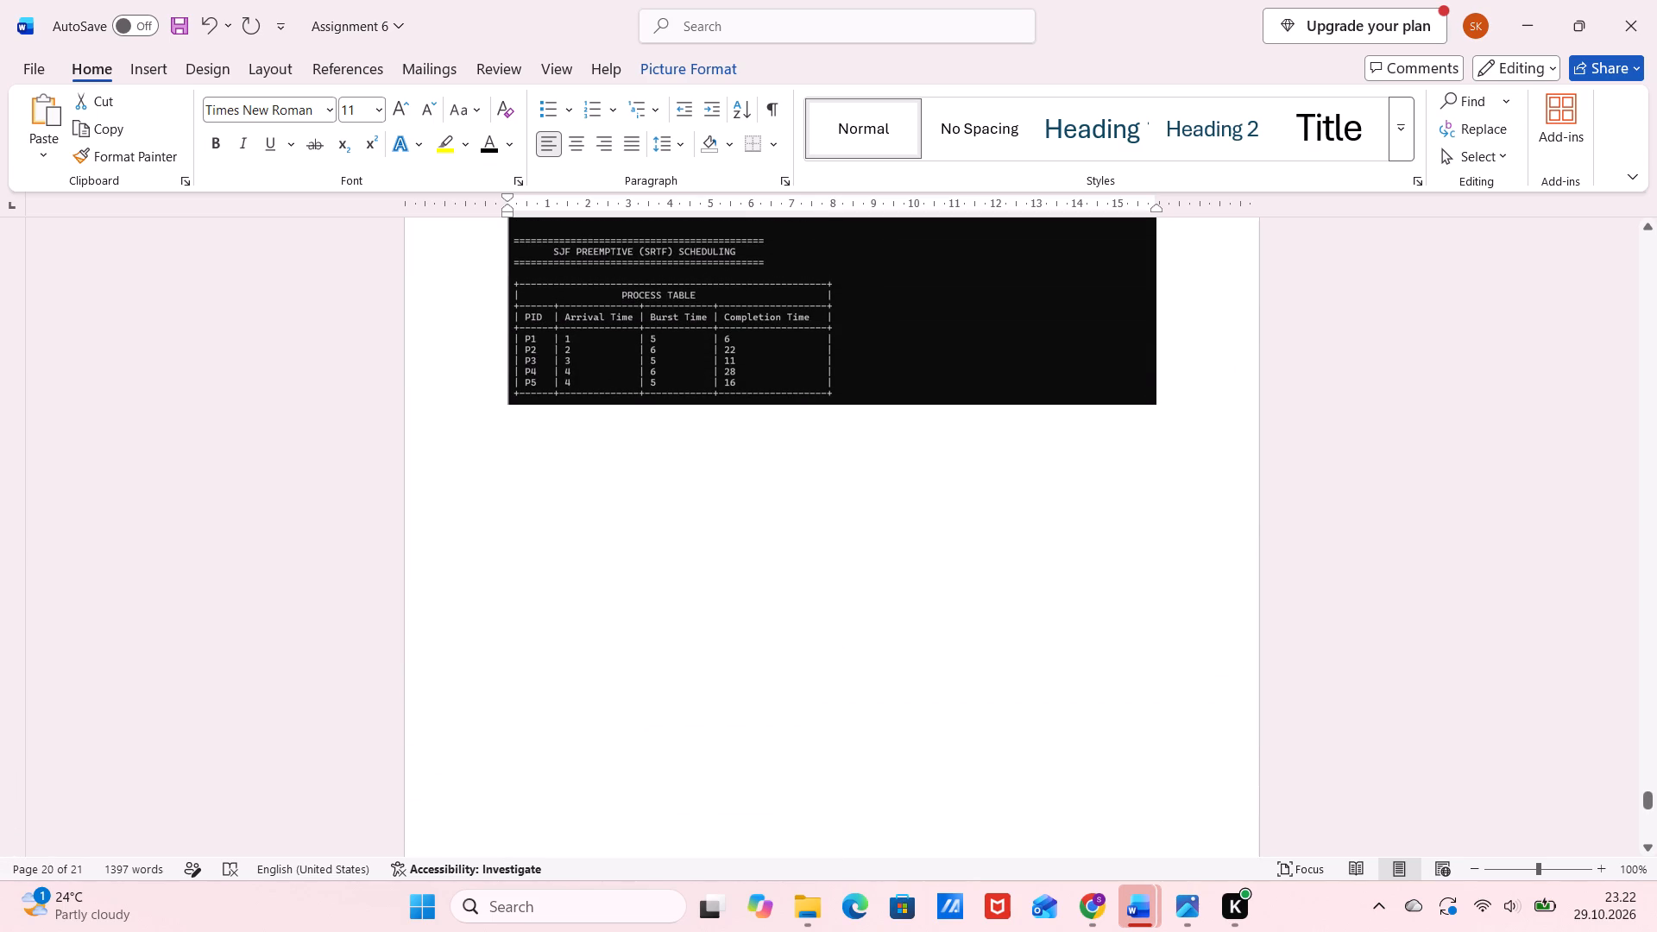
{"action": "key", "text": "Return"}
{"action": "key", "text": "ctrl+v"}
{"action": "scroll", "coordinate": [1194, 381], "scroll_direction": "down", "scroll_amount": 4}
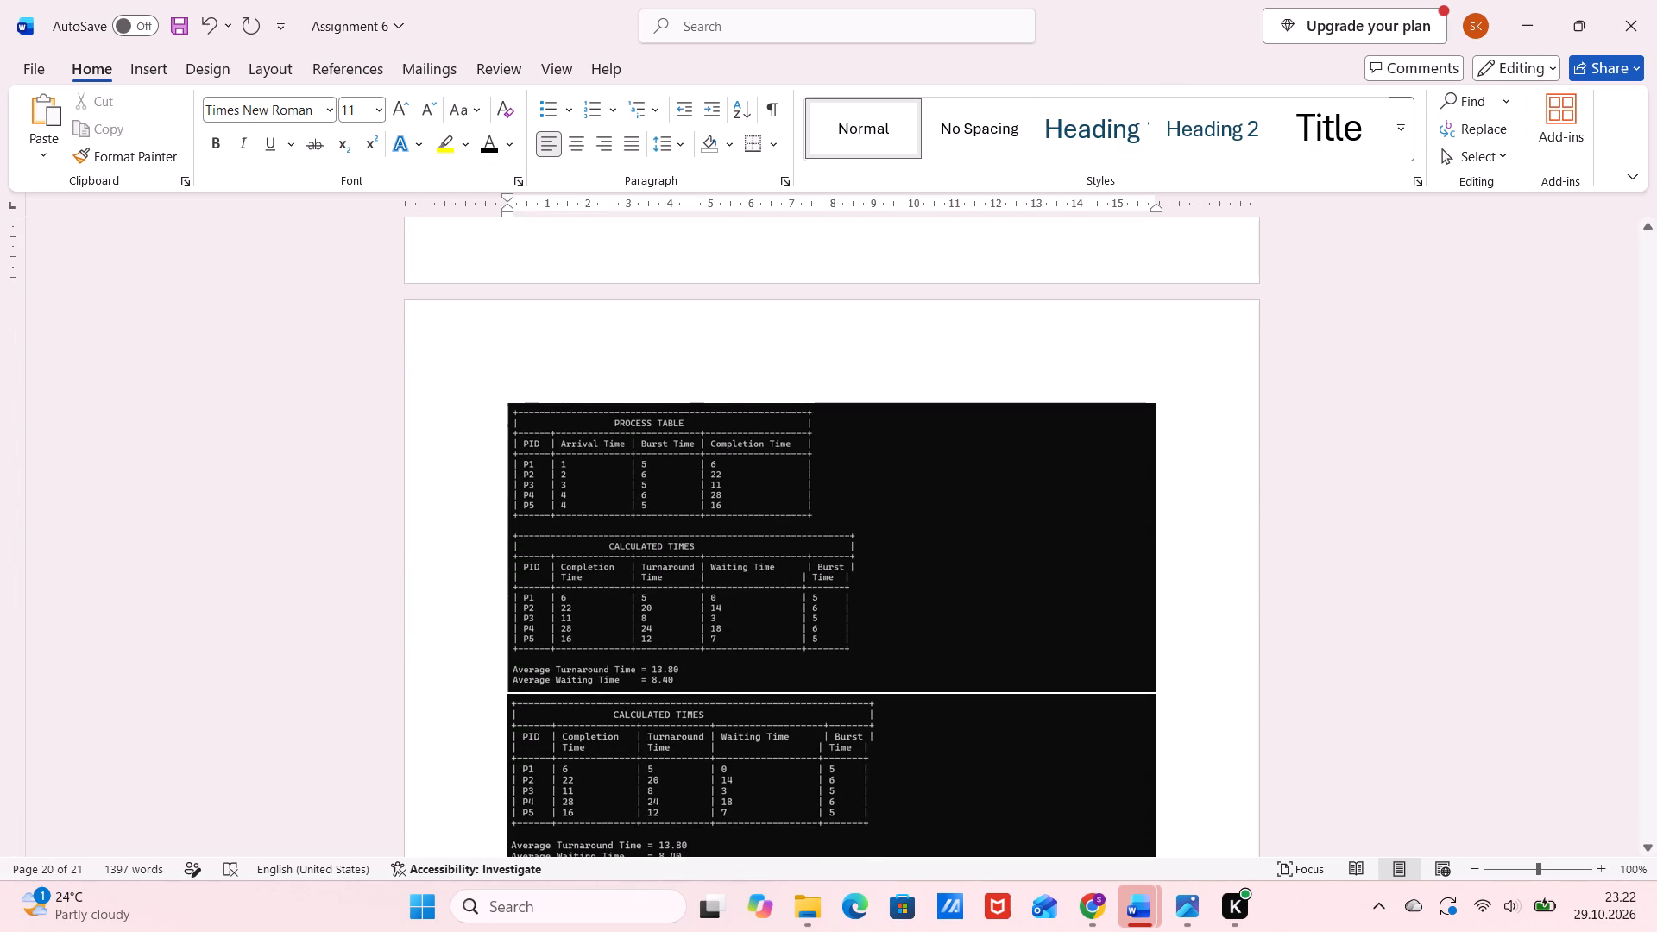
{"action": "left_click", "coordinate": [1051, 441]}
{"action": "key", "text": "BackSpace"}
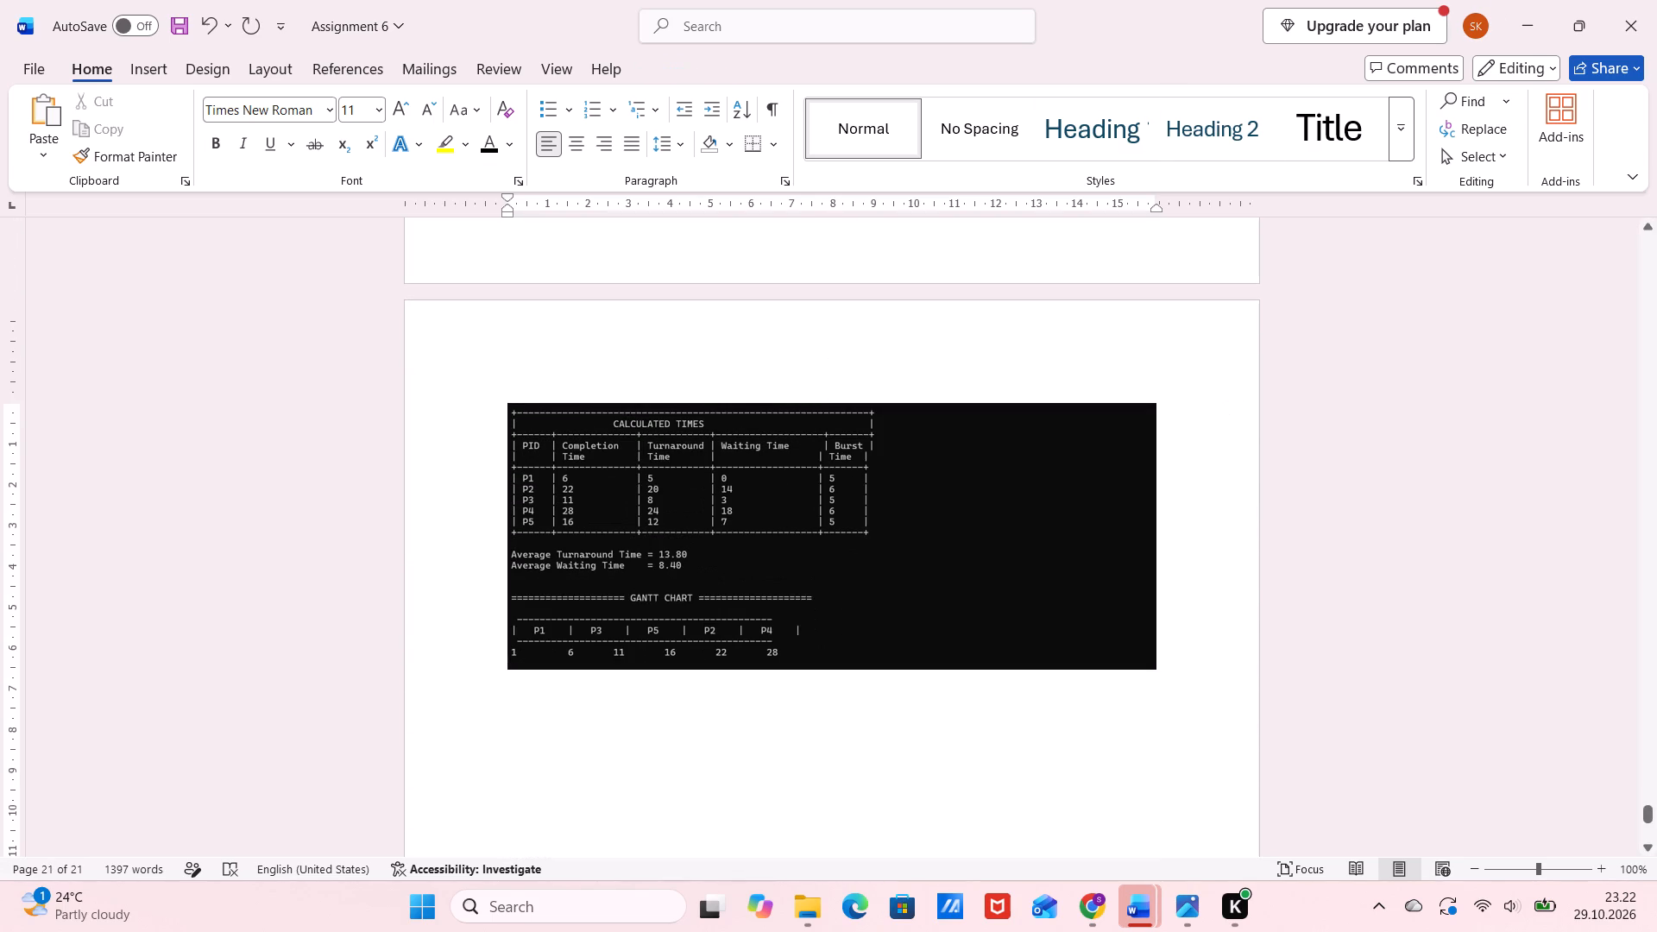
Set the font size of the whole program code, from #include <stdio.h> through the Output: line, to 12.
{"action": "scroll", "coordinate": [1051, 441], "scroll_direction": "down", "scroll_amount": 4}
{"action": "scroll", "coordinate": [1051, 441], "scroll_direction": "up", "scroll_amount": 5}
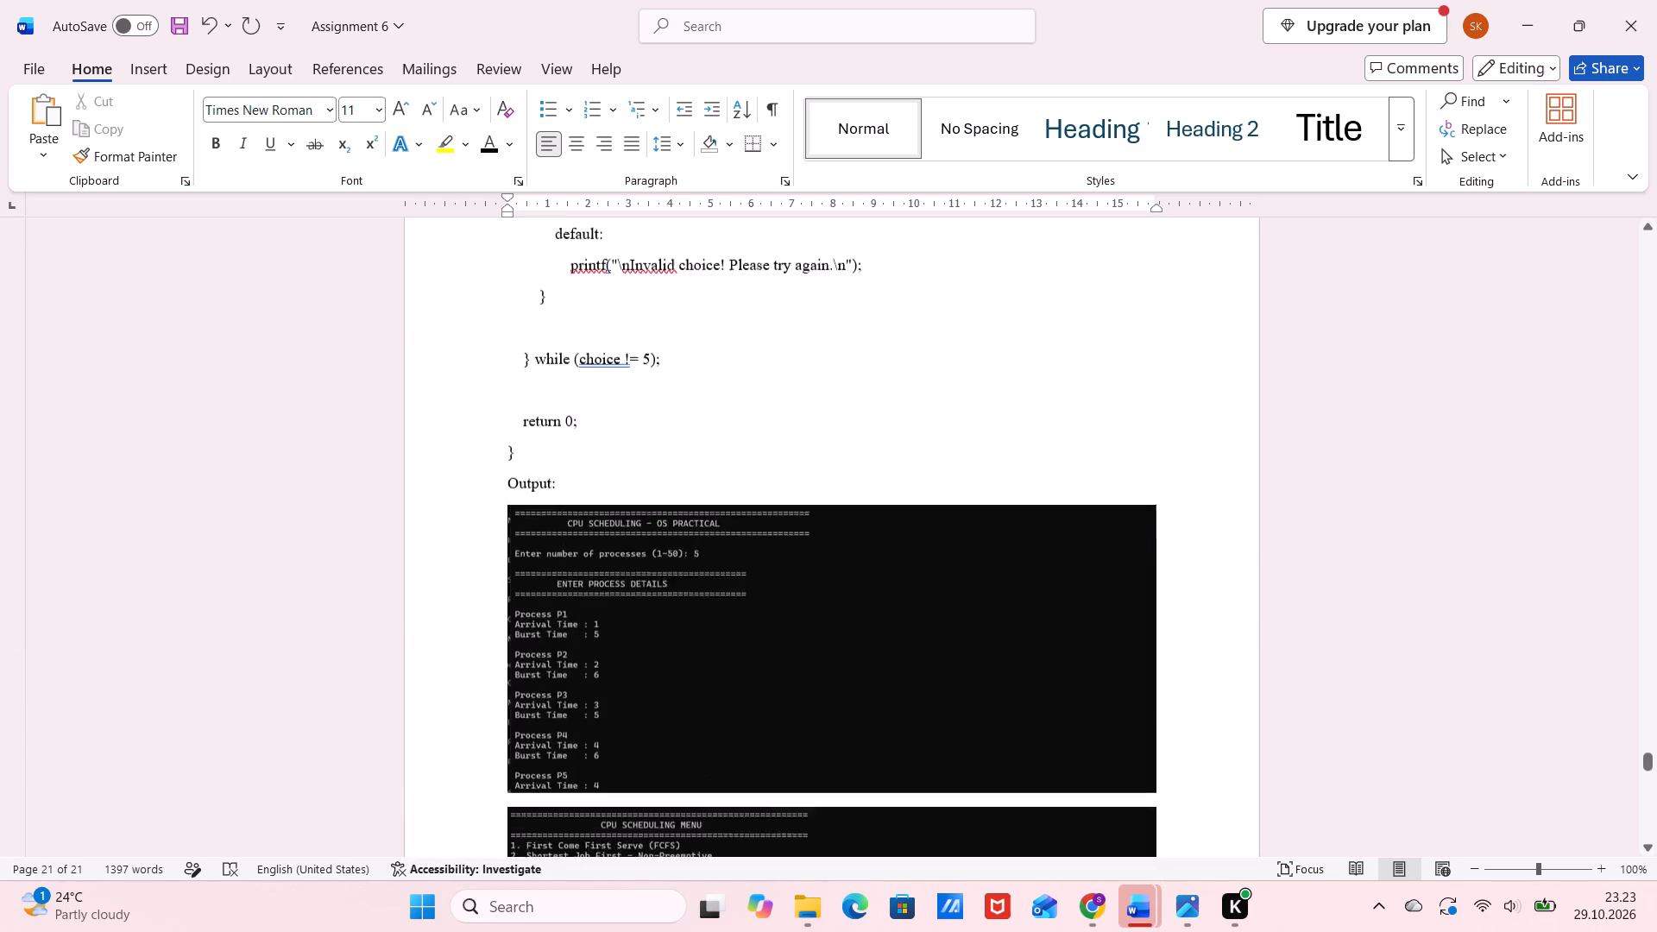
{"action": "scroll", "coordinate": [1051, 441], "scroll_direction": "up", "scroll_amount": 3}
{"action": "scroll", "coordinate": [1051, 441], "scroll_direction": "down", "scroll_amount": 3}
{"action": "scroll", "coordinate": [1051, 441], "scroll_direction": "up", "scroll_amount": 1}
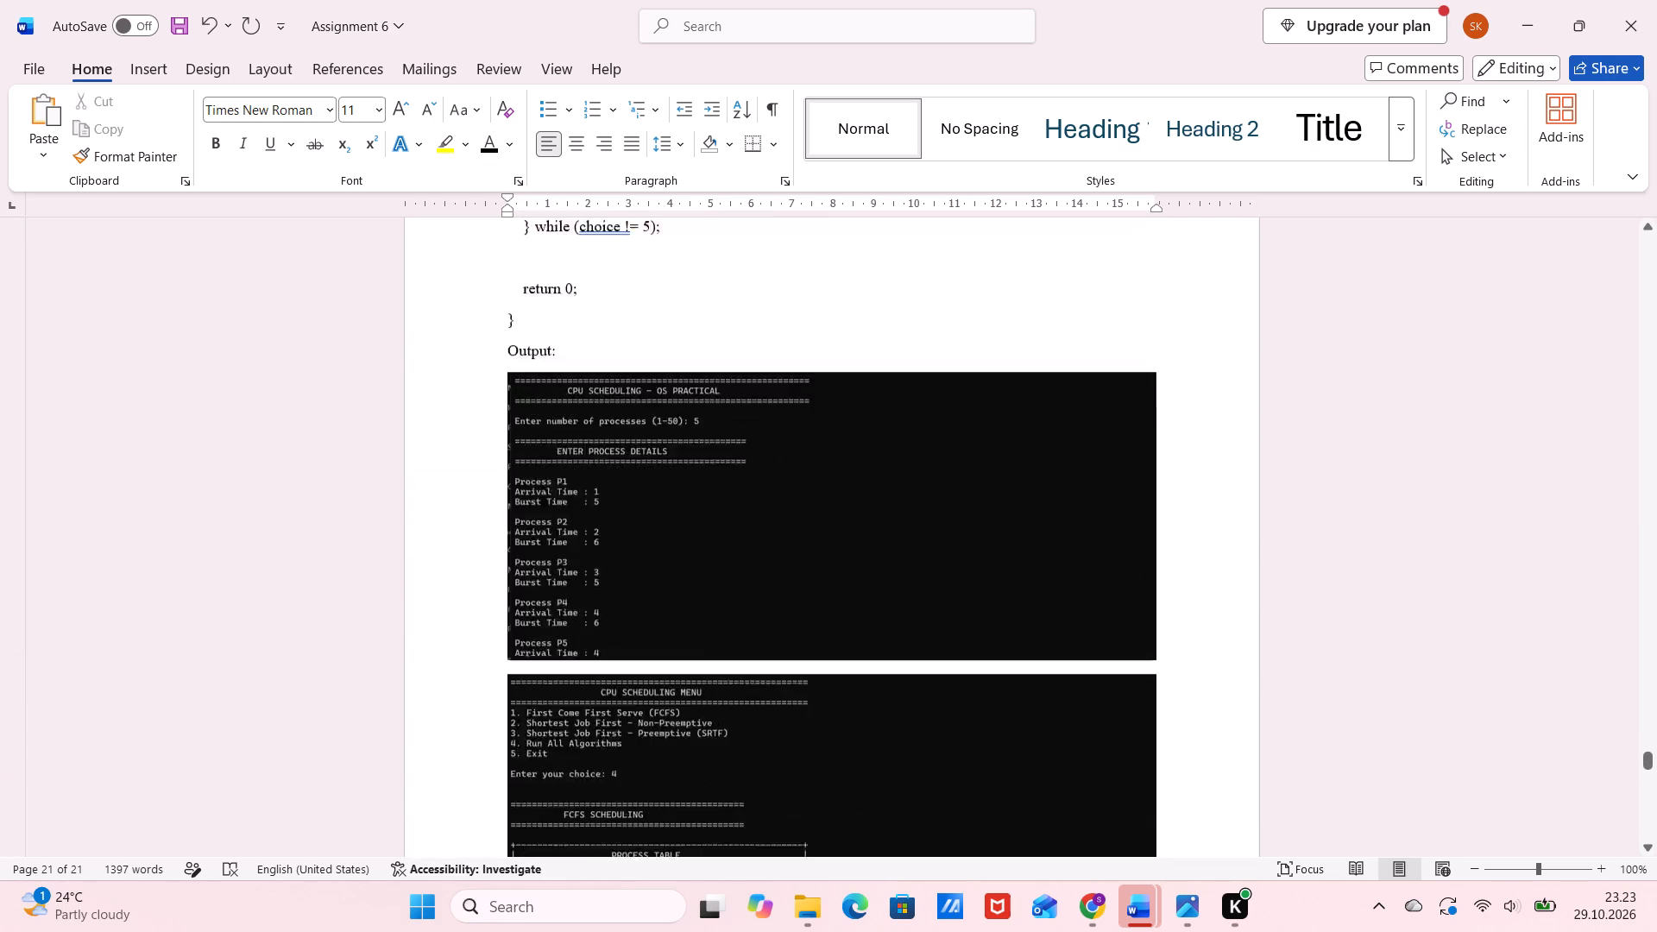
{"action": "scroll", "coordinate": [1051, 441], "scroll_direction": "up", "scroll_amount": 2}
{"action": "left_click_drag", "start_coordinate": [579, 800], "coordinate": [505, 313]}
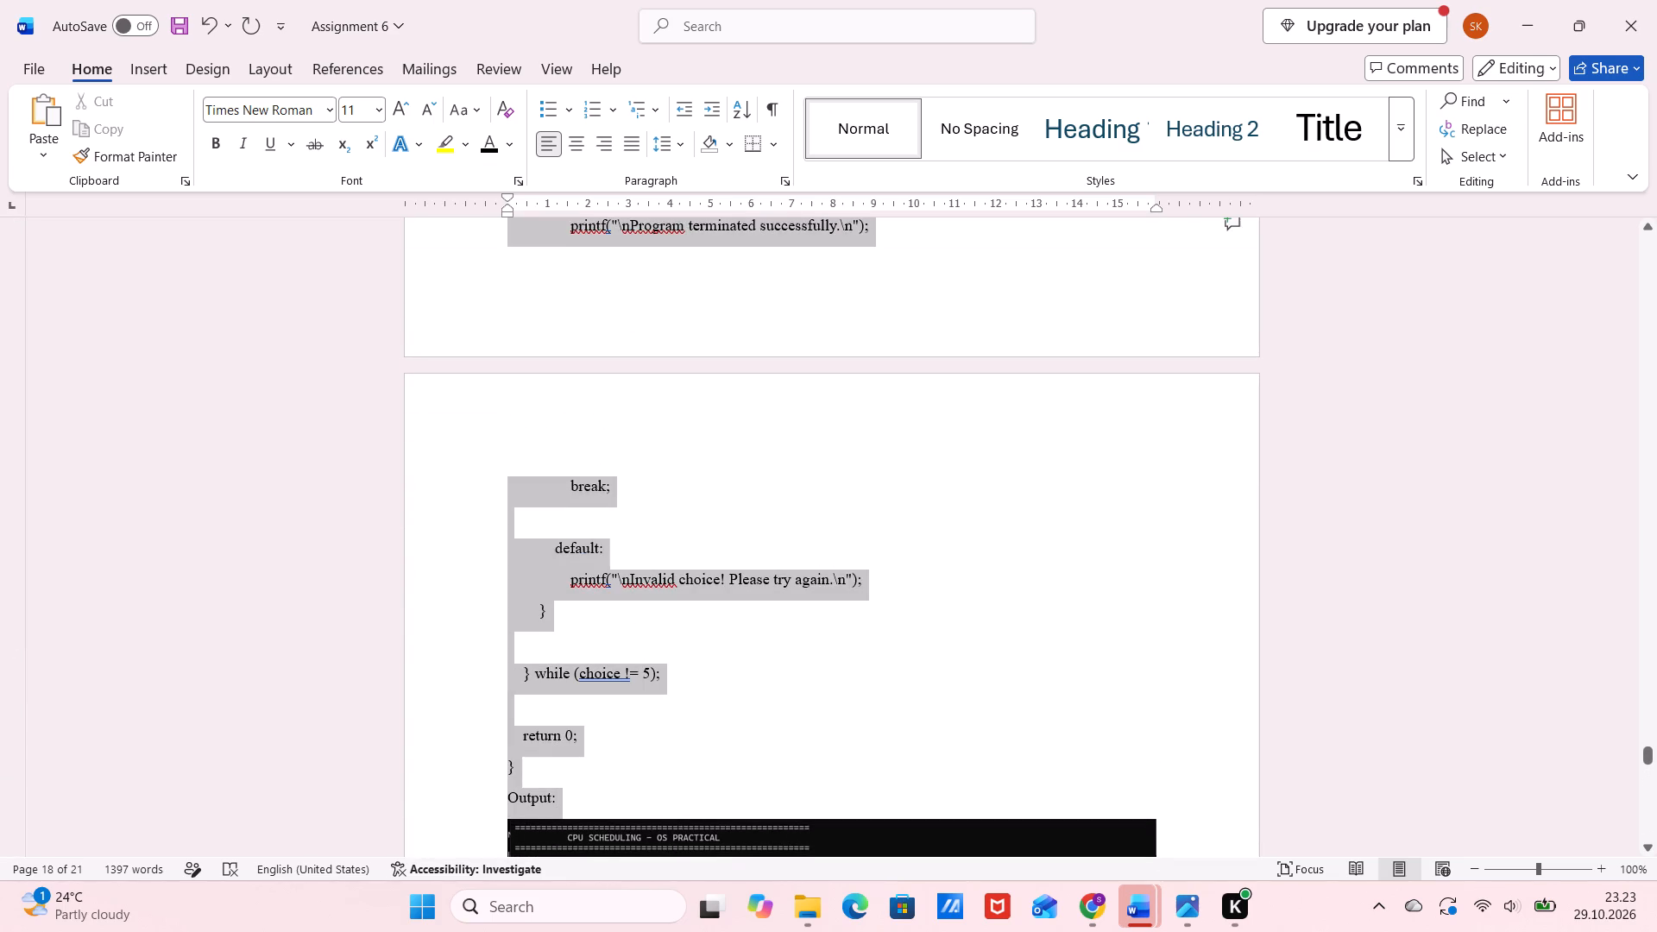
{"action": "left_click_drag", "start_coordinate": [505, 313], "coordinate": [519, 173]}
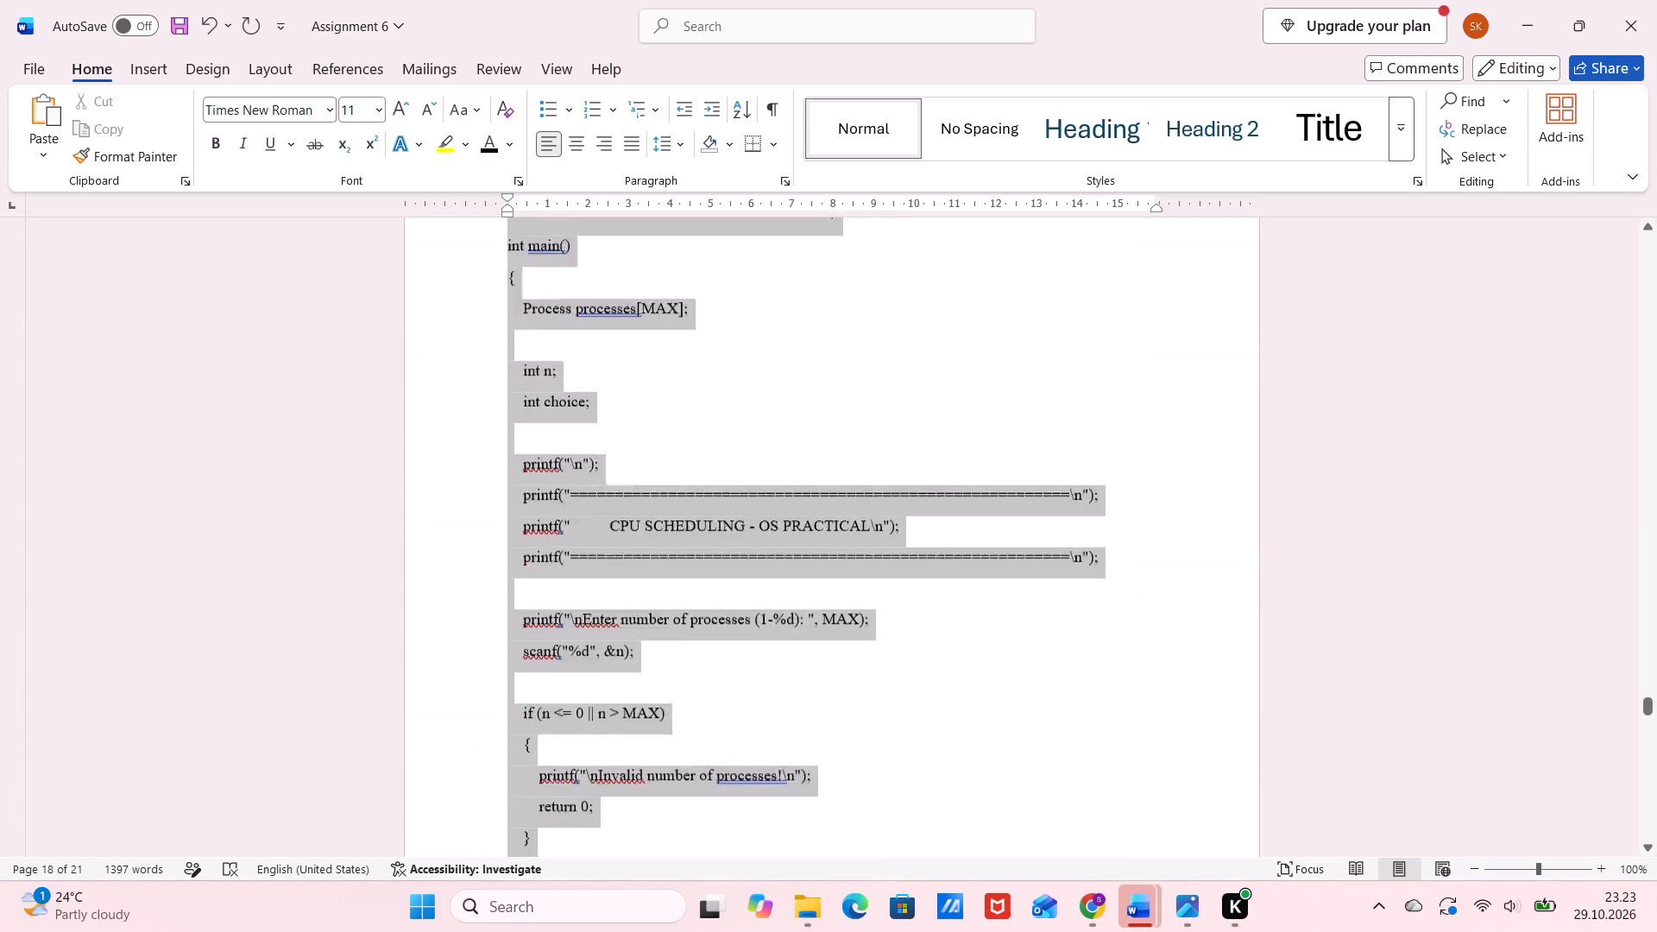
{"action": "left_click_drag", "start_coordinate": [519, 173], "coordinate": [507, 179]}
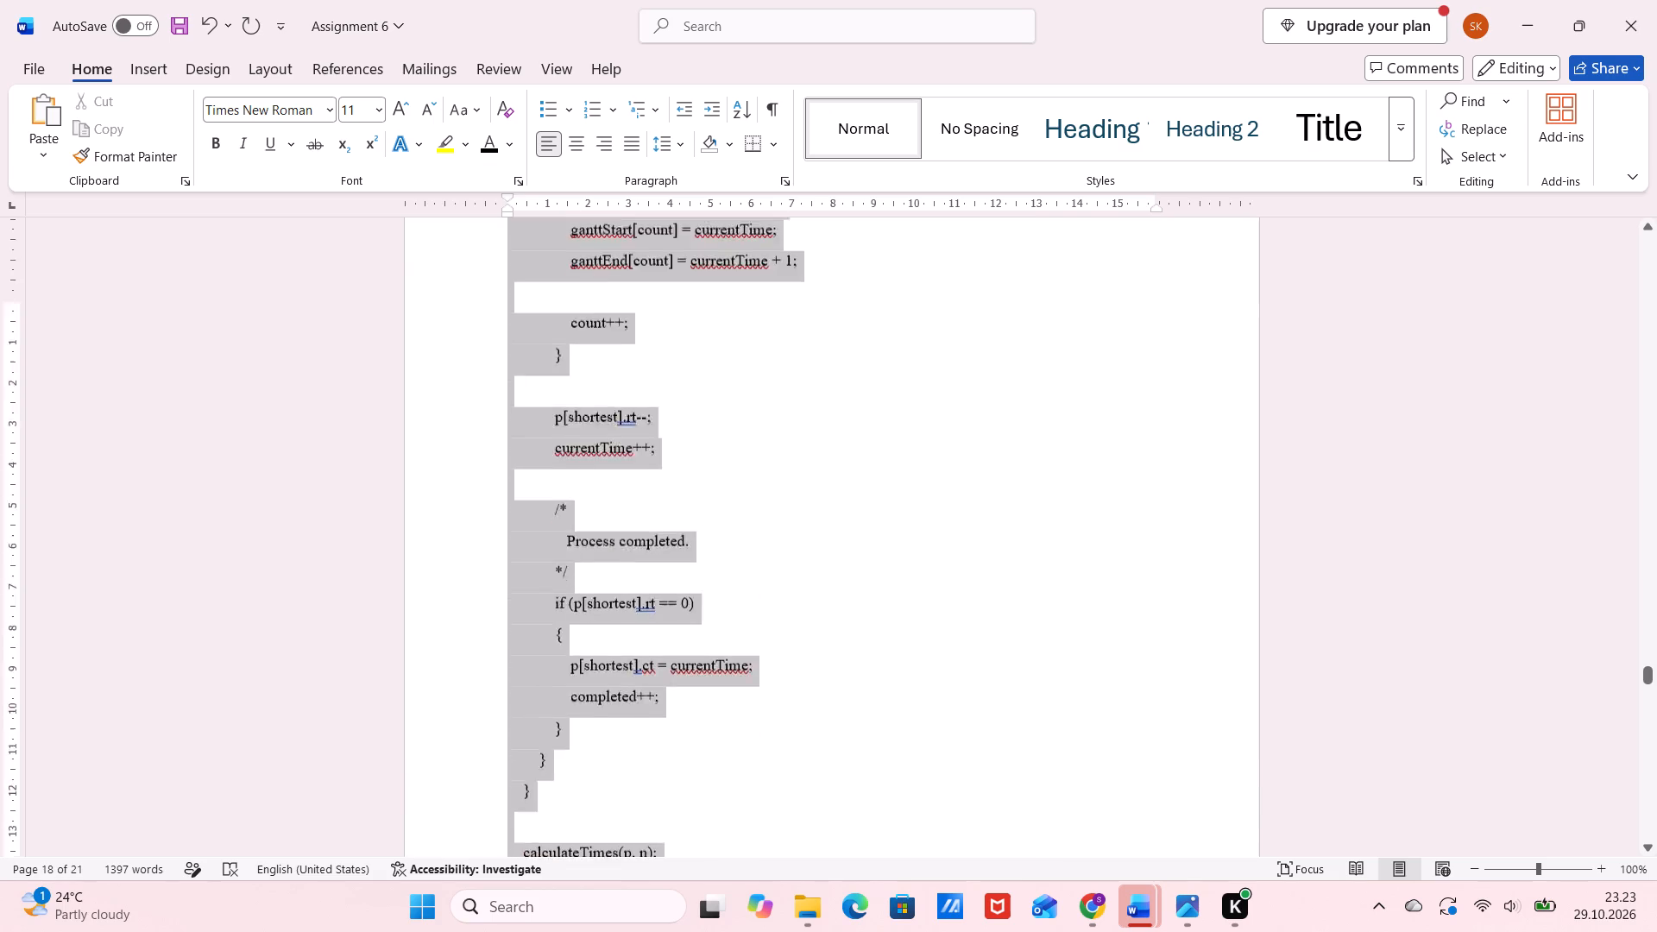
{"action": "left_click_drag", "start_coordinate": [507, 179], "coordinate": [521, 481]}
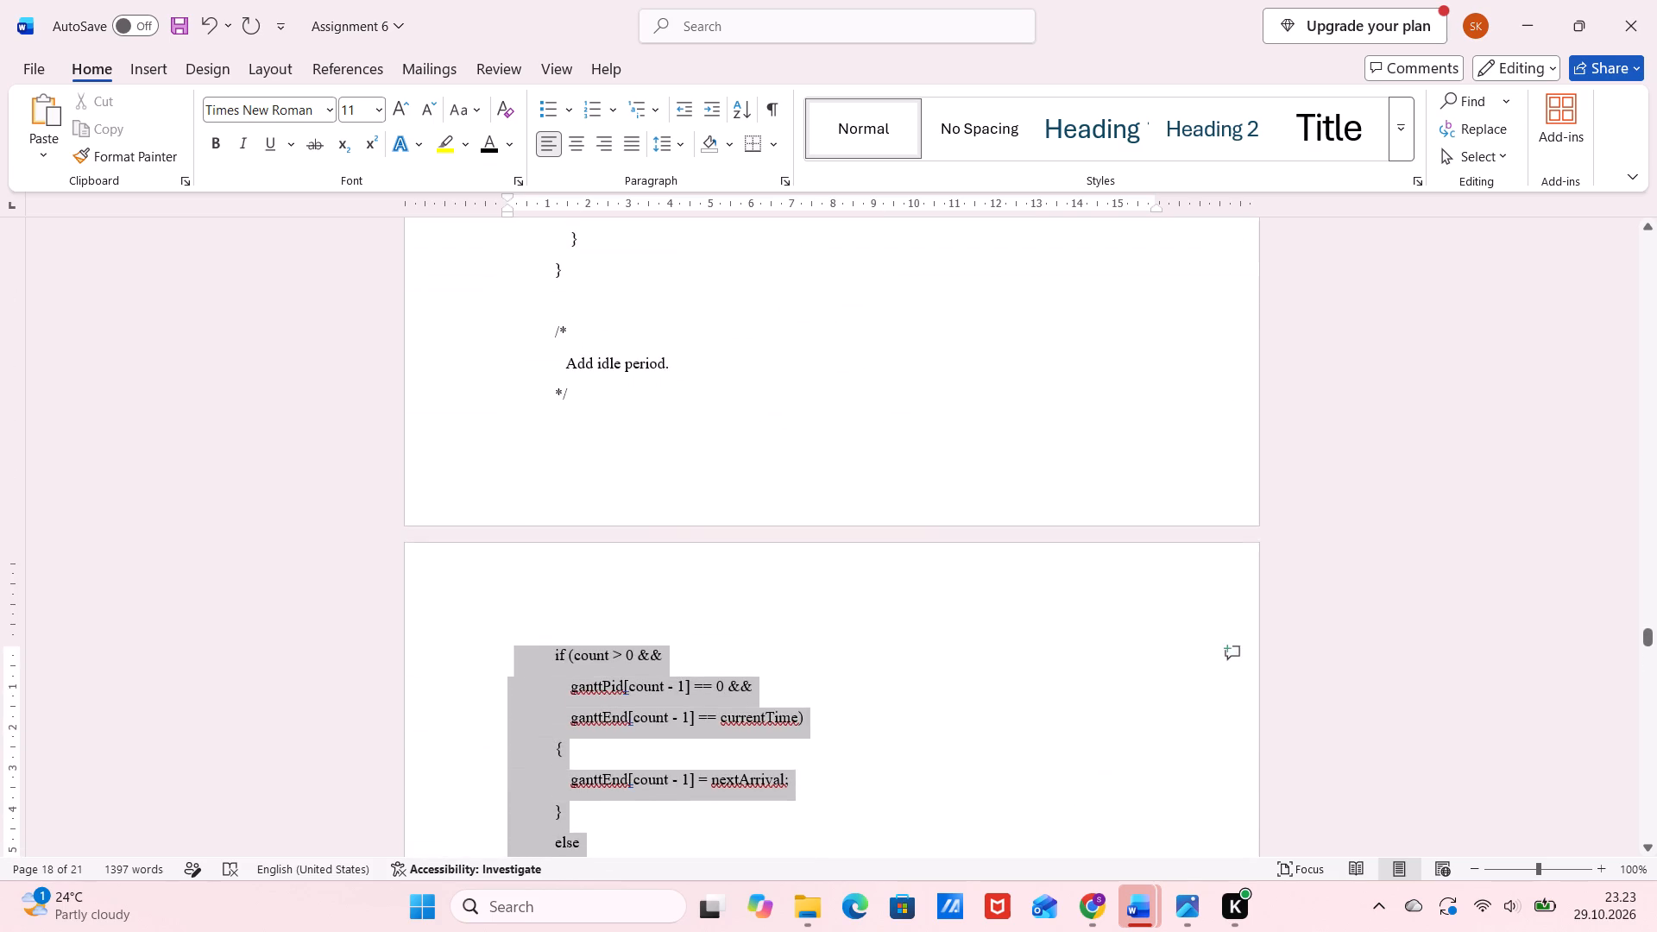
{"action": "left_click_drag", "start_coordinate": [521, 481], "coordinate": [501, 852]}
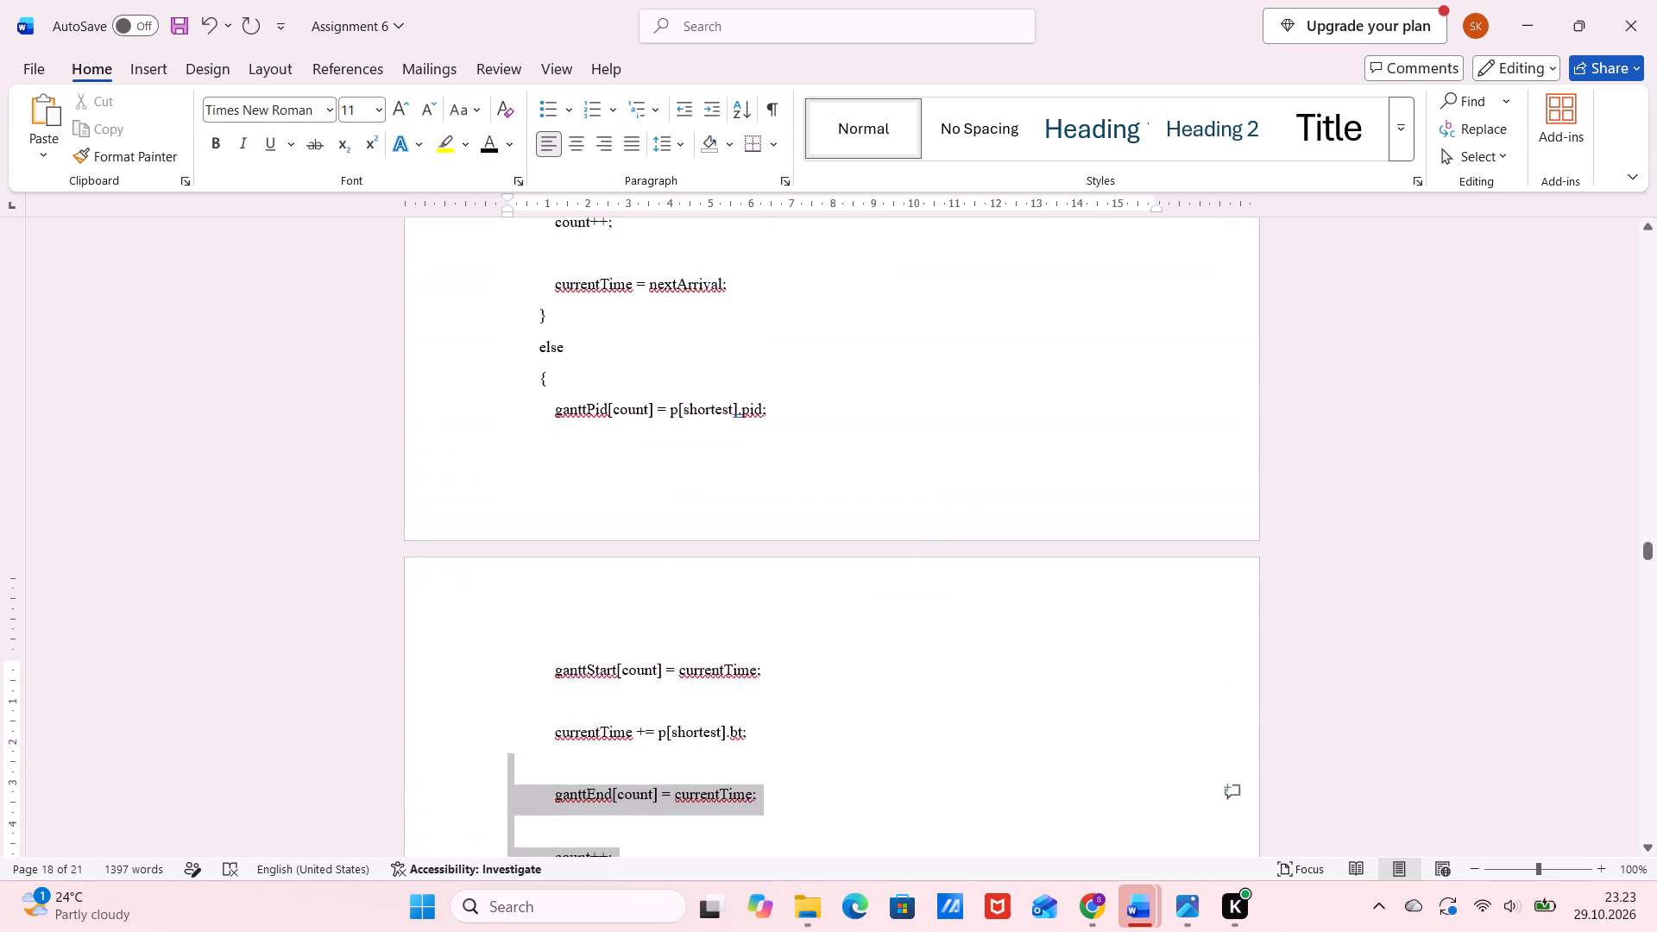
{"action": "left_click_drag", "start_coordinate": [501, 852], "coordinate": [466, 0]}
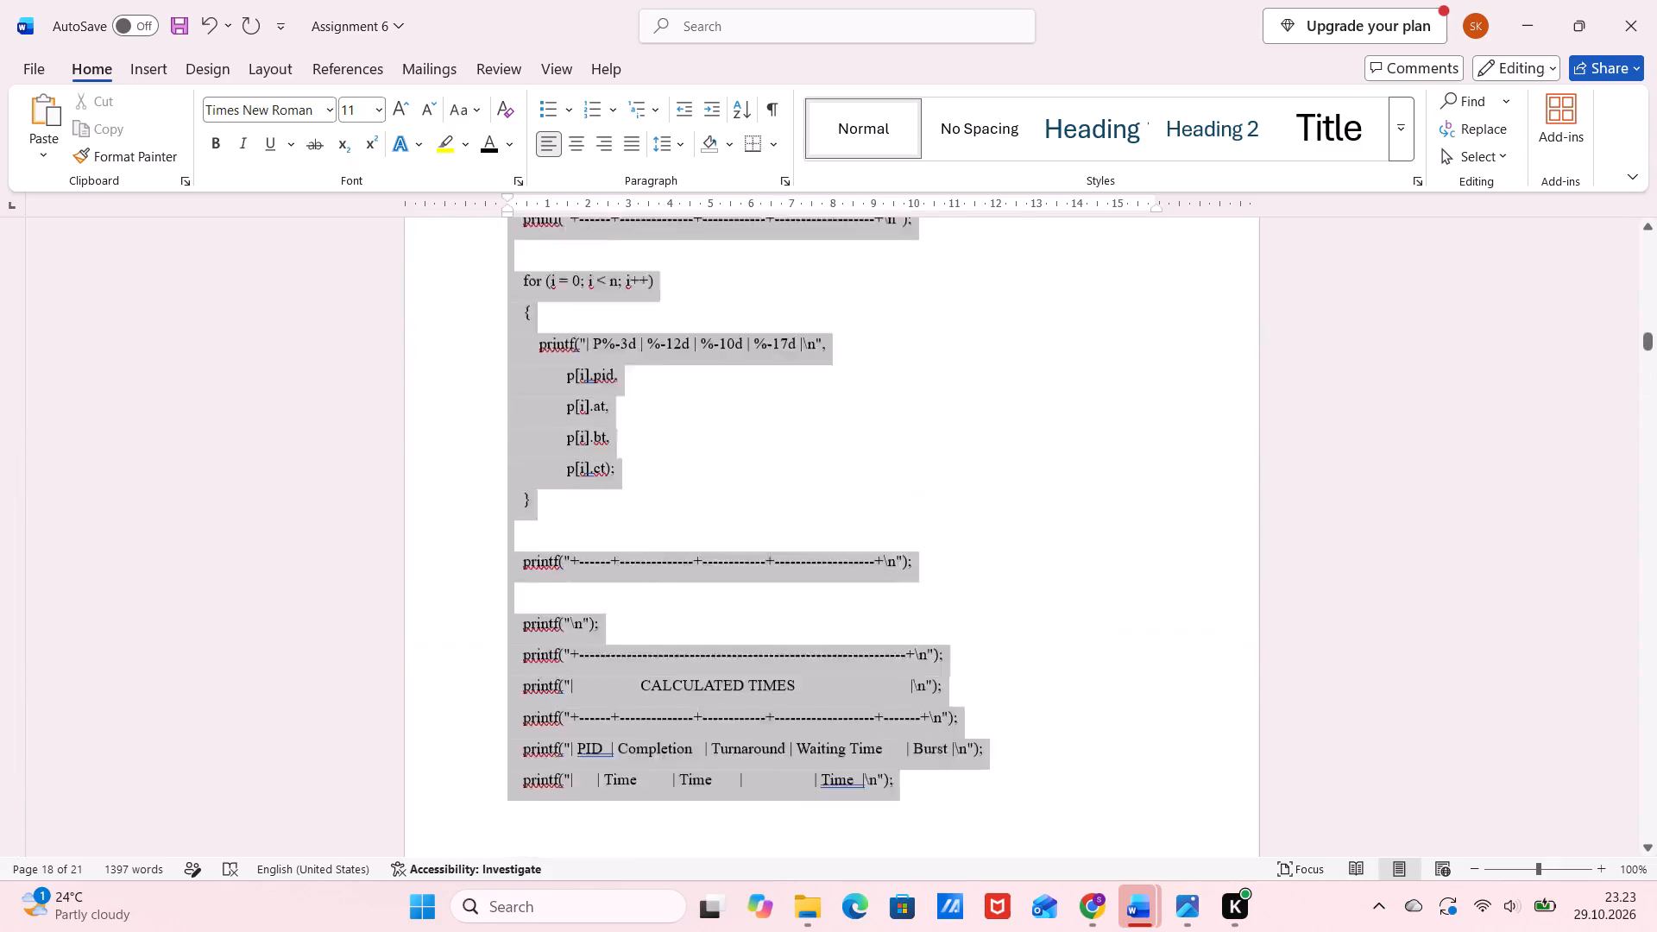
{"action": "left_click_drag", "start_coordinate": [466, 0], "coordinate": [467, 3]}
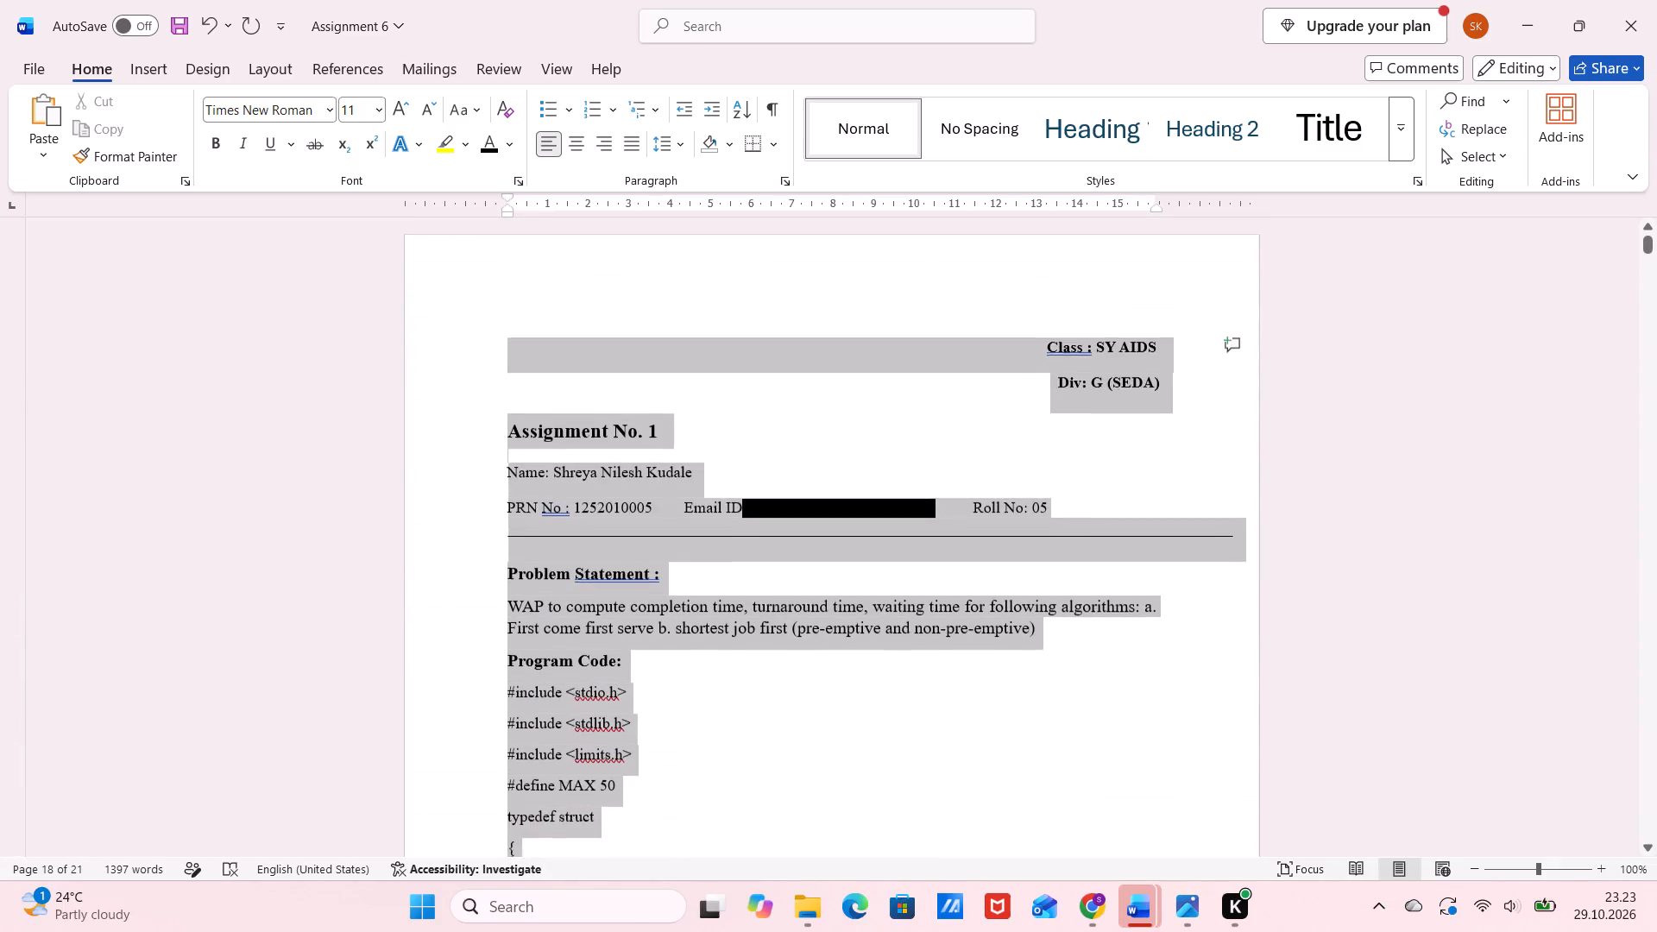
{"action": "left_click_drag", "start_coordinate": [467, 3], "coordinate": [482, 730]}
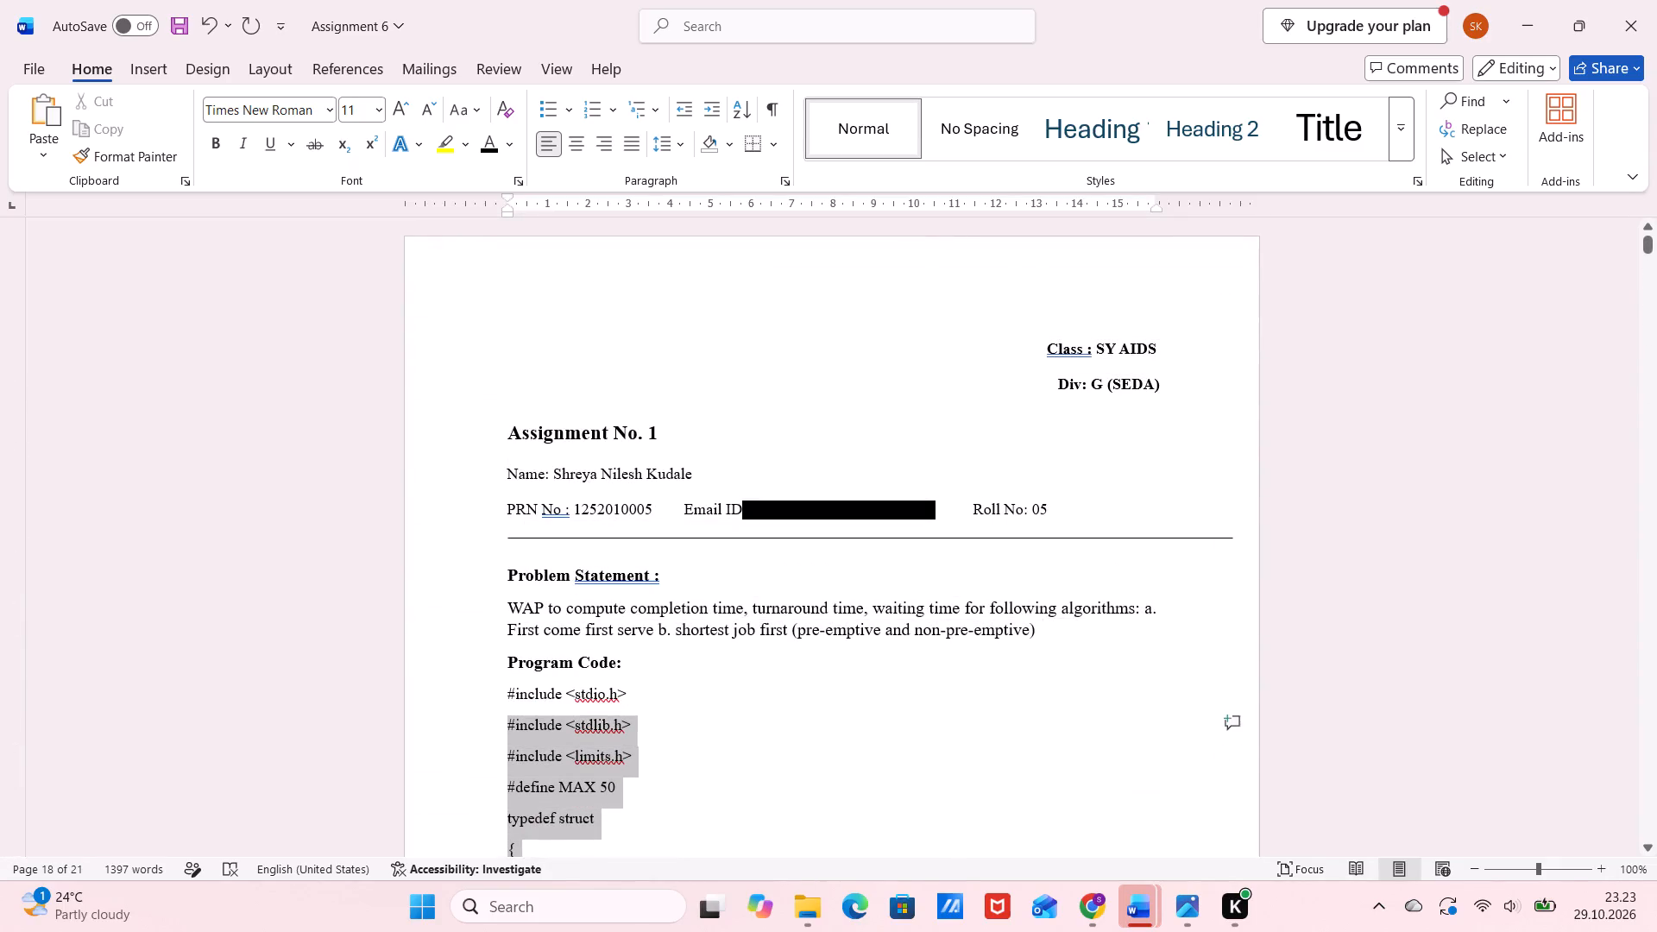
{"action": "left_click_drag", "start_coordinate": [482, 730], "coordinate": [480, 694]}
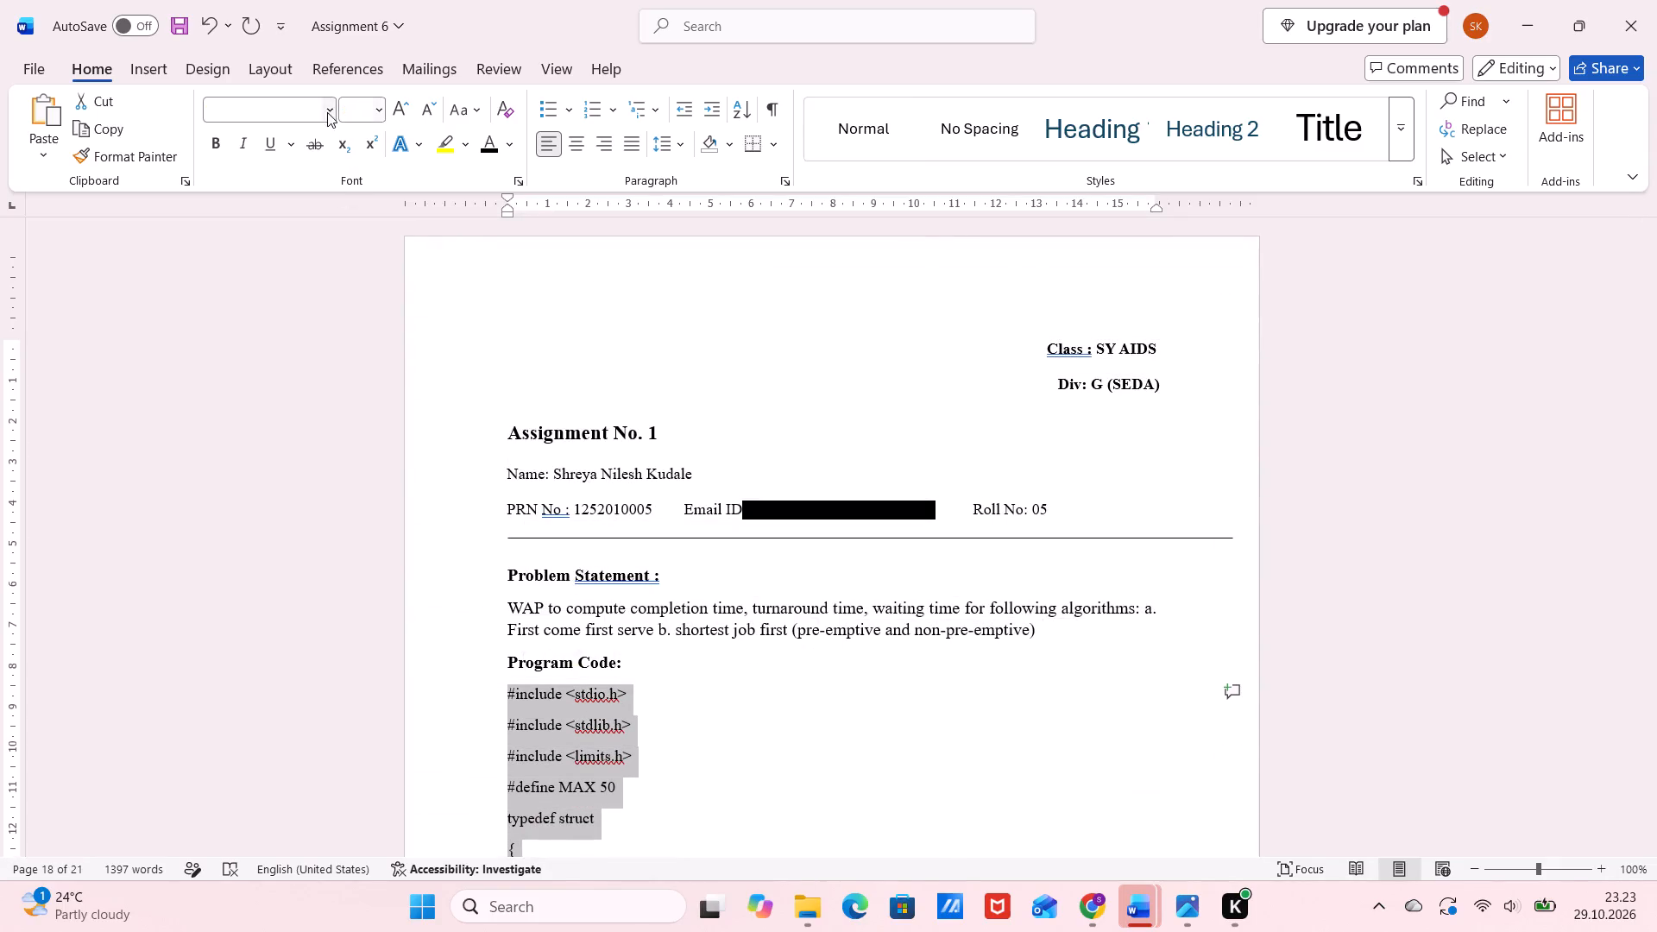
{"action": "left_click", "coordinate": [326, 117]}
{"action": "key", "text": "t"}
{"action": "key", "text": "Return"}
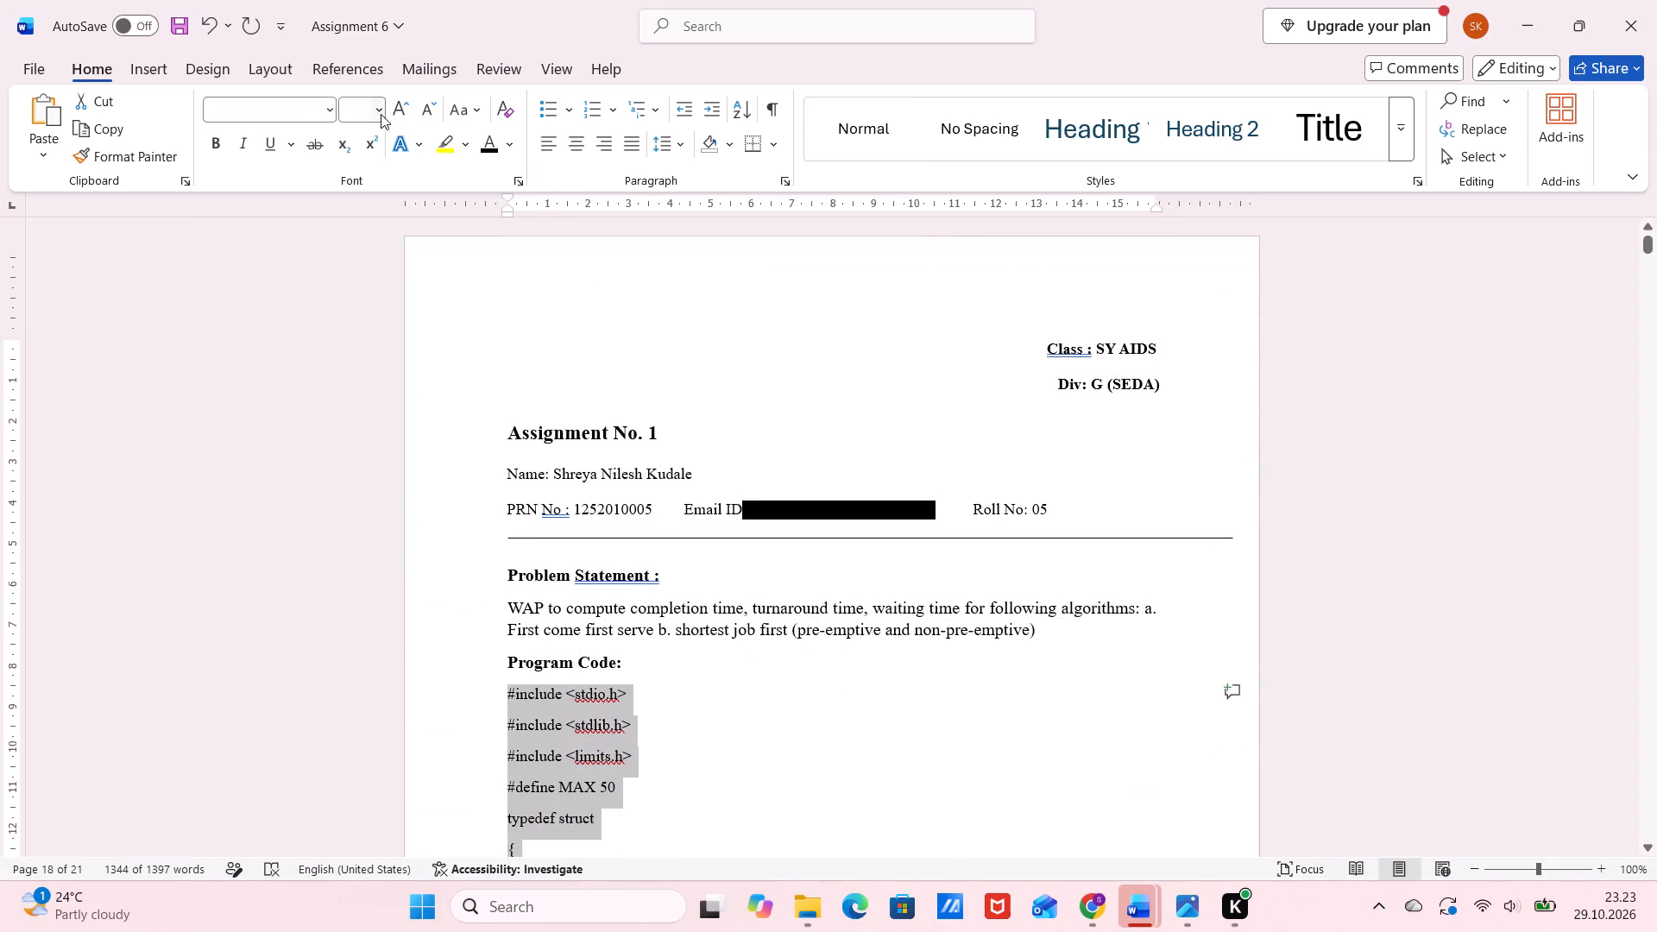
{"action": "left_click", "coordinate": [381, 114]}
{"action": "left_click", "coordinate": [350, 246]}
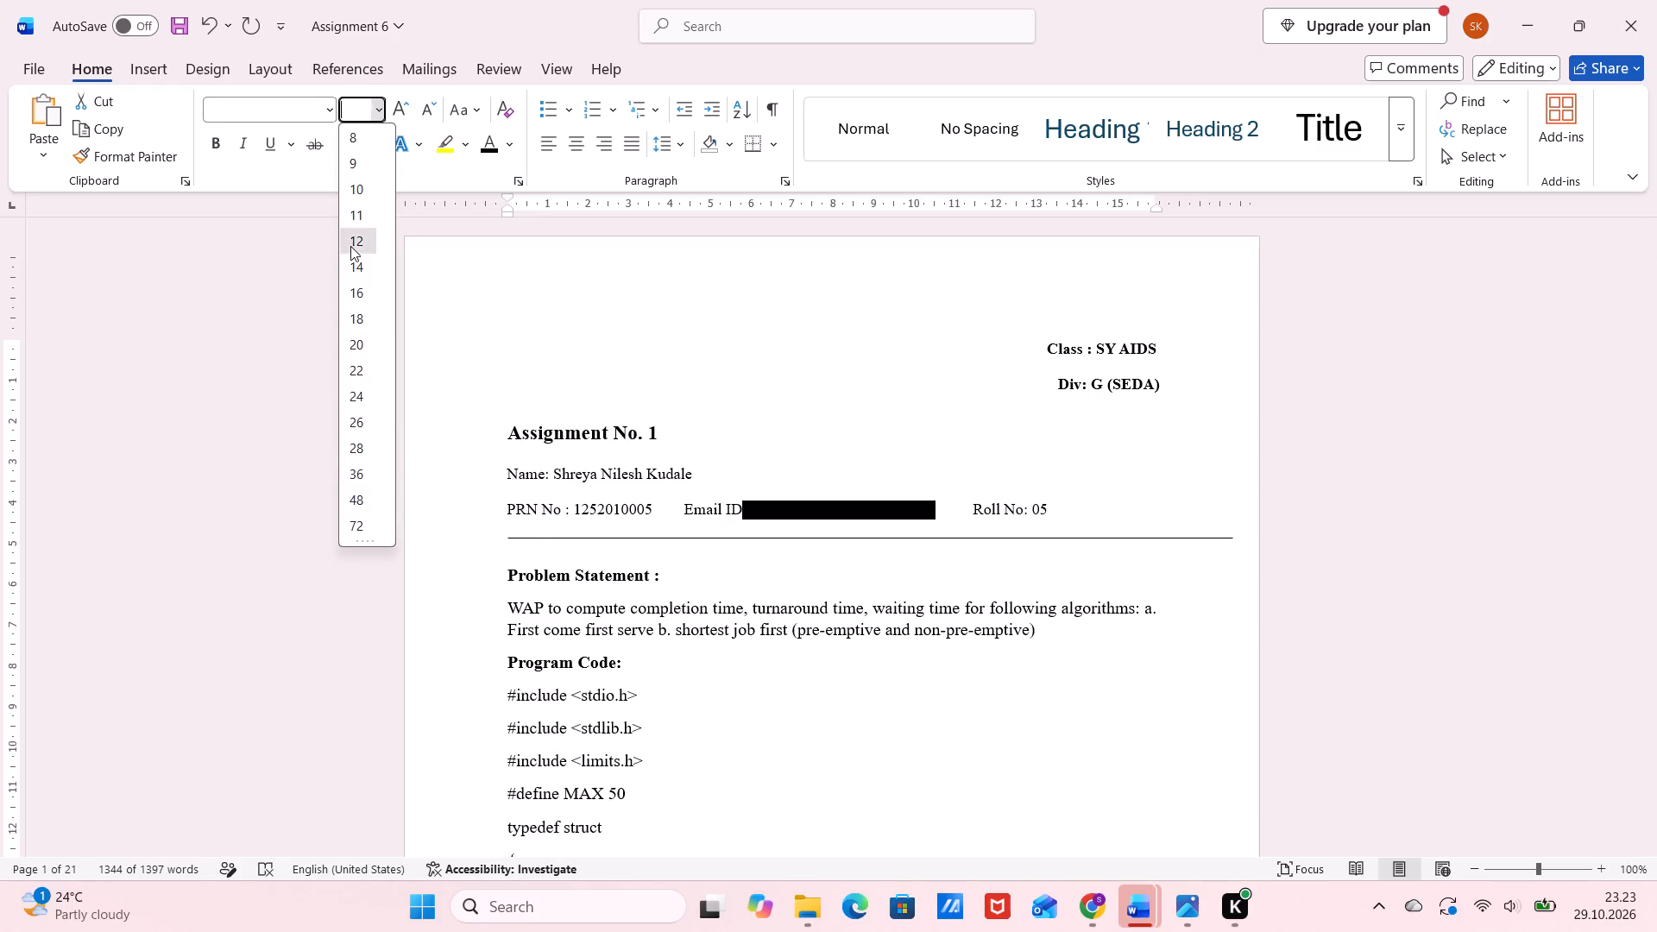
{"action": "left_click", "coordinate": [945, 648]}
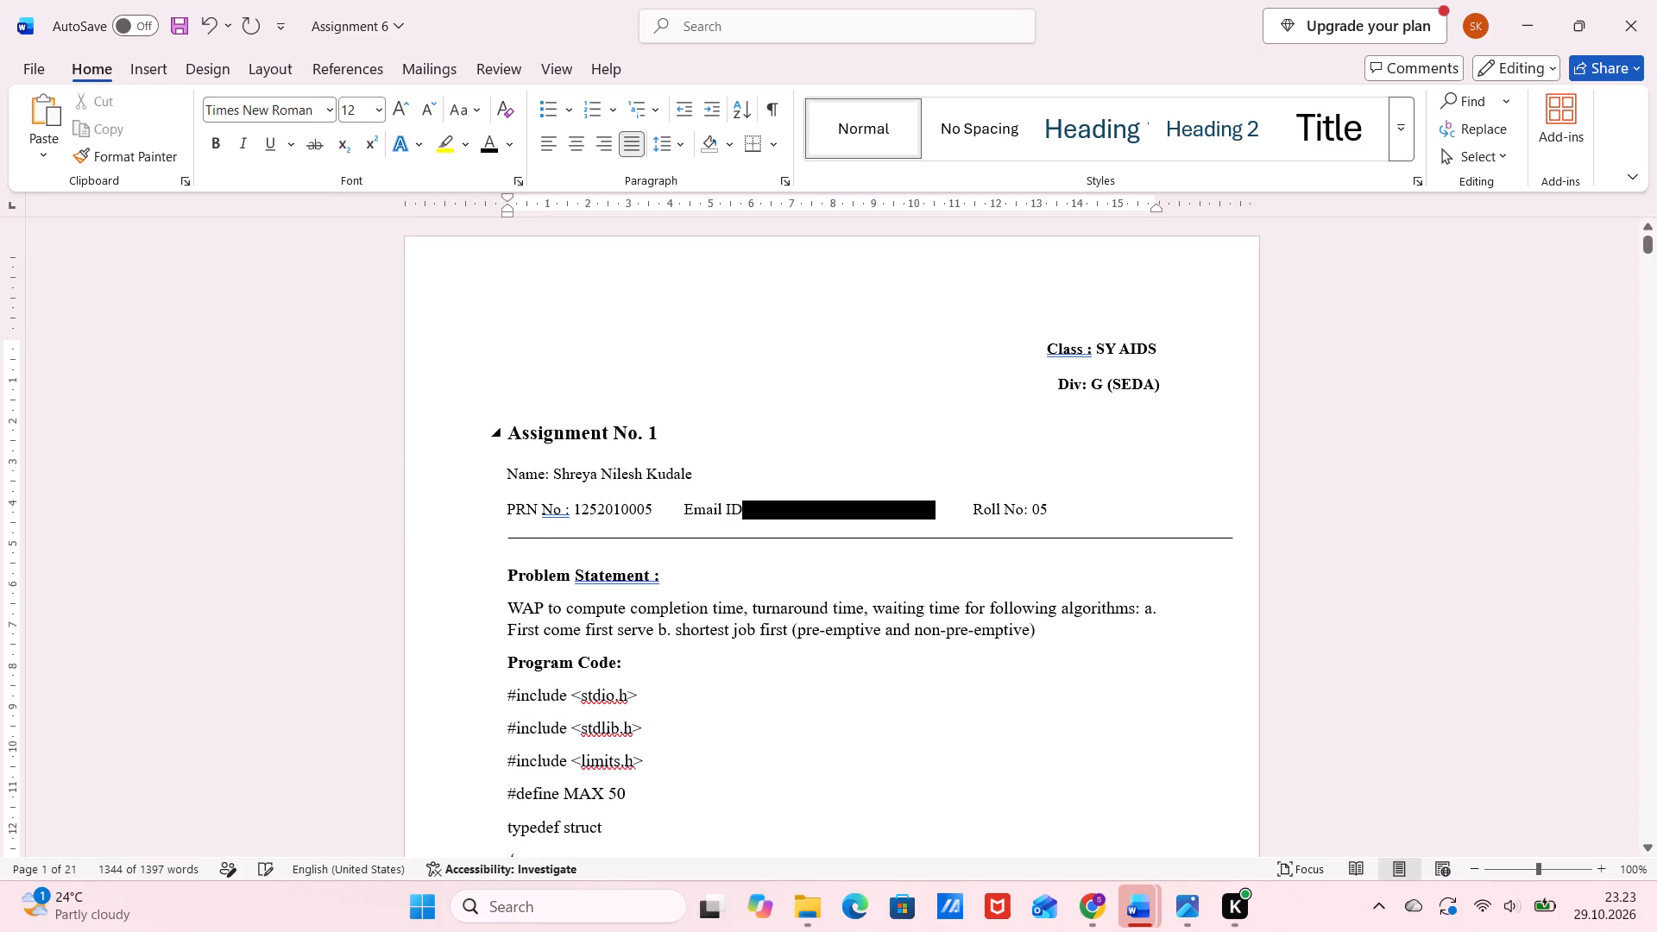
Change the assignment number in the header heading to 7.
{"action": "left_click", "coordinate": [724, 419]}
{"action": "key", "text": "BackSpace"}
{"action": "key", "text": "BackSpace"}
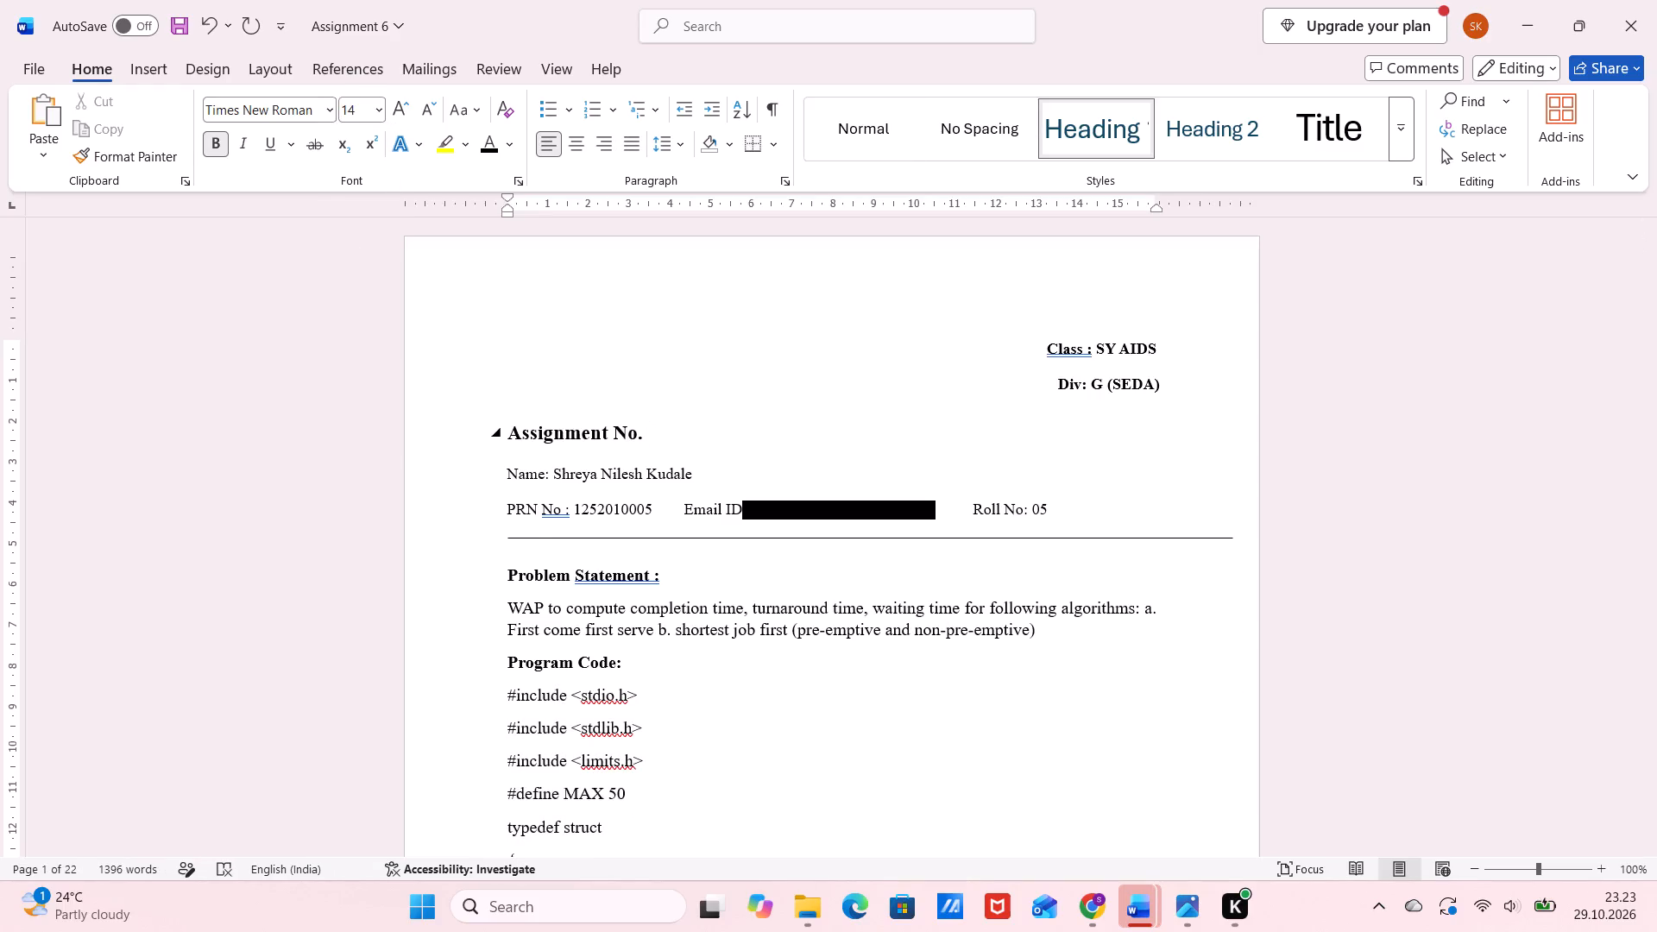
{"action": "key", "text": "7"}
Widen the gaps before the Email ID and Roll No entries in the student header with tab spacing.
{"action": "left_click", "coordinate": [665, 510]}
{"action": "key", "text": "Tab"}
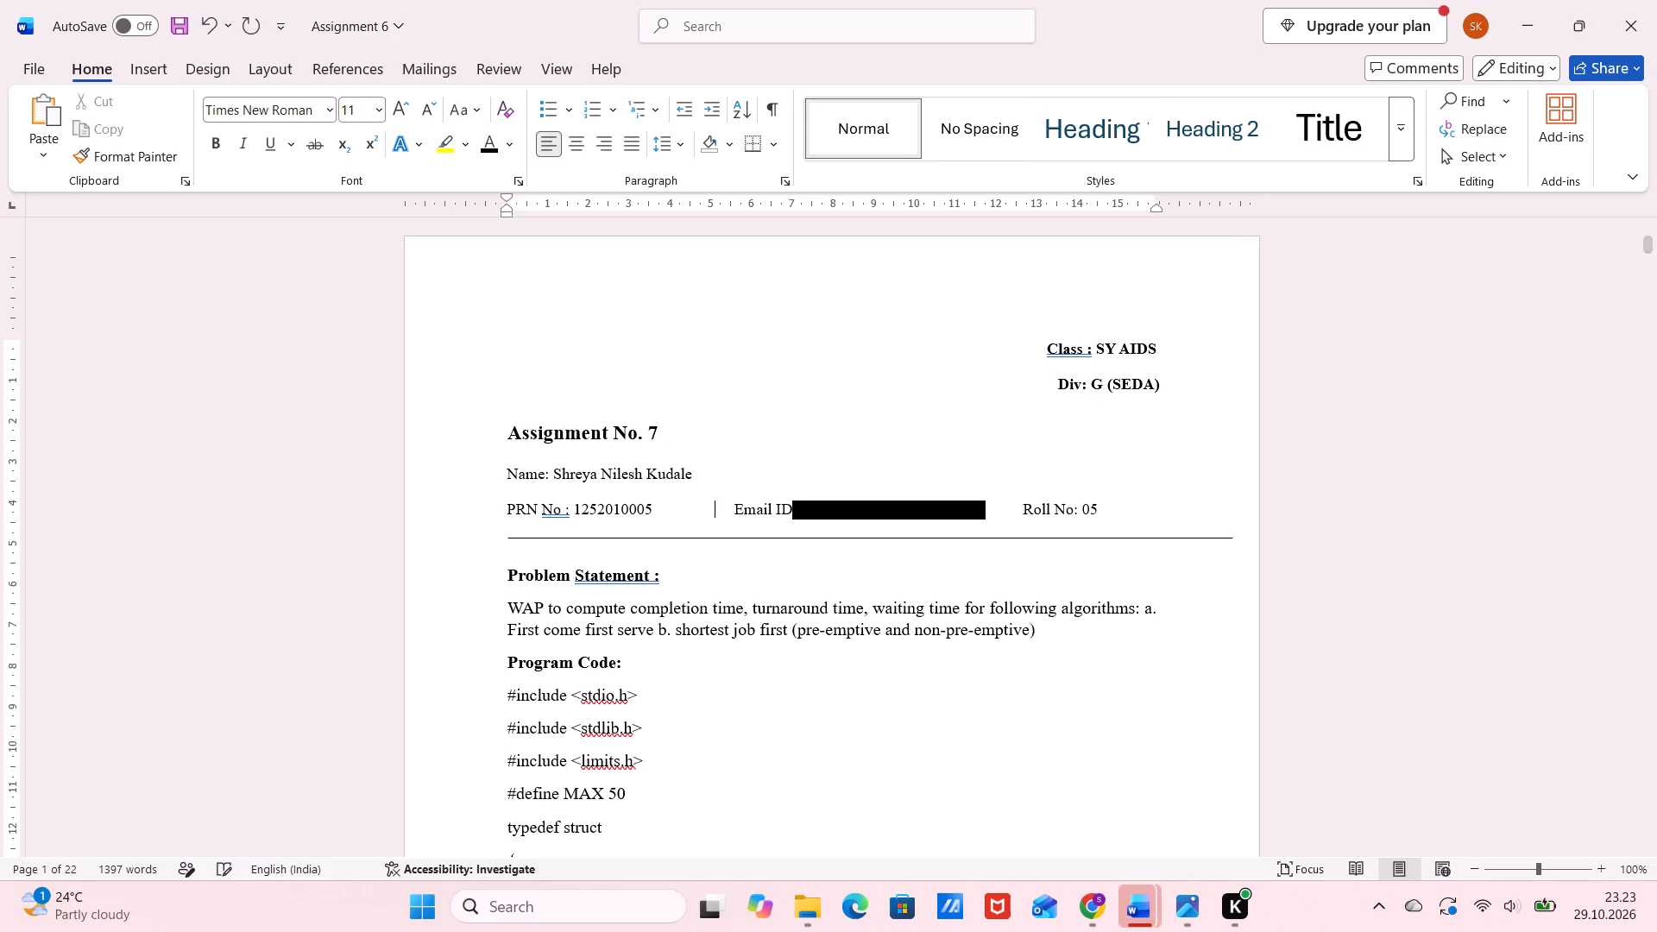
{"action": "left_click", "coordinate": [1005, 515]}
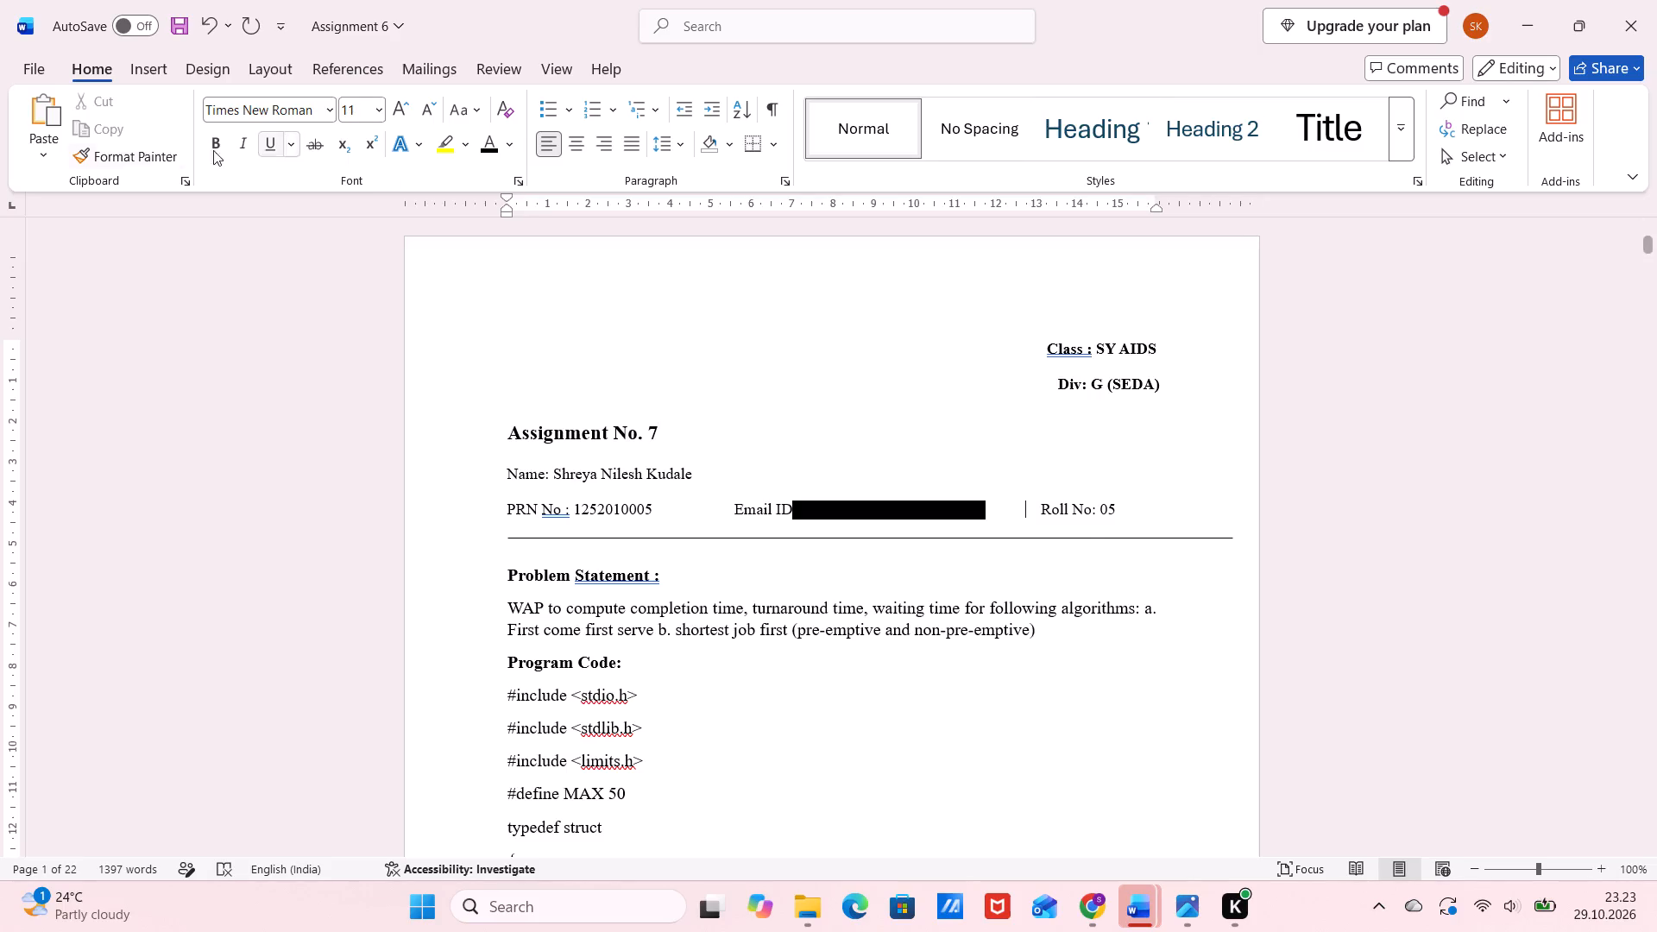
Begin saving a copy of the document in the Downloads OS folder under the file name "Assignment_07." with a trailing period.
{"action": "left_click", "coordinate": [41, 71]}
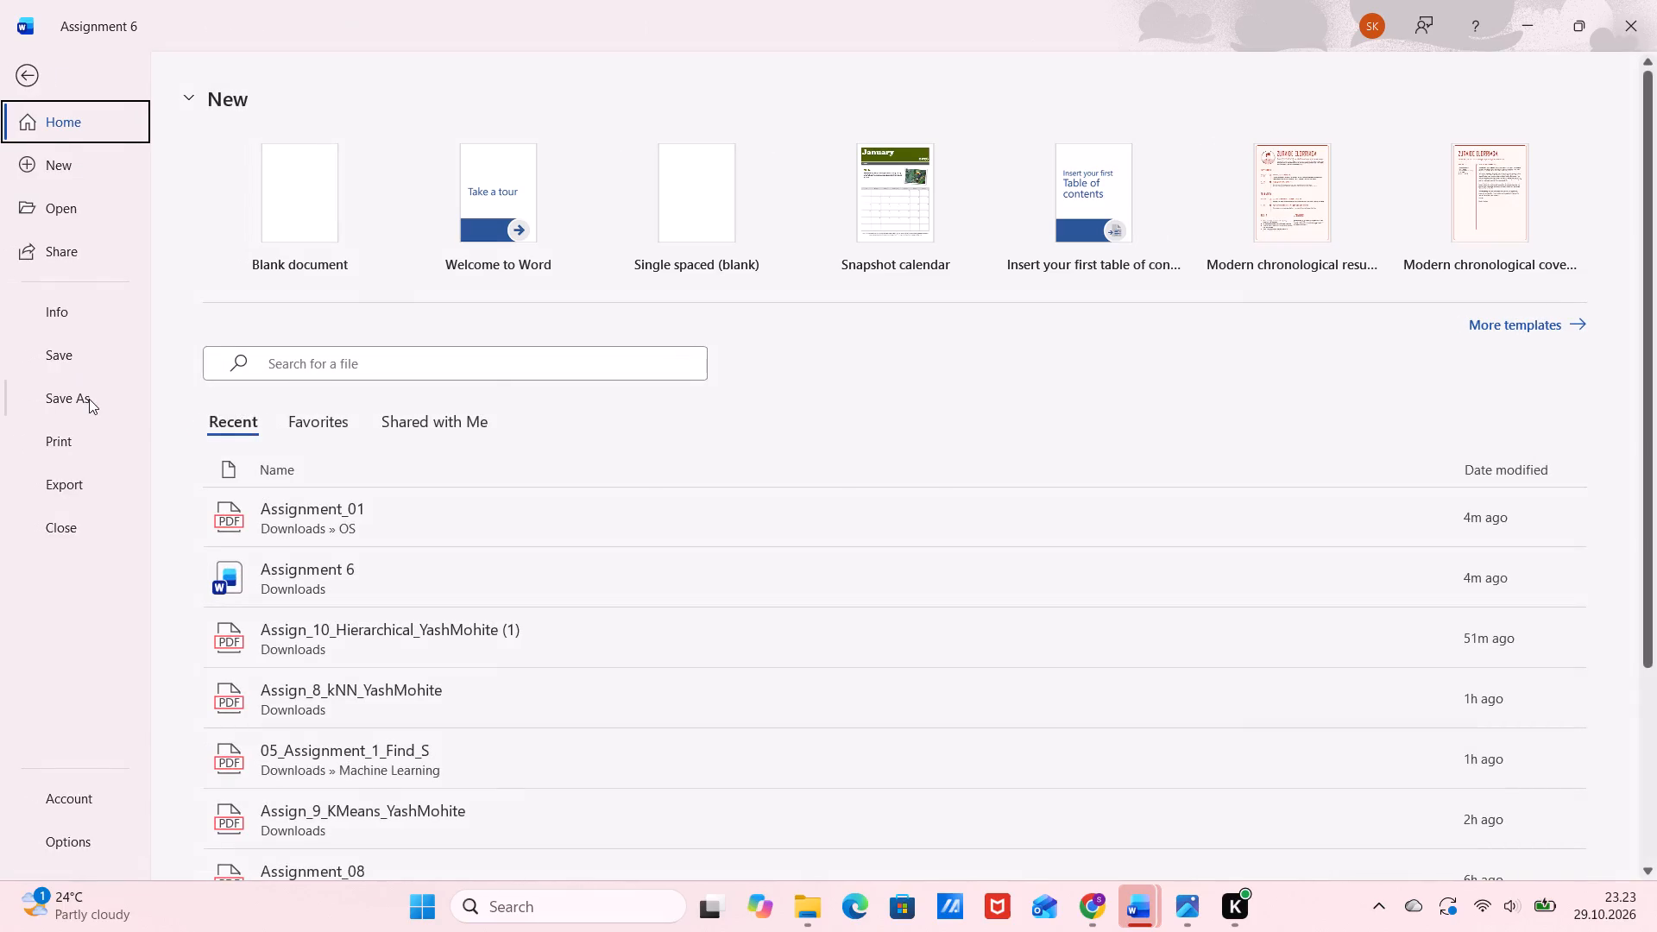
{"action": "left_click", "coordinate": [89, 399]}
{"action": "double_click", "coordinate": [779, 245]}
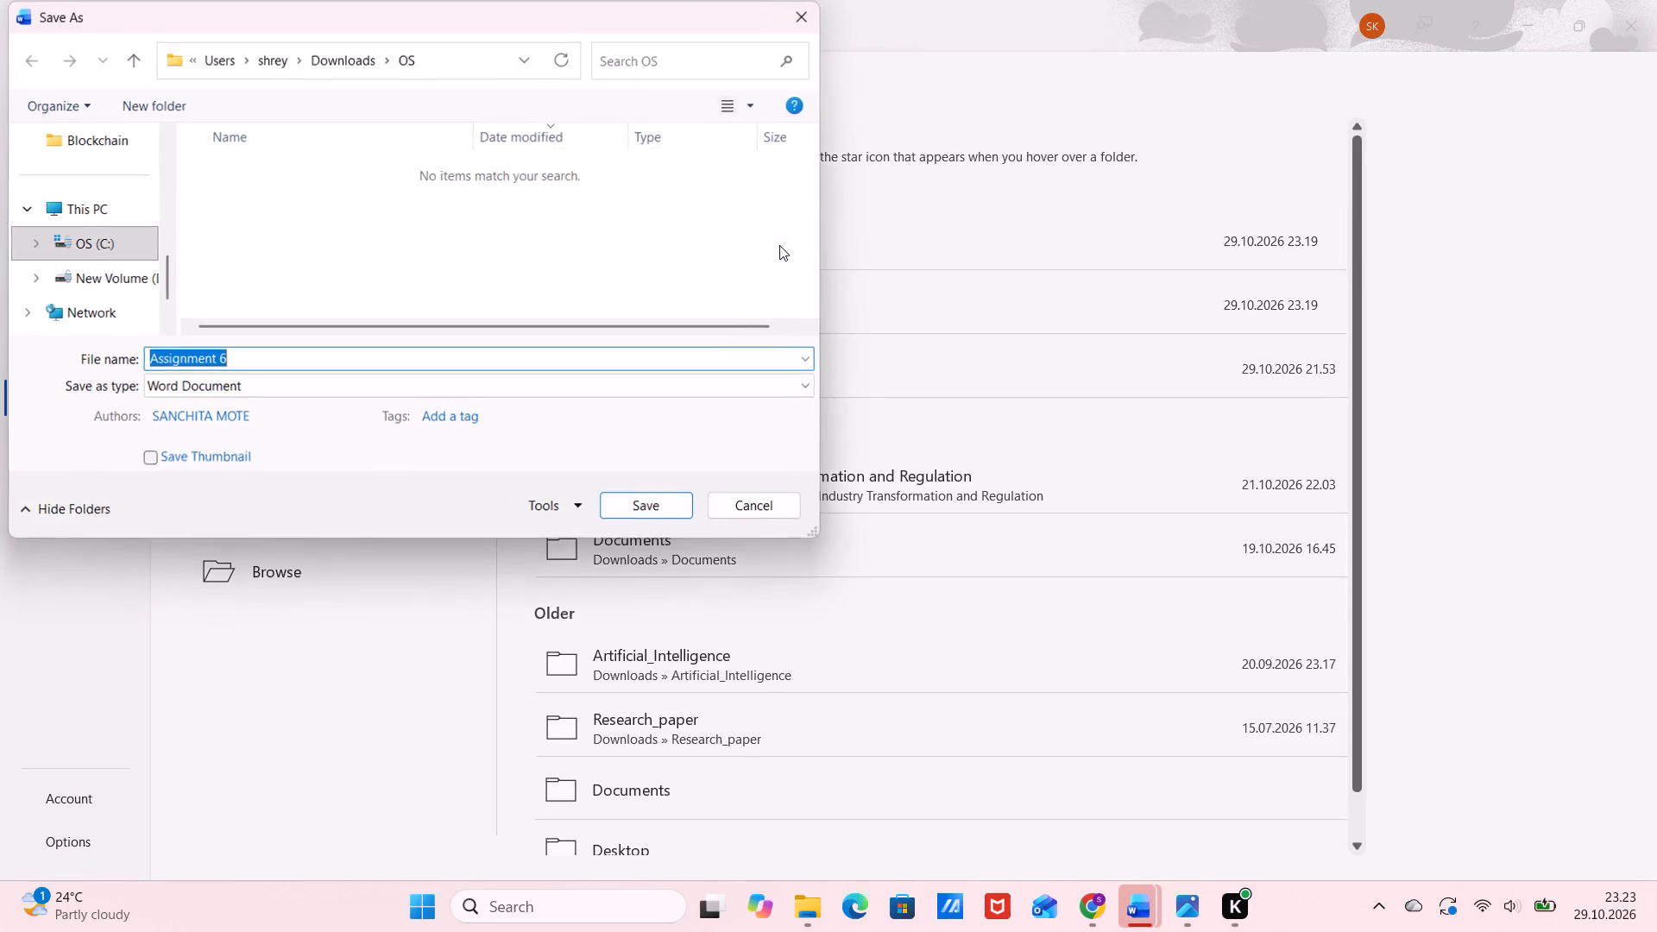
{"action": "left_click", "coordinate": [432, 360]}
{"action": "key", "text": "BackSpace"}
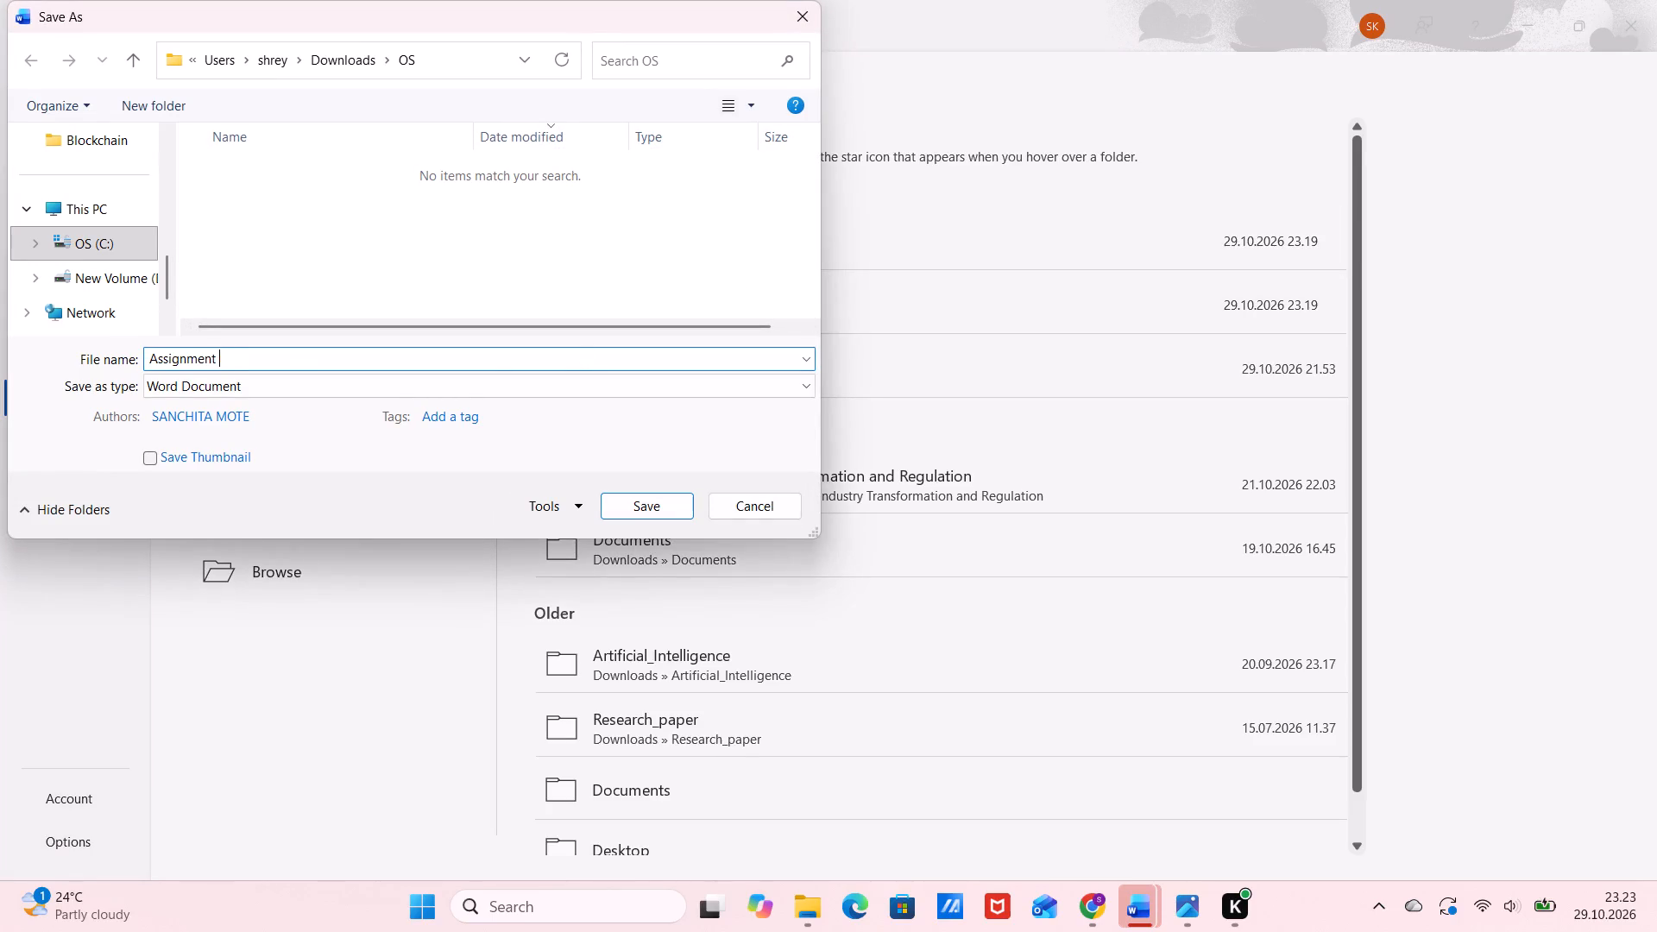
{"action": "key", "text": "BackSpace"}
{"action": "key", "text": "shift+underscore"}
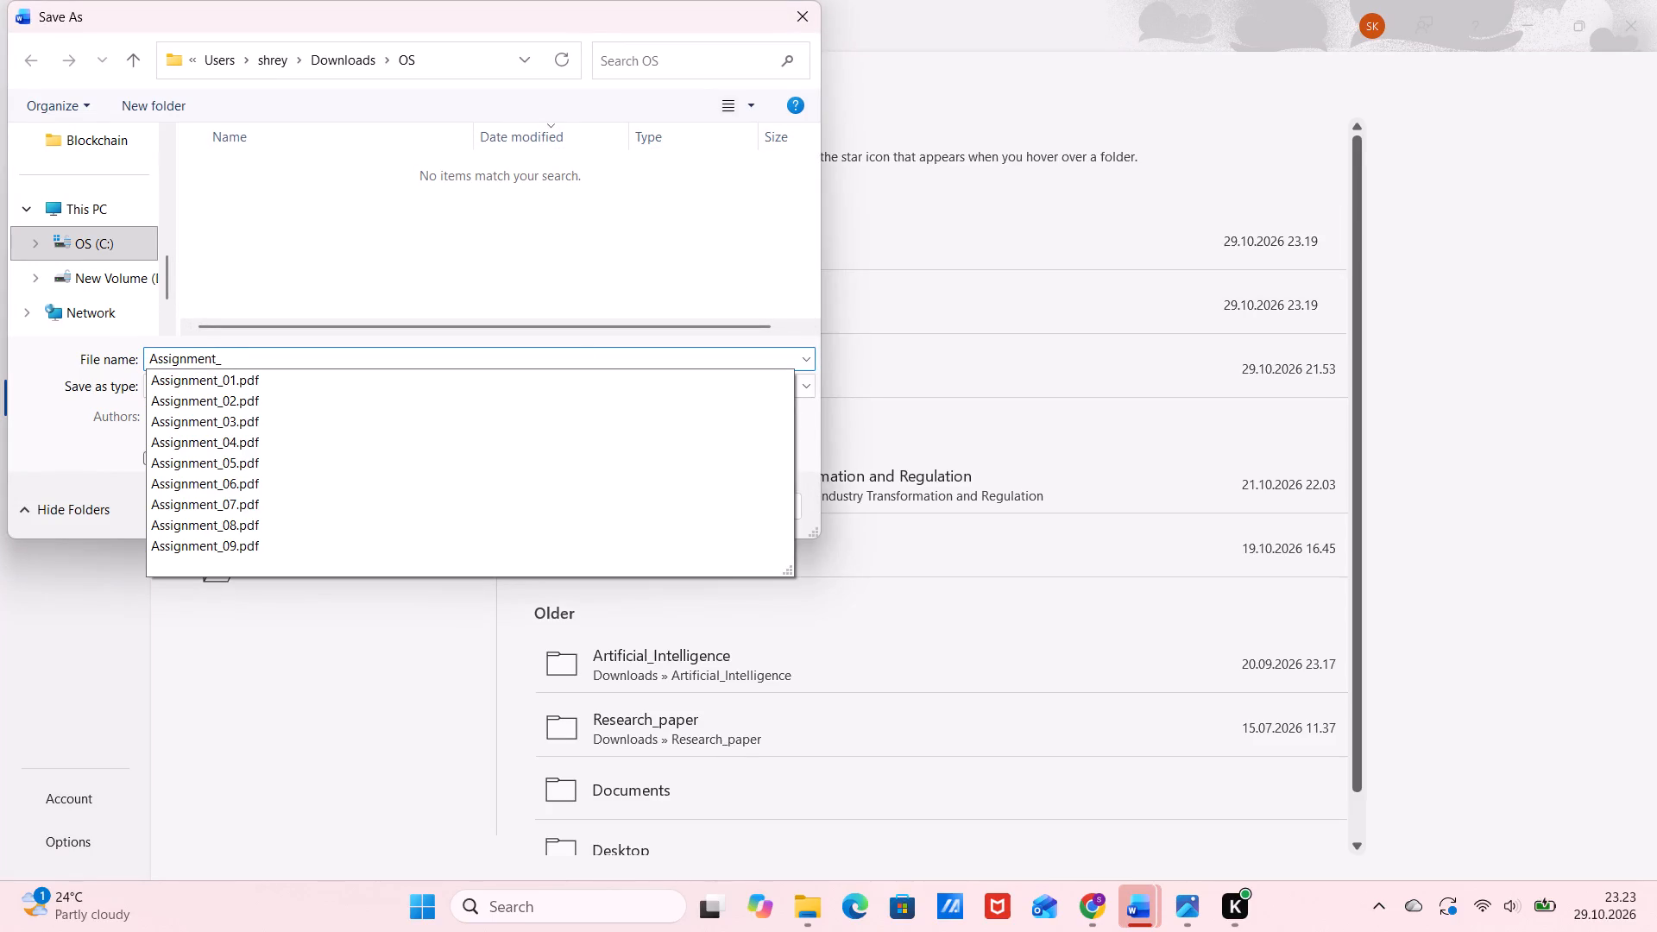
{"action": "type", "text": ")&."}
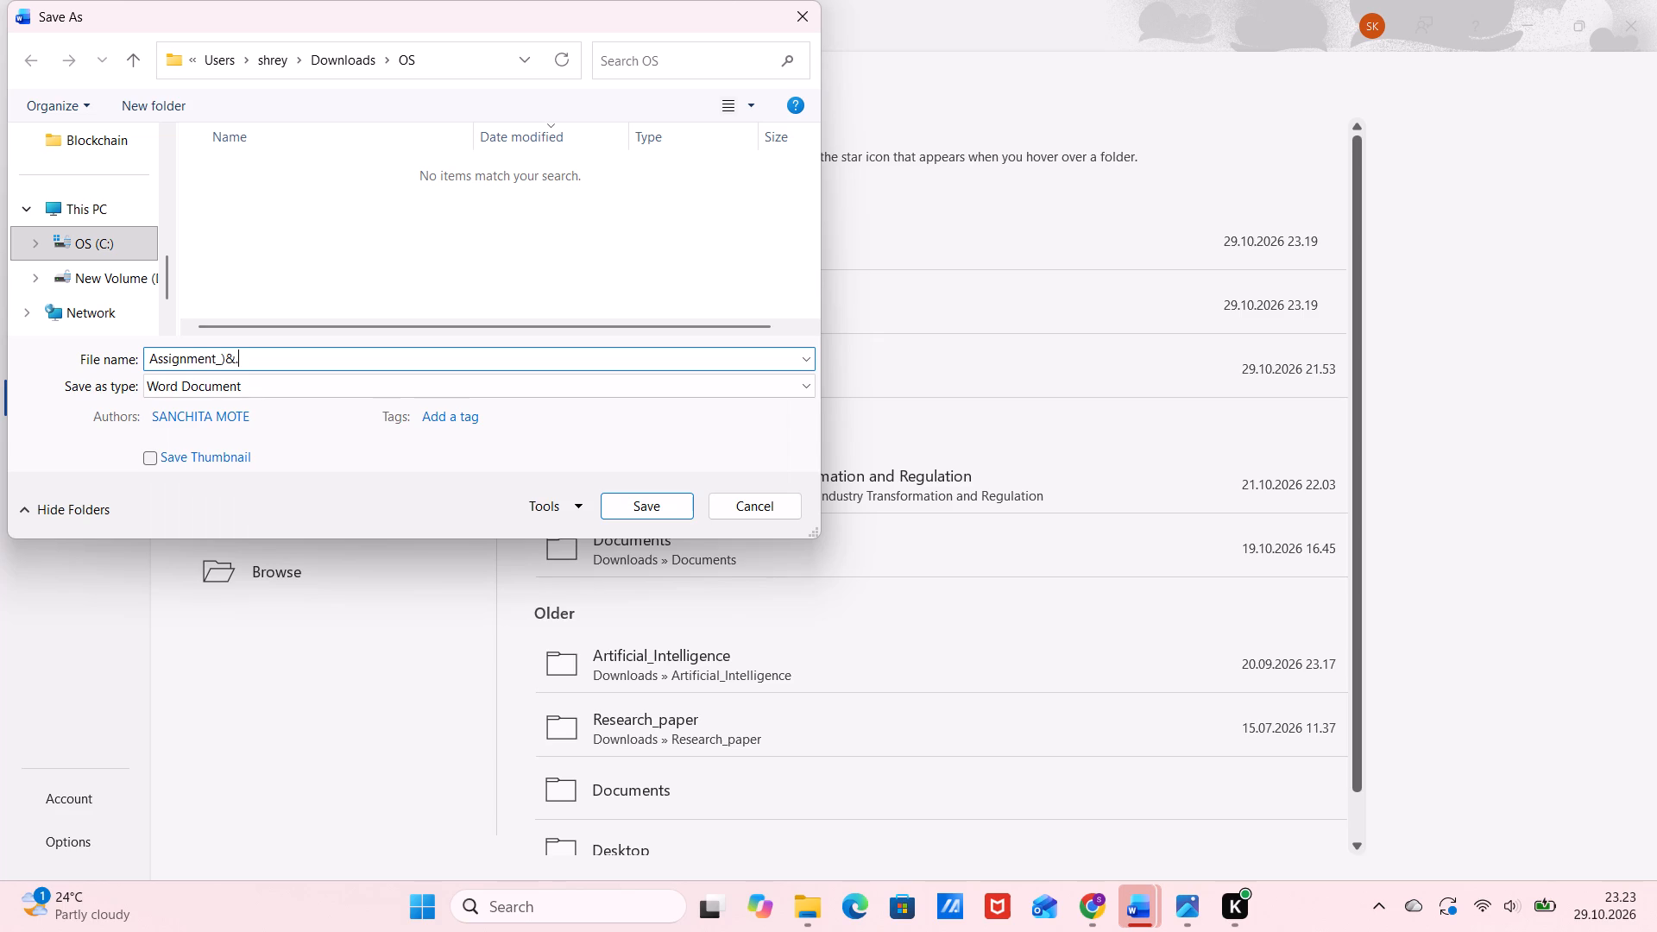
{"action": "key", "text": "BackSpace"}
{"action": "key", "text": "BackSpace"}
{"action": "type", "text": "07,"}
{"action": "key", "text": "BackSpace"}
{"action": "key", "text": "BackSpace"}
{"action": "key", "text": "BackSpace"}
{"action": "key", "text": "BackSpace"}
{"action": "type", "text": "07"}
{"action": "key", "text": "period"}
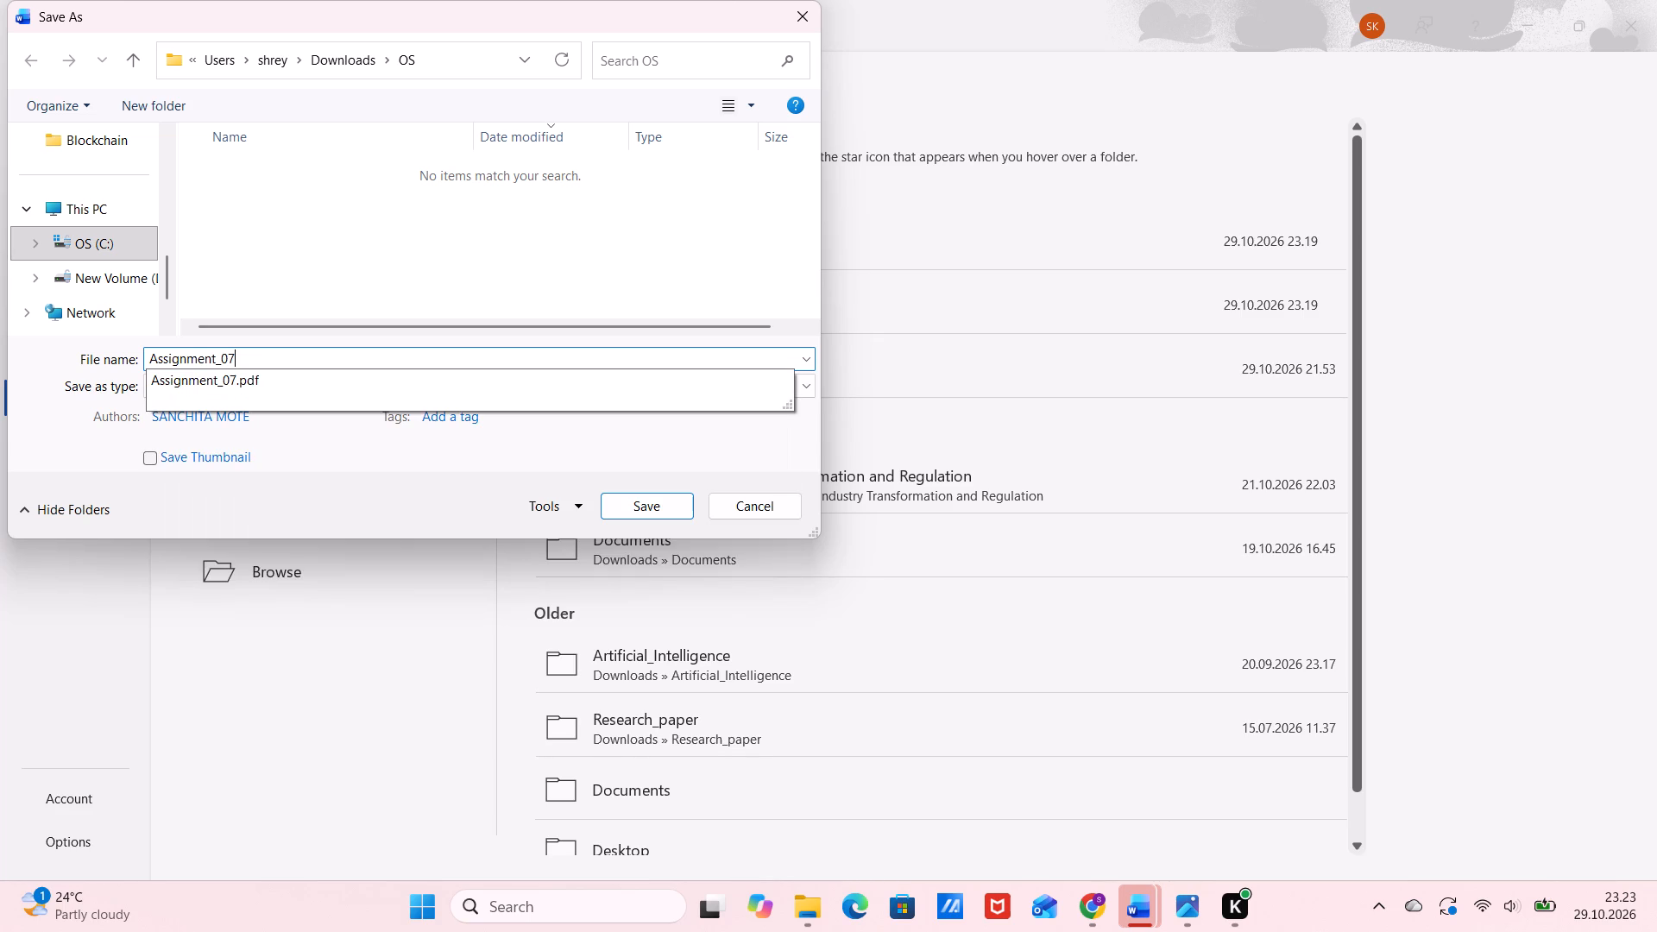
{"action": "left_click", "coordinate": [457, 465]}
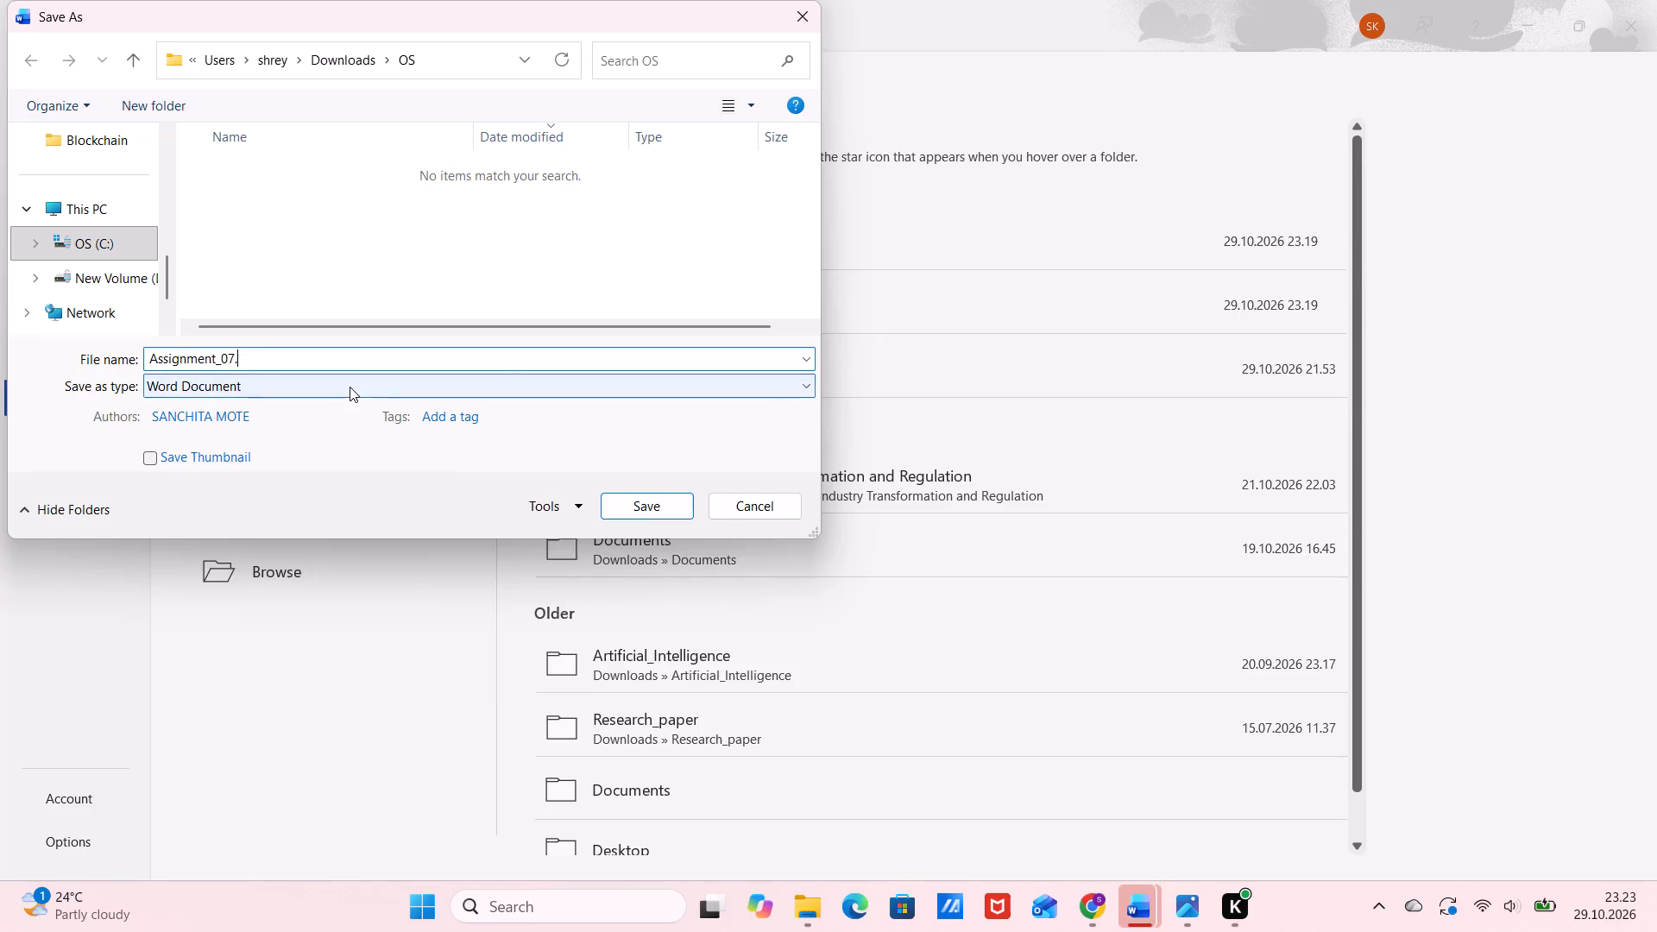
Choose PDF as the file format, save the copy, and dismiss any message.
{"action": "left_click", "coordinate": [350, 387]}
{"action": "left_click", "coordinate": [235, 519]}
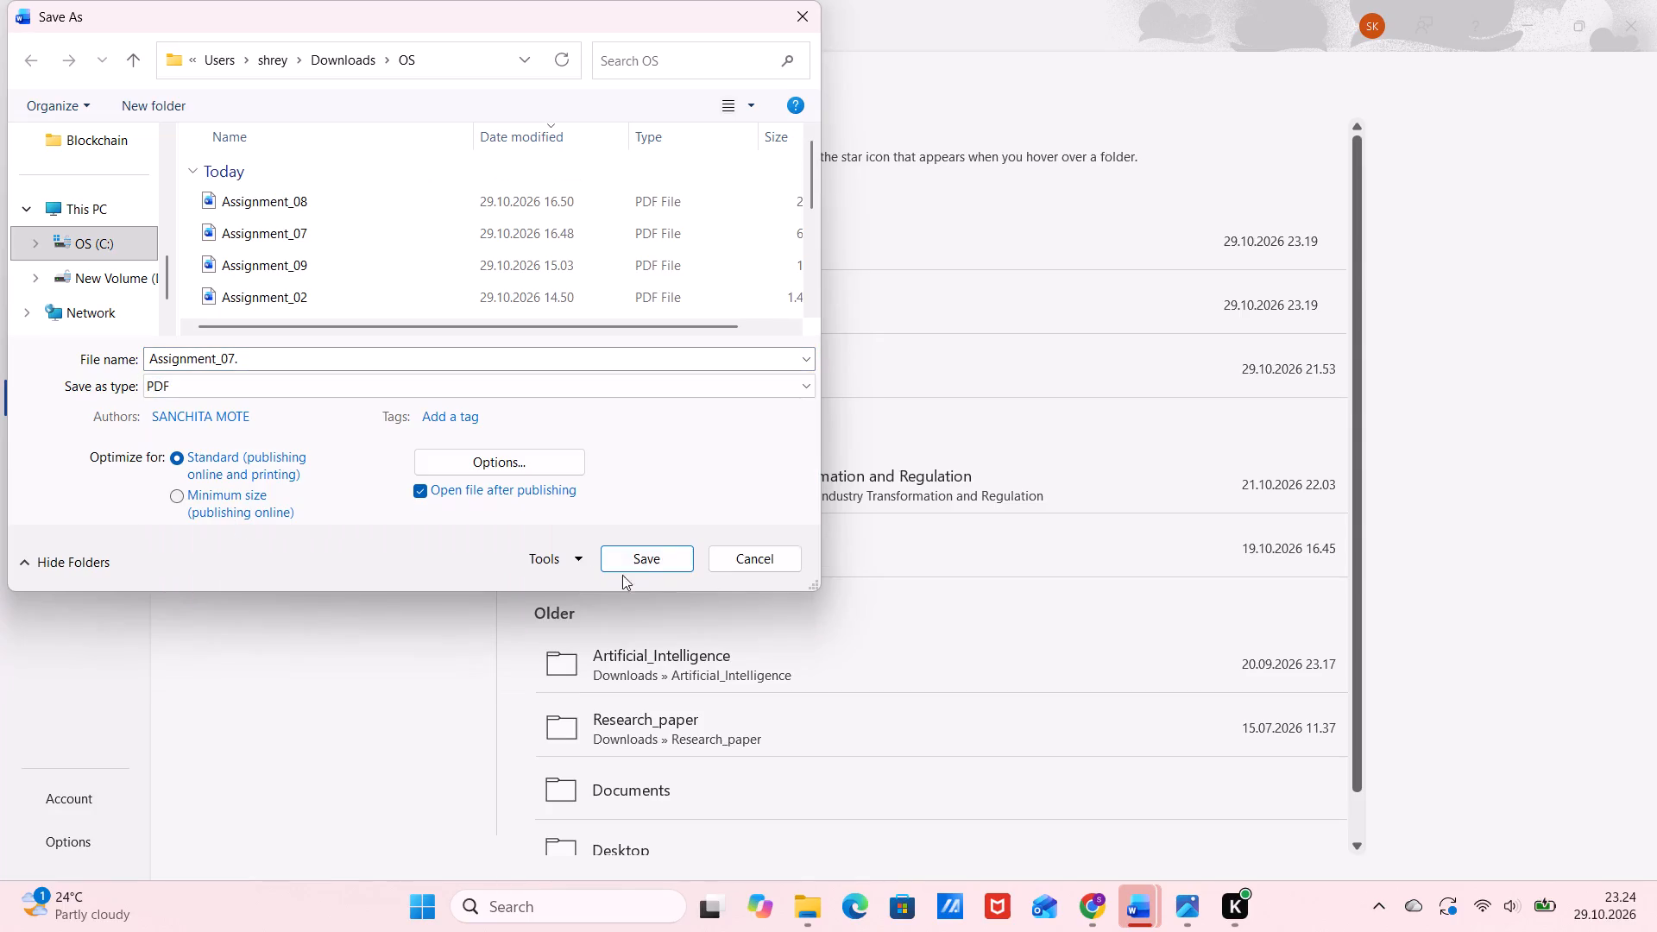
{"action": "left_click", "coordinate": [641, 565]}
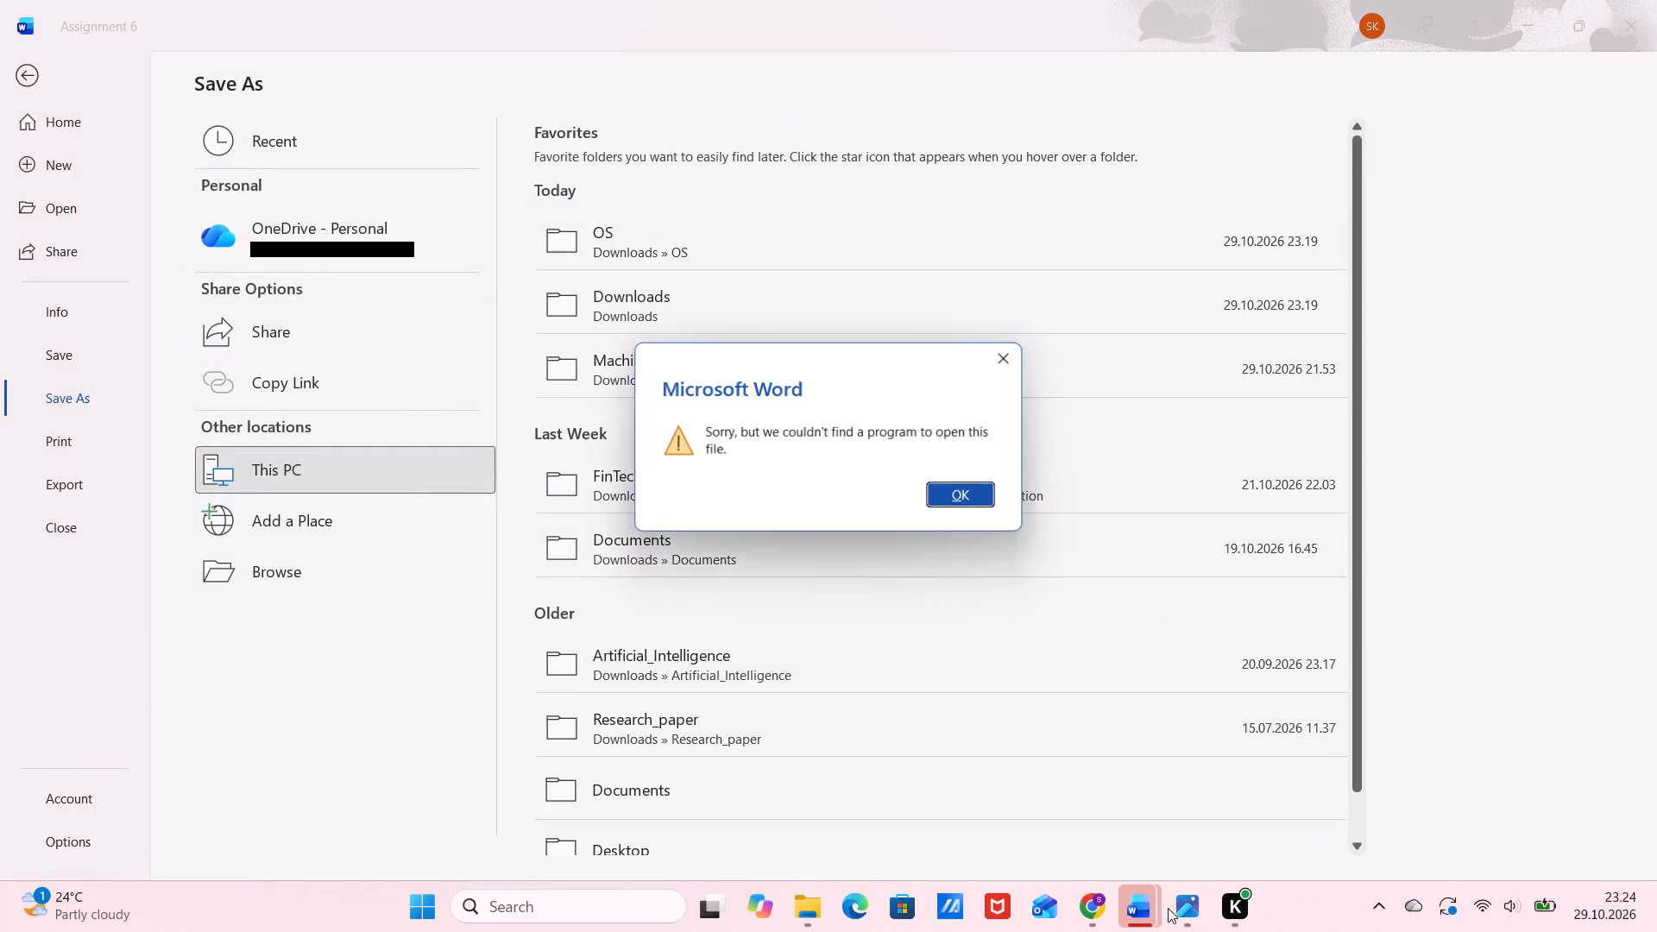
{"action": "left_click", "coordinate": [968, 494]}
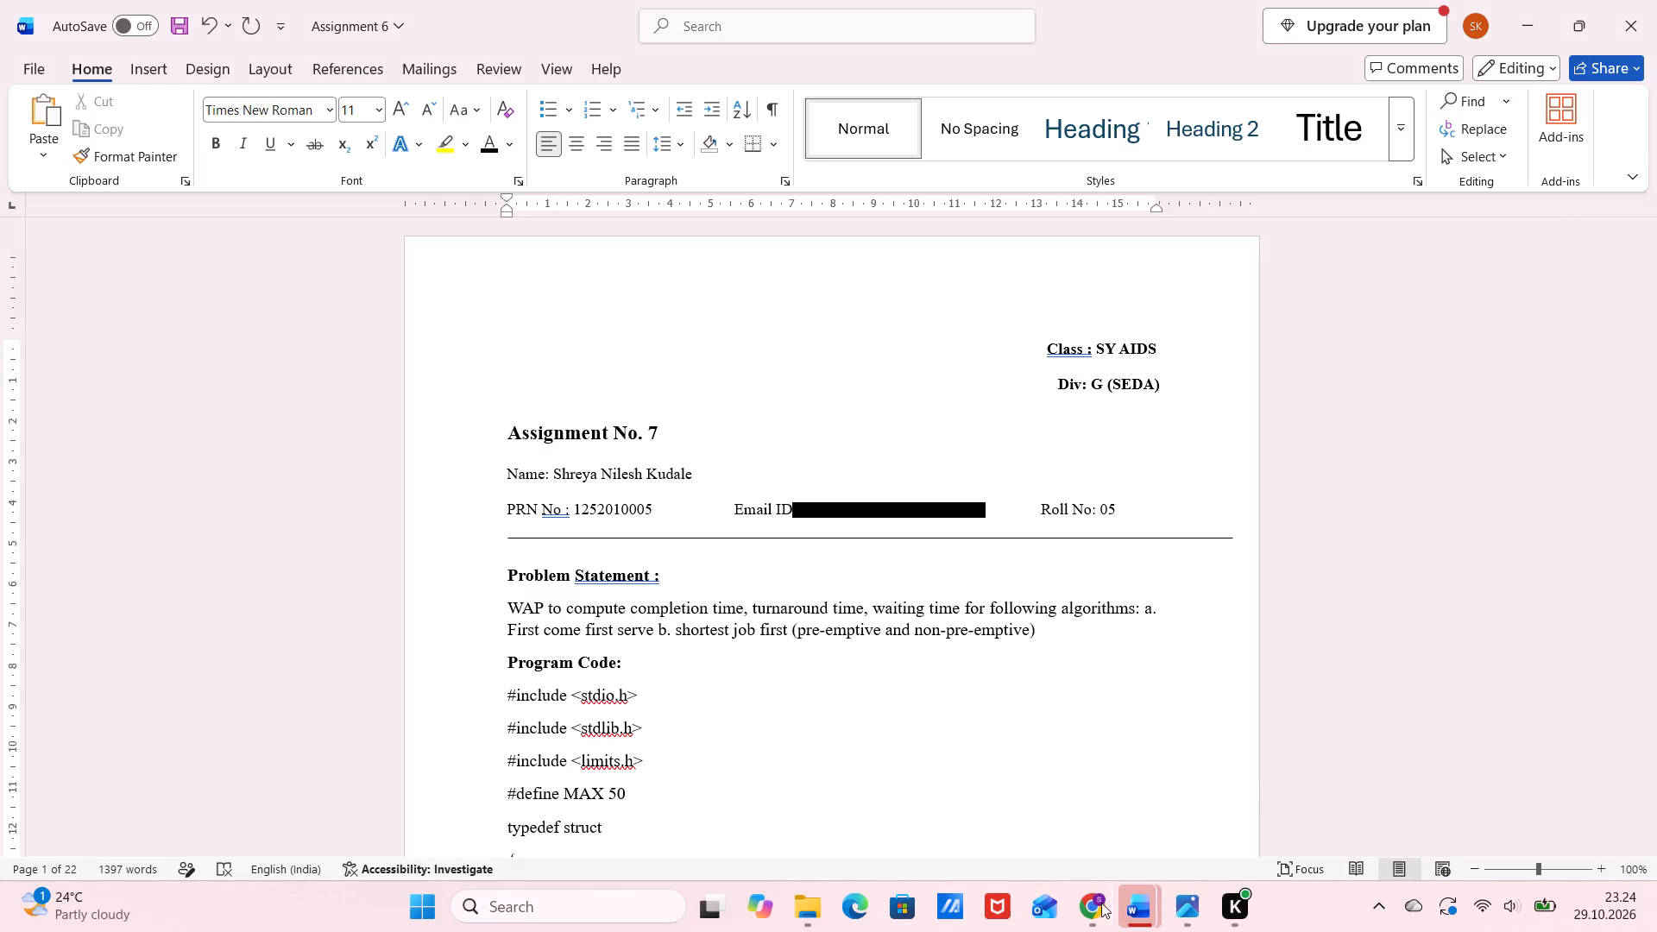
Switch to the File Explorer window showing the OS folder.
{"action": "left_click", "coordinate": [815, 910]}
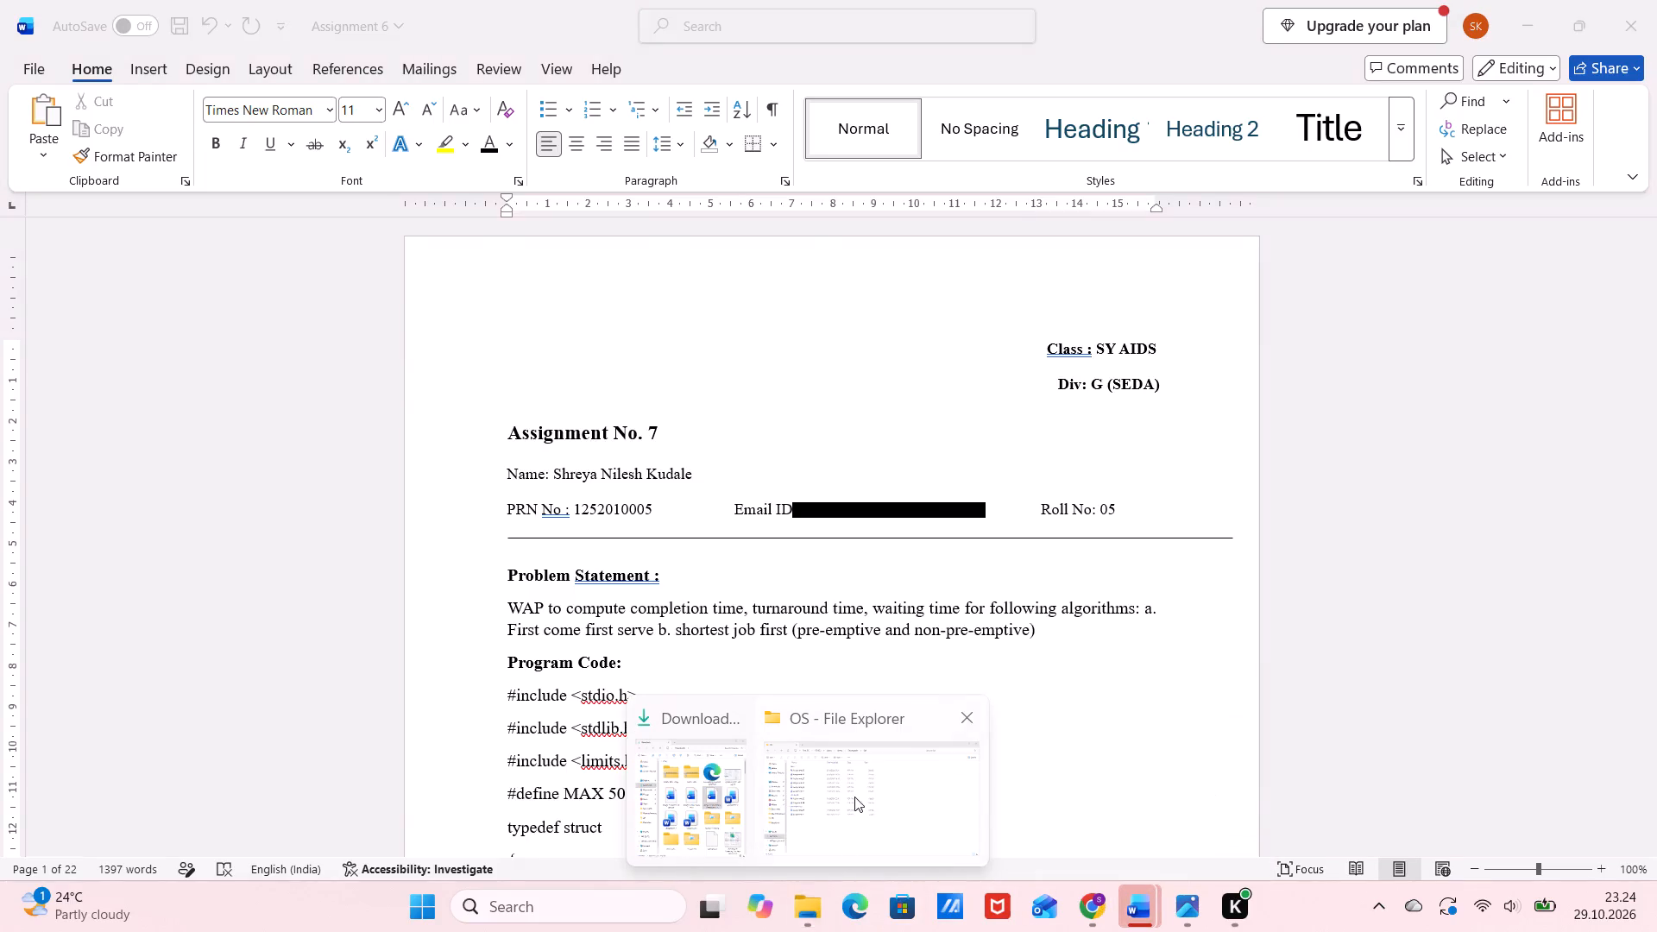
{"action": "left_click", "coordinate": [854, 797]}
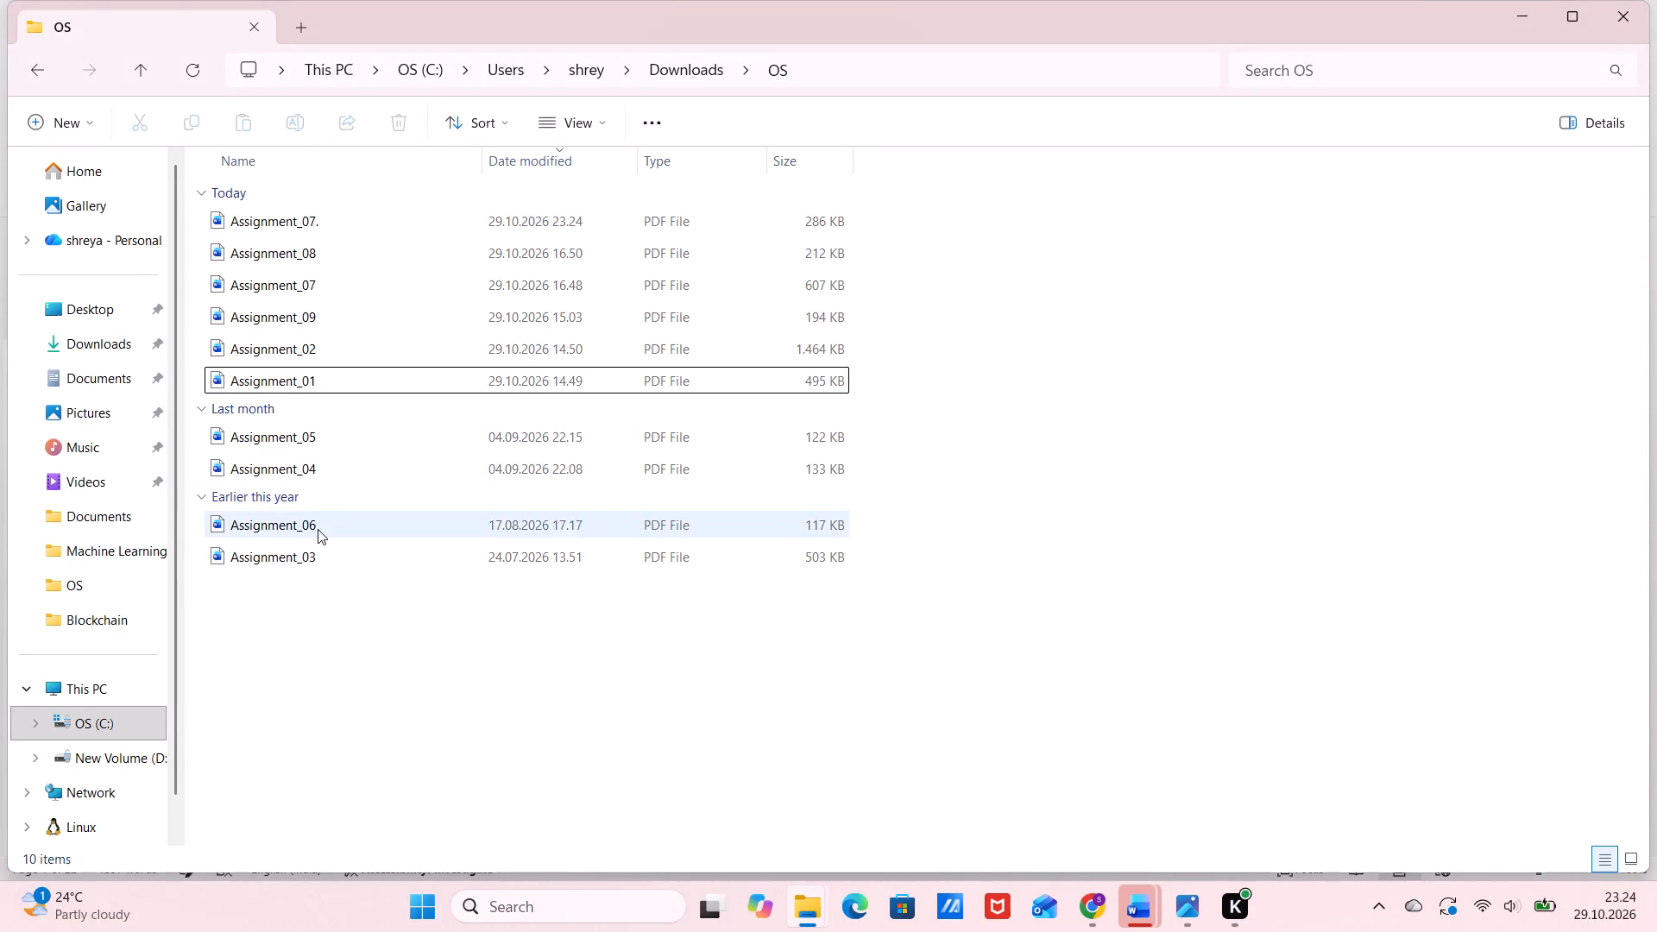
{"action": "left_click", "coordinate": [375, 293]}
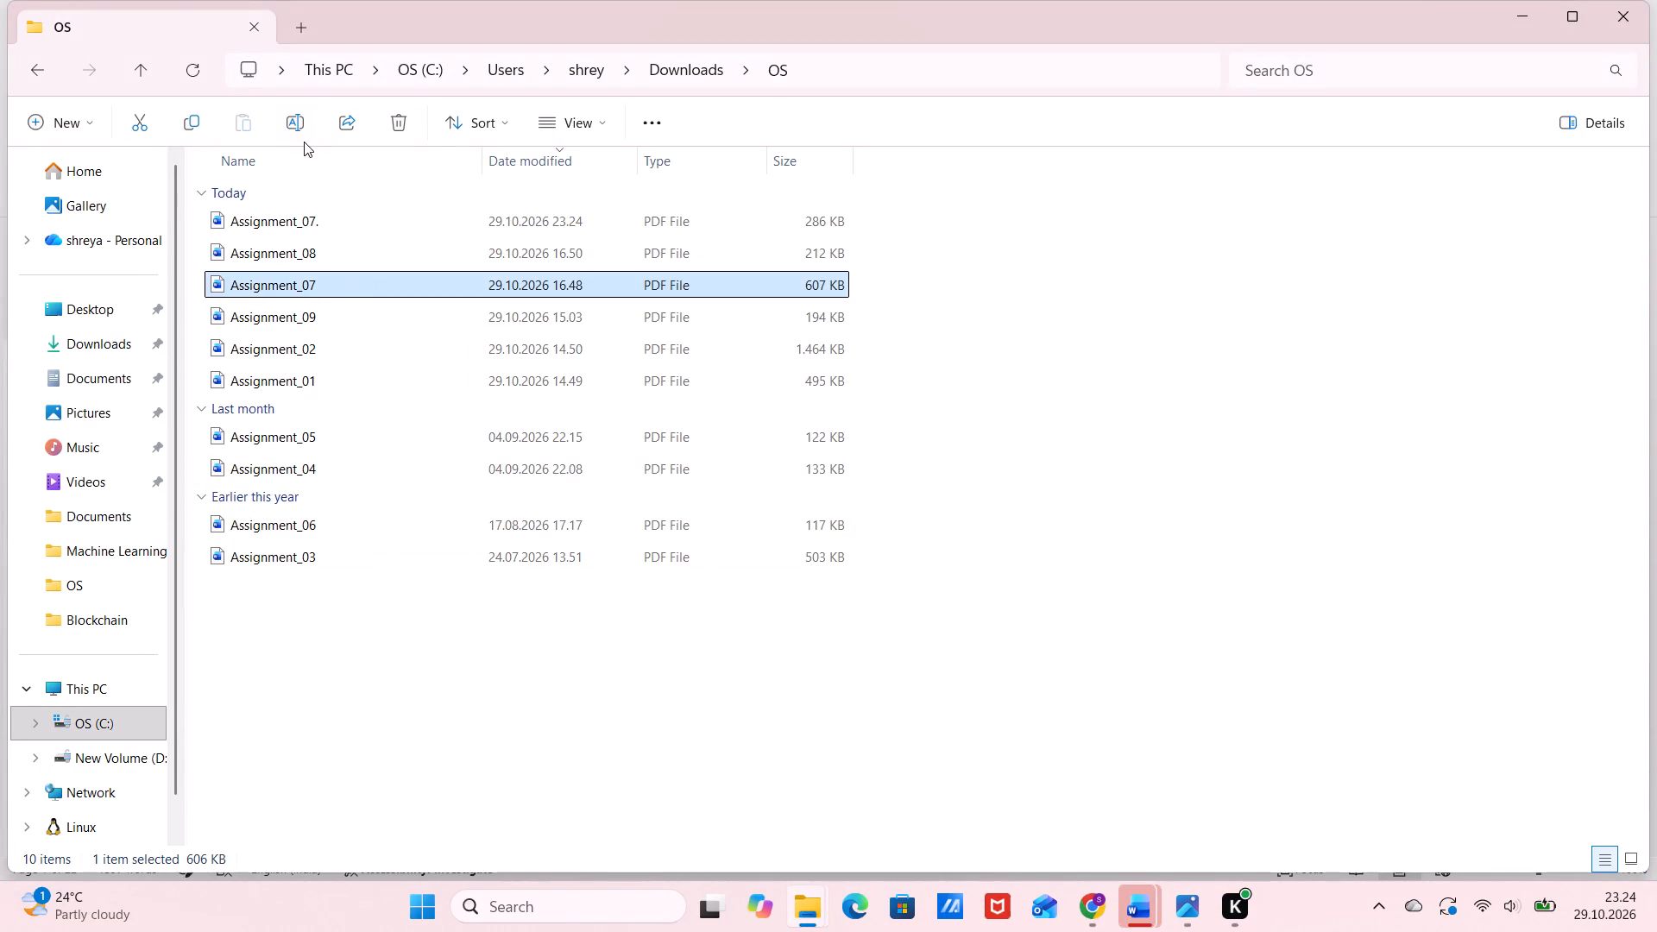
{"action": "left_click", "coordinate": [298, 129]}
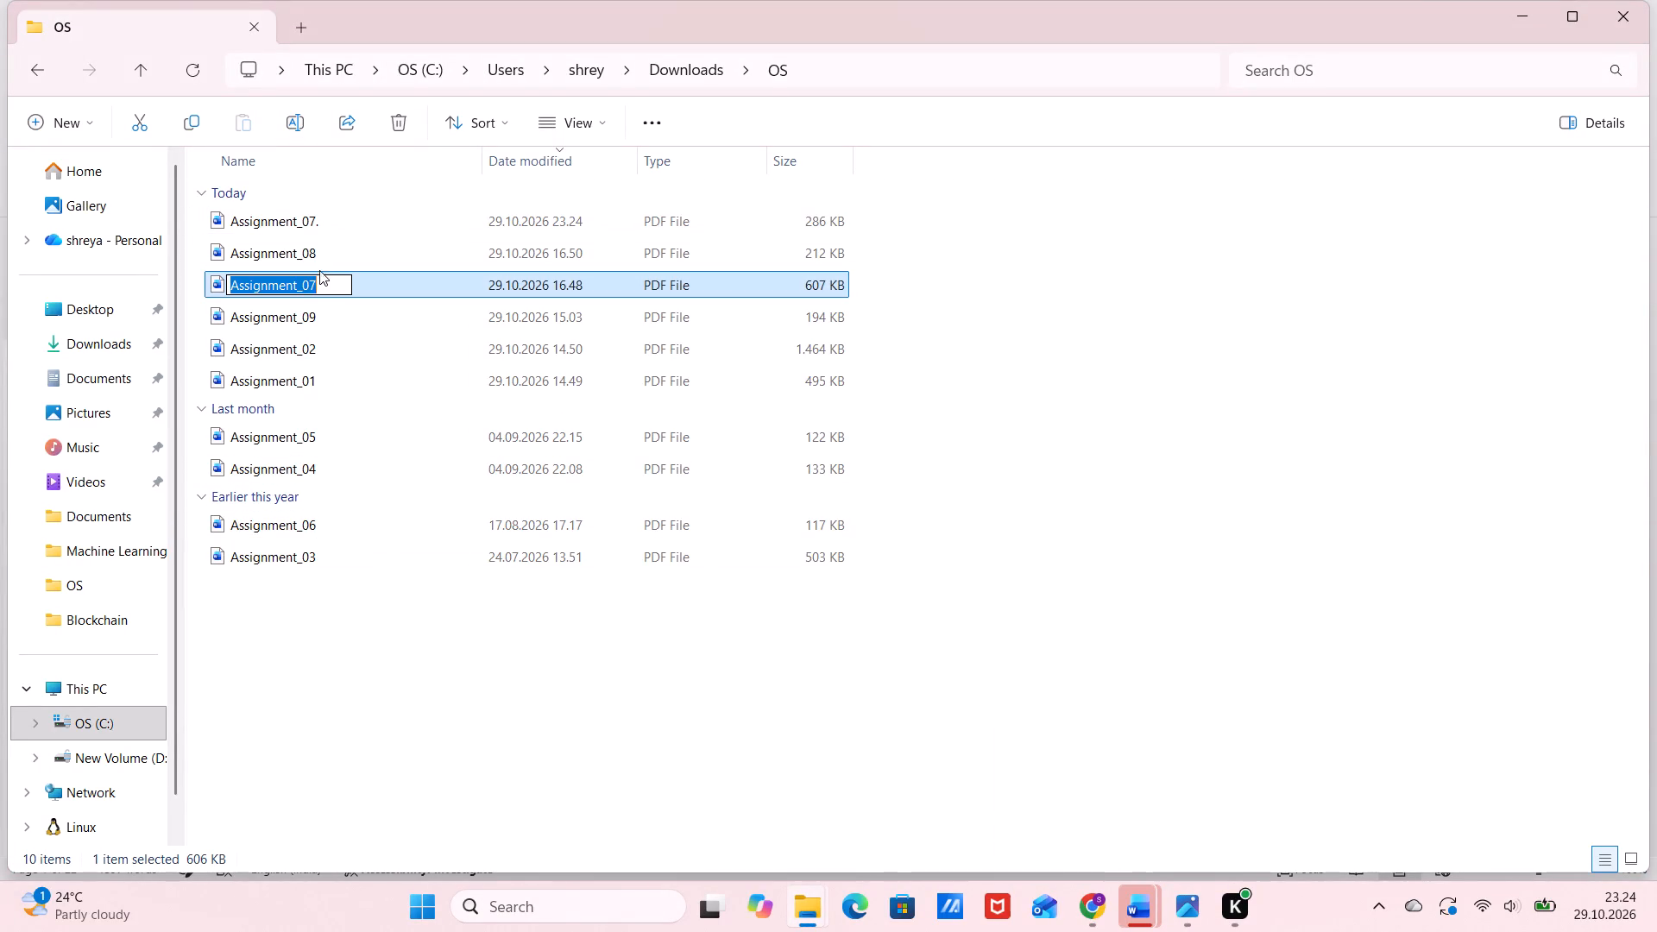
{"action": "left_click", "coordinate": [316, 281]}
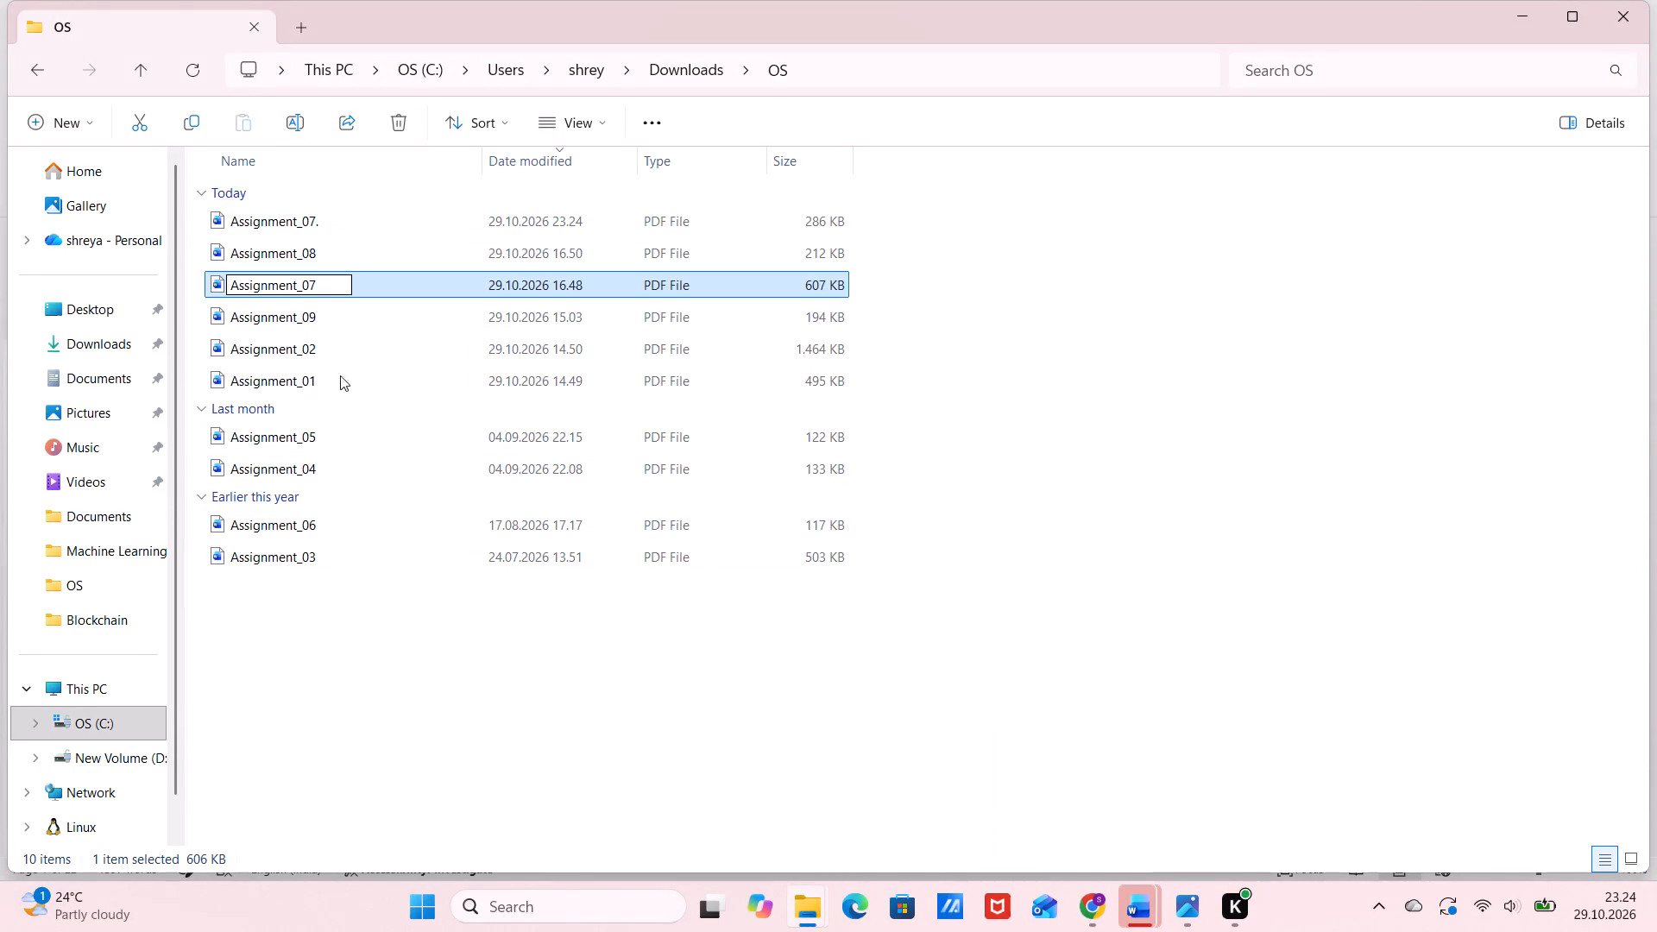
Rename the Assignment_09 PDF in the OS folder as Assignment_10.
{"action": "left_click", "coordinate": [335, 318]}
{"action": "left_click", "coordinate": [293, 126]}
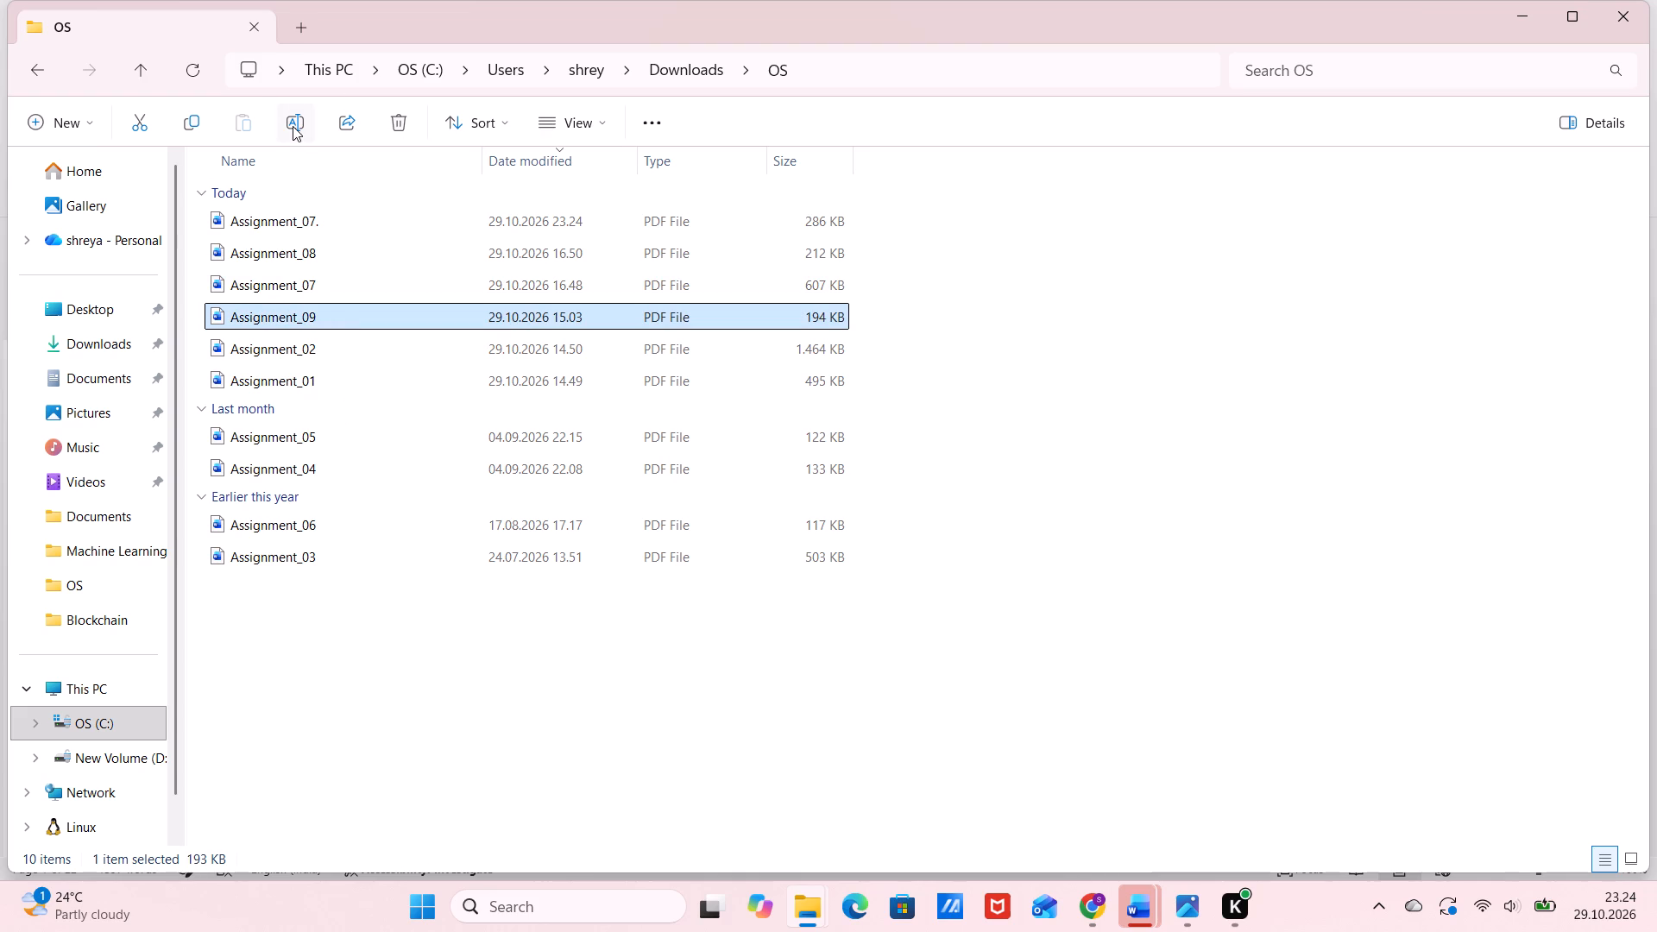
{"action": "left_click", "coordinate": [332, 312]}
{"action": "key", "text": "BackSpace"}
{"action": "key", "text": "BackSpace"}
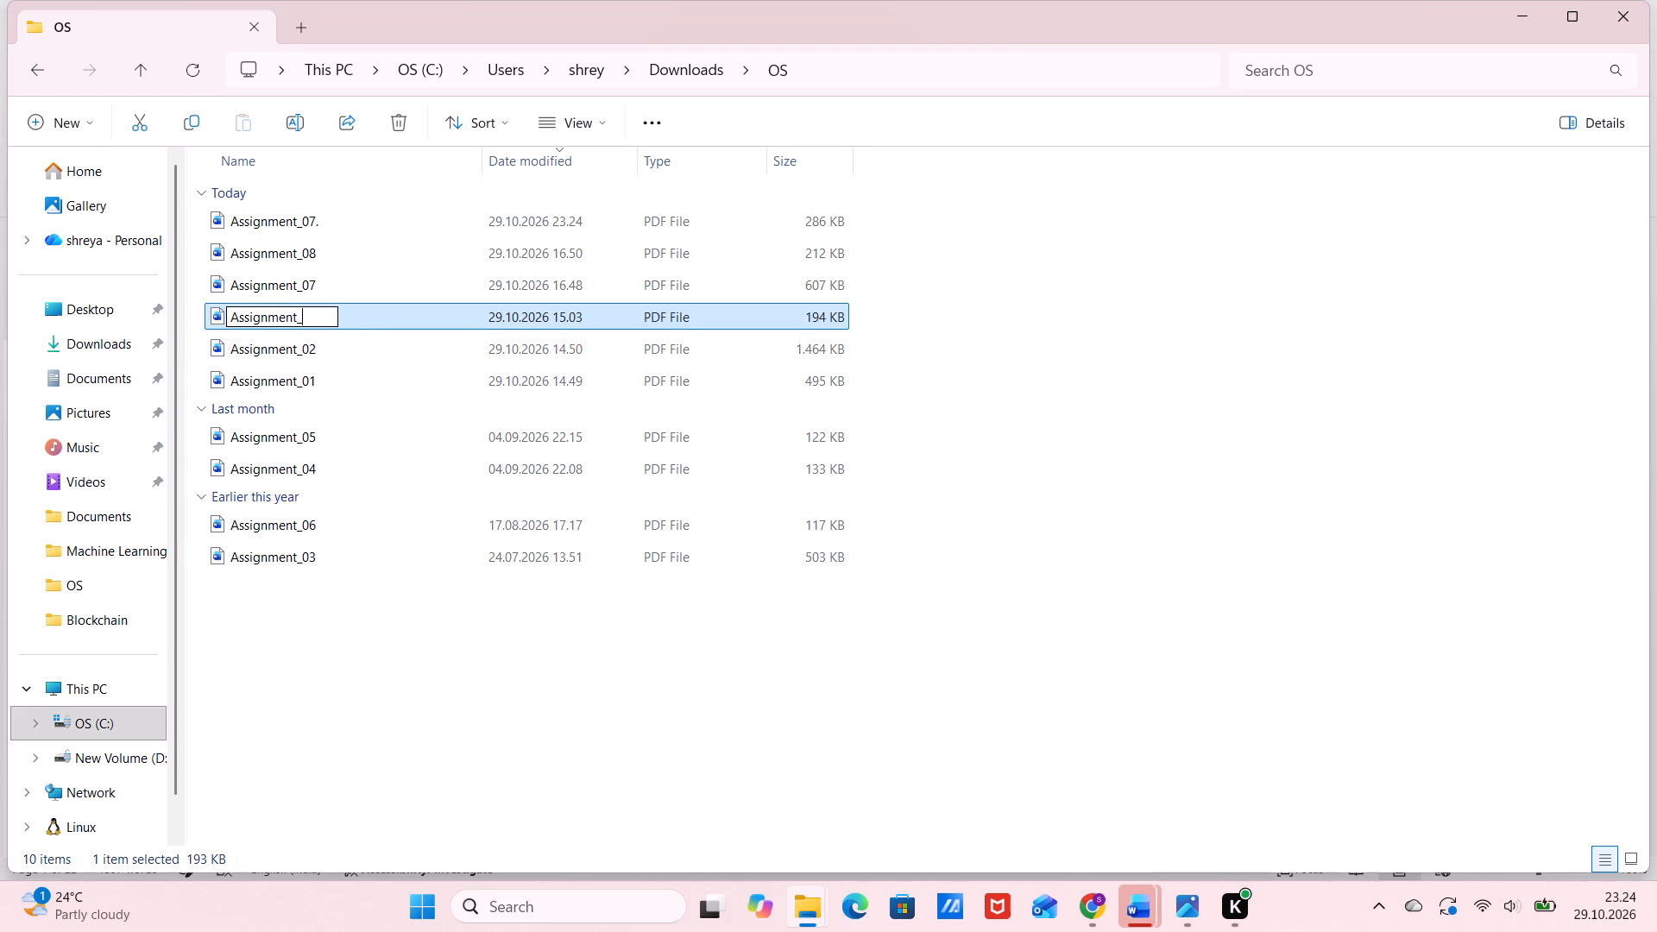
{"action": "type", "text": "10"}
Rename the Assignment_08 PDF as Assignment_09.
{"action": "left_click", "coordinate": [322, 248]}
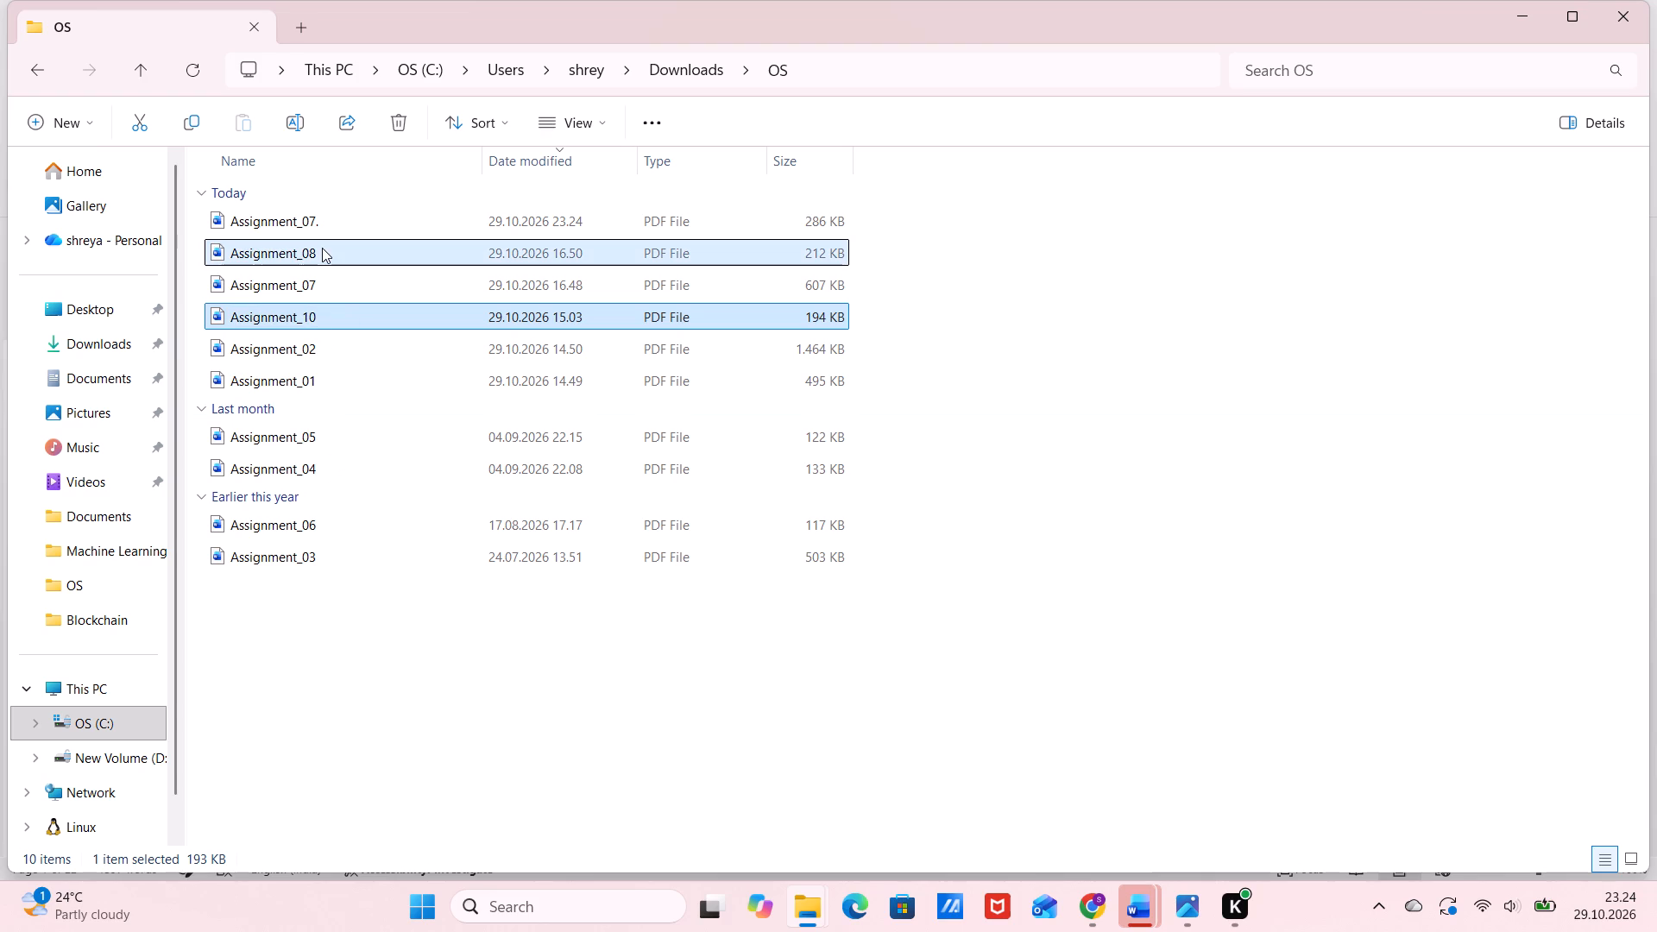
{"action": "left_click", "coordinate": [293, 120]}
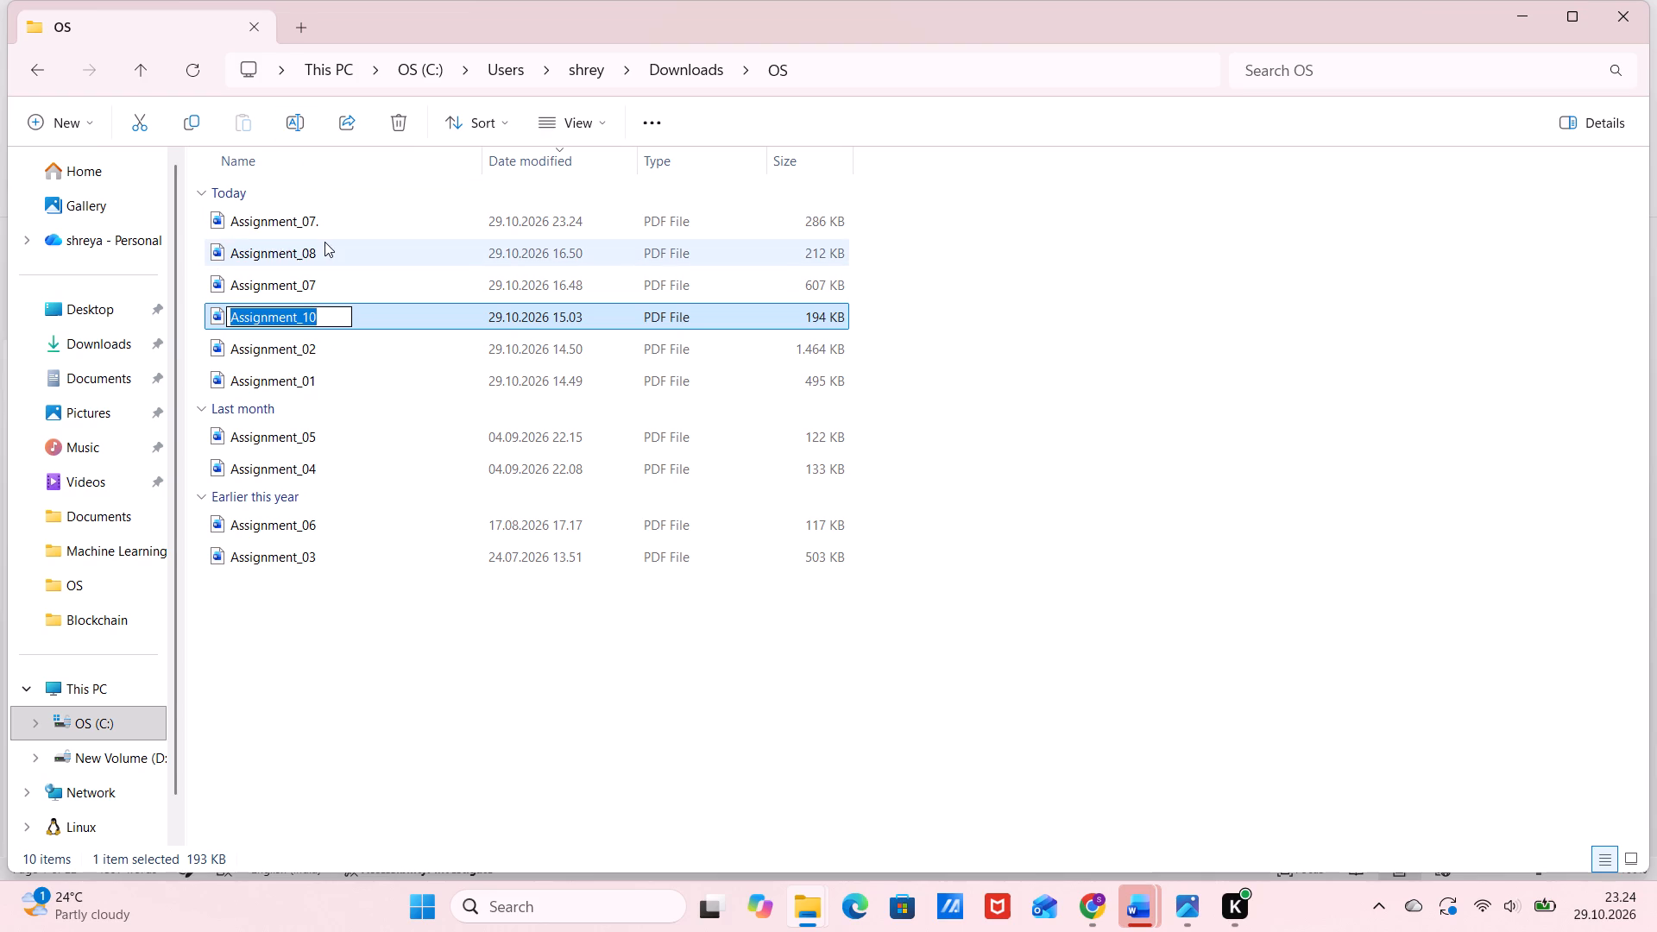
{"action": "left_click", "coordinate": [324, 243]}
{"action": "left_click", "coordinate": [295, 129]}
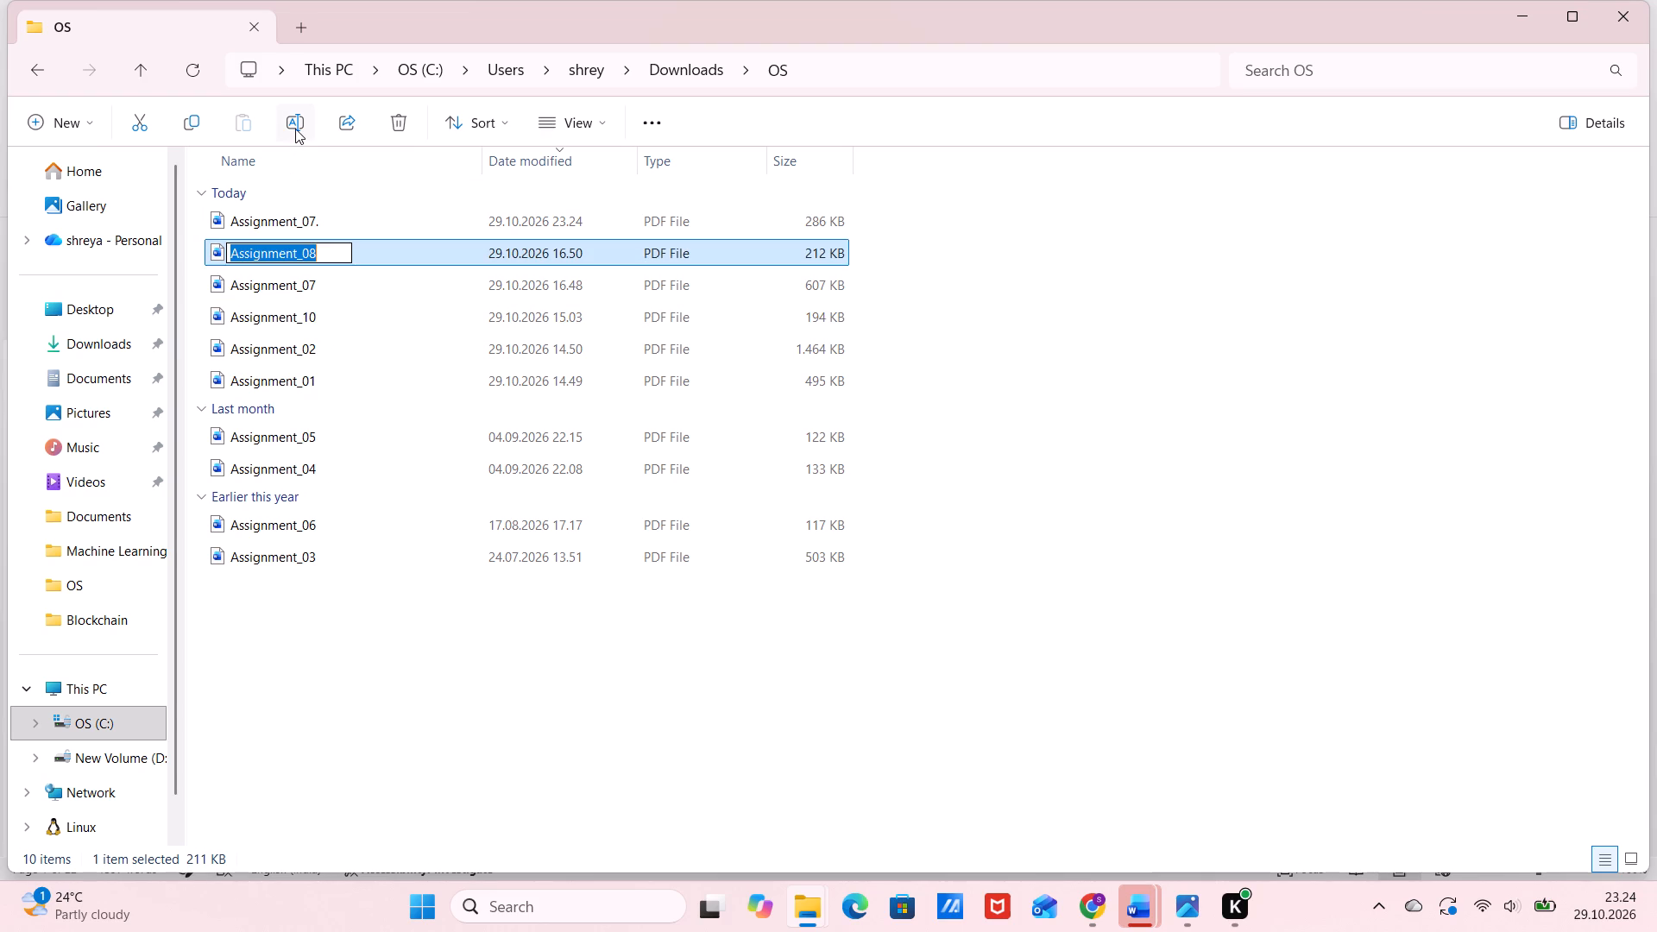
{"action": "left_click", "coordinate": [327, 256]}
{"action": "key", "text": "BackSpace"}
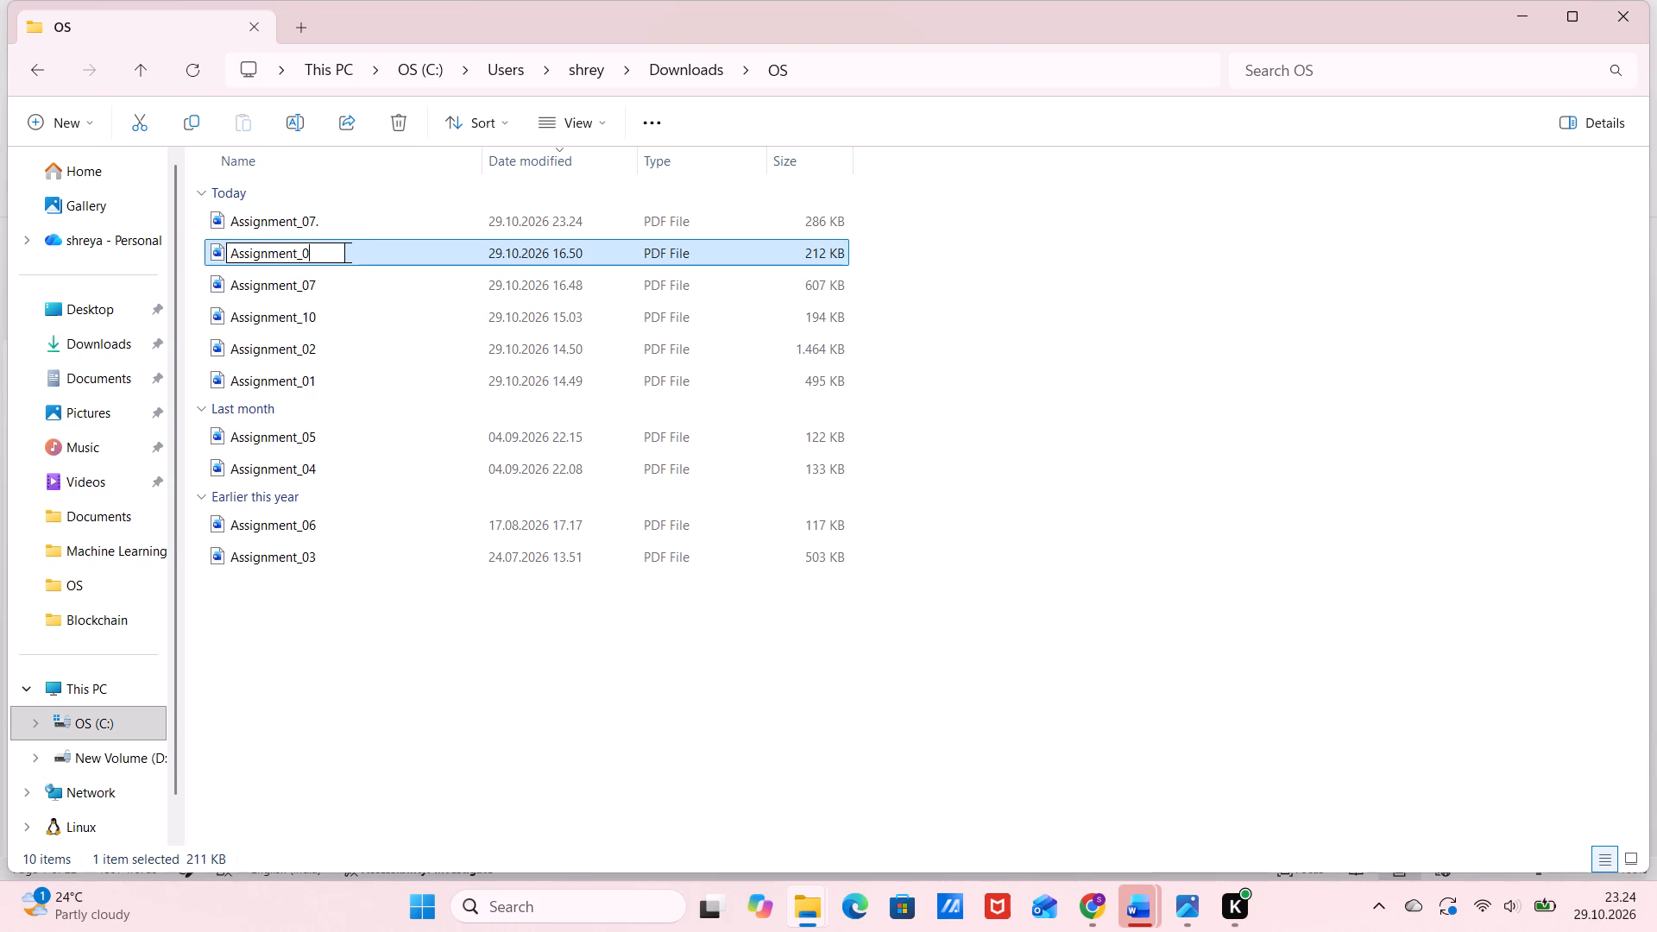
{"action": "key", "text": "9"}
{"action": "key", "text": "Return"}
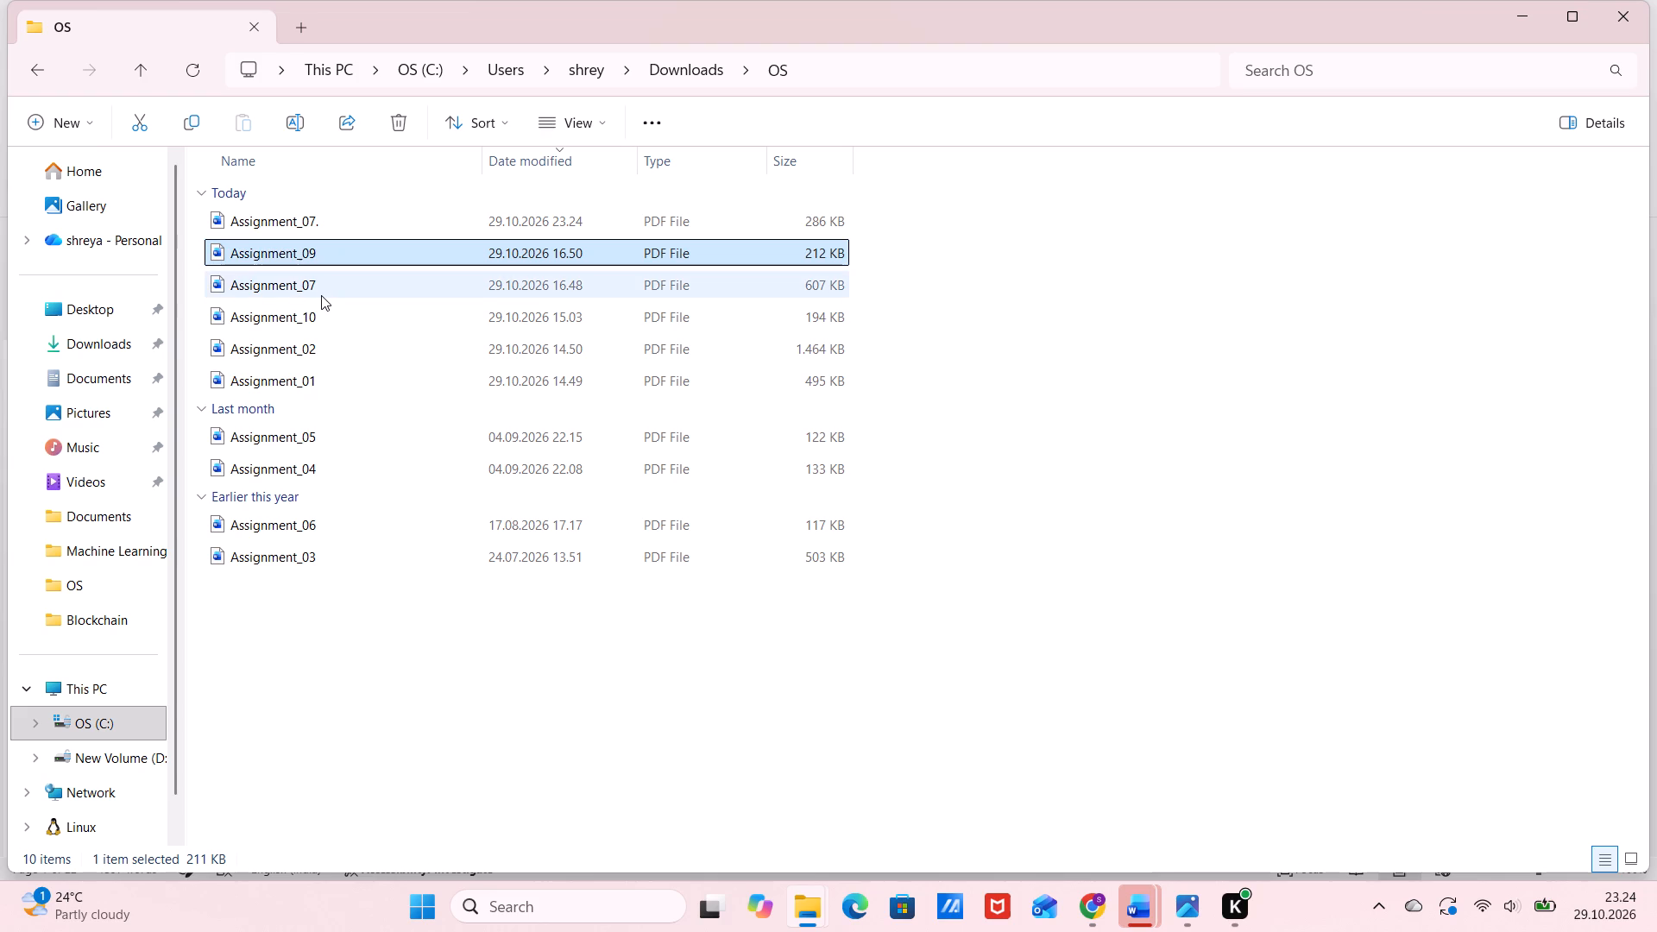
Rename the existing Assignment_07 PDF, the one without the trailing period, as Assignment_08.
{"action": "left_click", "coordinate": [321, 295]}
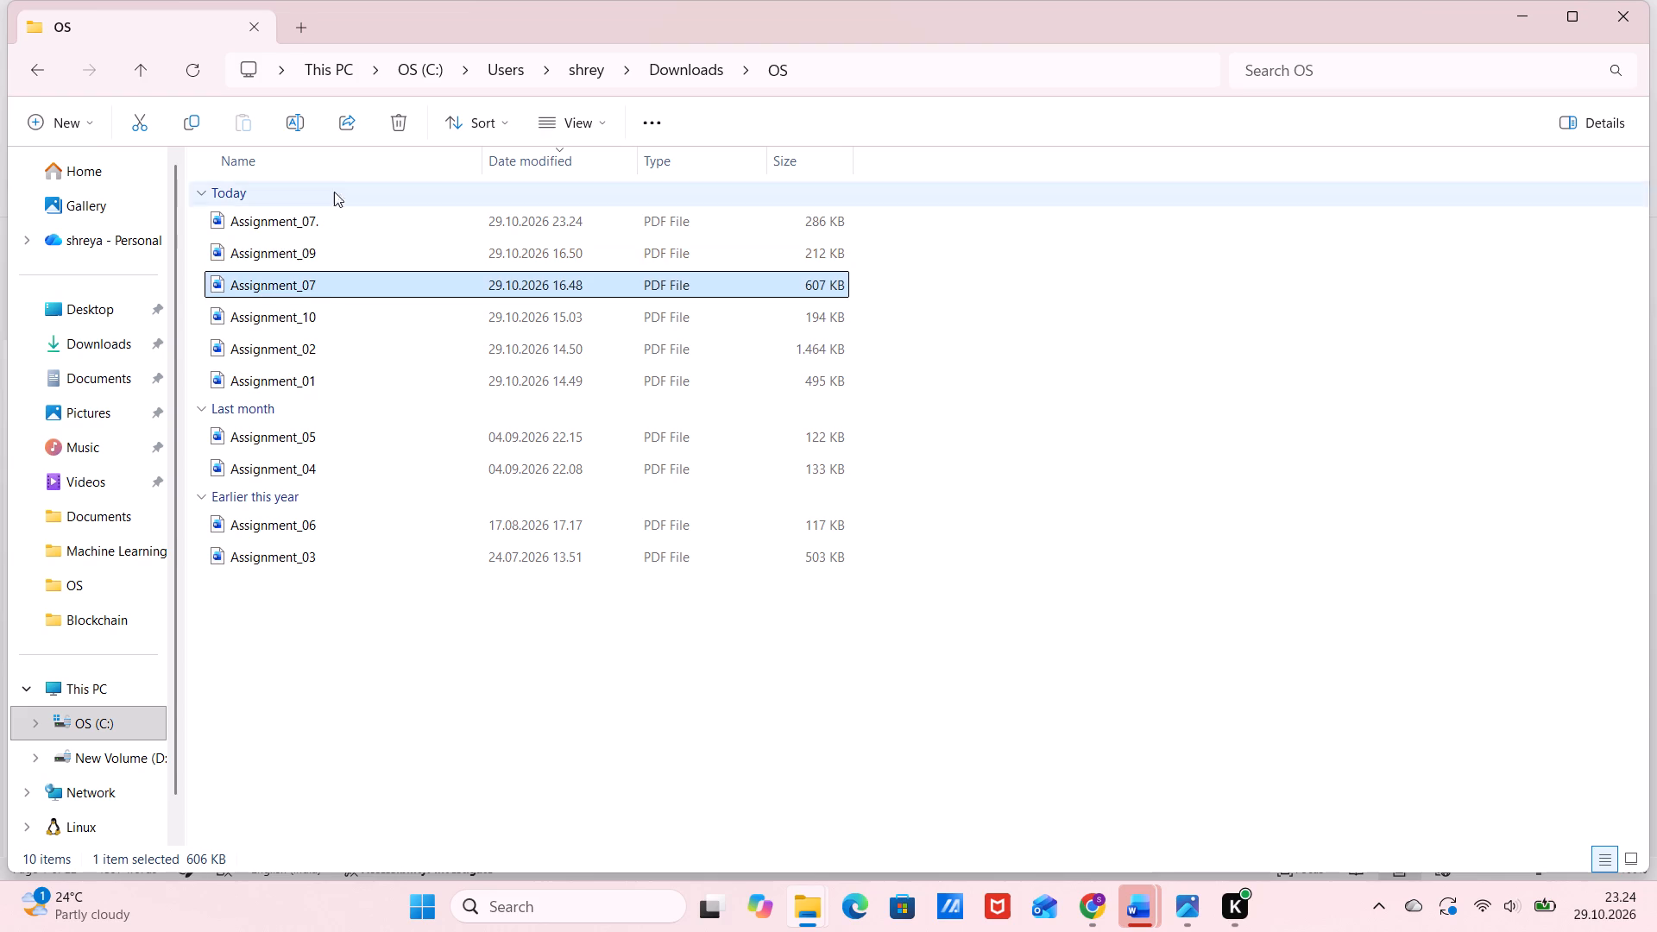
{"action": "left_click", "coordinate": [290, 123]}
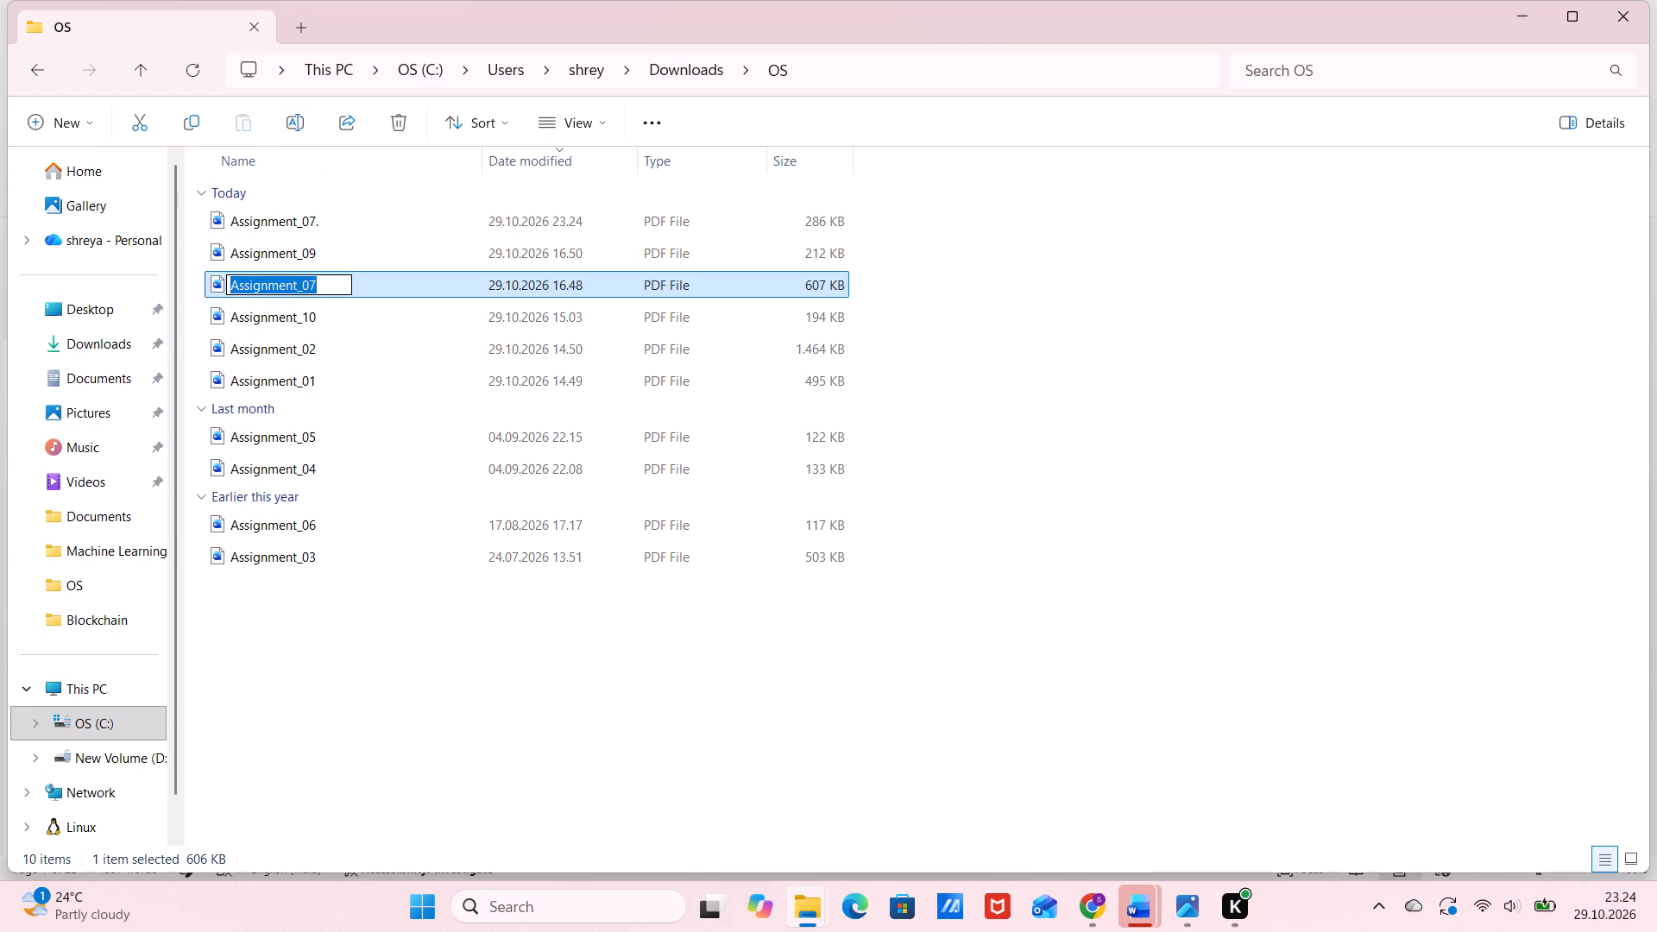
{"action": "left_click", "coordinate": [324, 283]}
{"action": "key", "text": "BackSpace"}
{"action": "key", "text": "8"}
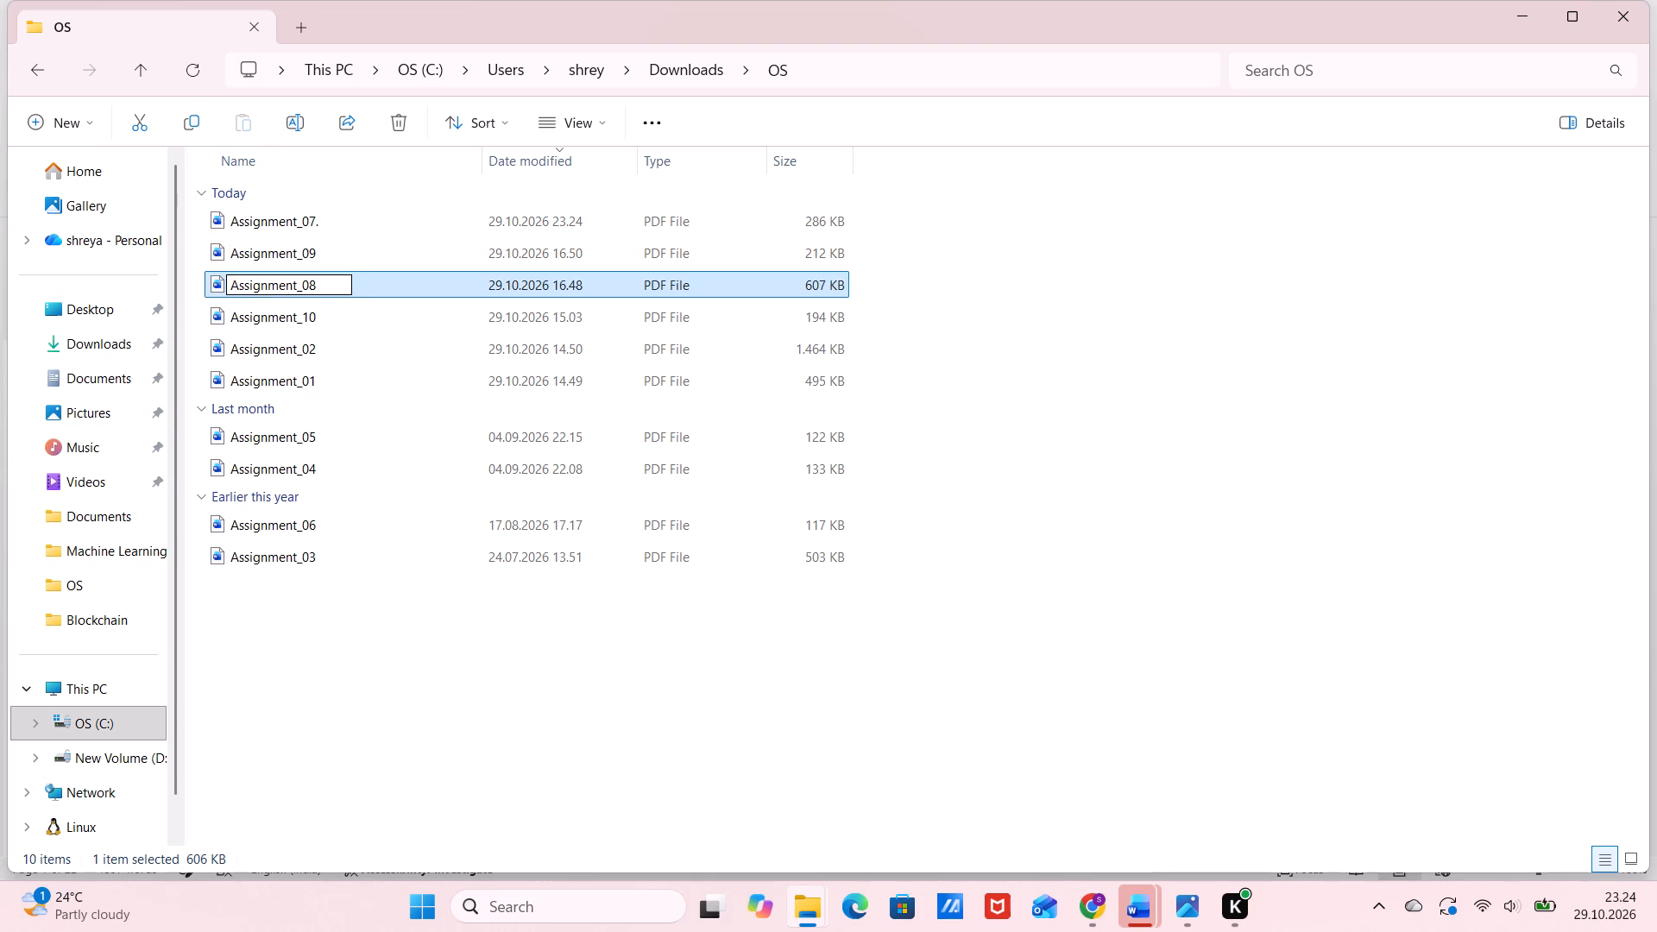
{"action": "key", "text": "Return"}
Remove the trailing period from the newly exported PDF's name so that it reads Assignment_07.
{"action": "left_click", "coordinate": [316, 217]}
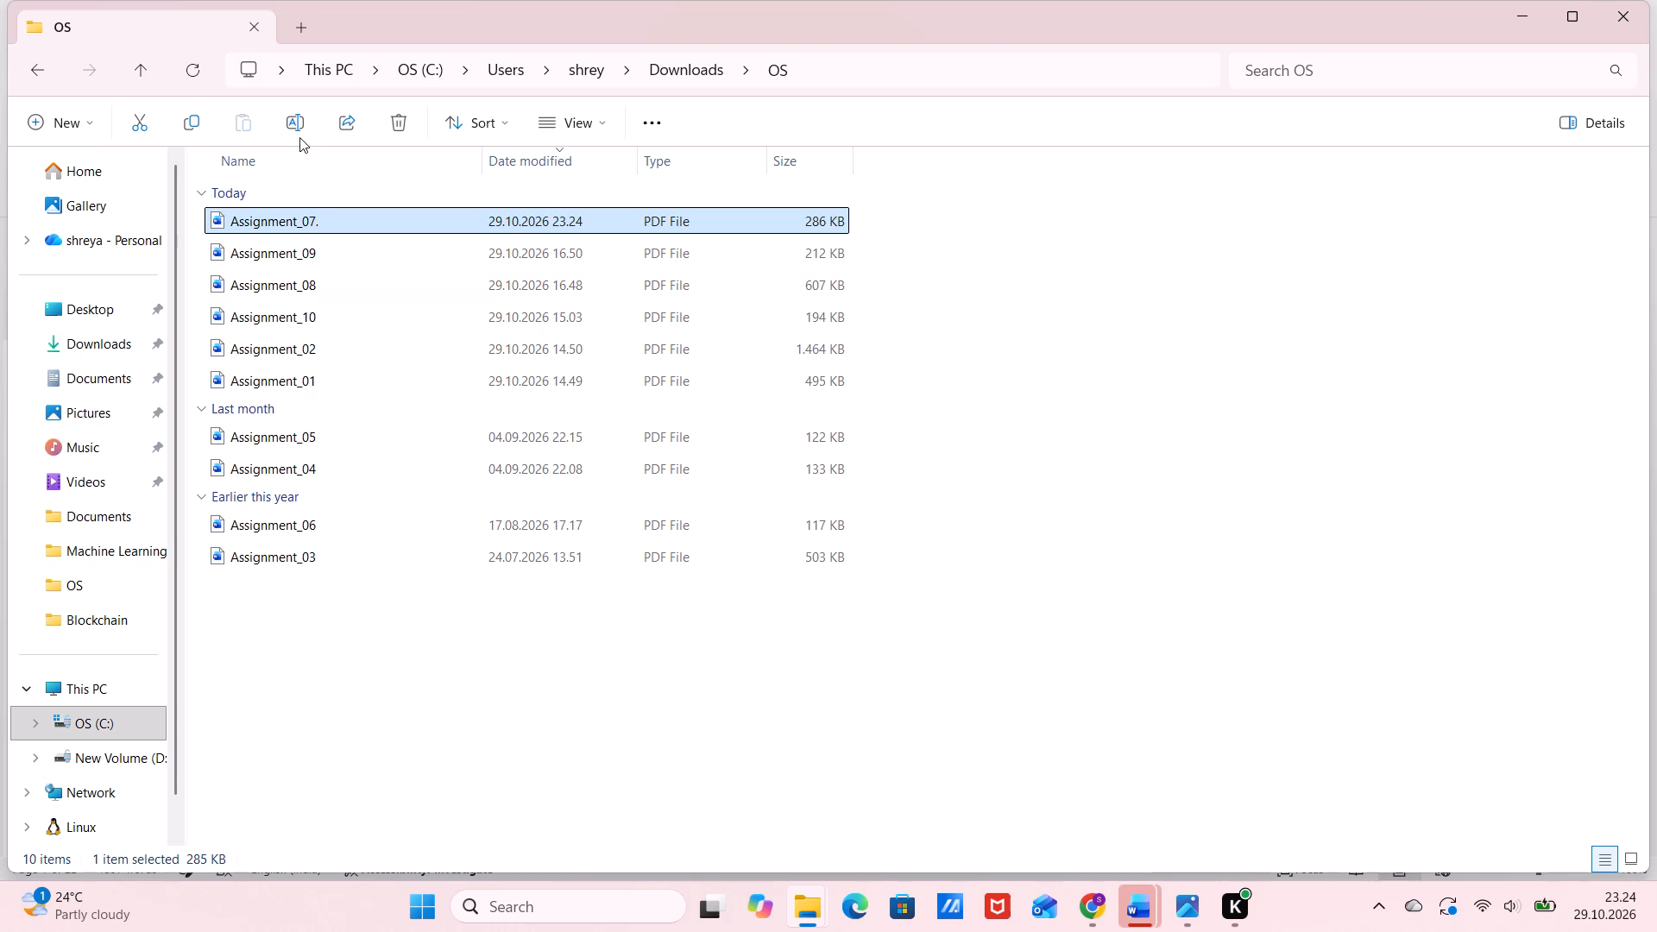
{"action": "left_click", "coordinate": [297, 124]}
{"action": "left_click", "coordinate": [331, 227]}
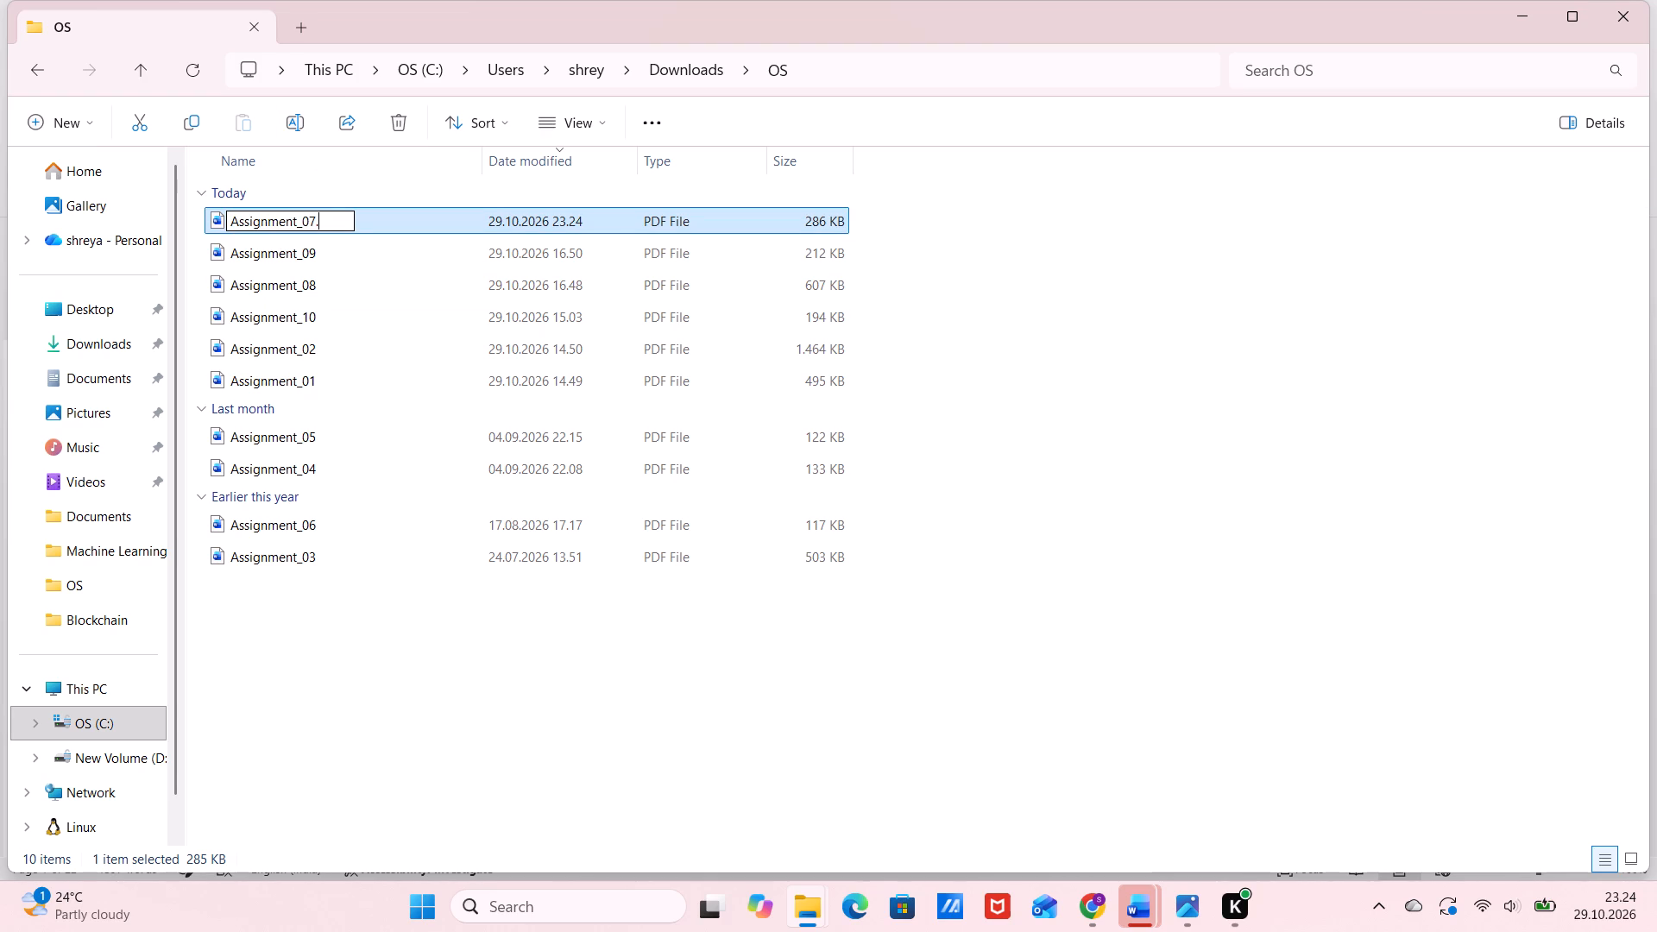
{"action": "key", "text": "BackSpace"}
{"action": "key", "text": "Return"}
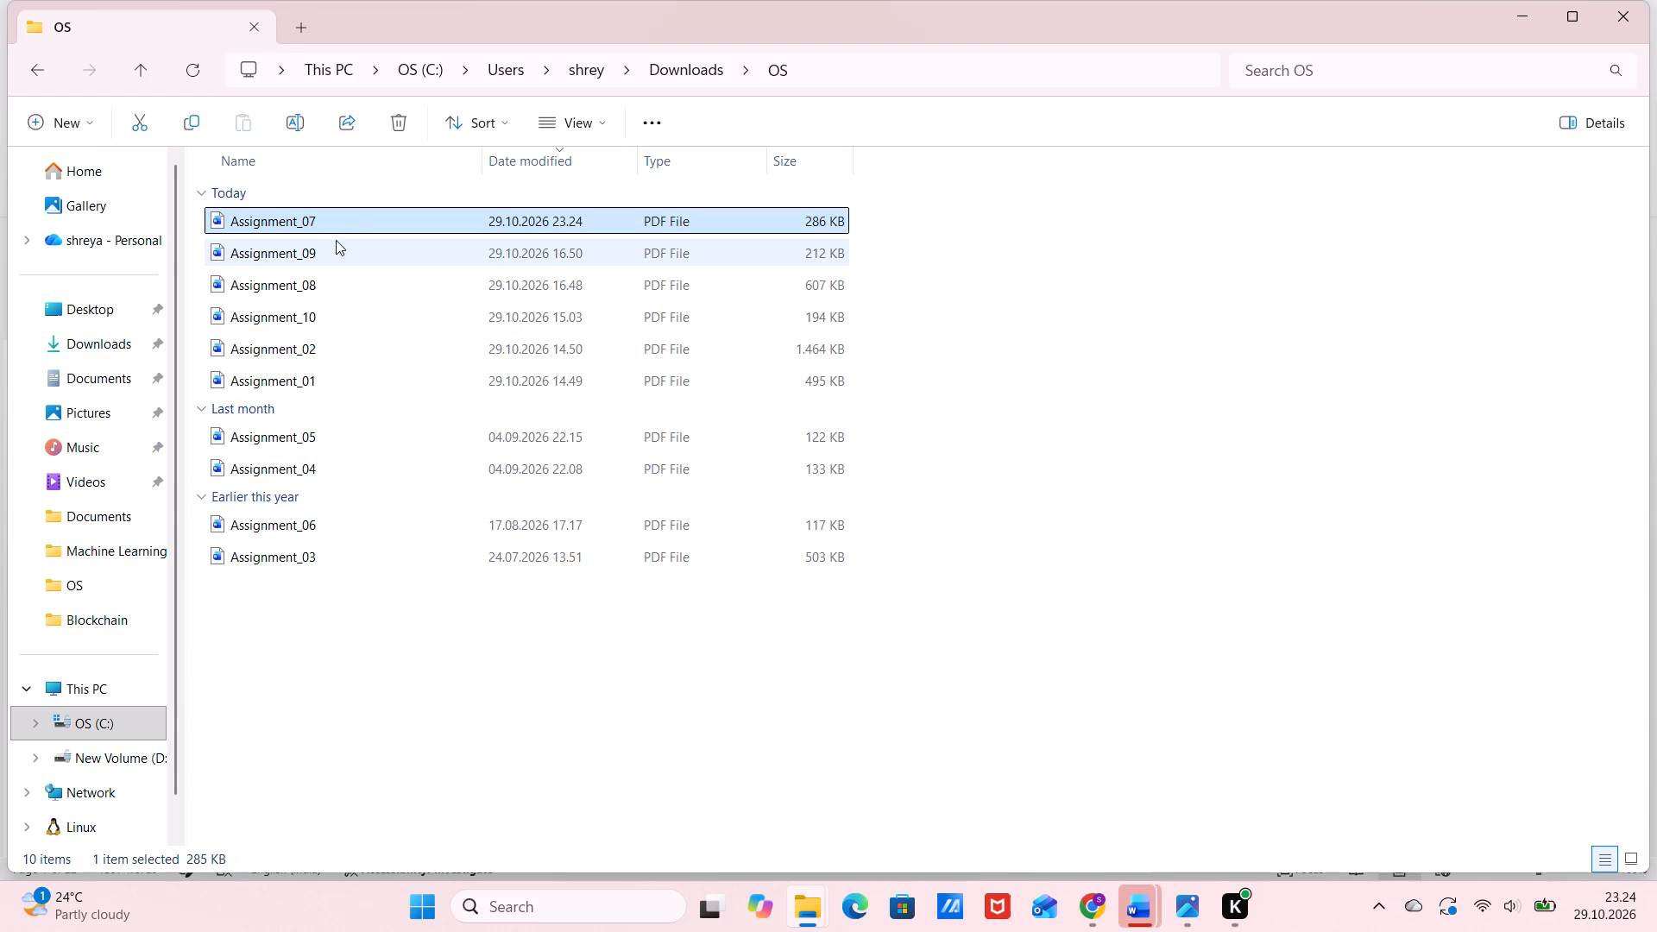
Open the Assignment_09 PDF in Word and accept its conversion to an editable document.
{"action": "double_click", "coordinate": [330, 252]}
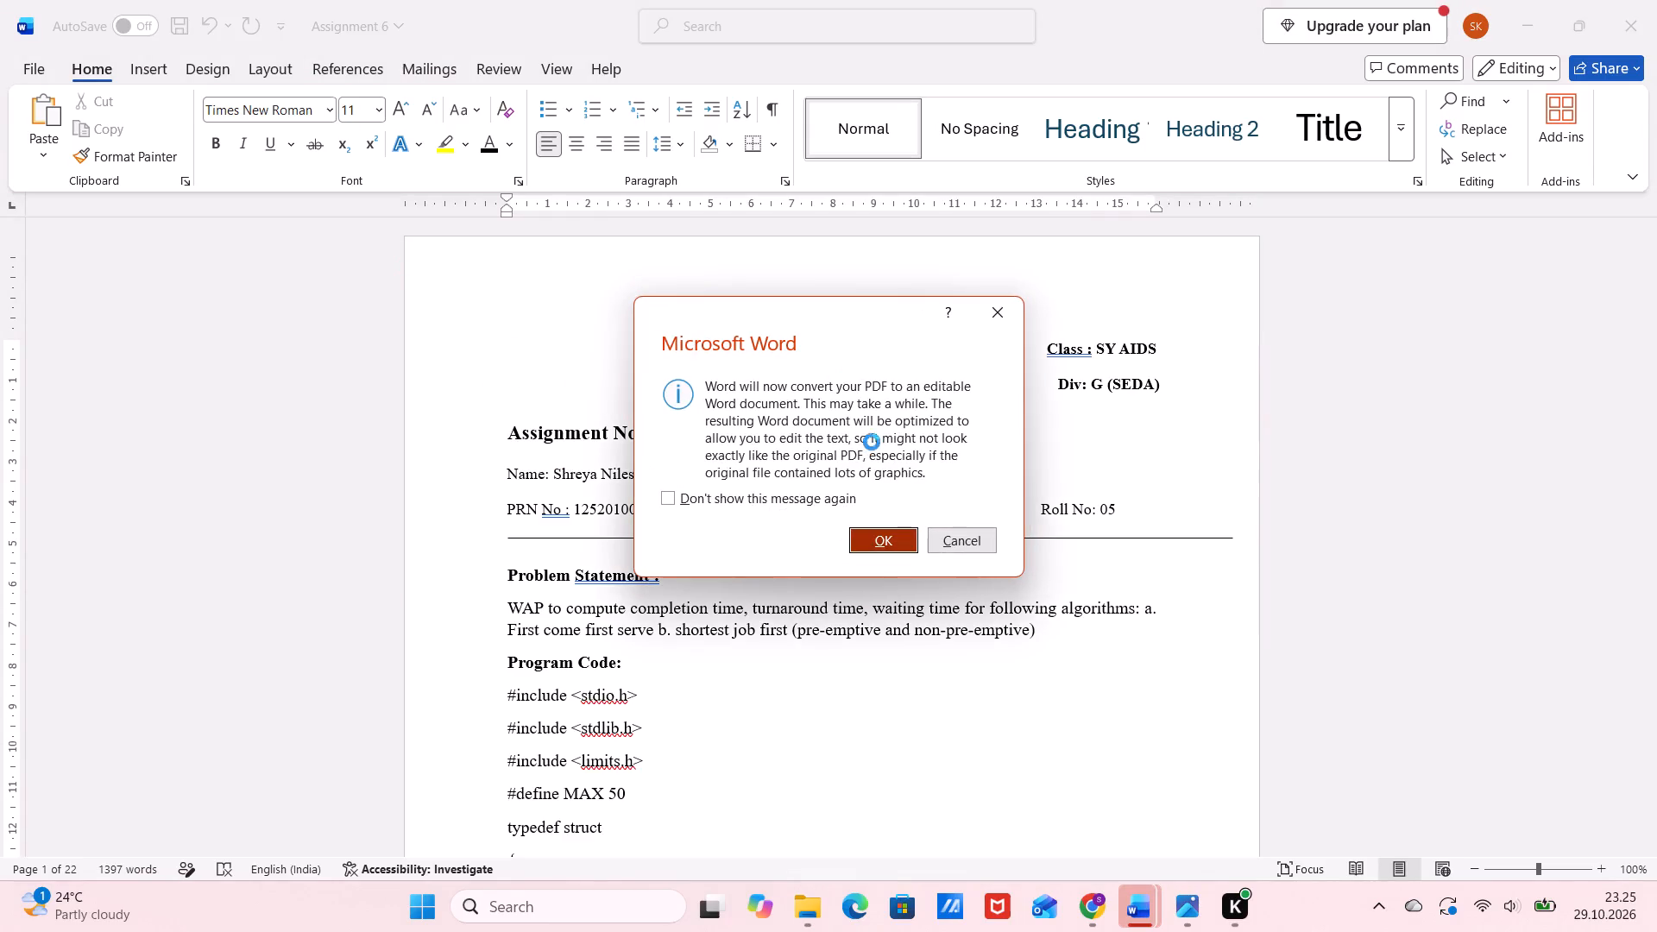
{"action": "left_click", "coordinate": [887, 542]}
{"action": "triple_click", "coordinate": [875, 544]}
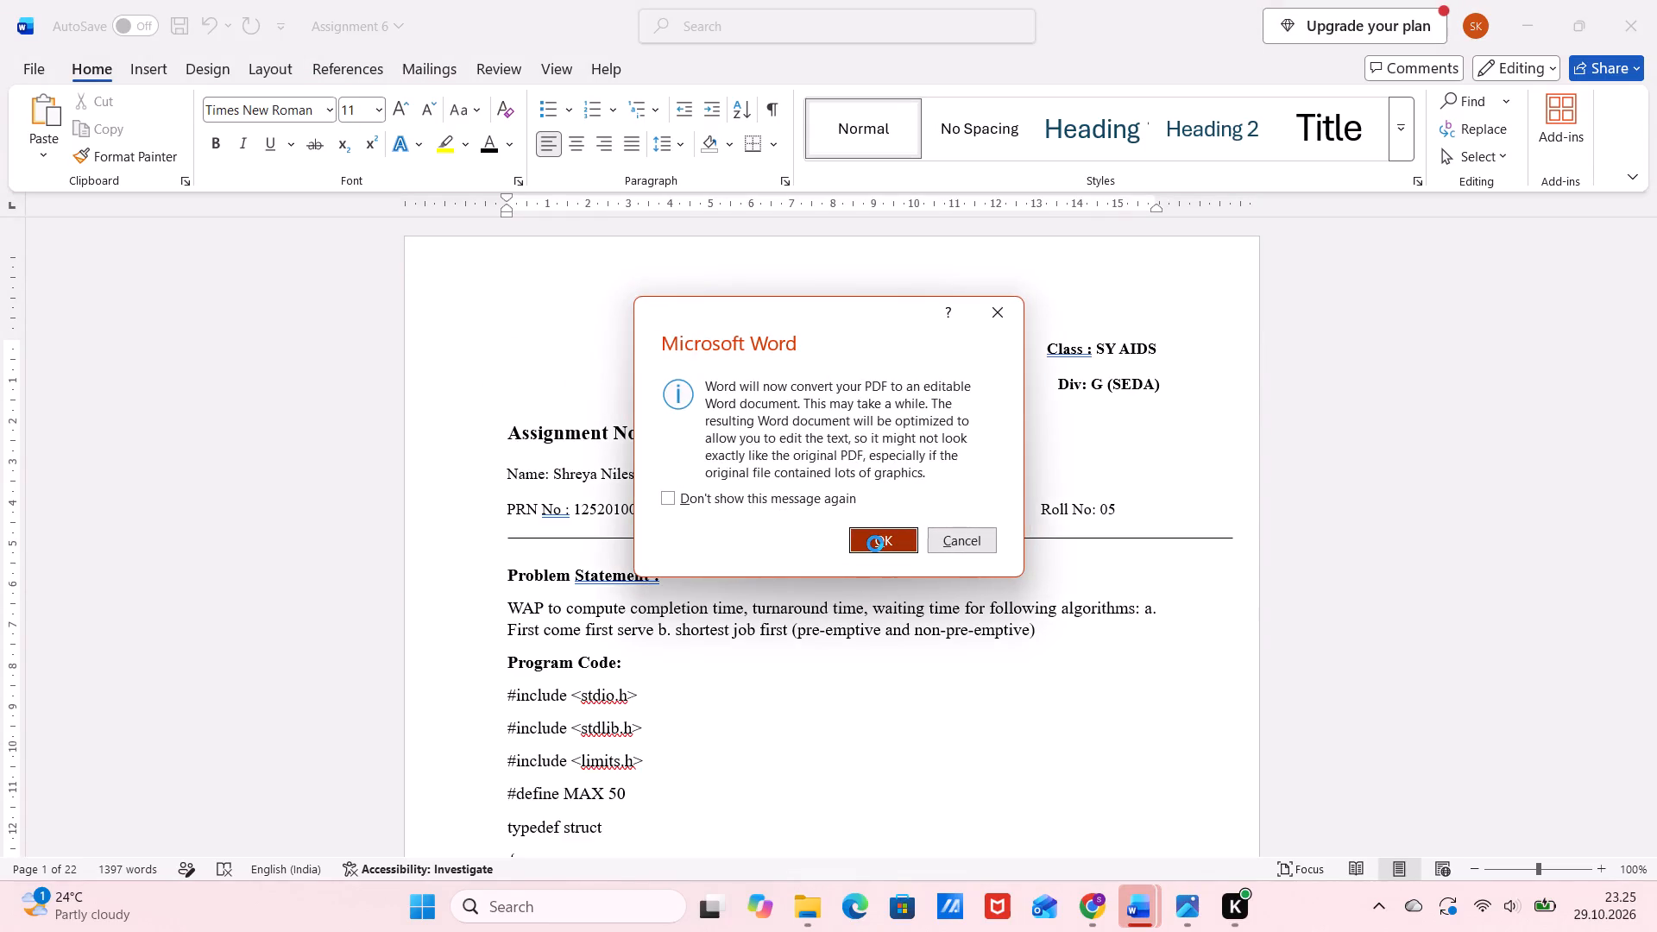
{"action": "double_click", "coordinate": [875, 544]}
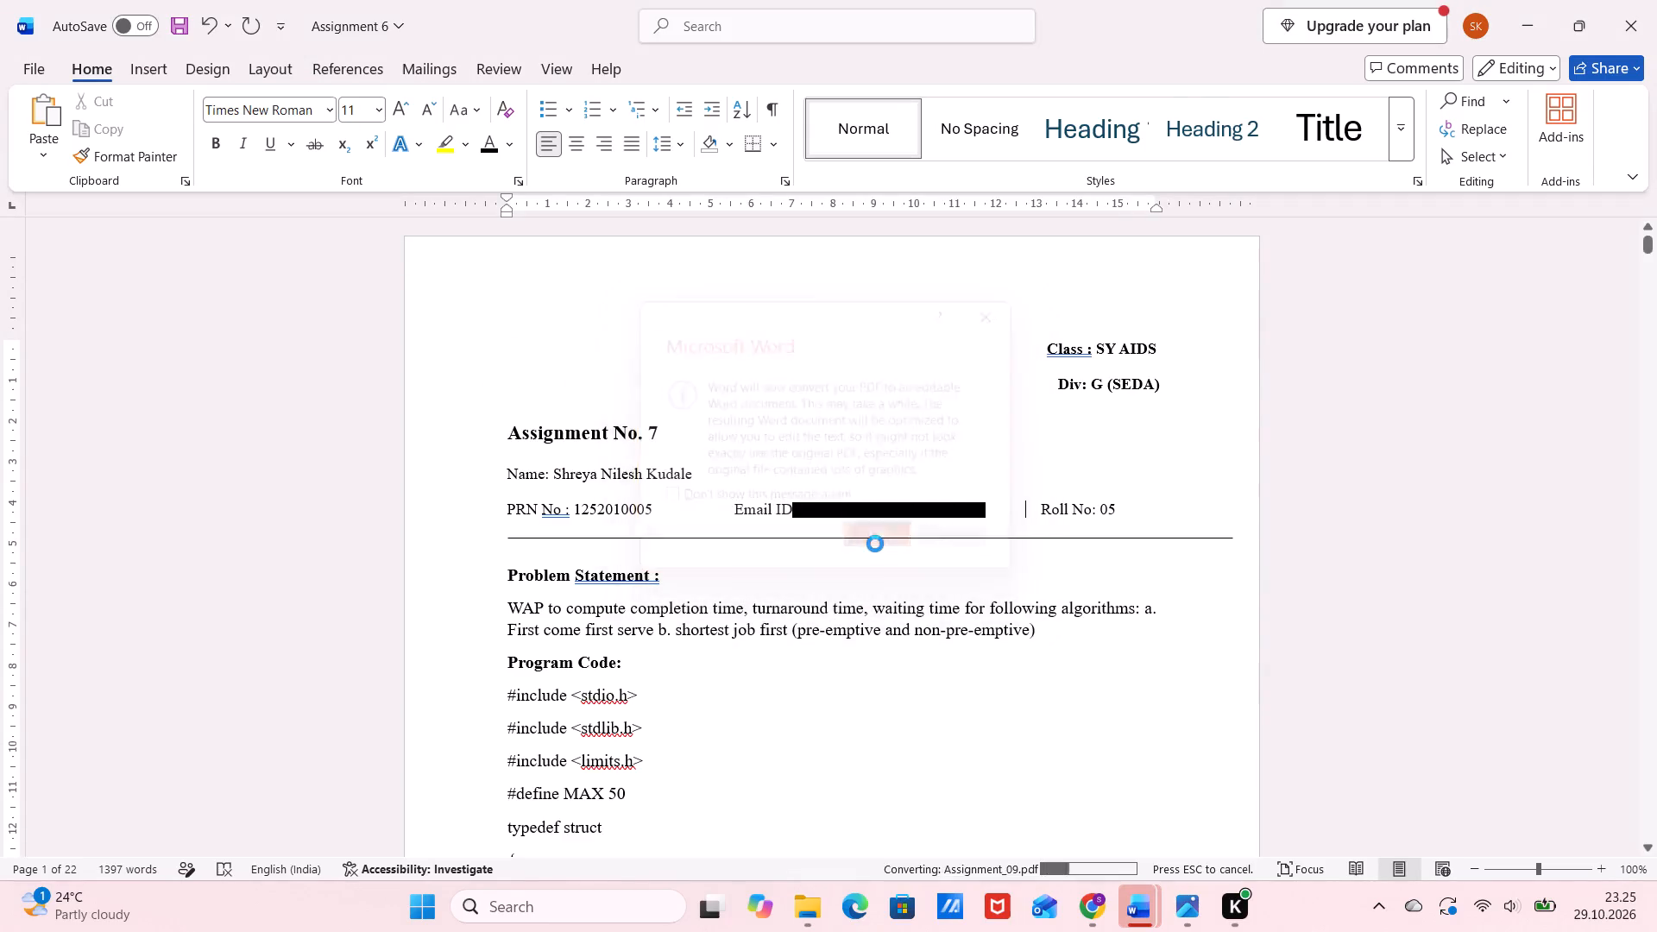
{"action": "left_click", "coordinate": [706, 519]}
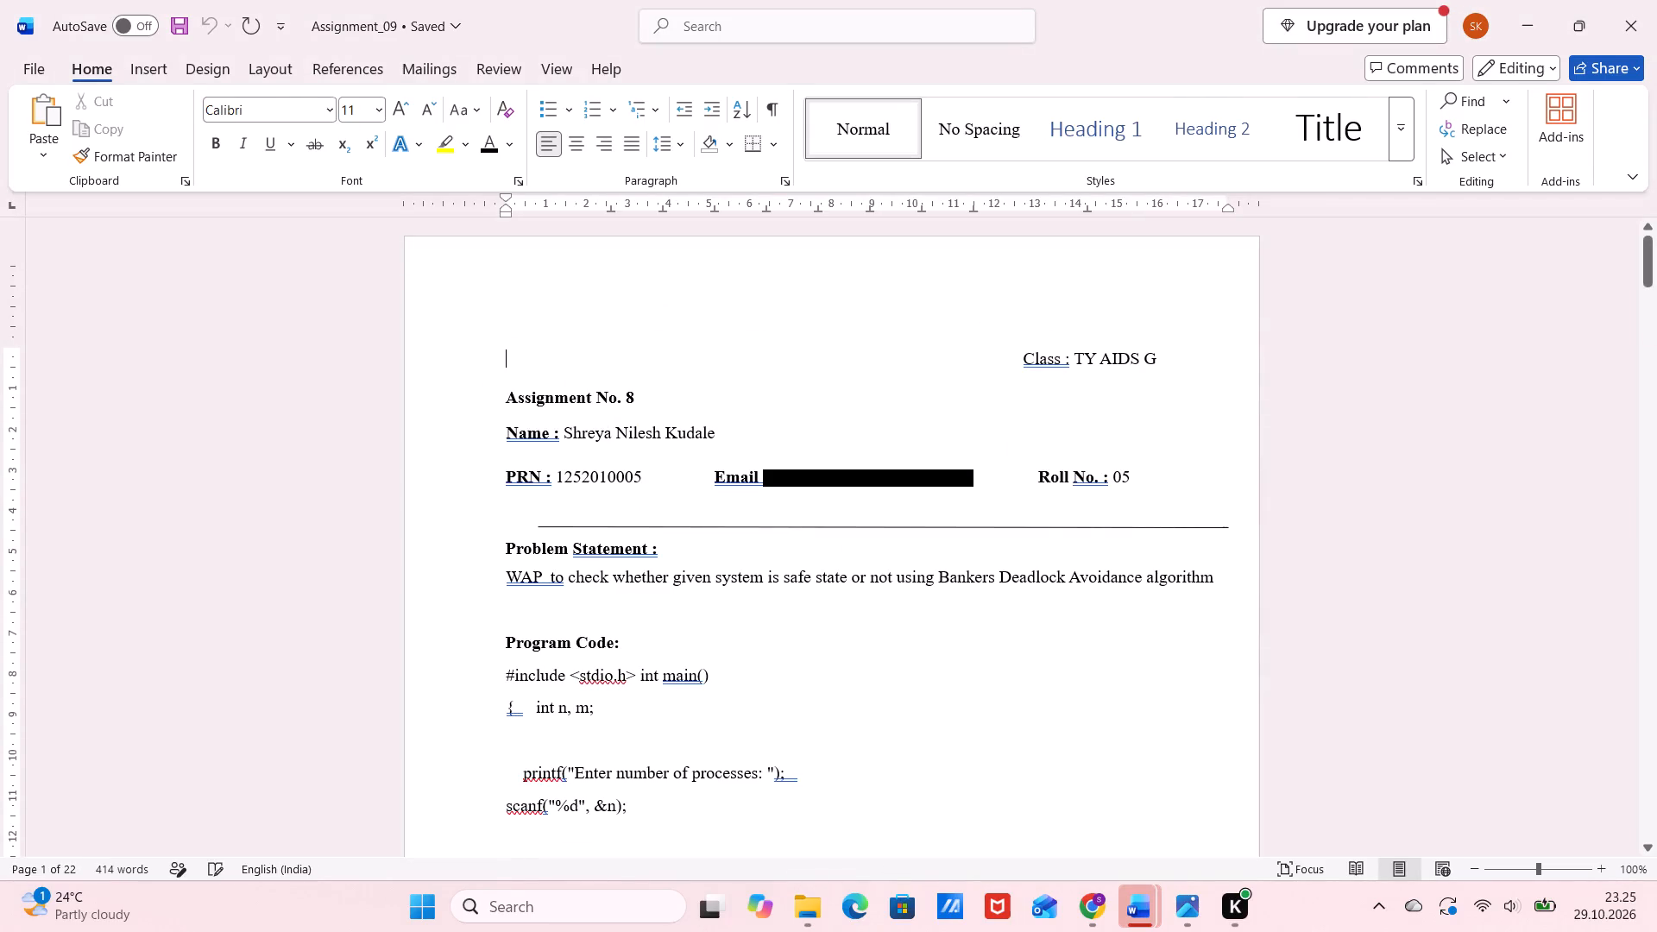
{"action": "left_click", "coordinate": [702, 529]}
{"action": "left_click", "coordinate": [702, 529]}
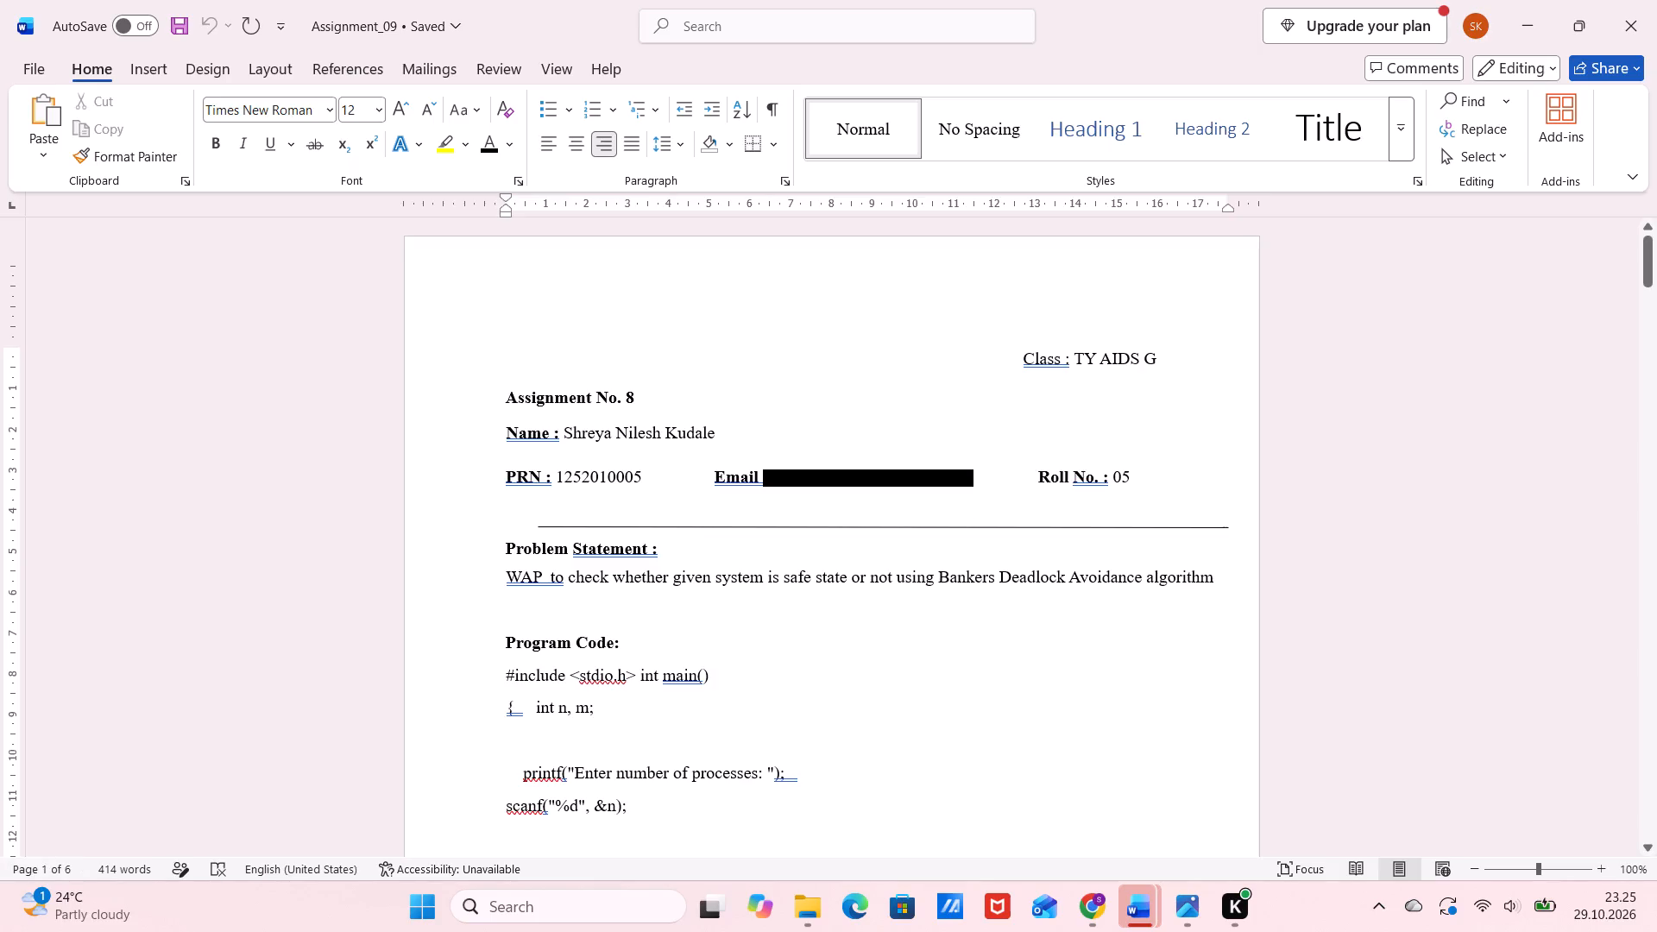
Change the number in the Assignment No. heading to 09.
{"action": "left_click", "coordinate": [666, 404]}
{"action": "key", "text": "Left"}
{"action": "key", "text": "Left"}
{"action": "key", "text": "BackSpace"}
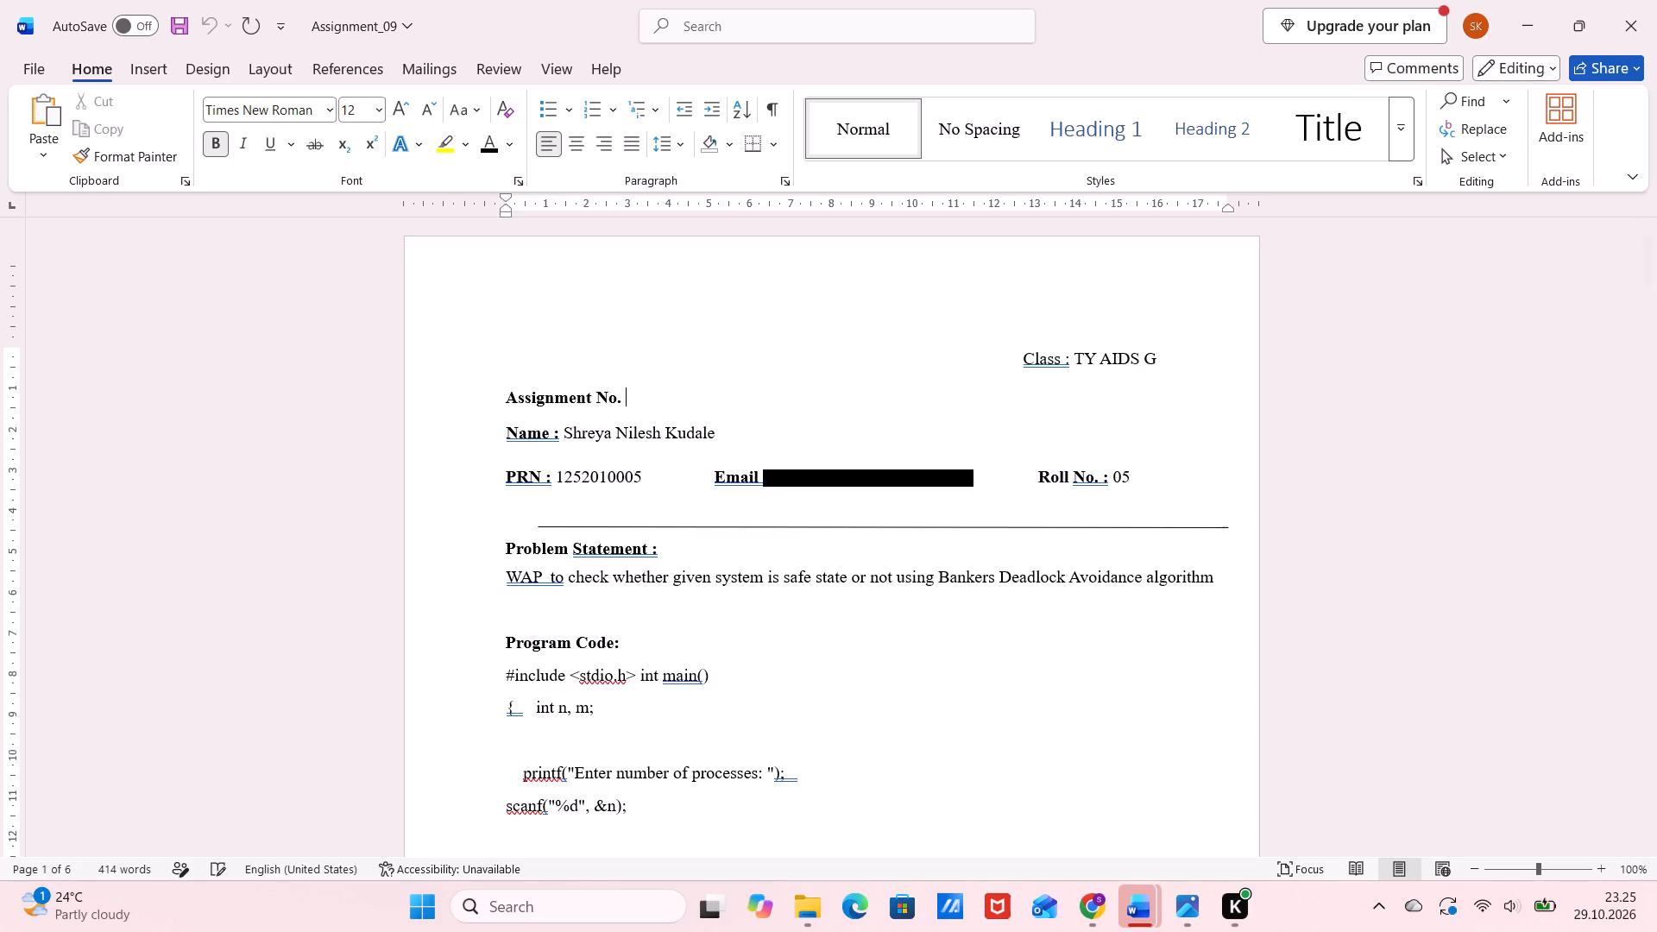
{"action": "key", "text": "0"}
{"action": "key", "text": "BackSpace"}
{"action": "type", "text": "09"}
Delete the horizontal rule between the student details and the Problem Statement, leaving an empty line in its place.
{"action": "left_click", "coordinate": [676, 523]}
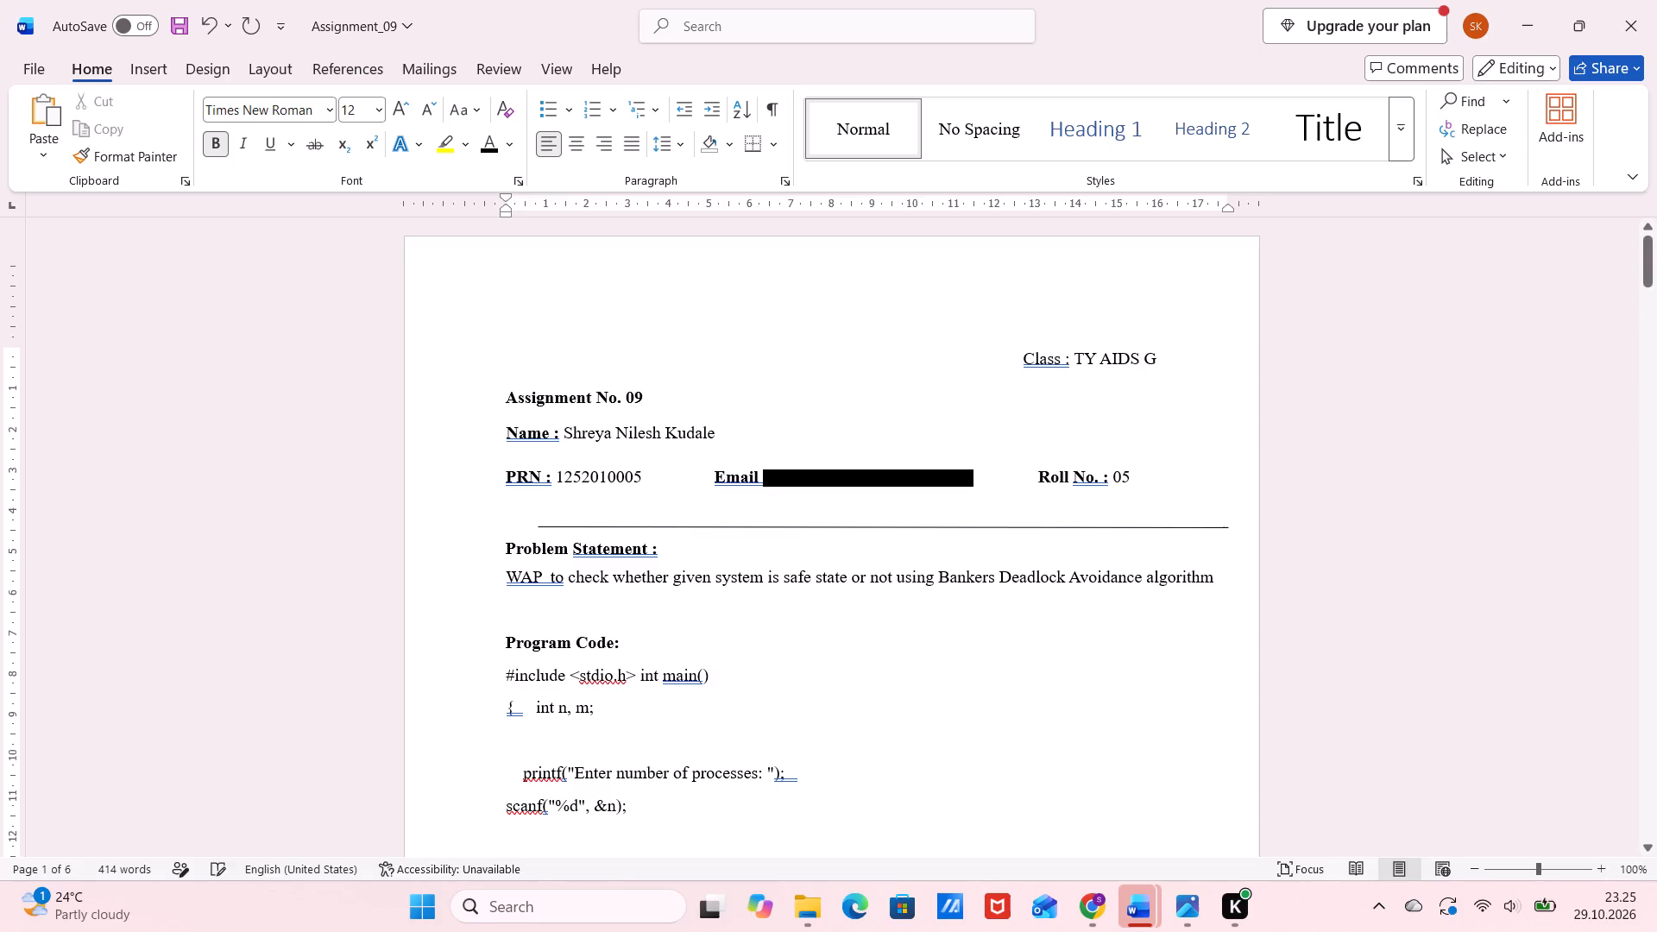
{"action": "double_click", "coordinate": [827, 523]}
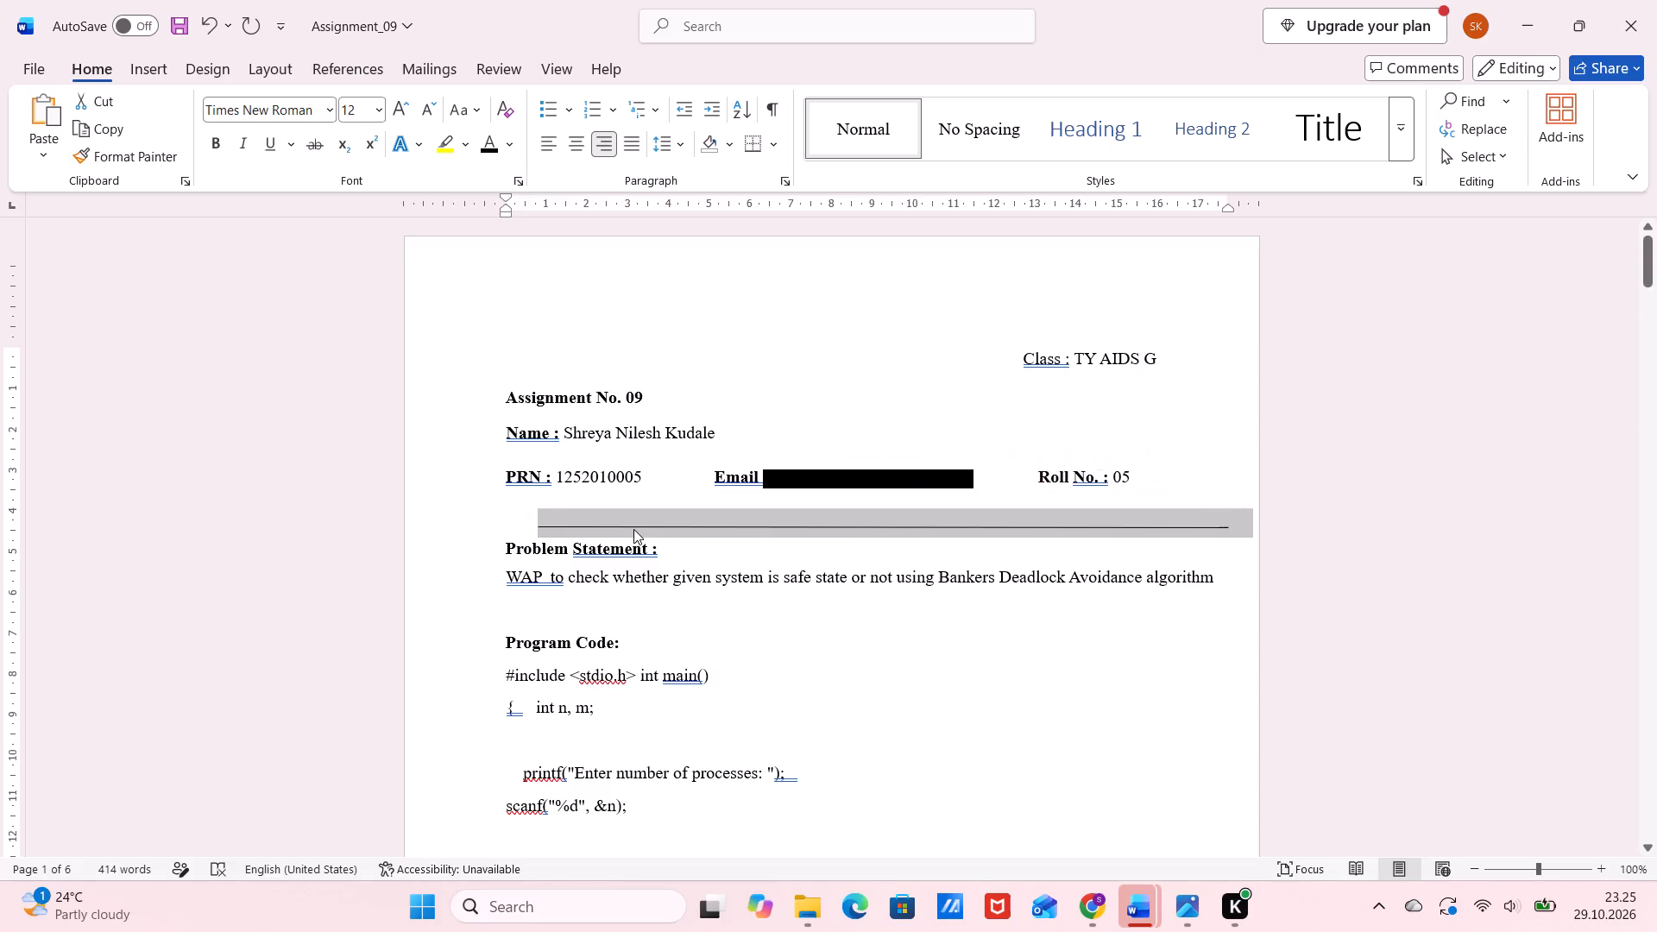
{"action": "key", "text": "BackSpace"}
{"action": "key", "text": "Return"}
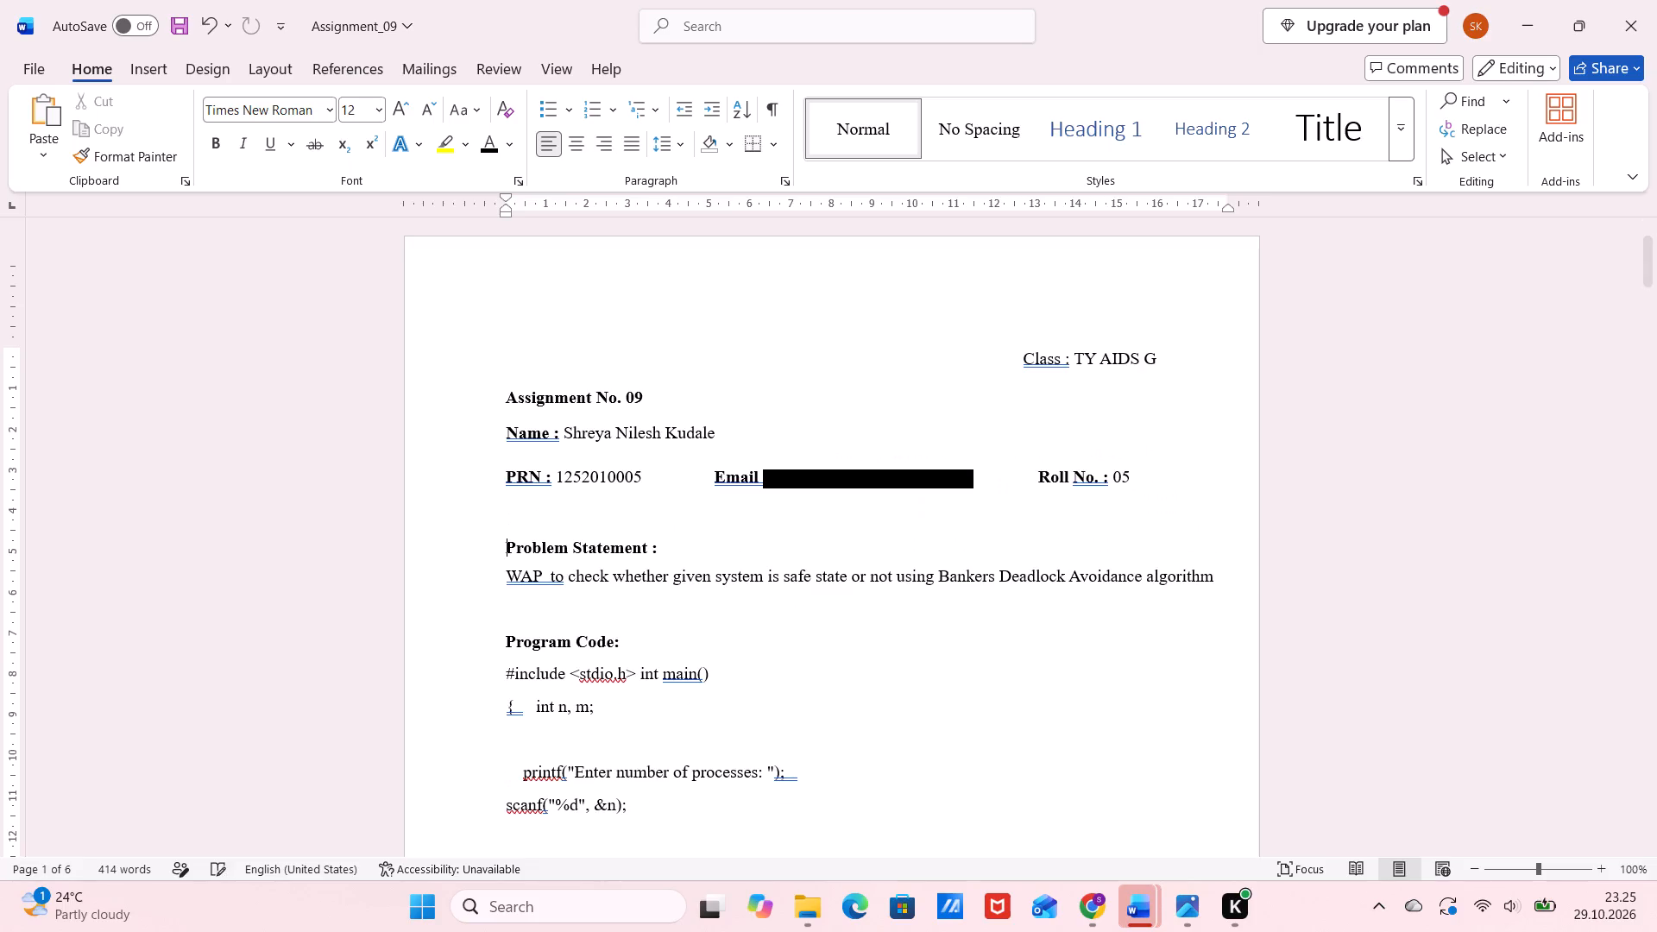
Draw a horizontal line shape about 16.7 cm long below the student details and give it the black line style.
{"action": "left_click", "coordinate": [155, 68]}
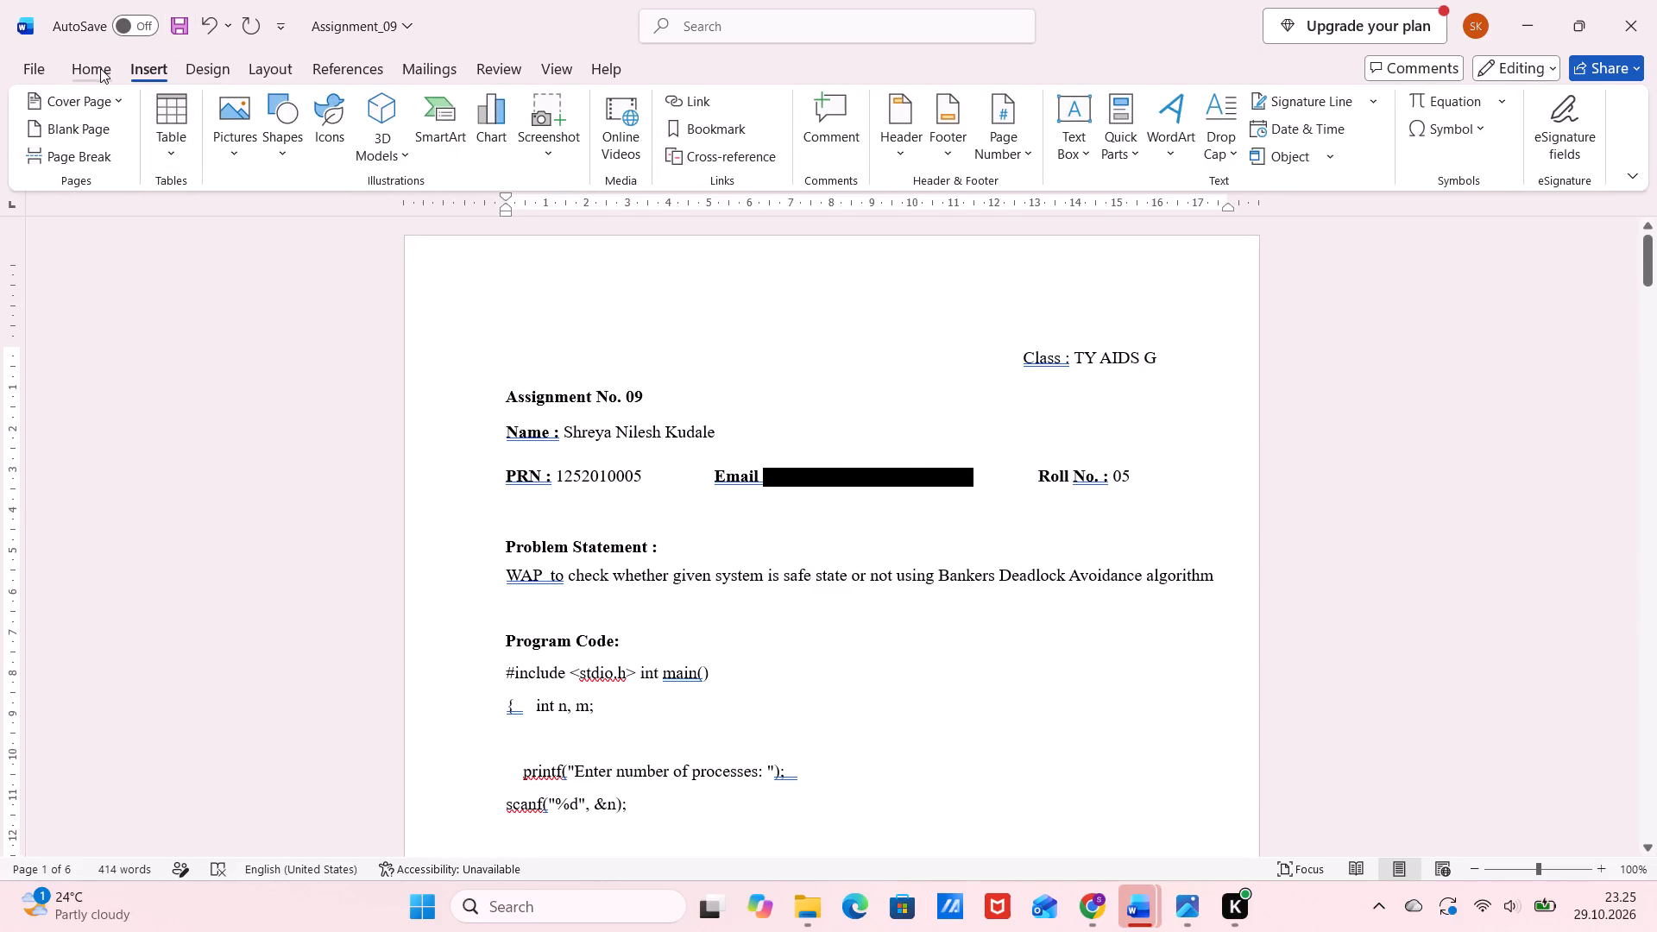
{"action": "left_click", "coordinate": [100, 70]}
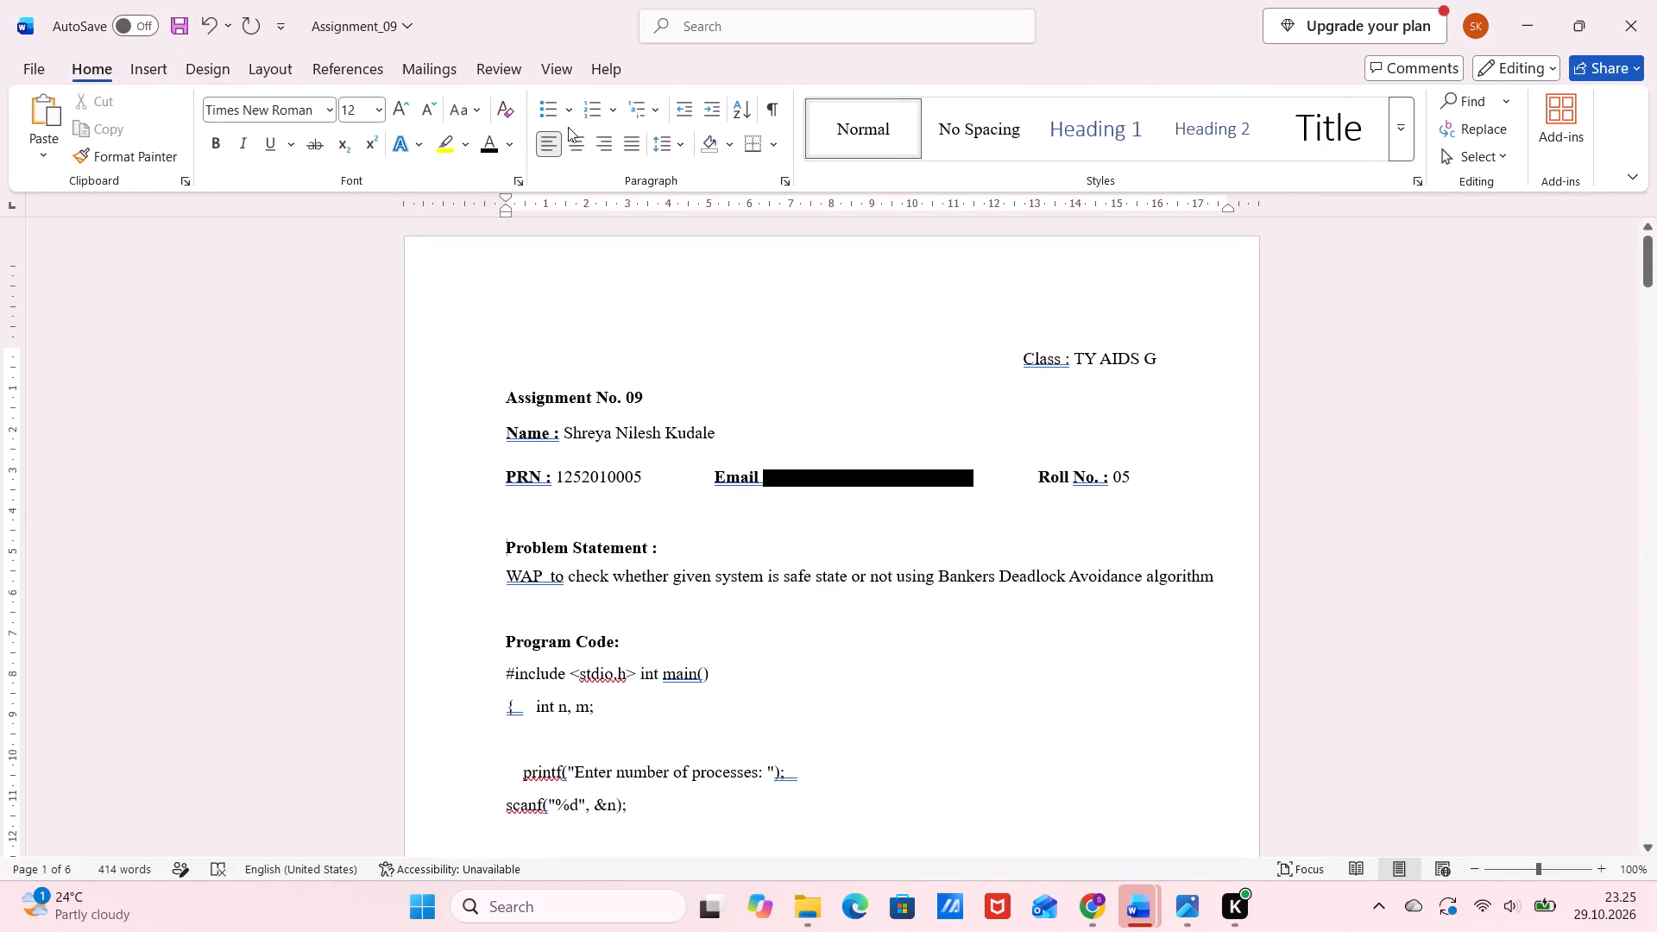
{"action": "left_click", "coordinate": [104, 66]}
{"action": "left_click", "coordinate": [142, 65]}
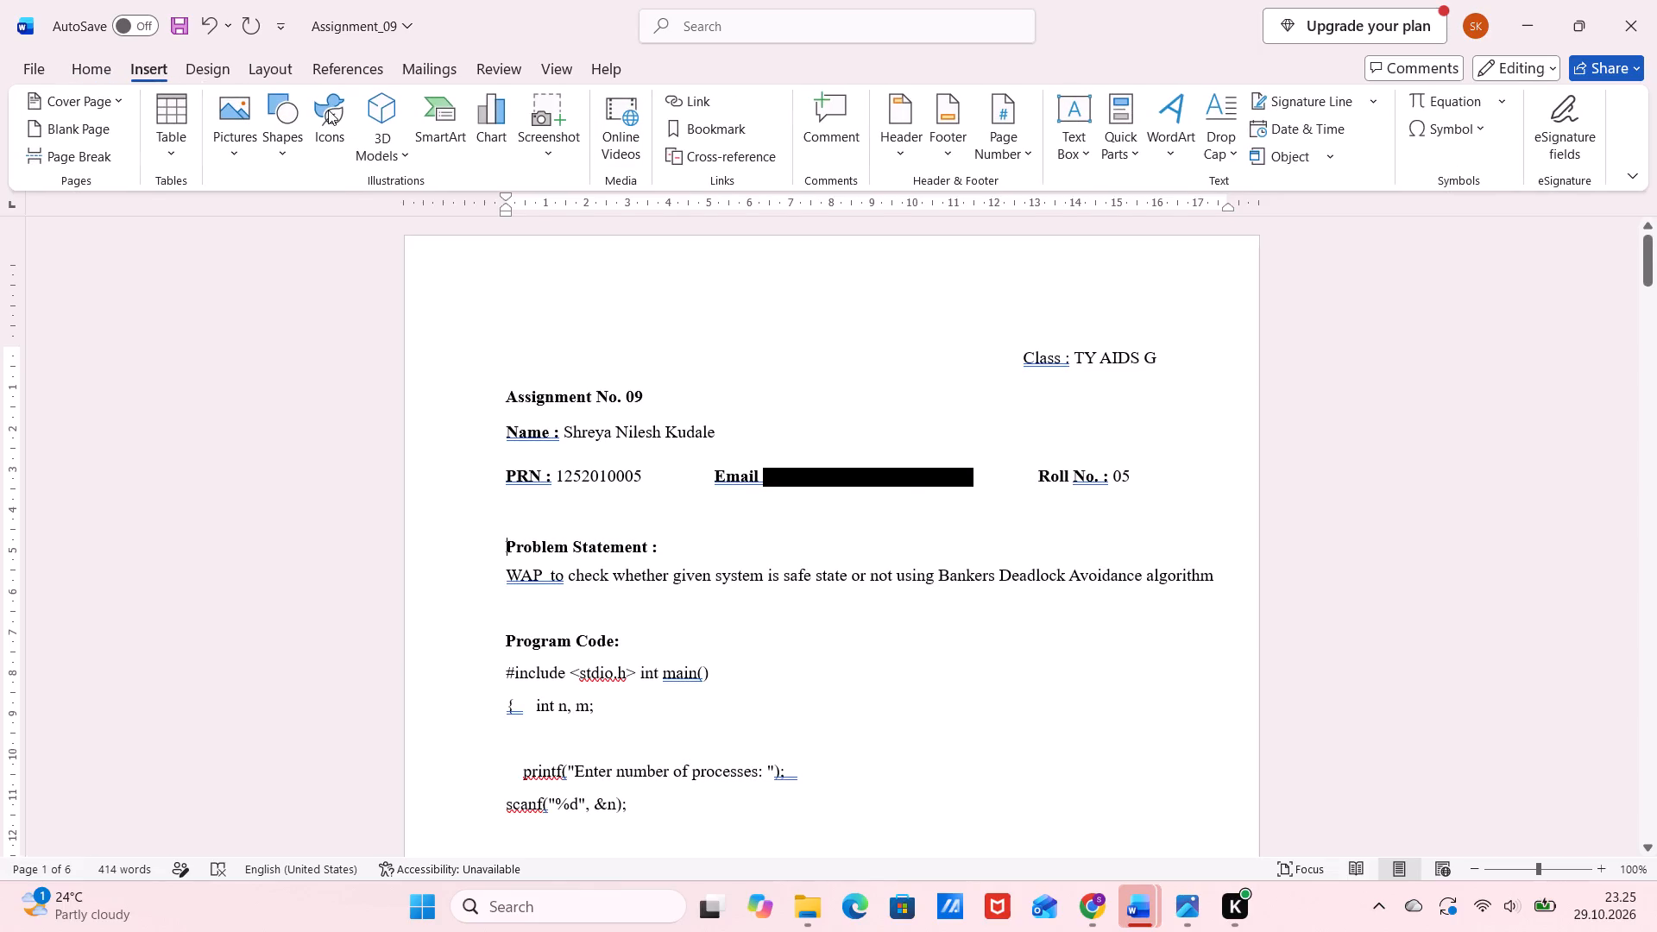
{"action": "left_click", "coordinate": [267, 133]}
{"action": "left_click", "coordinate": [300, 220]}
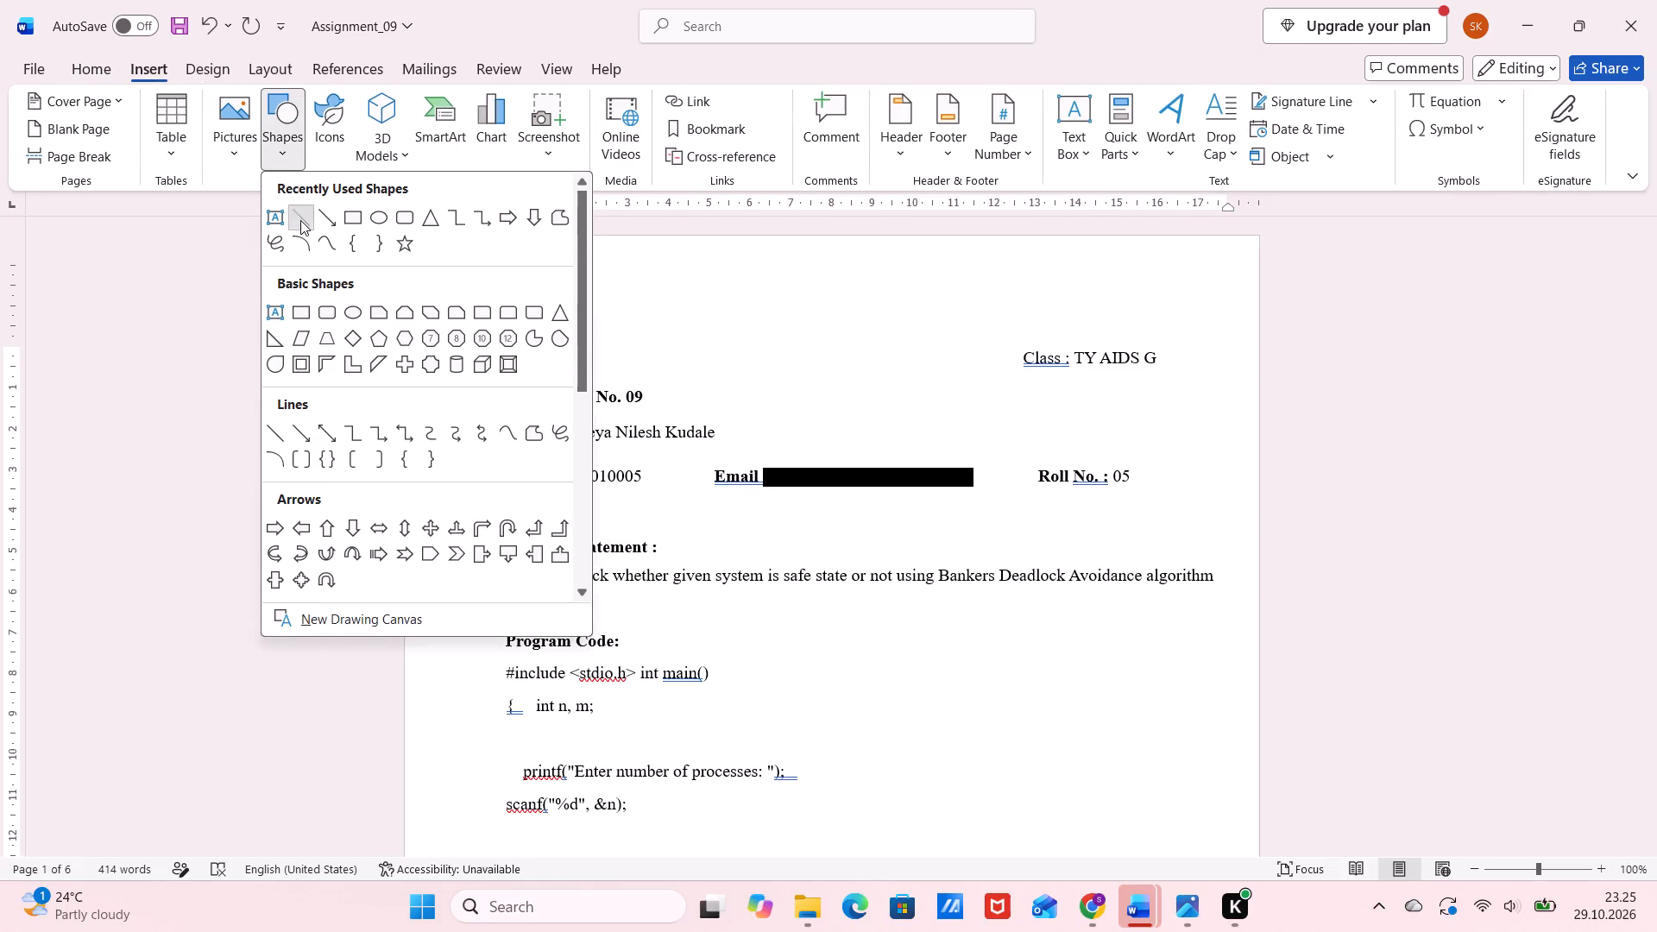
{"action": "left_click_drag", "start_coordinate": [503, 515], "coordinate": [931, 517]}
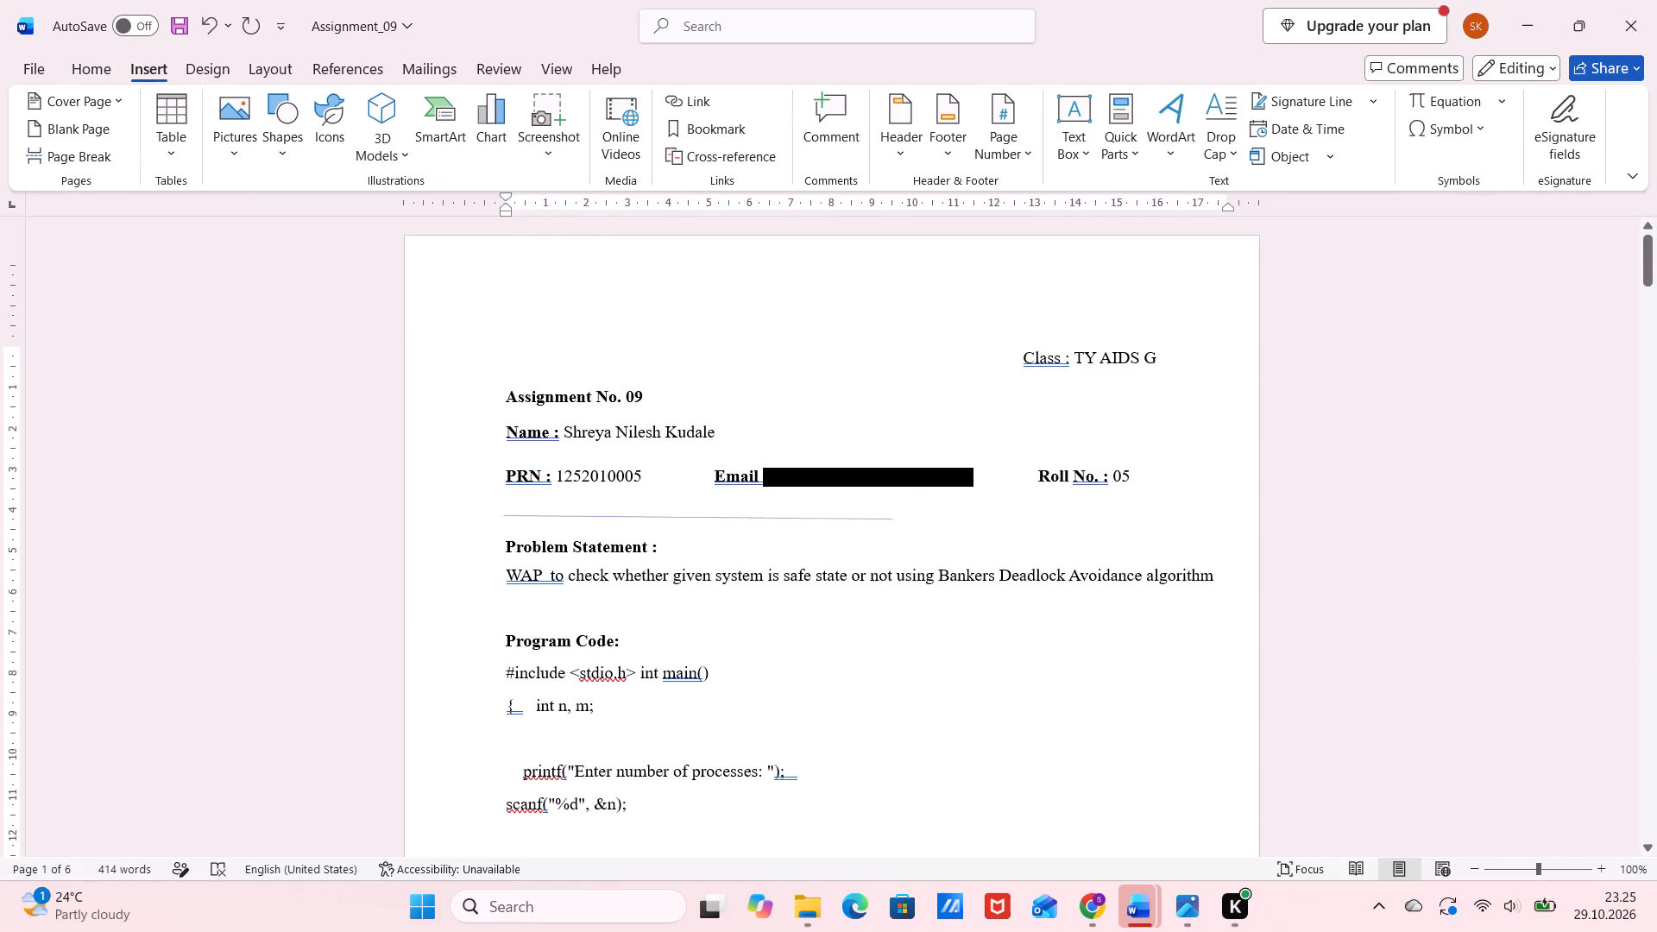
{"action": "left_click_drag", "start_coordinate": [931, 517], "coordinate": [1186, 516]}
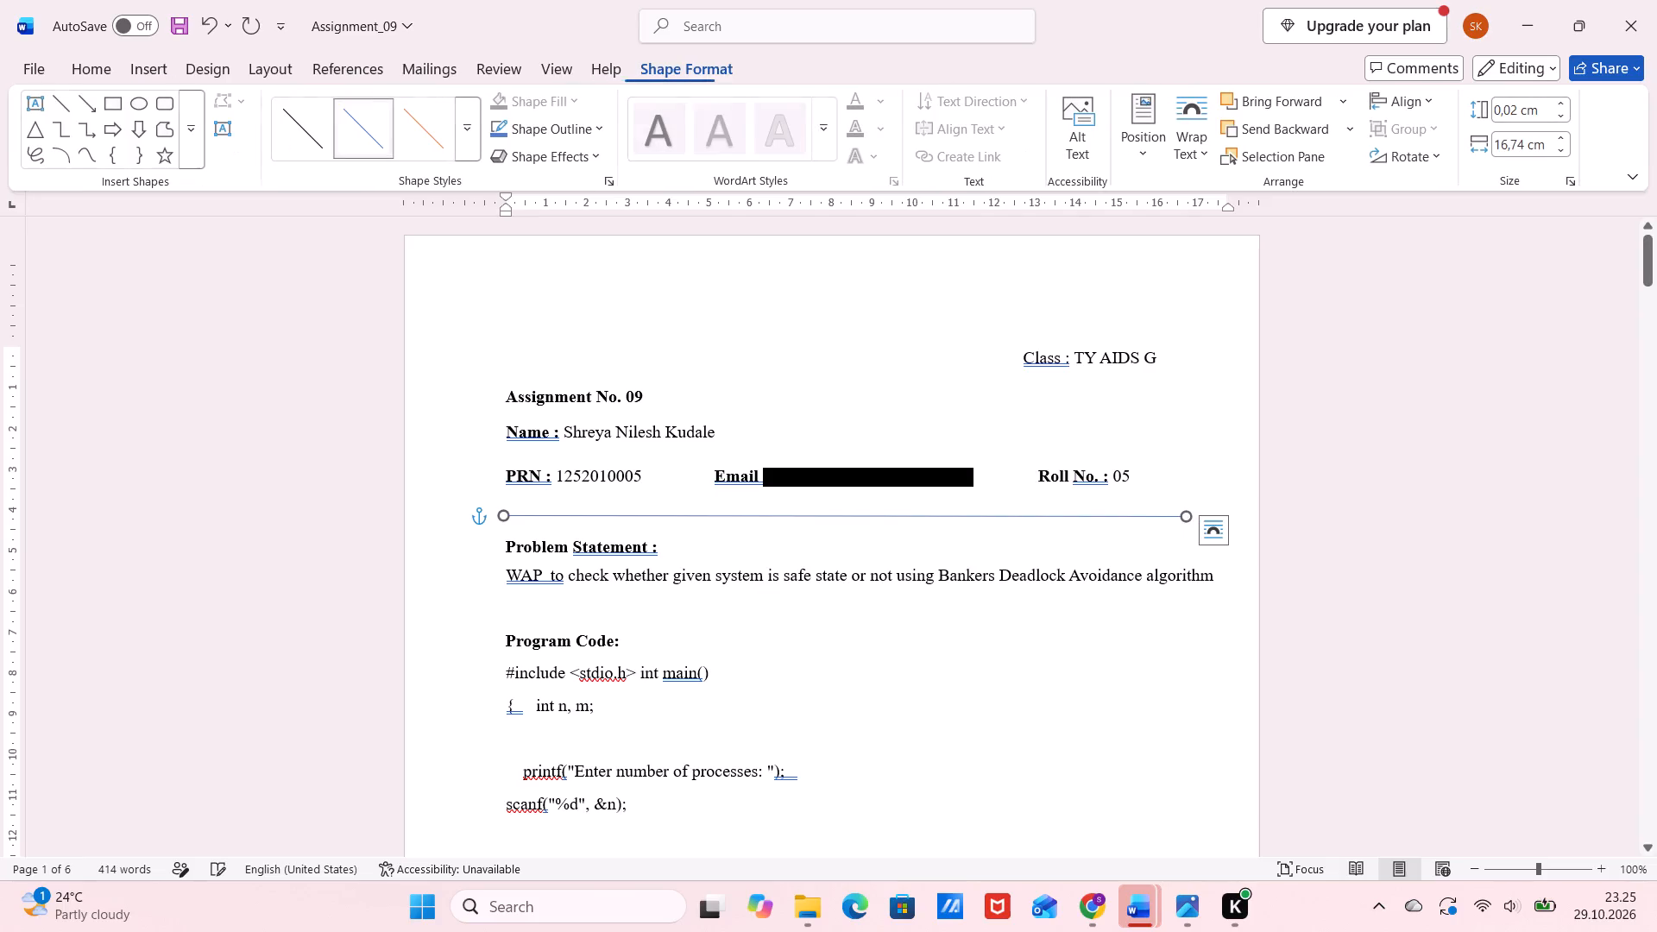
{"action": "left_click", "coordinate": [306, 142]}
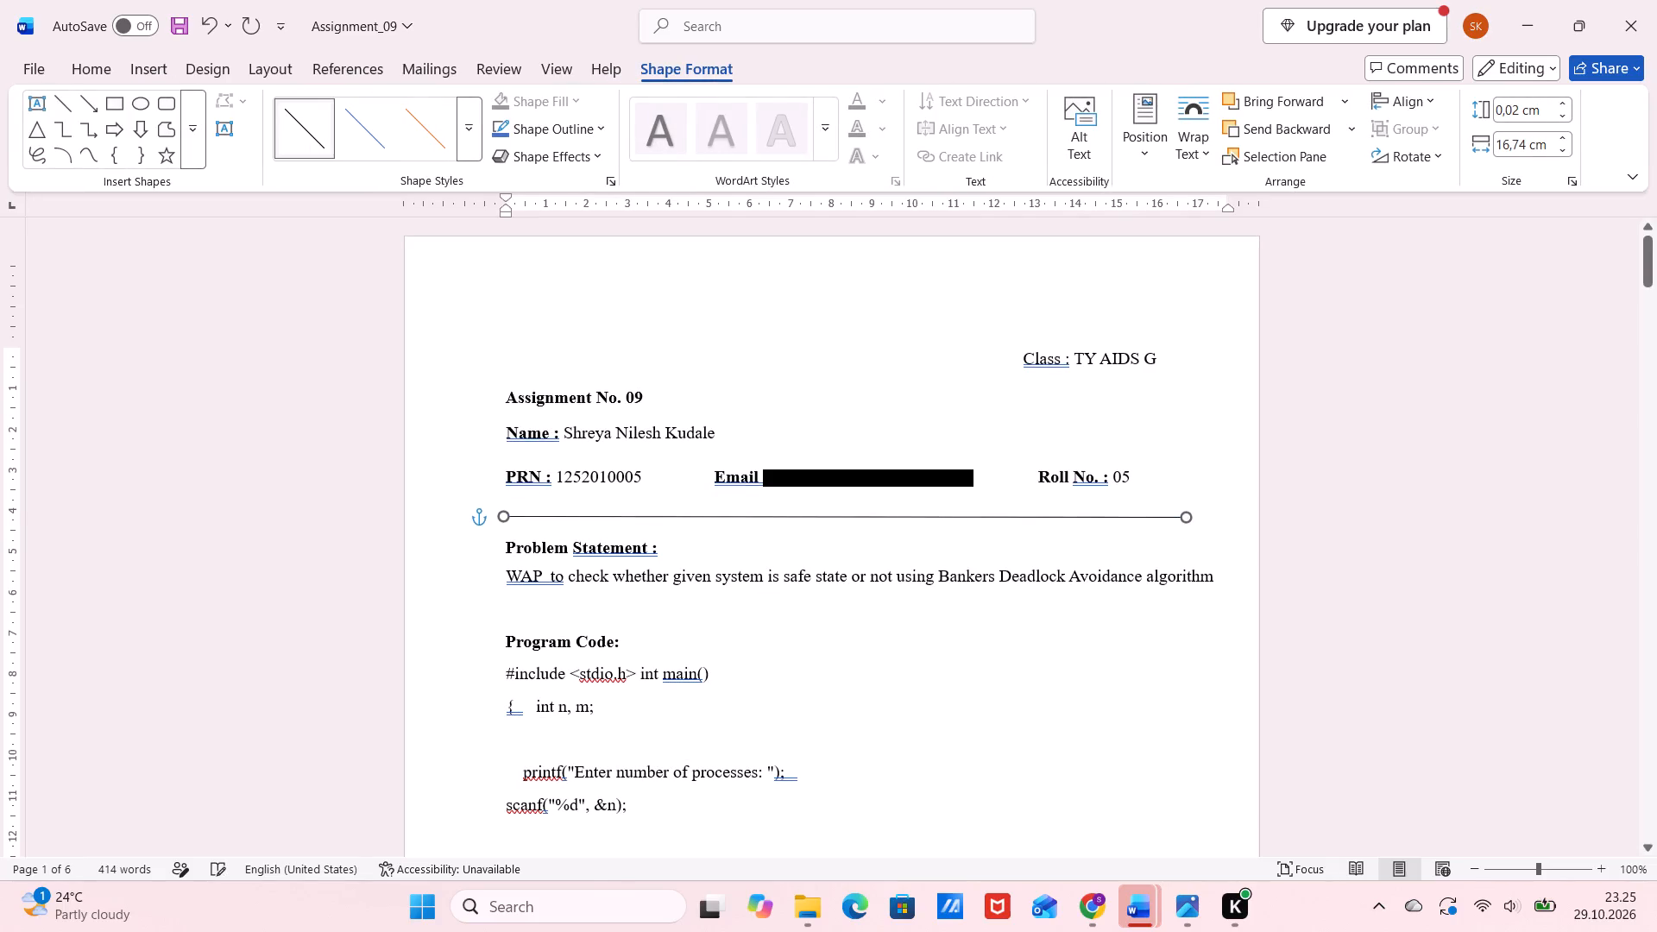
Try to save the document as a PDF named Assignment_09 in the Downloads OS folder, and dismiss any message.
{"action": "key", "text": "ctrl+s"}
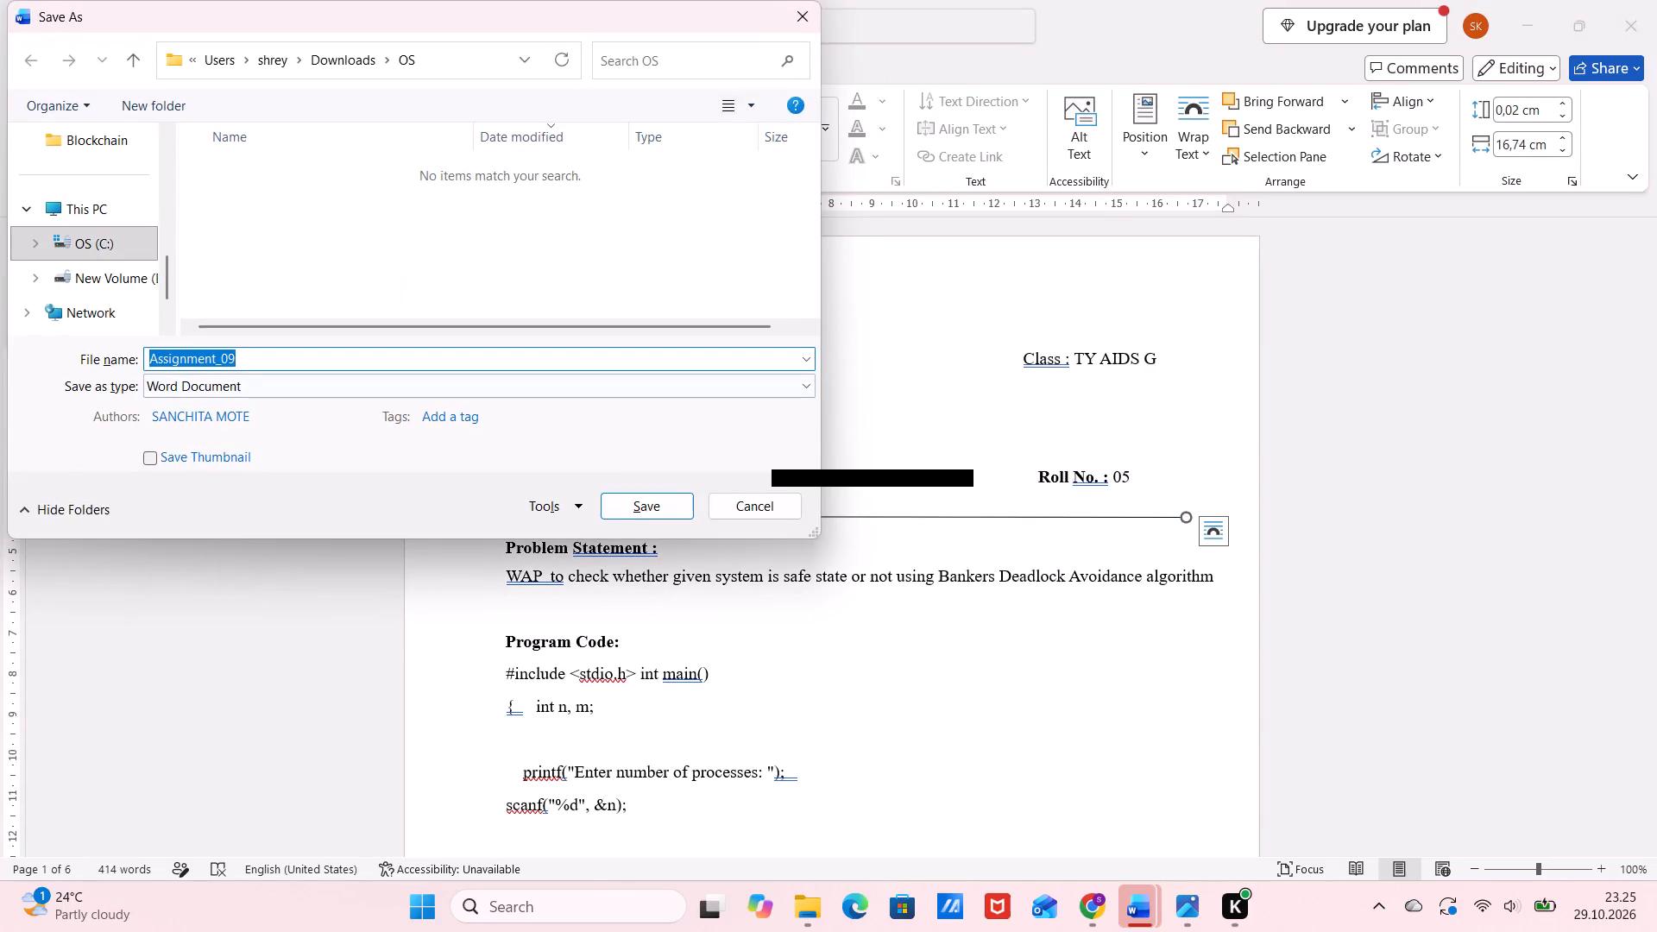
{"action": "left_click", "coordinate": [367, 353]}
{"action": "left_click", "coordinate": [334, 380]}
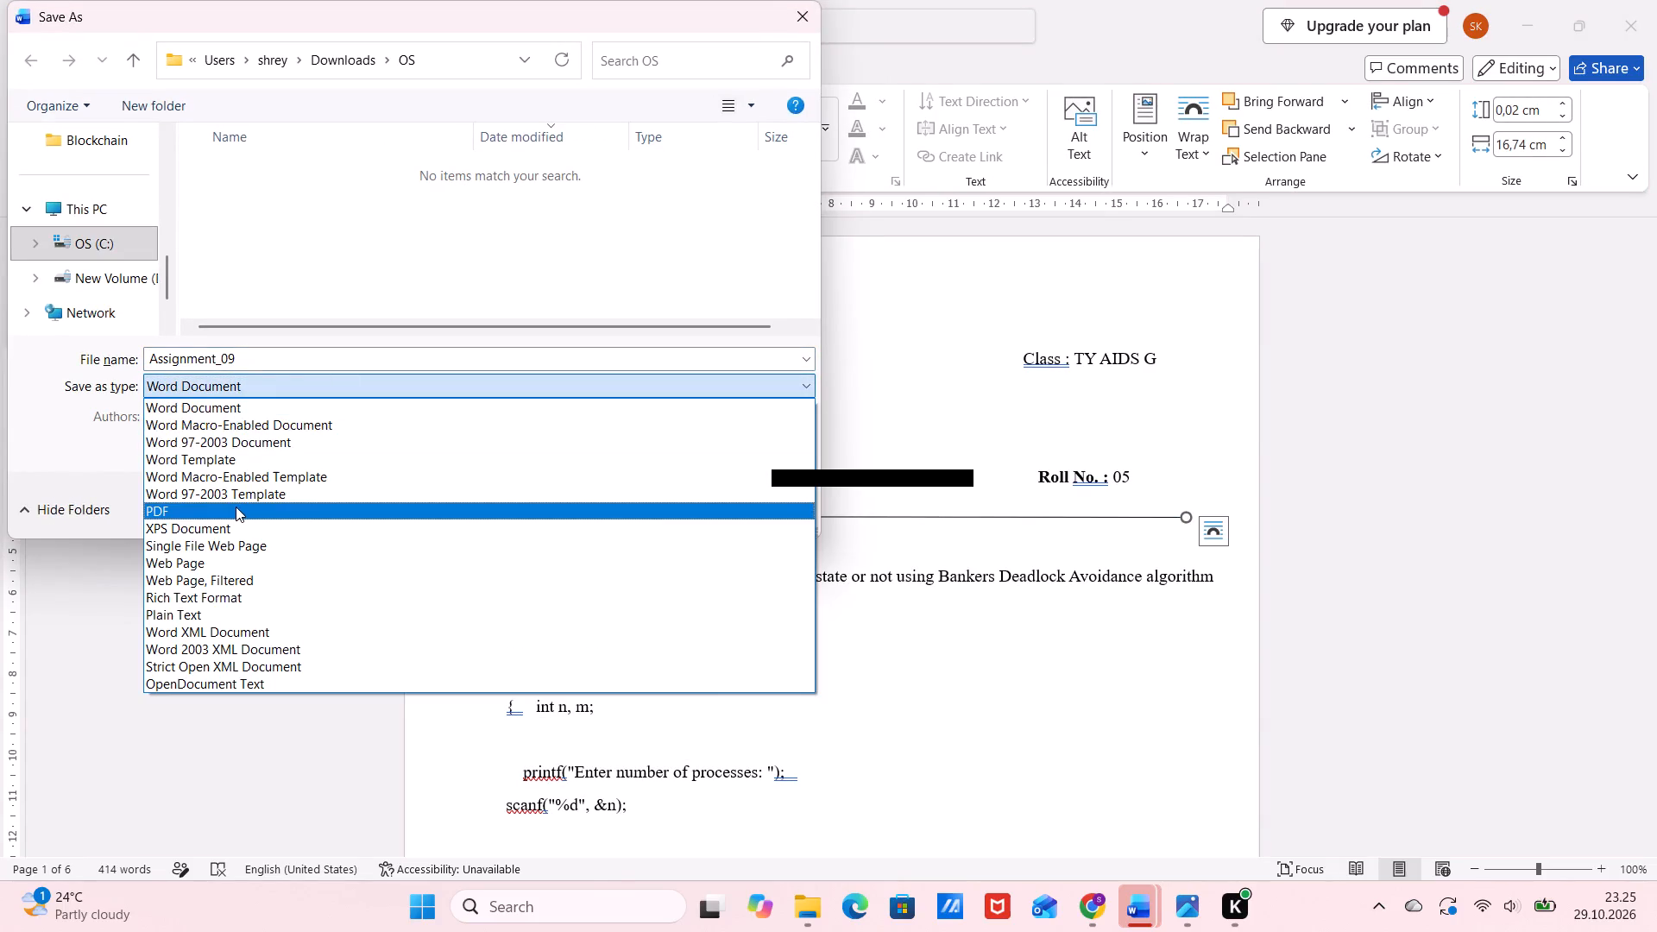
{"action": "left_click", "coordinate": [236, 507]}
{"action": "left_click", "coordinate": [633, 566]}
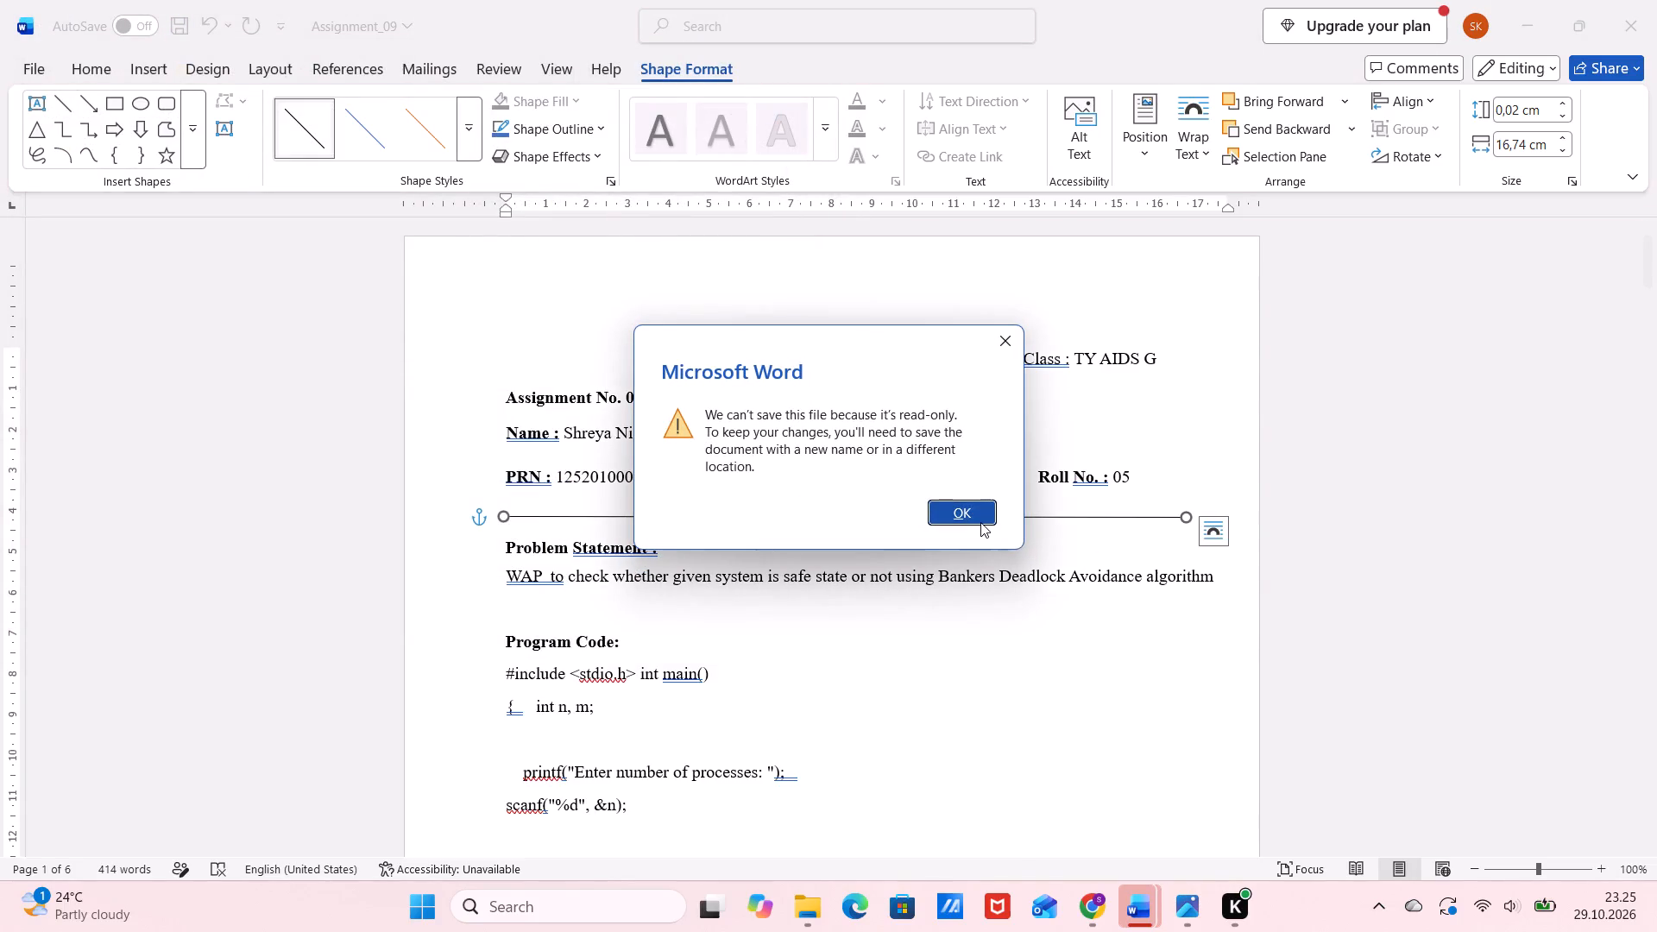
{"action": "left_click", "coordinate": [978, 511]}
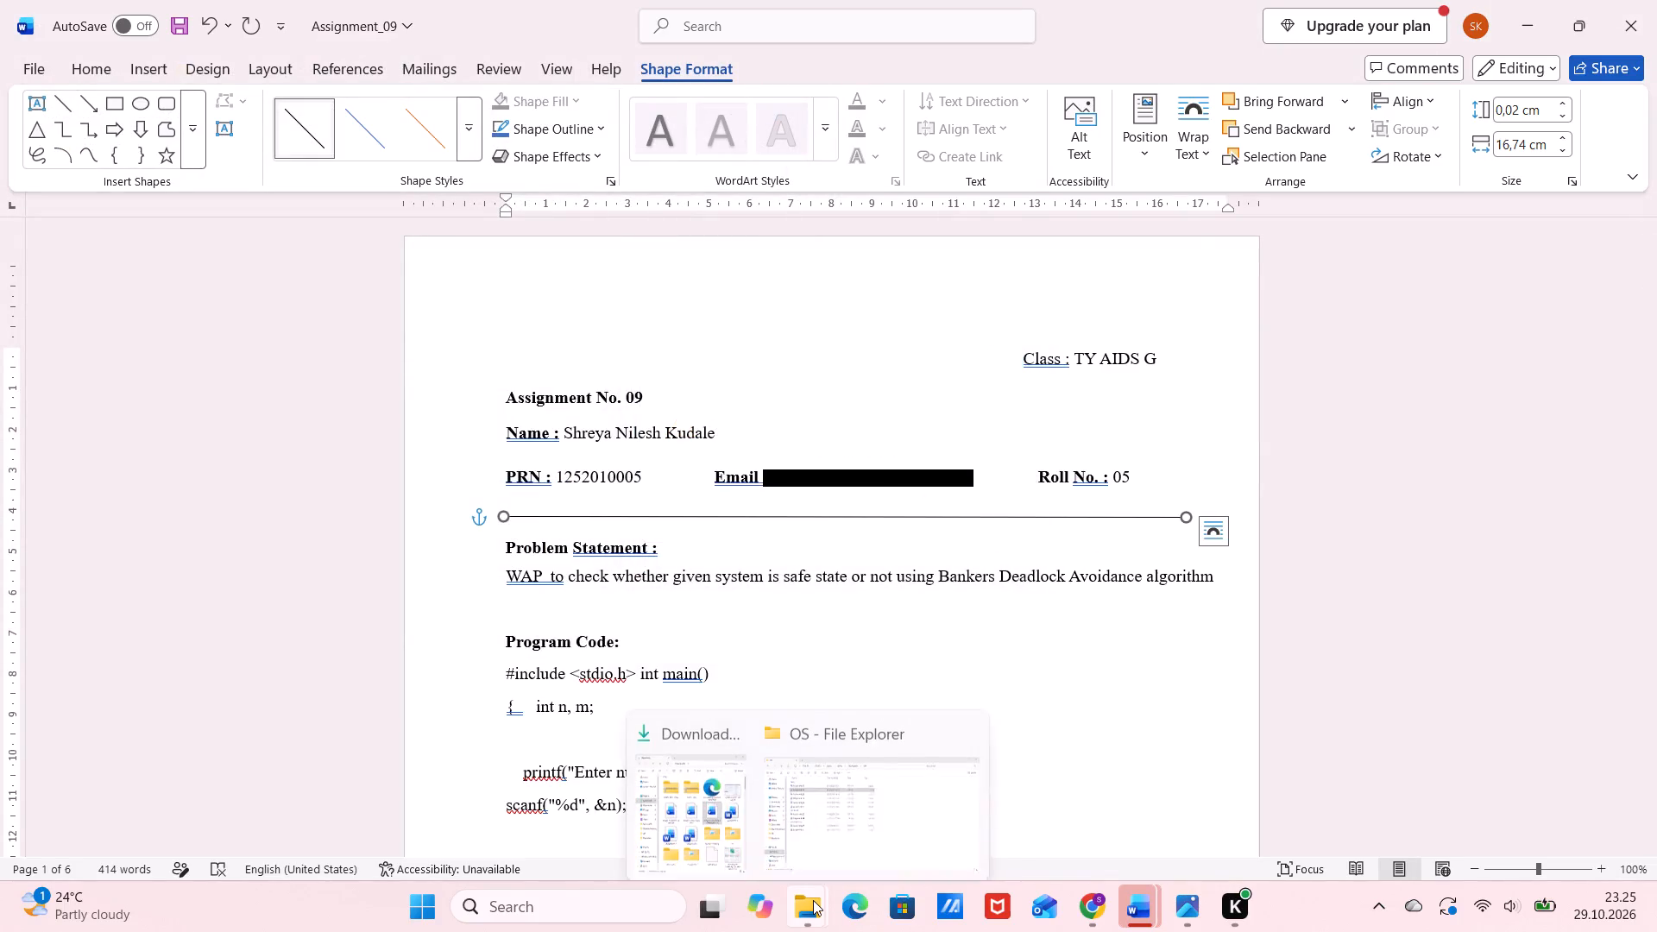
Switch to the File Explorer window of the OS folder and bring up the available actions for the Assignment_09 PDF.
{"action": "left_click", "coordinate": [861, 778]}
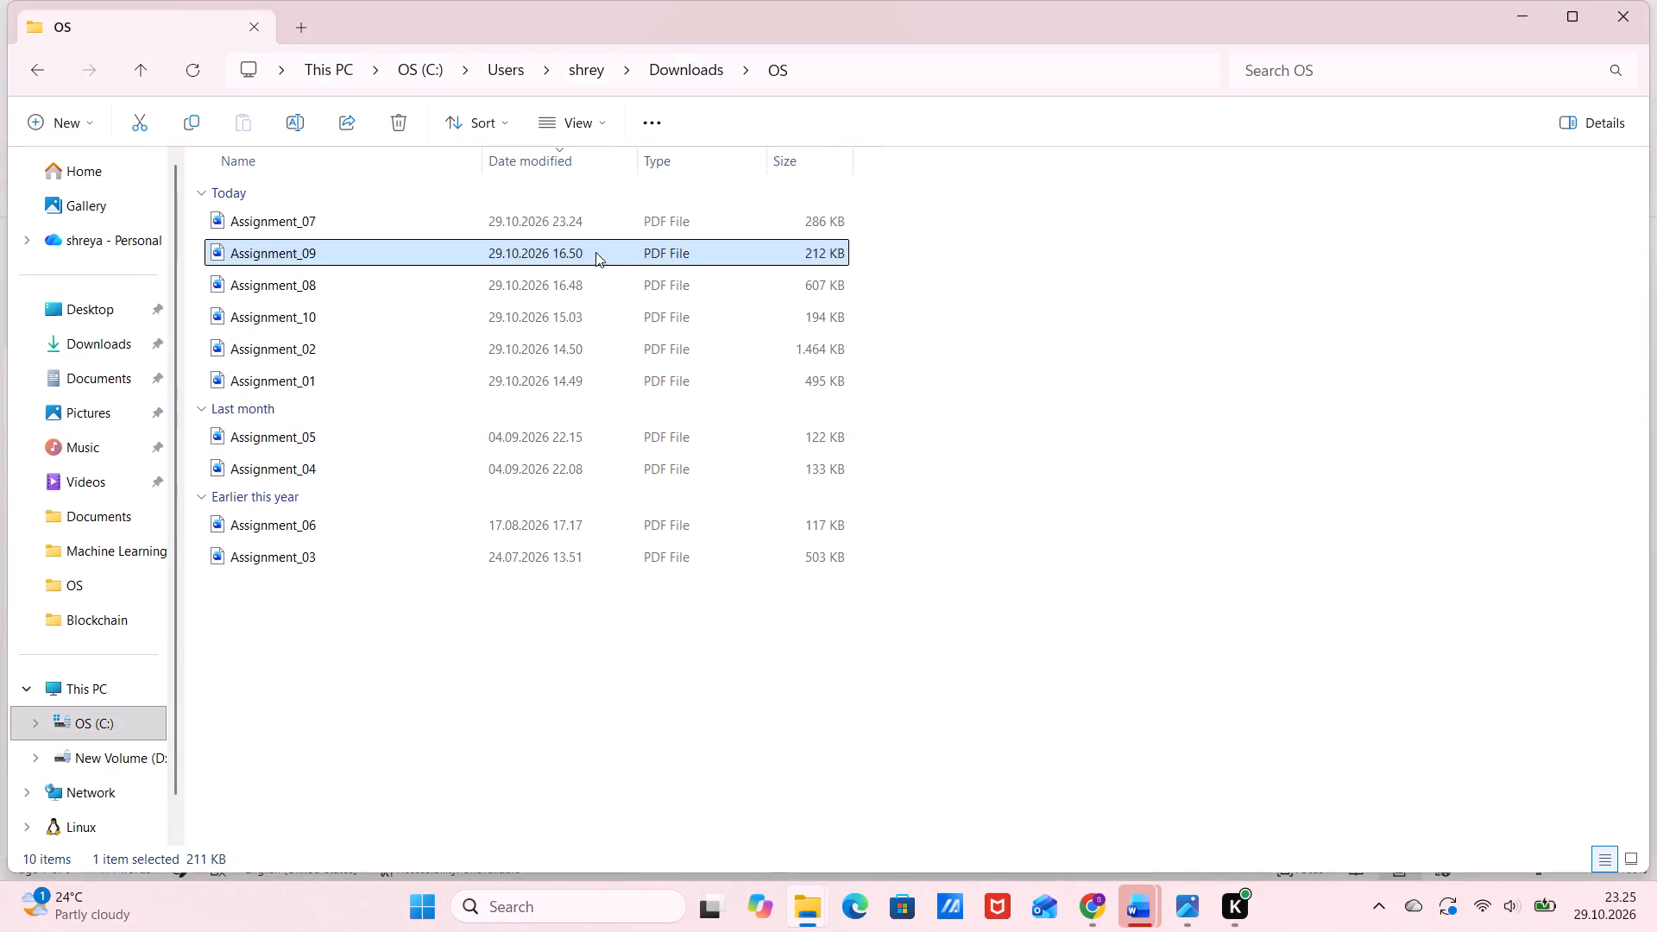
{"action": "left_click", "coordinate": [585, 259]}
{"action": "right_click", "coordinate": [585, 259]}
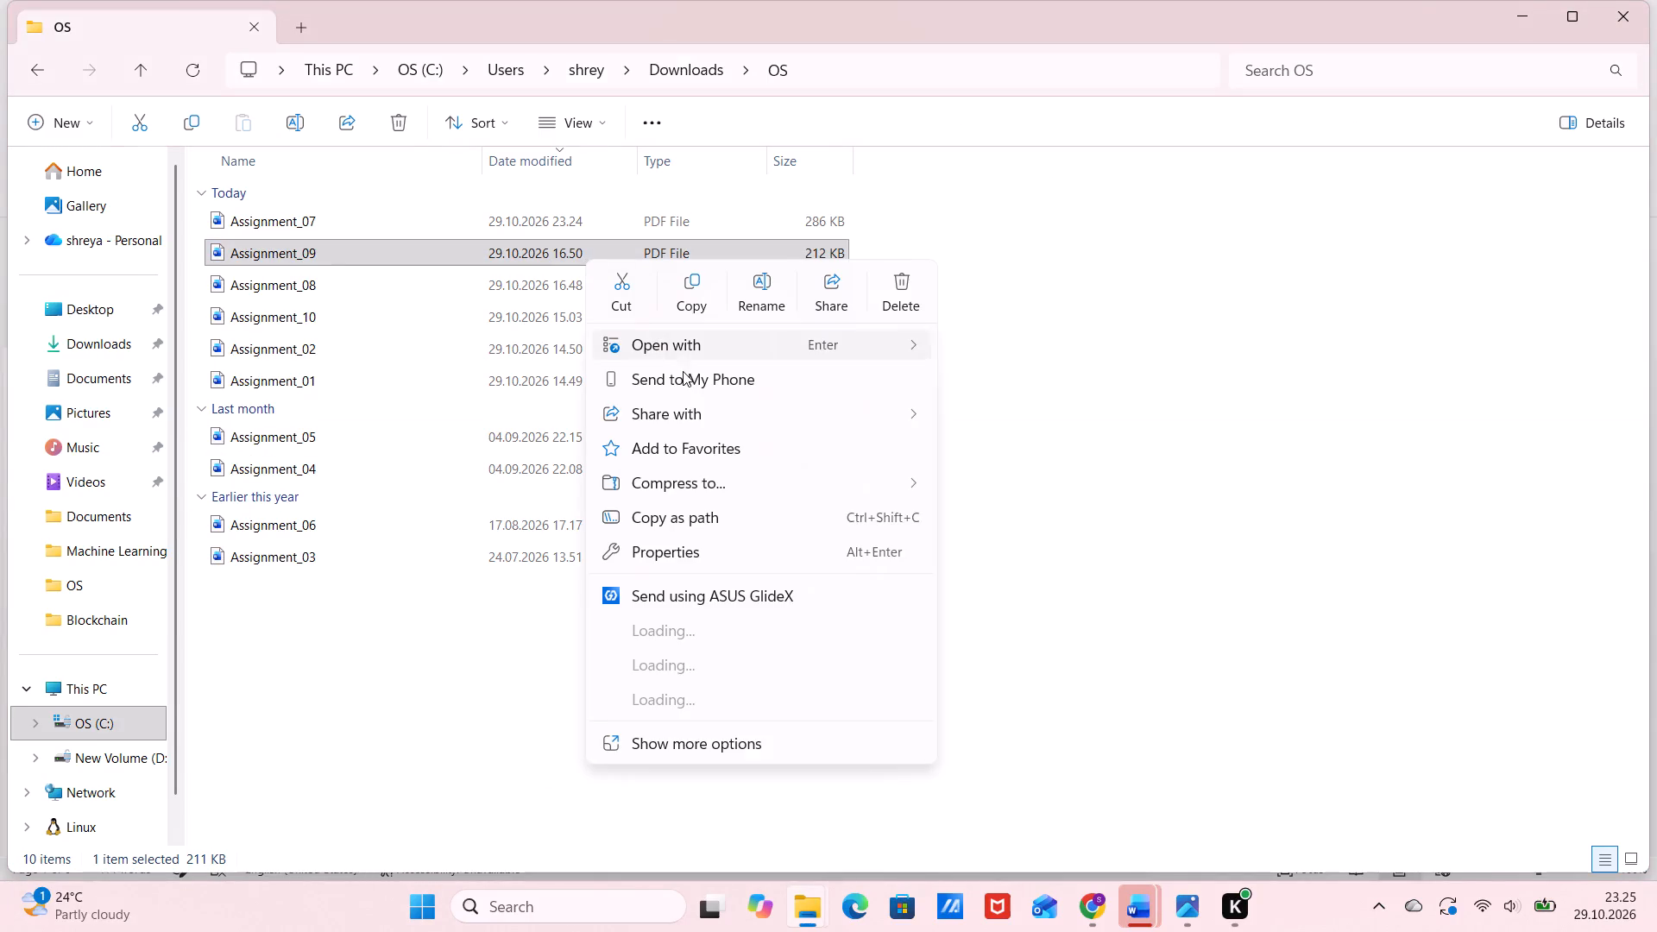
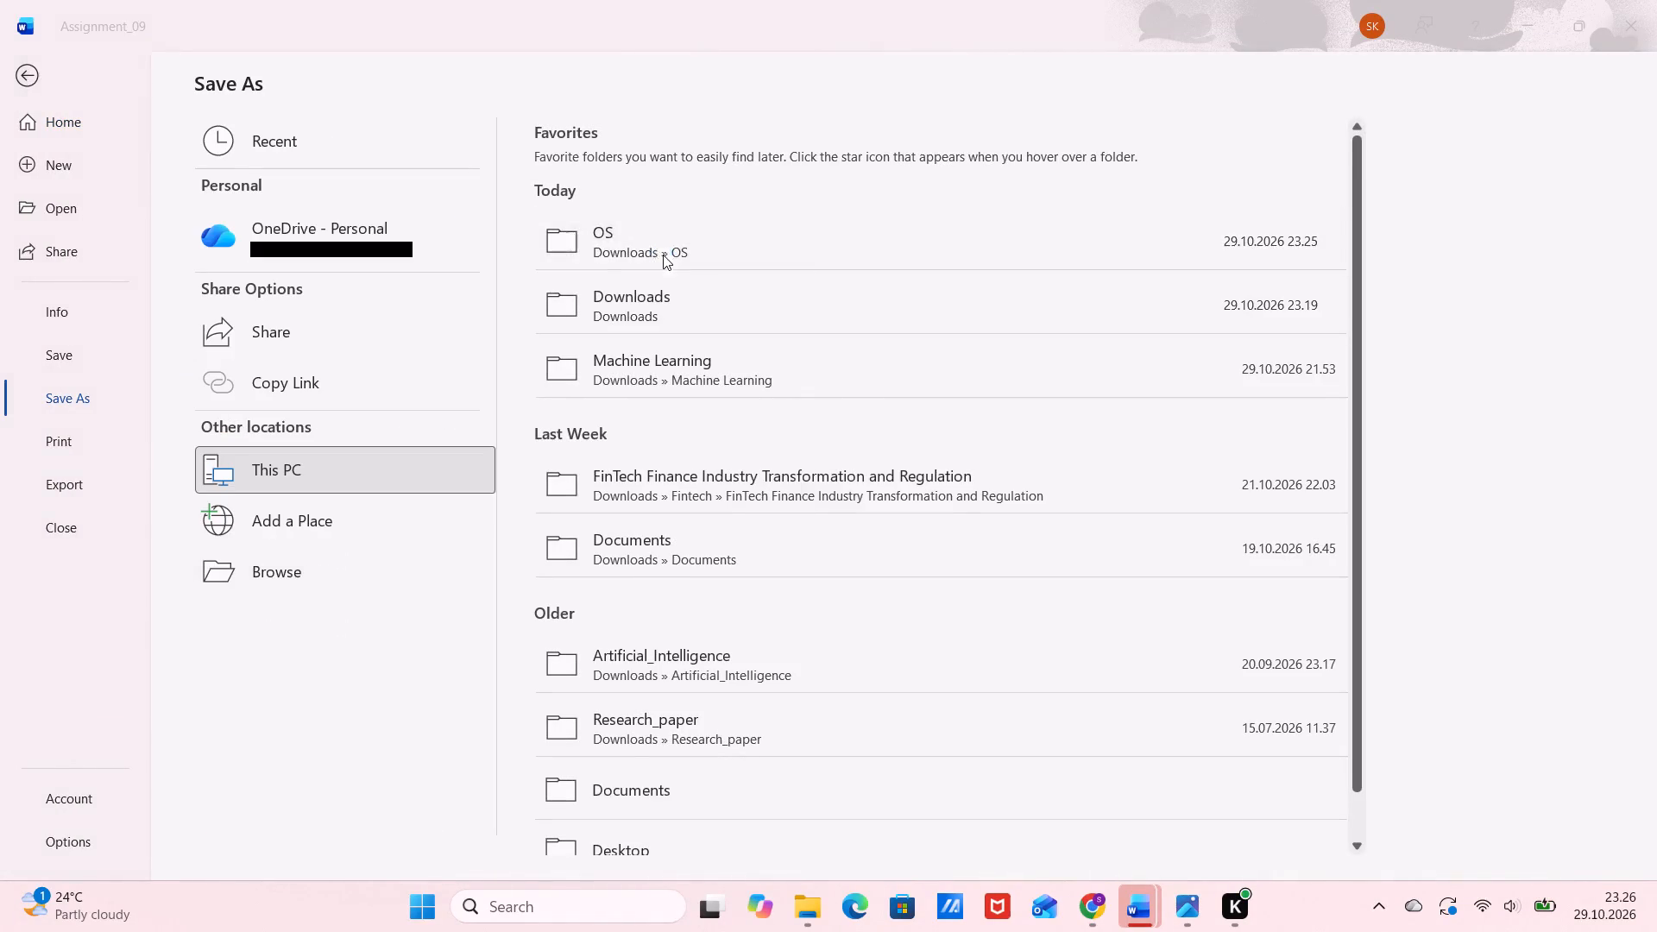
Save the document as a PDF named "Assignment_09." with a trailing period in the Downloads OS folder.
{"action": "left_click", "coordinate": [318, 357]}
{"action": "key", "text": "period"}
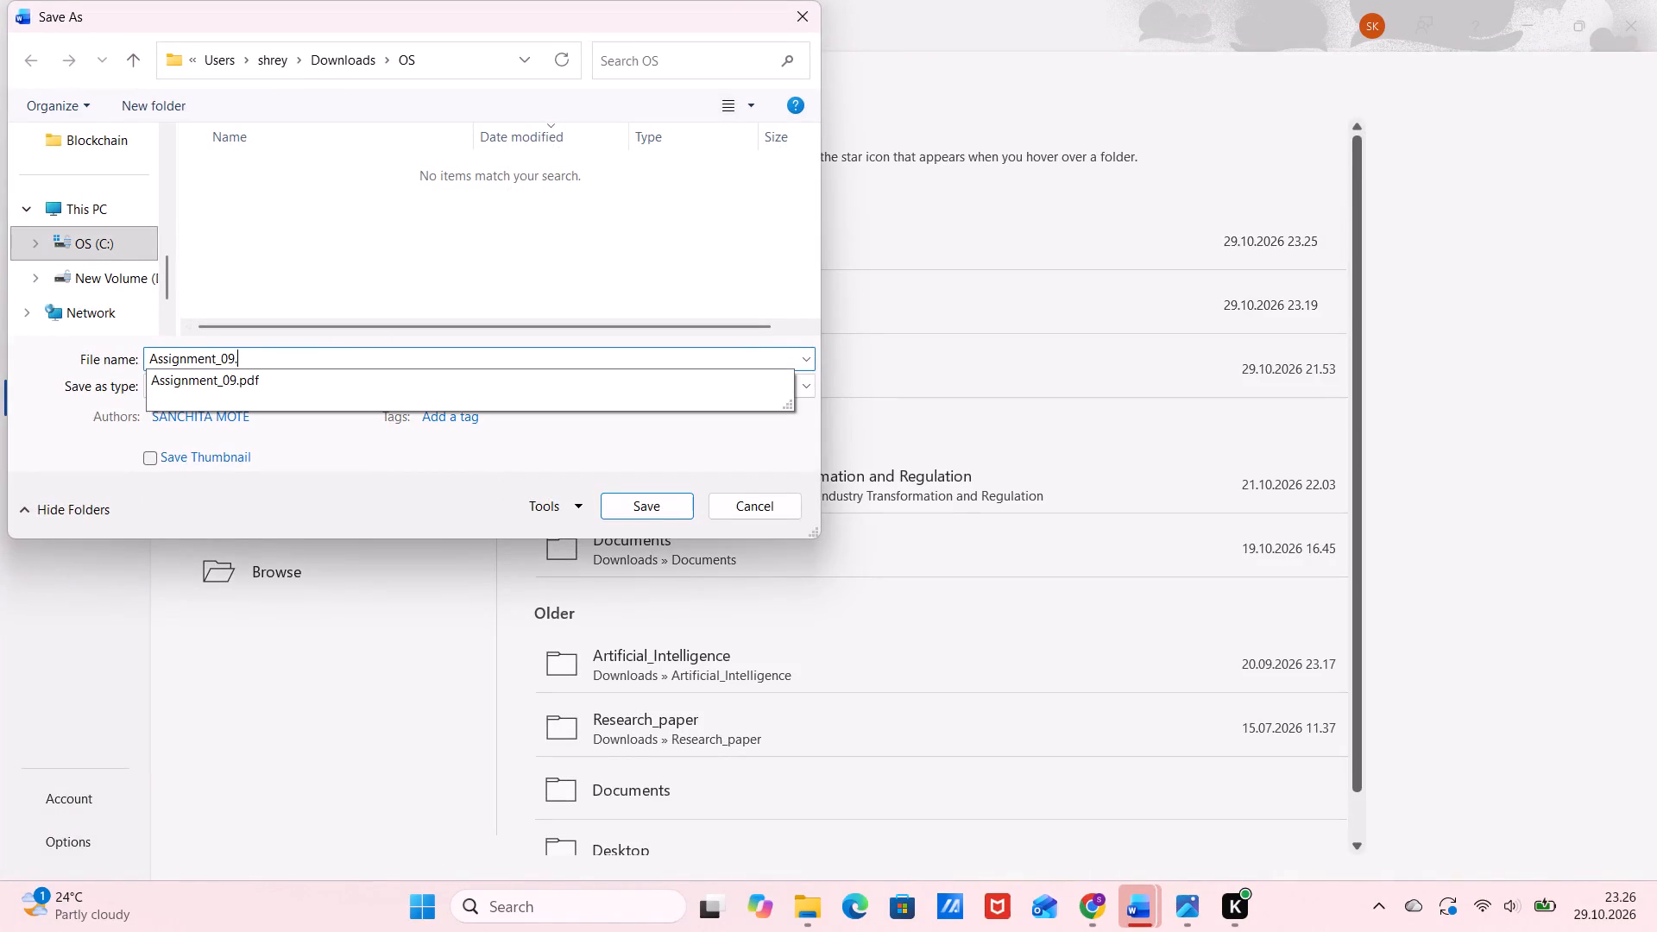
{"action": "left_click", "coordinate": [328, 356]}
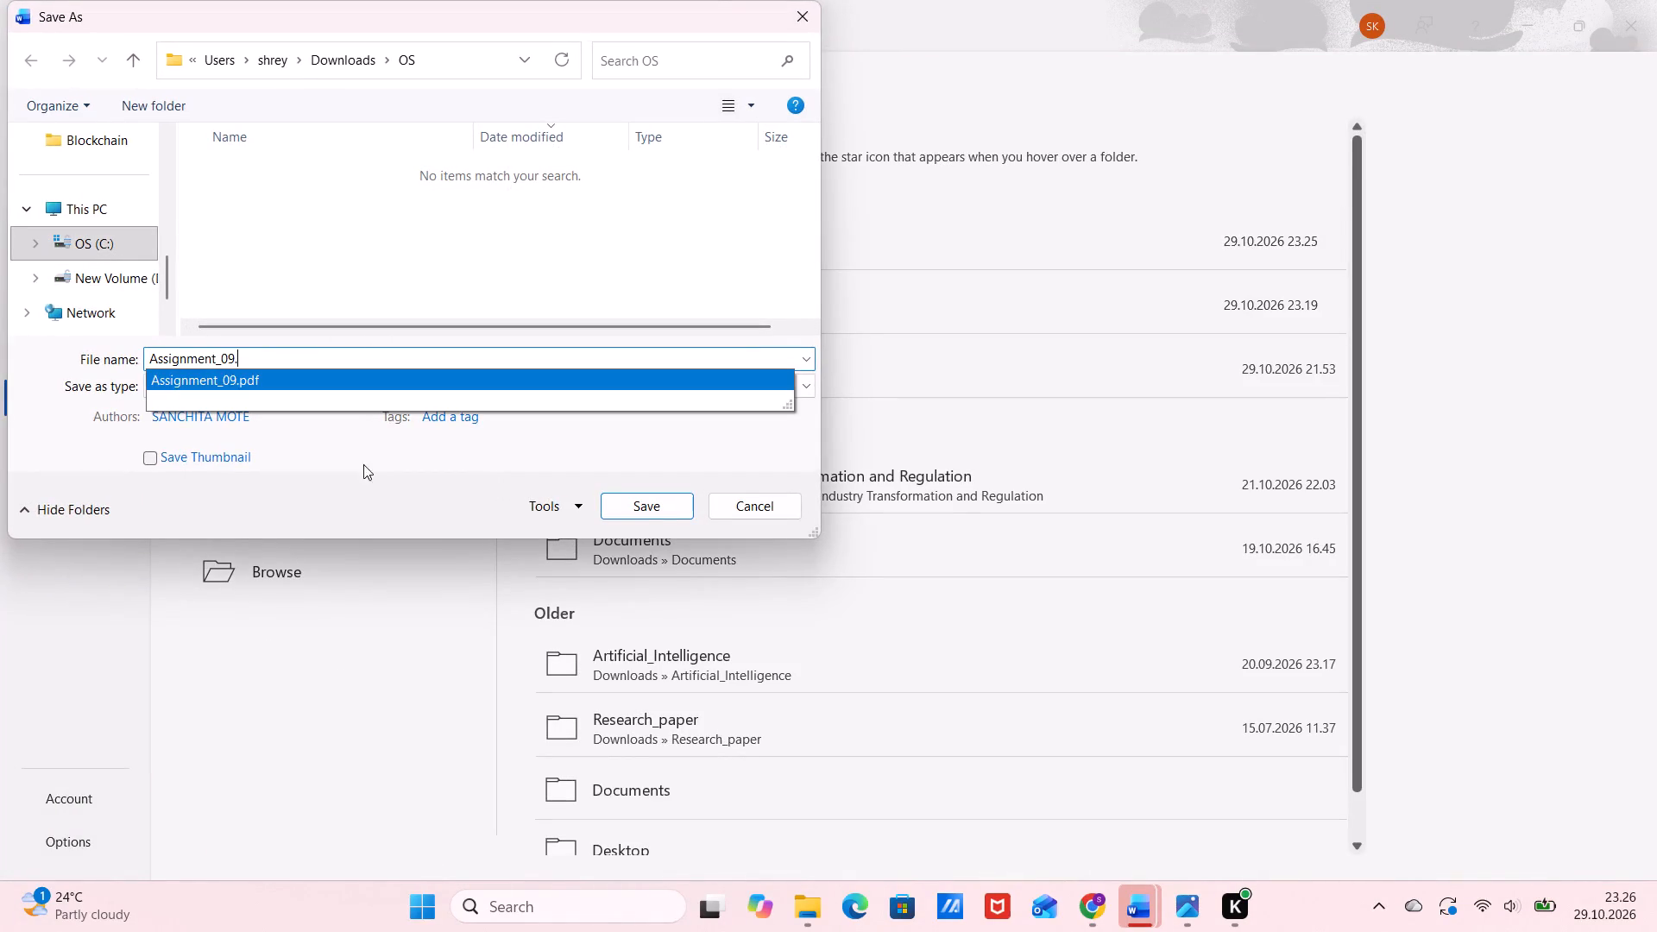
{"action": "left_click", "coordinate": [369, 488]}
{"action": "left_click", "coordinate": [299, 387]}
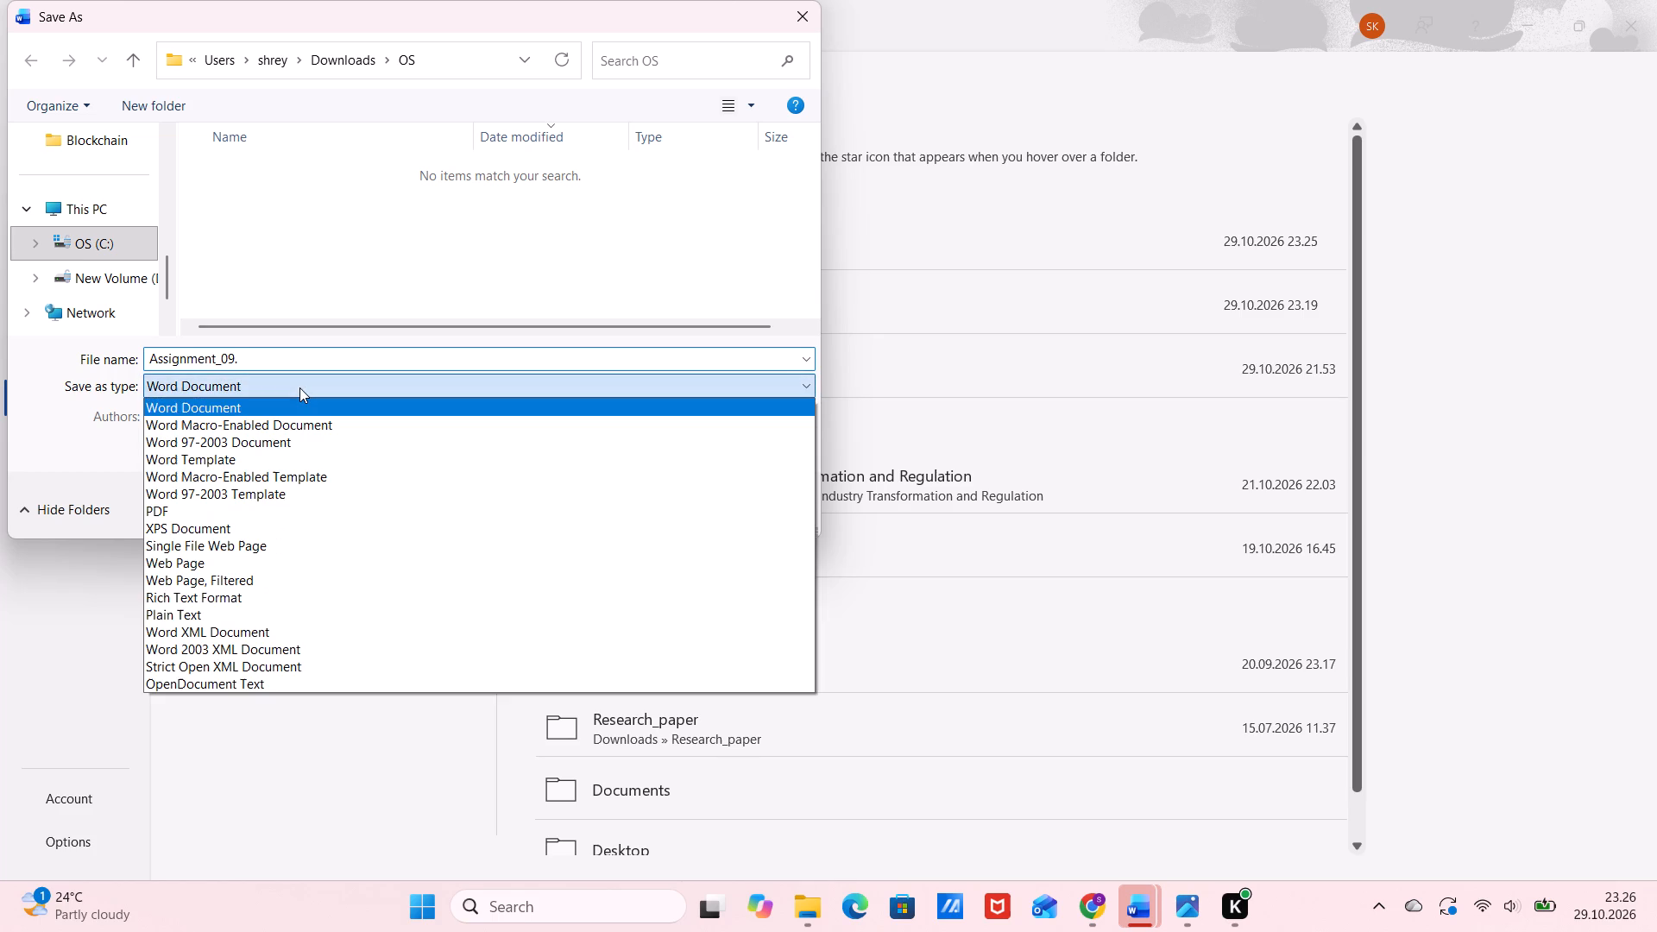
{"action": "type", "text": "pdg"}
{"action": "key", "text": "BackSpace"}
{"action": "key", "text": "f"}
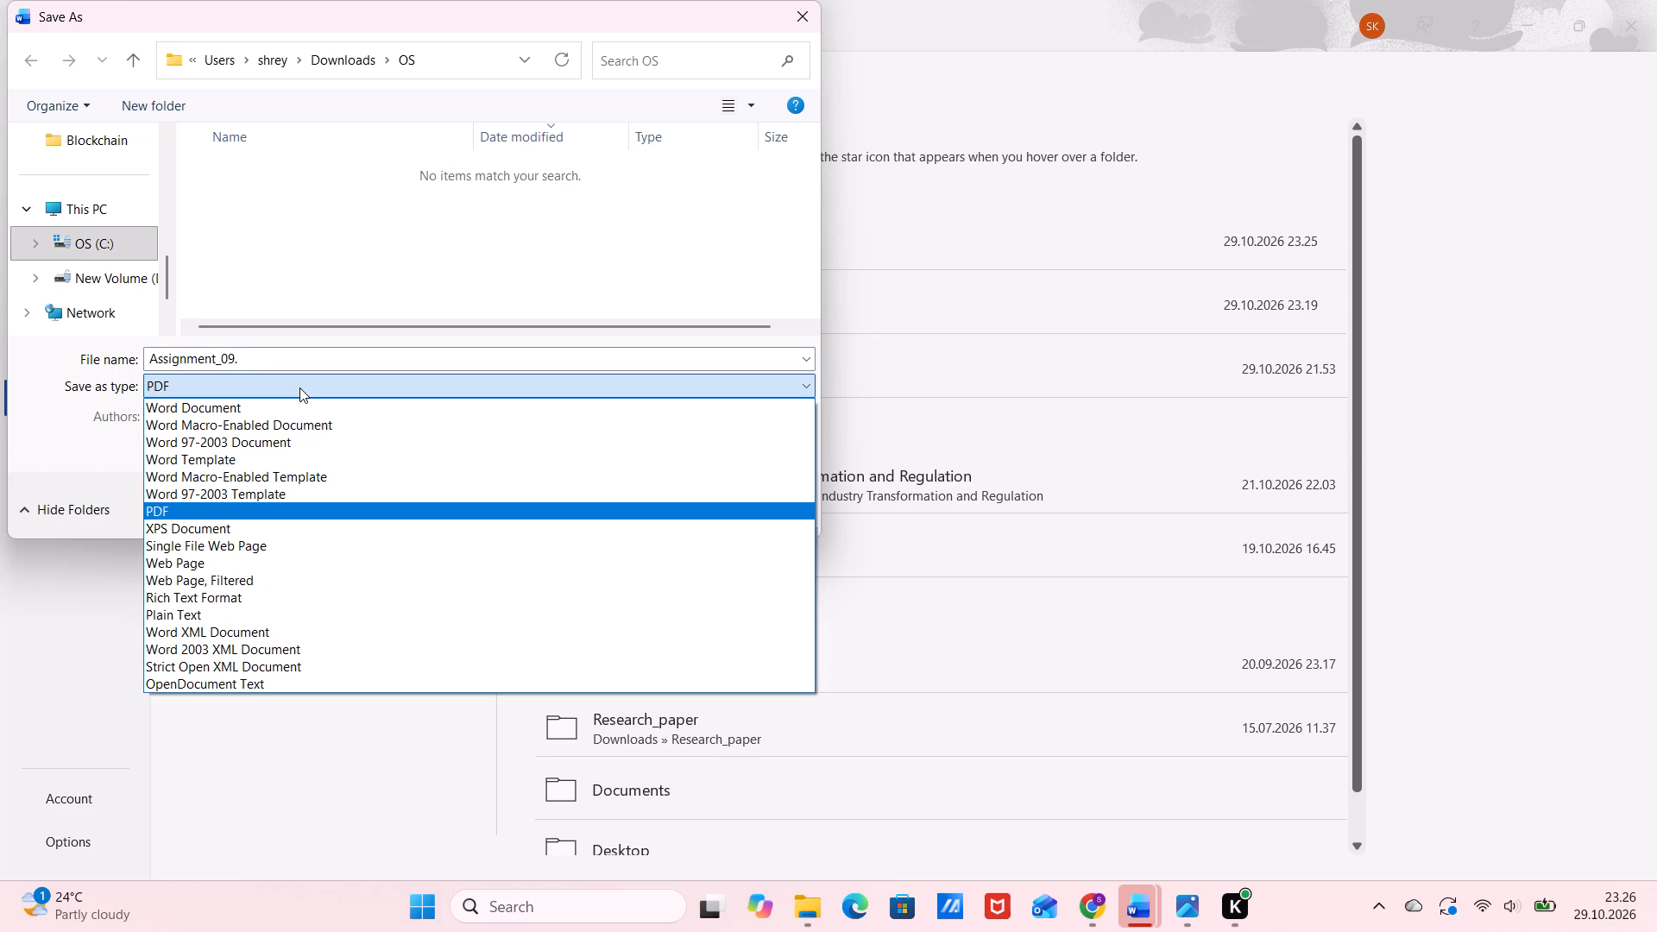
{"action": "key", "text": "Return"}
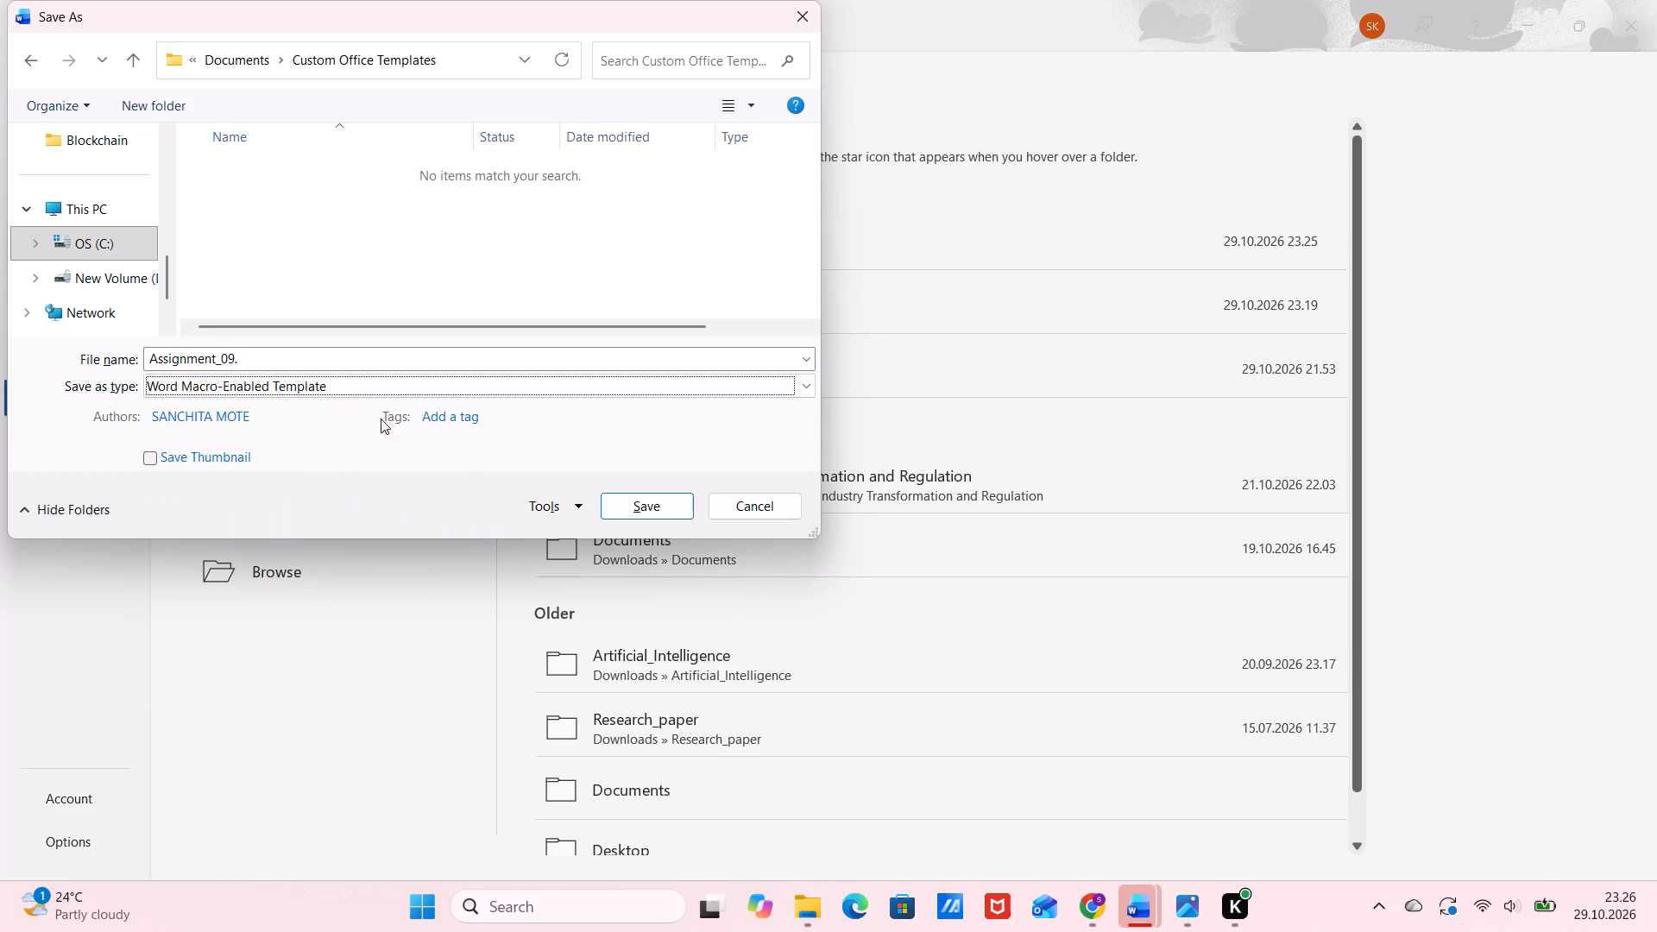
{"action": "left_click", "coordinate": [339, 396]}
{"action": "left_click", "coordinate": [192, 519]}
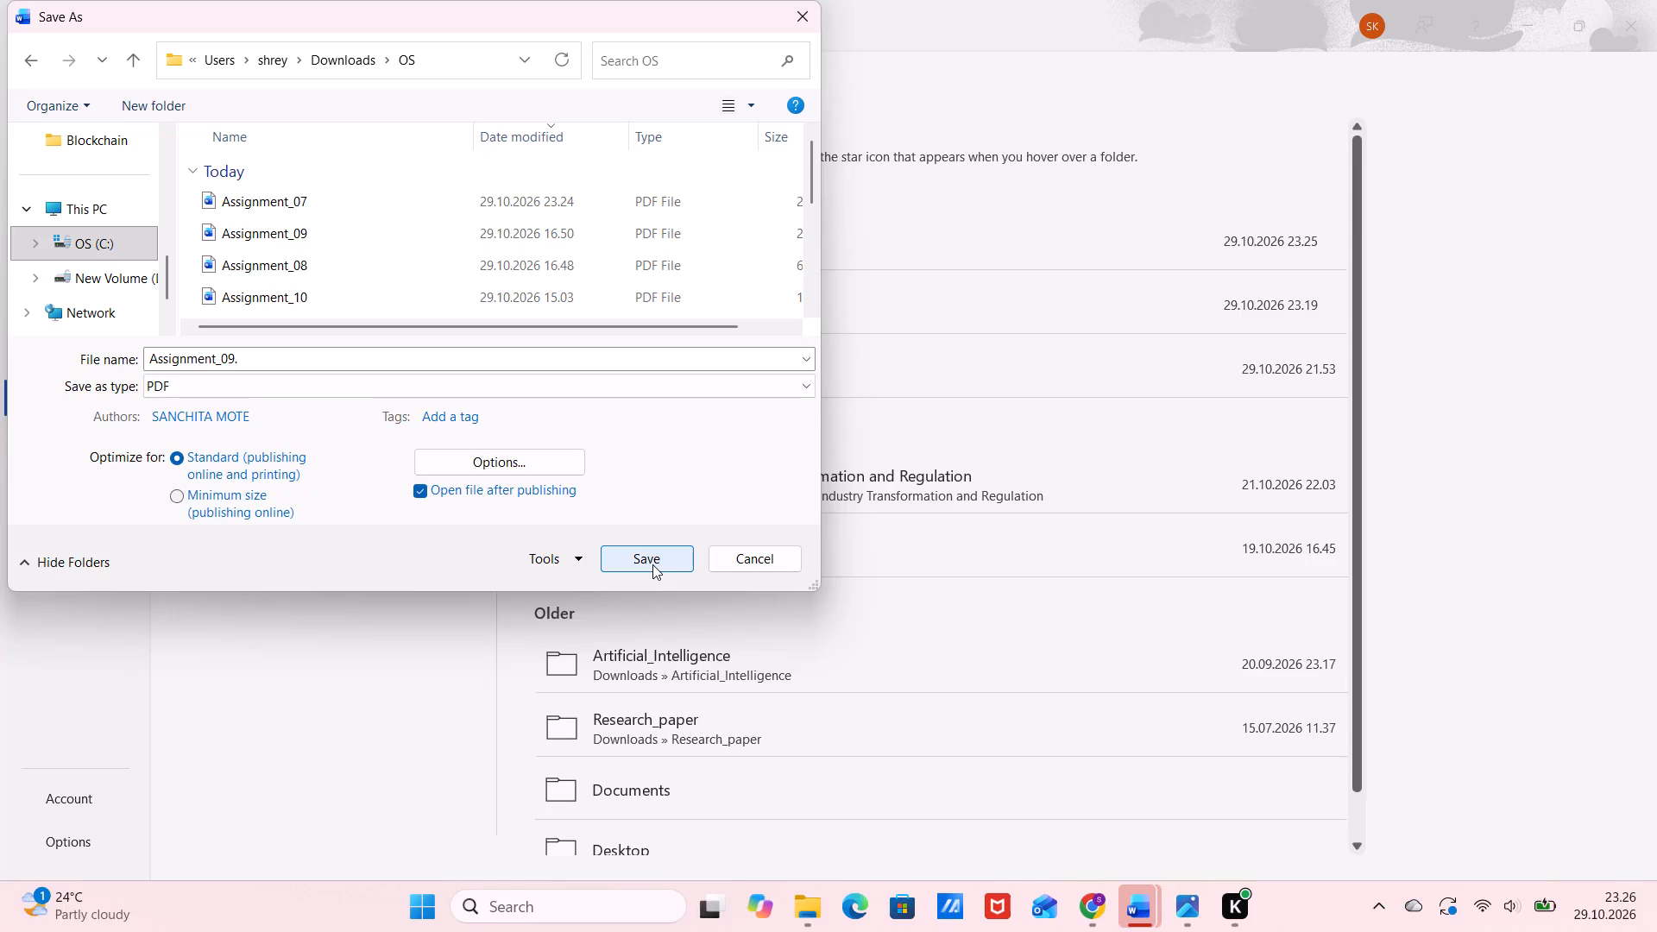
{"action": "left_click", "coordinate": [652, 564]}
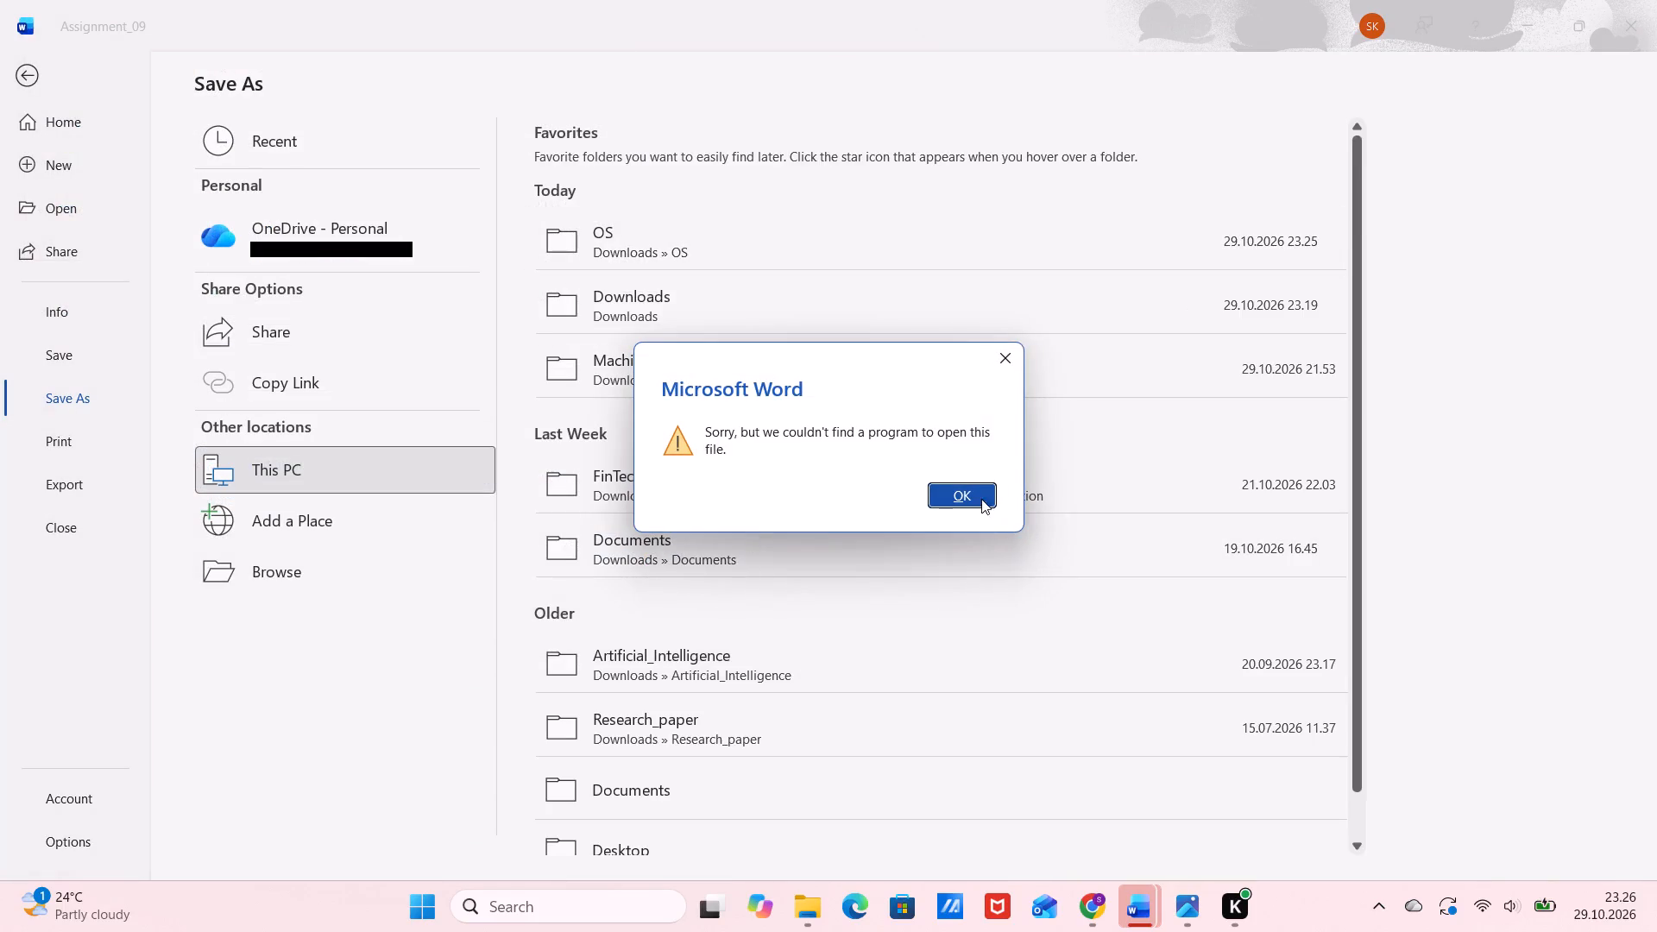
{"action": "left_click", "coordinate": [971, 491]}
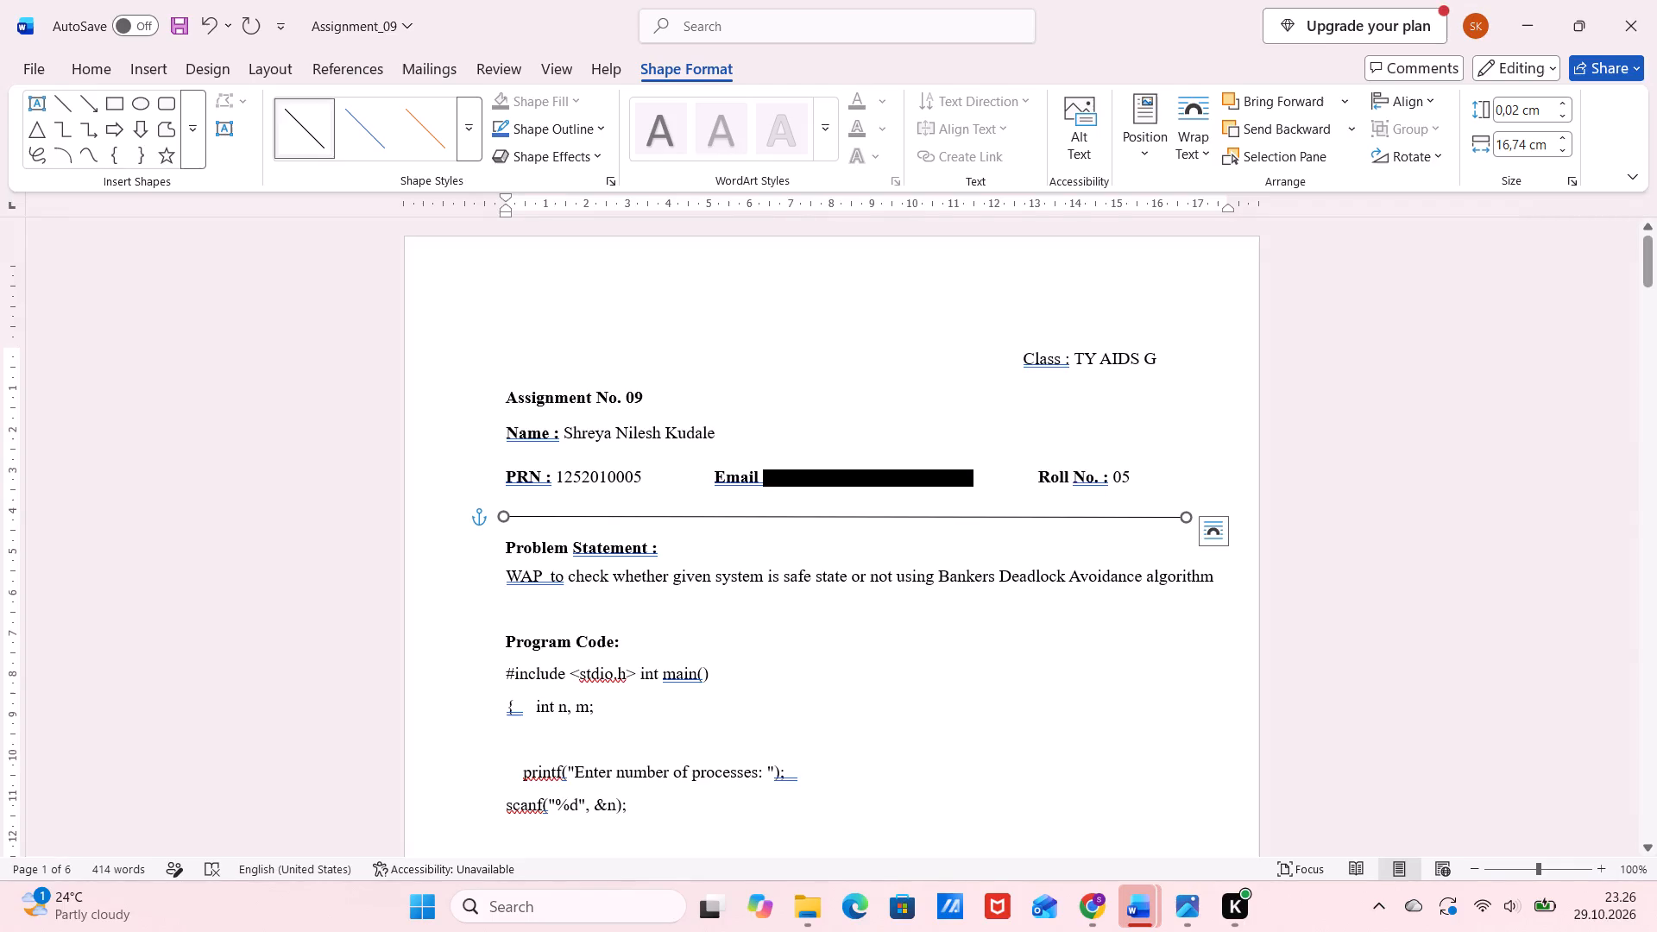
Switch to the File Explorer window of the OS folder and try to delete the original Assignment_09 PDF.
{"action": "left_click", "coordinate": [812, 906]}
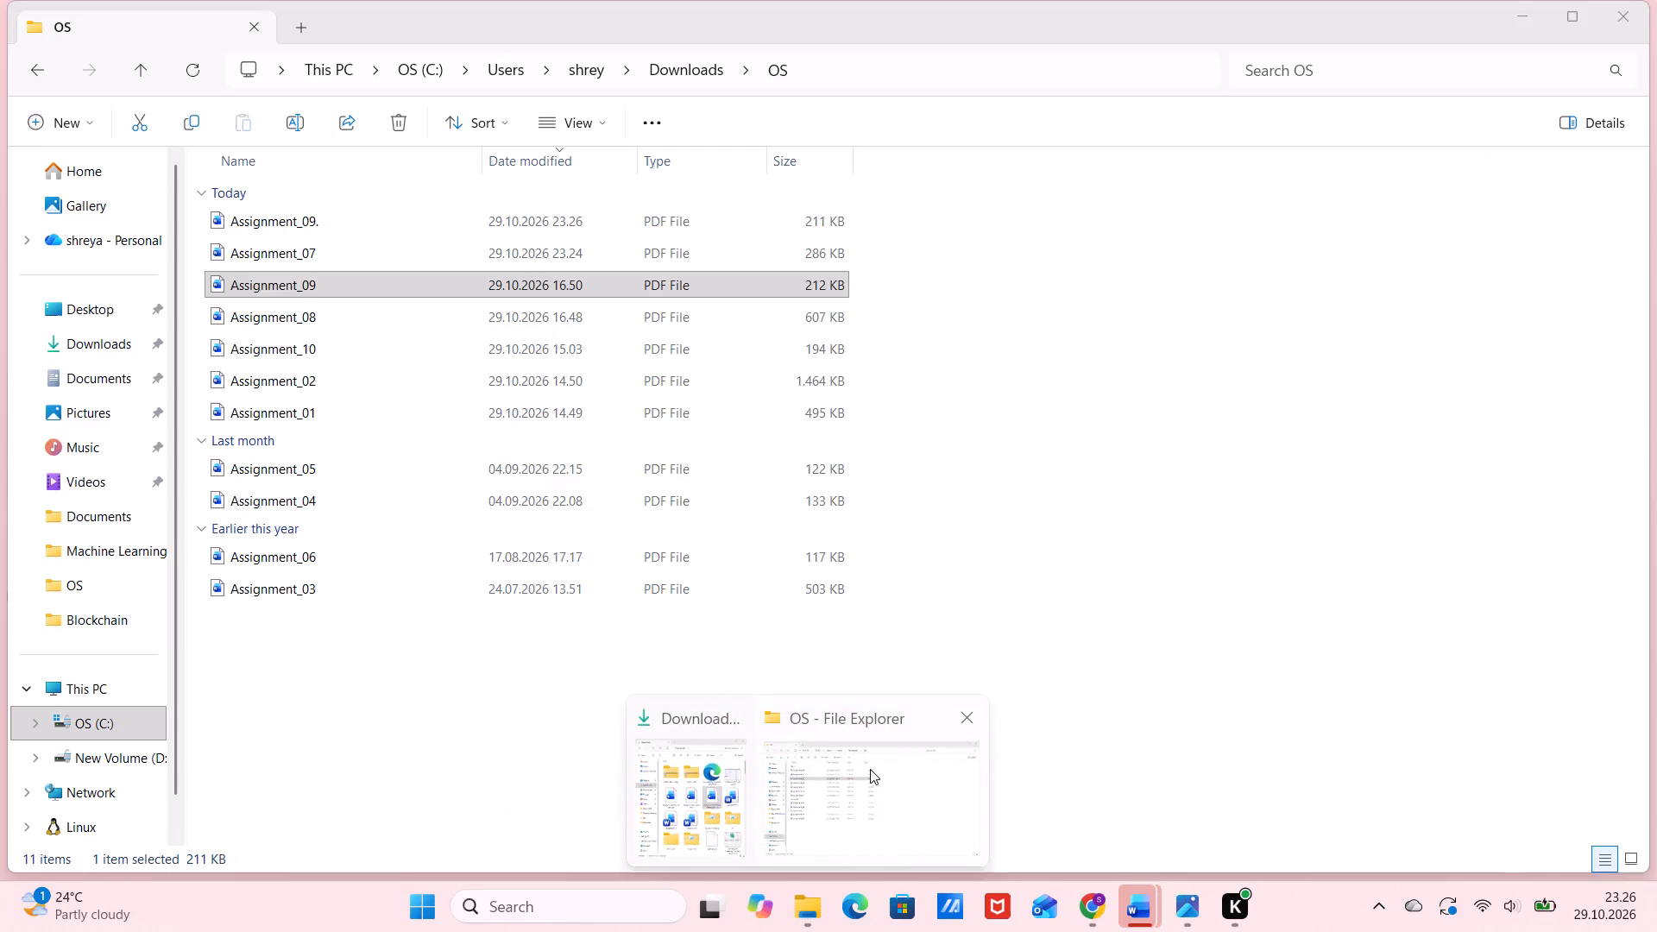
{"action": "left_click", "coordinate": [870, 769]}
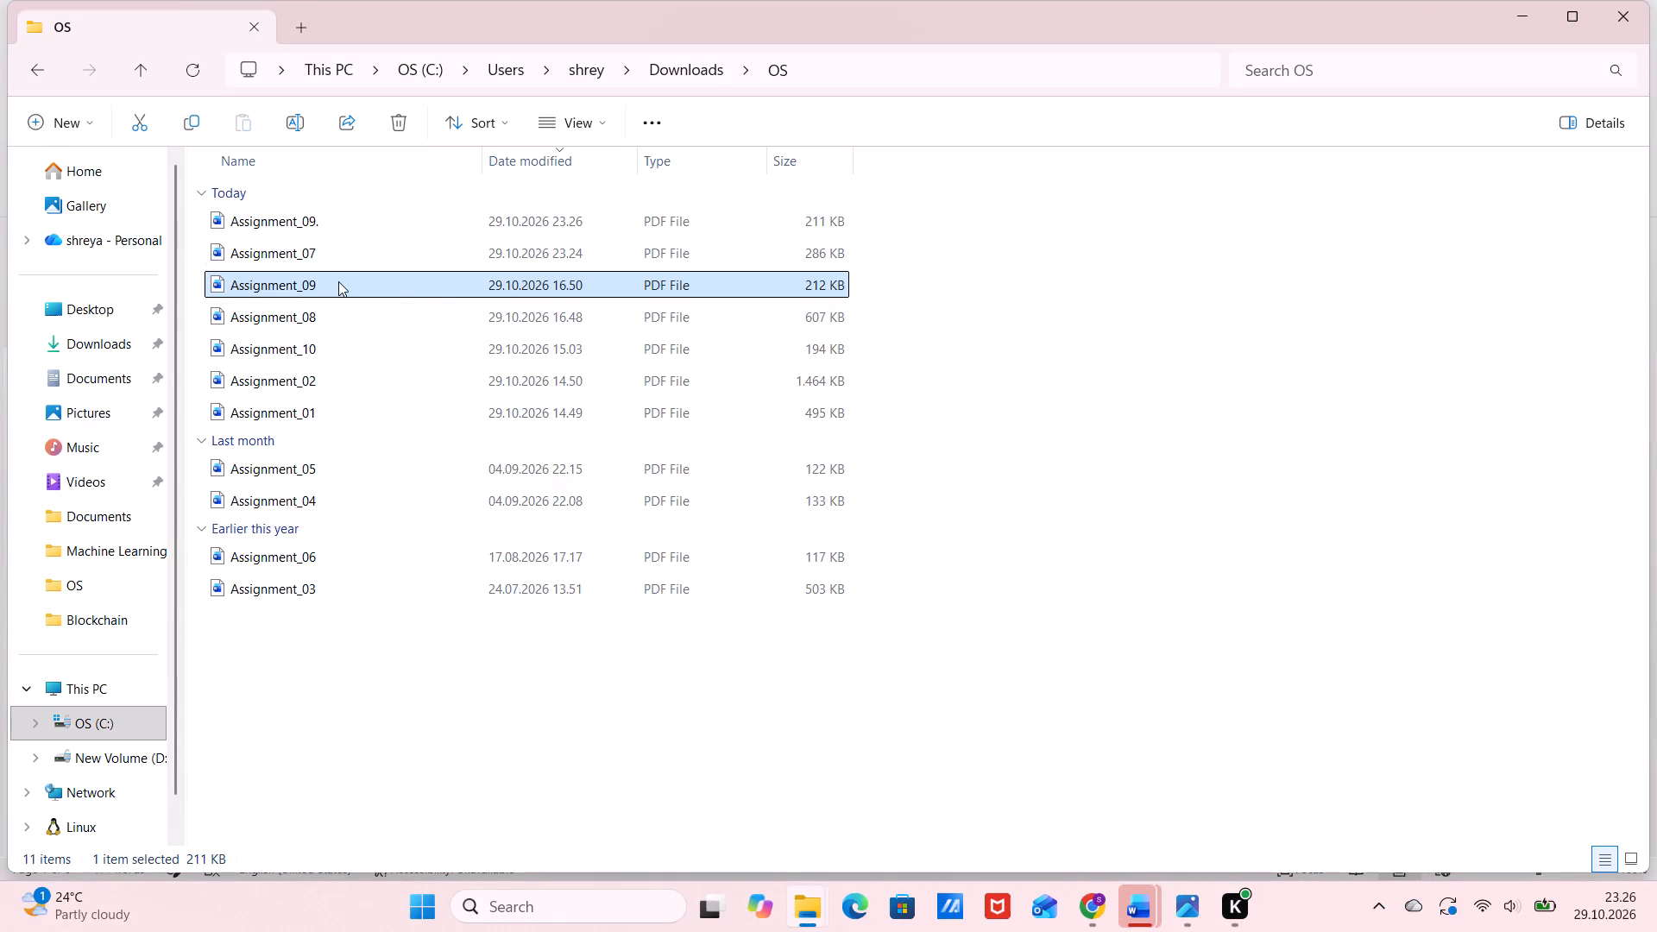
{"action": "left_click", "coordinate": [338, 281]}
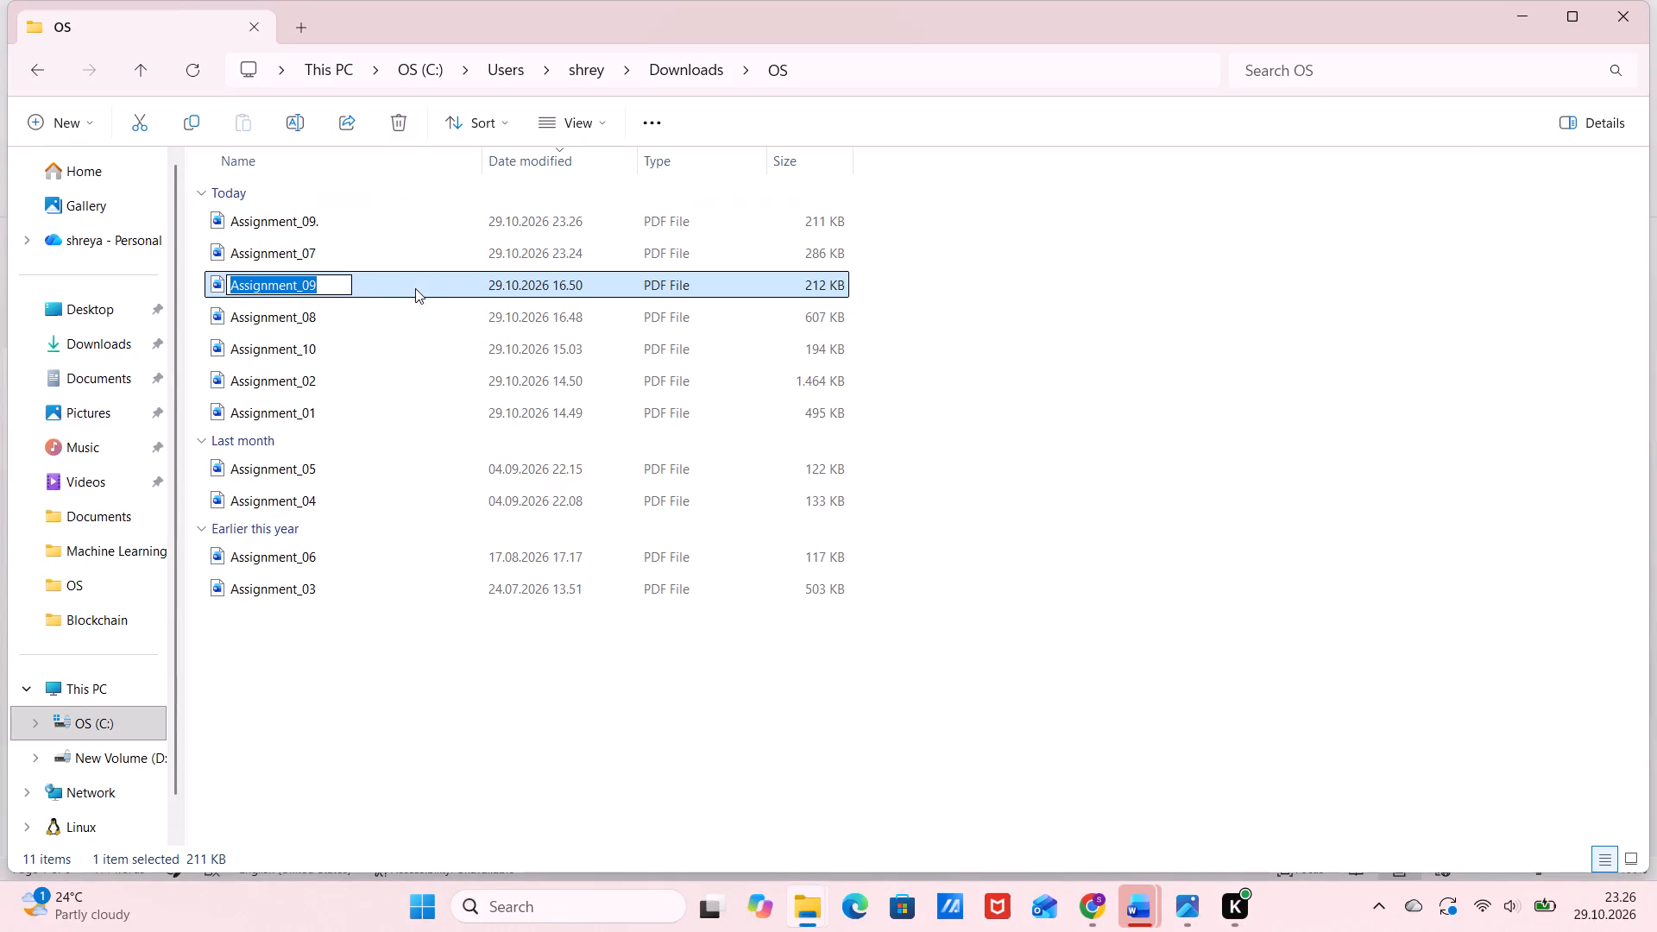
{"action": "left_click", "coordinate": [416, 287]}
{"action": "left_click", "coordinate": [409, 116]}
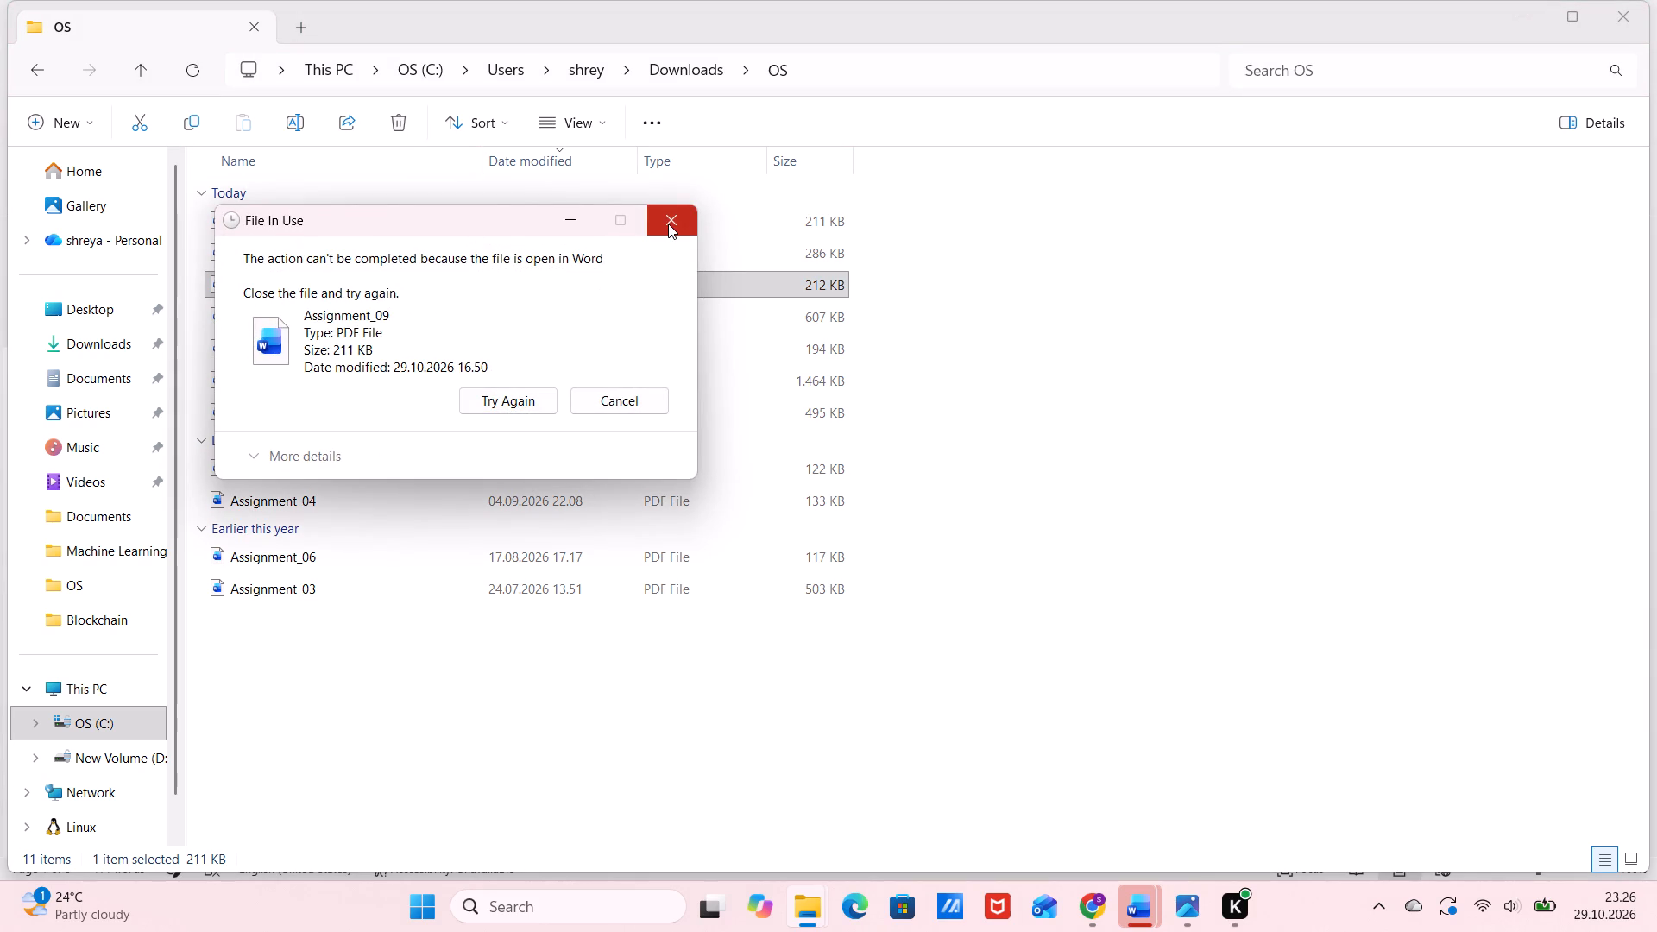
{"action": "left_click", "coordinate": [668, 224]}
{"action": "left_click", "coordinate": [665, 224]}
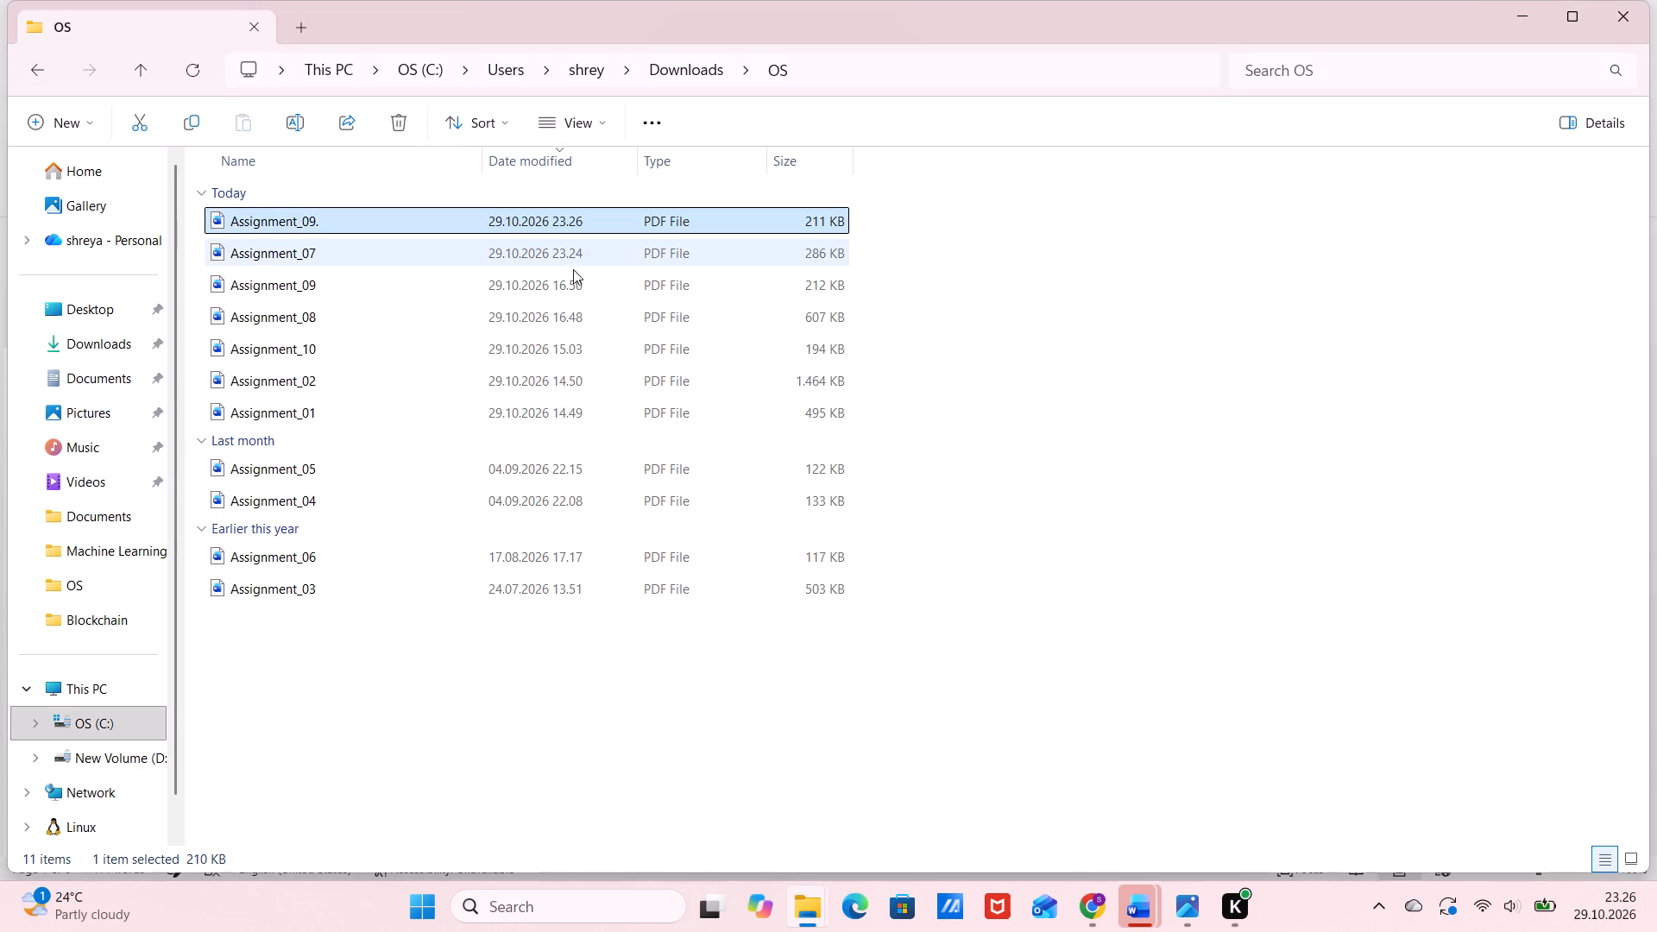
Open the Assignment_08 PDF from the OS folder in Word, accepting its conversion to an editable document.
{"action": "left_click", "coordinate": [562, 251]}
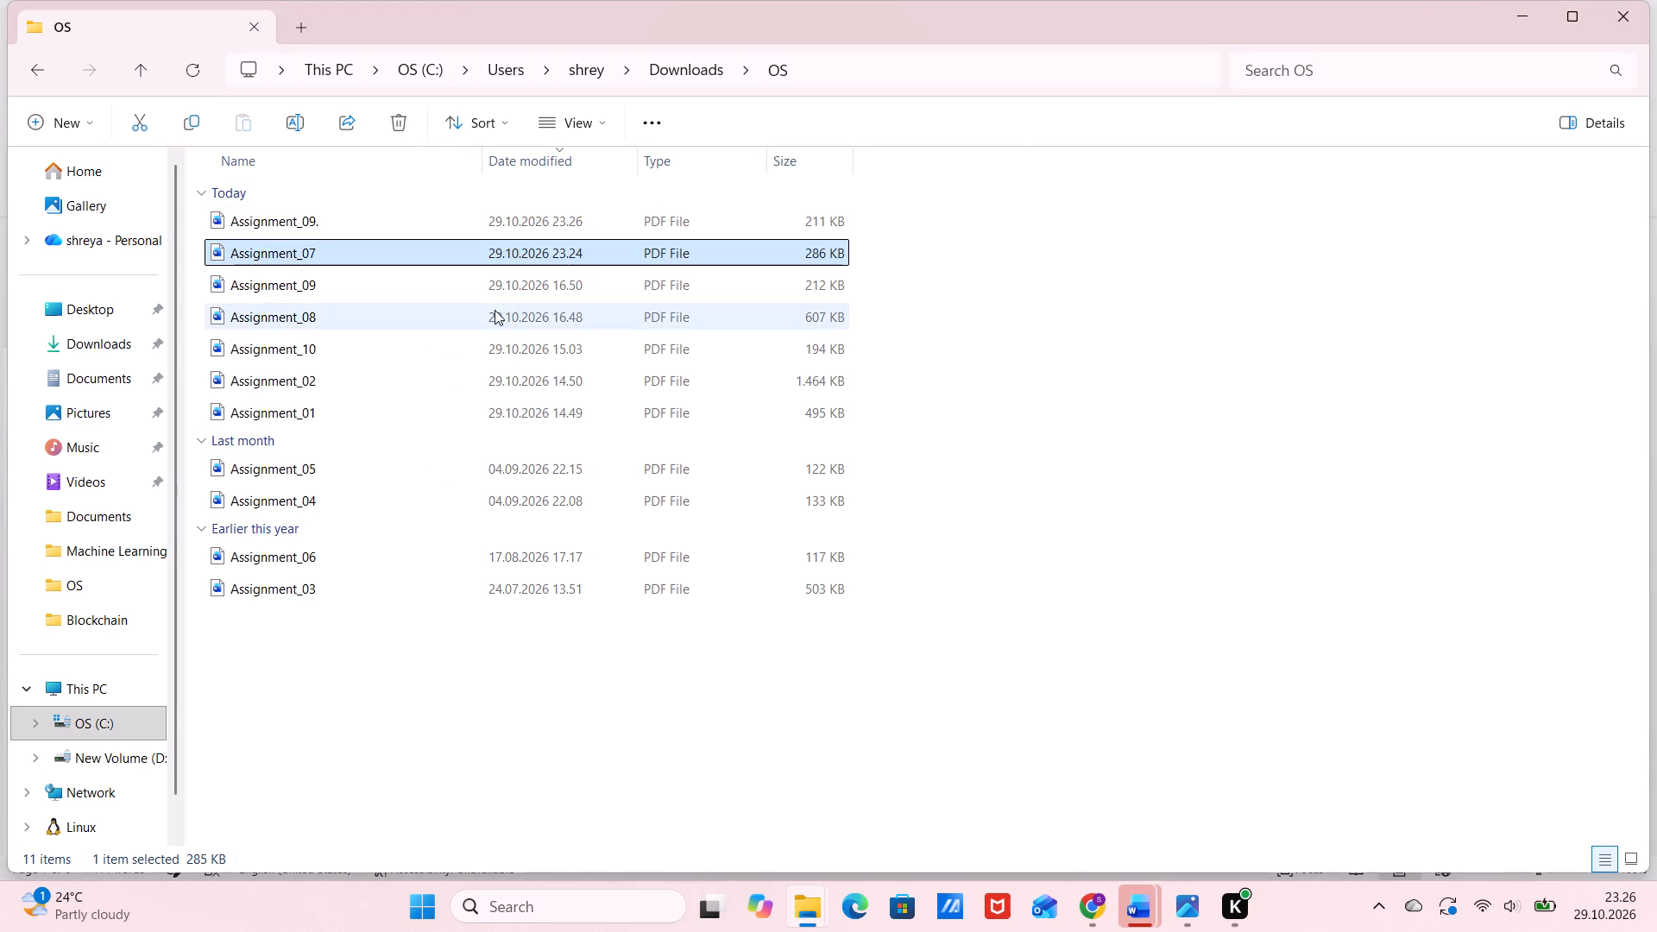
{"action": "left_click", "coordinate": [495, 310]}
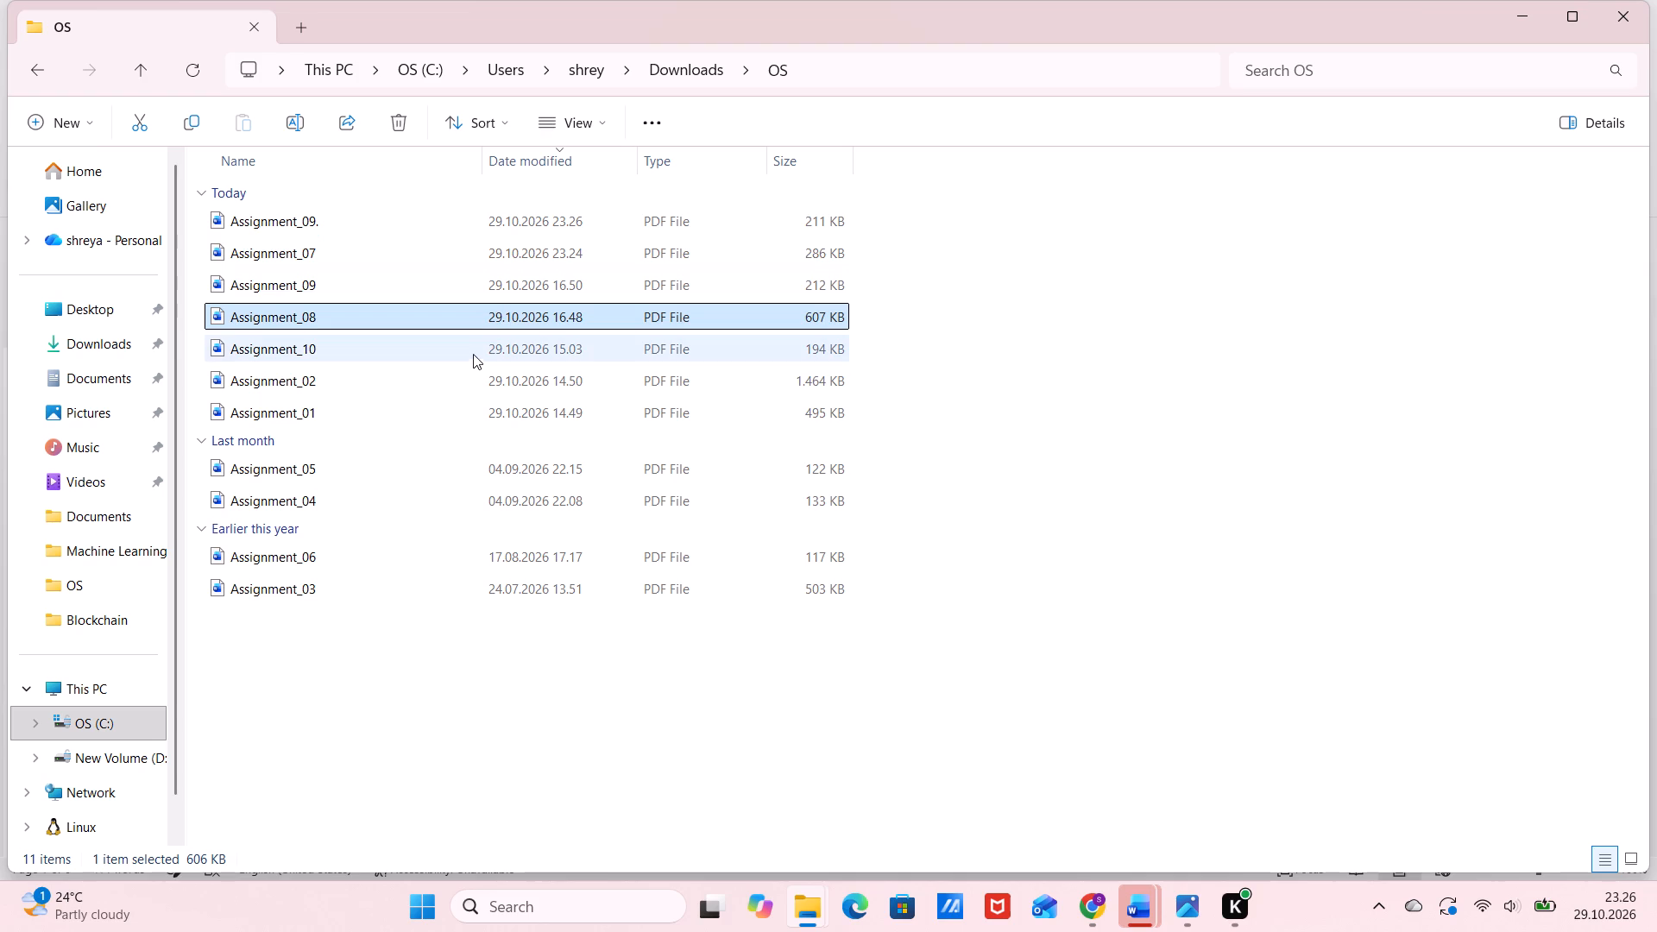
{"action": "right_click", "coordinate": [494, 324]}
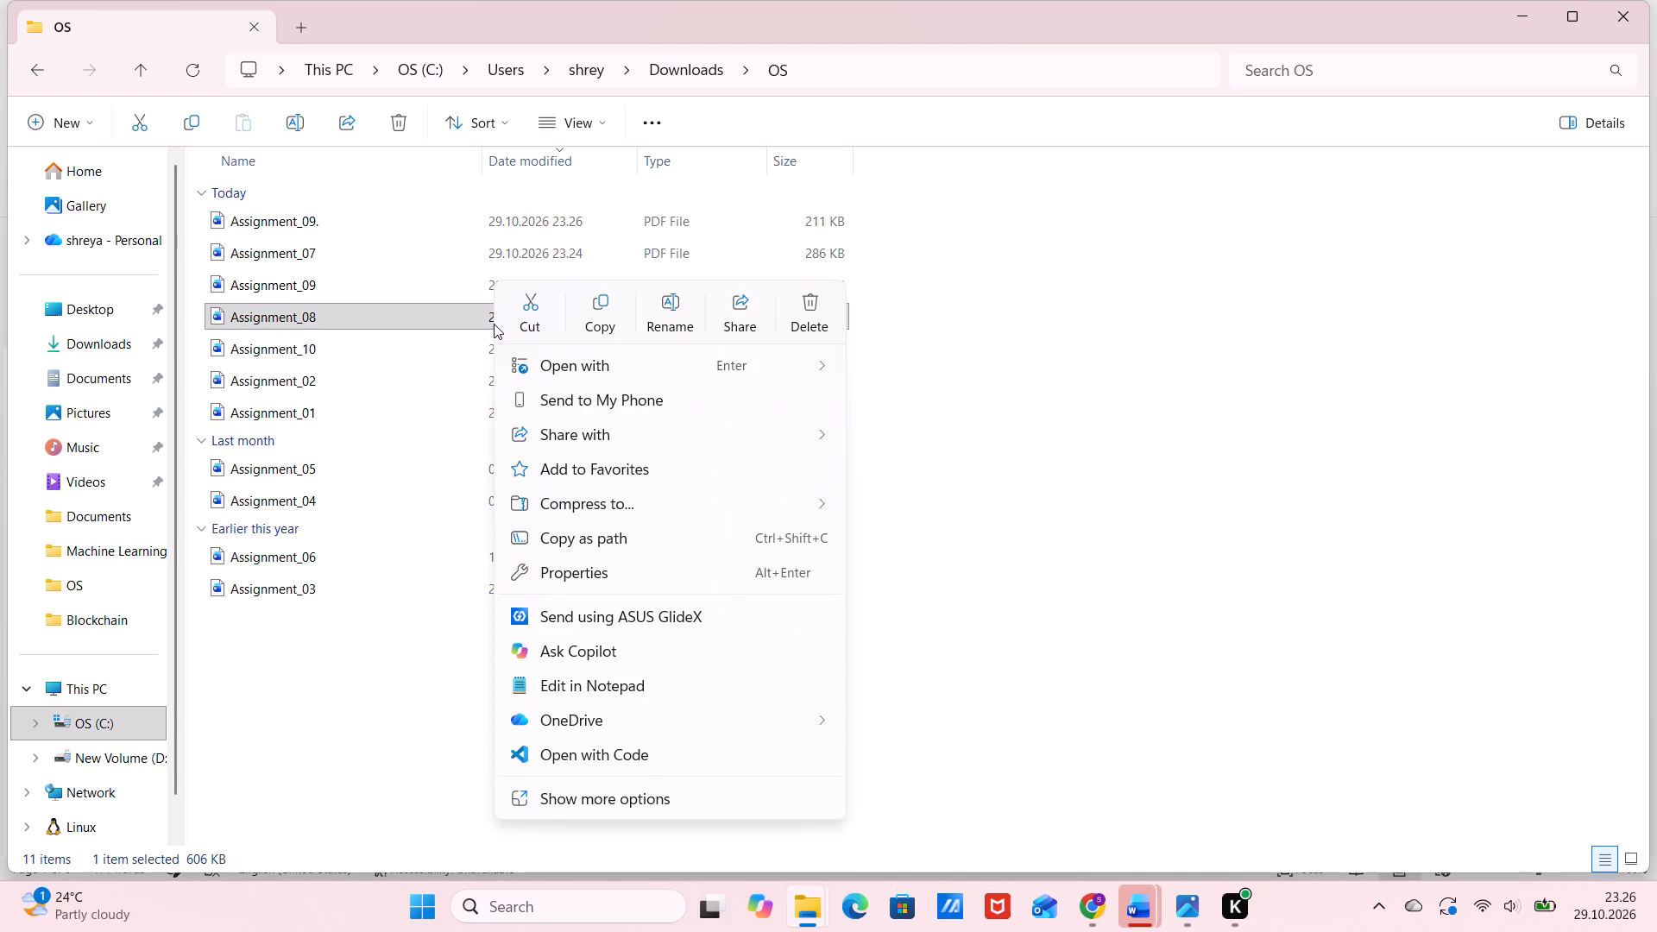
{"action": "double_click", "coordinate": [436, 330]}
{"action": "double_click", "coordinate": [426, 322]}
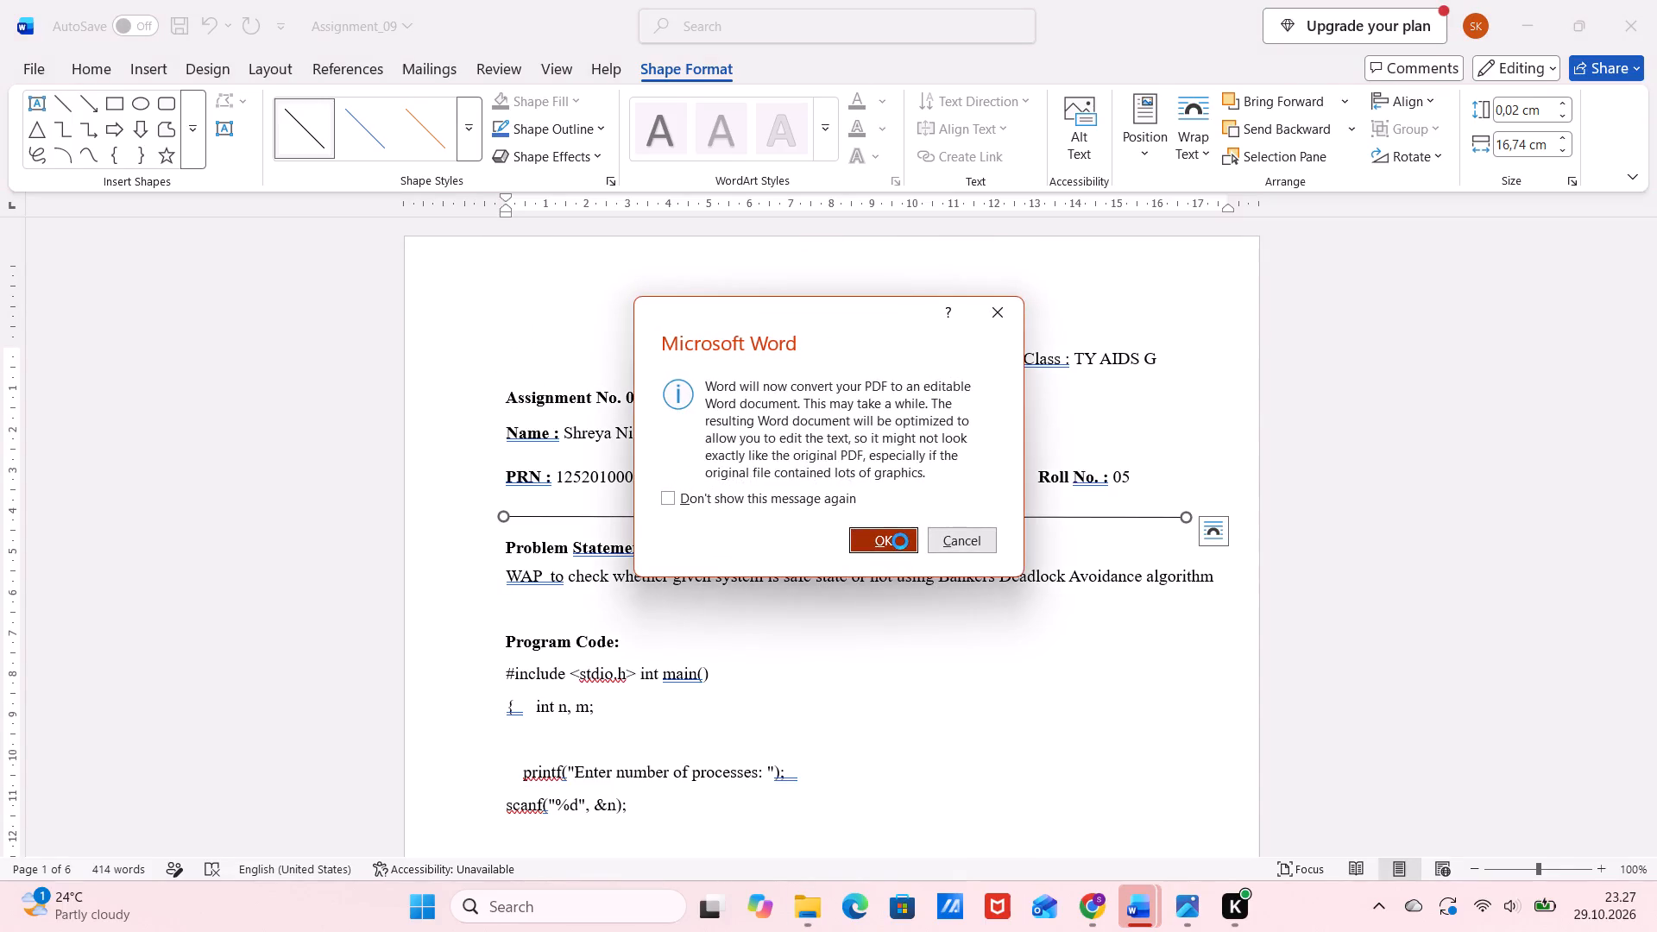
{"action": "left_click", "coordinate": [900, 541]}
{"action": "left_click", "coordinate": [881, 545]}
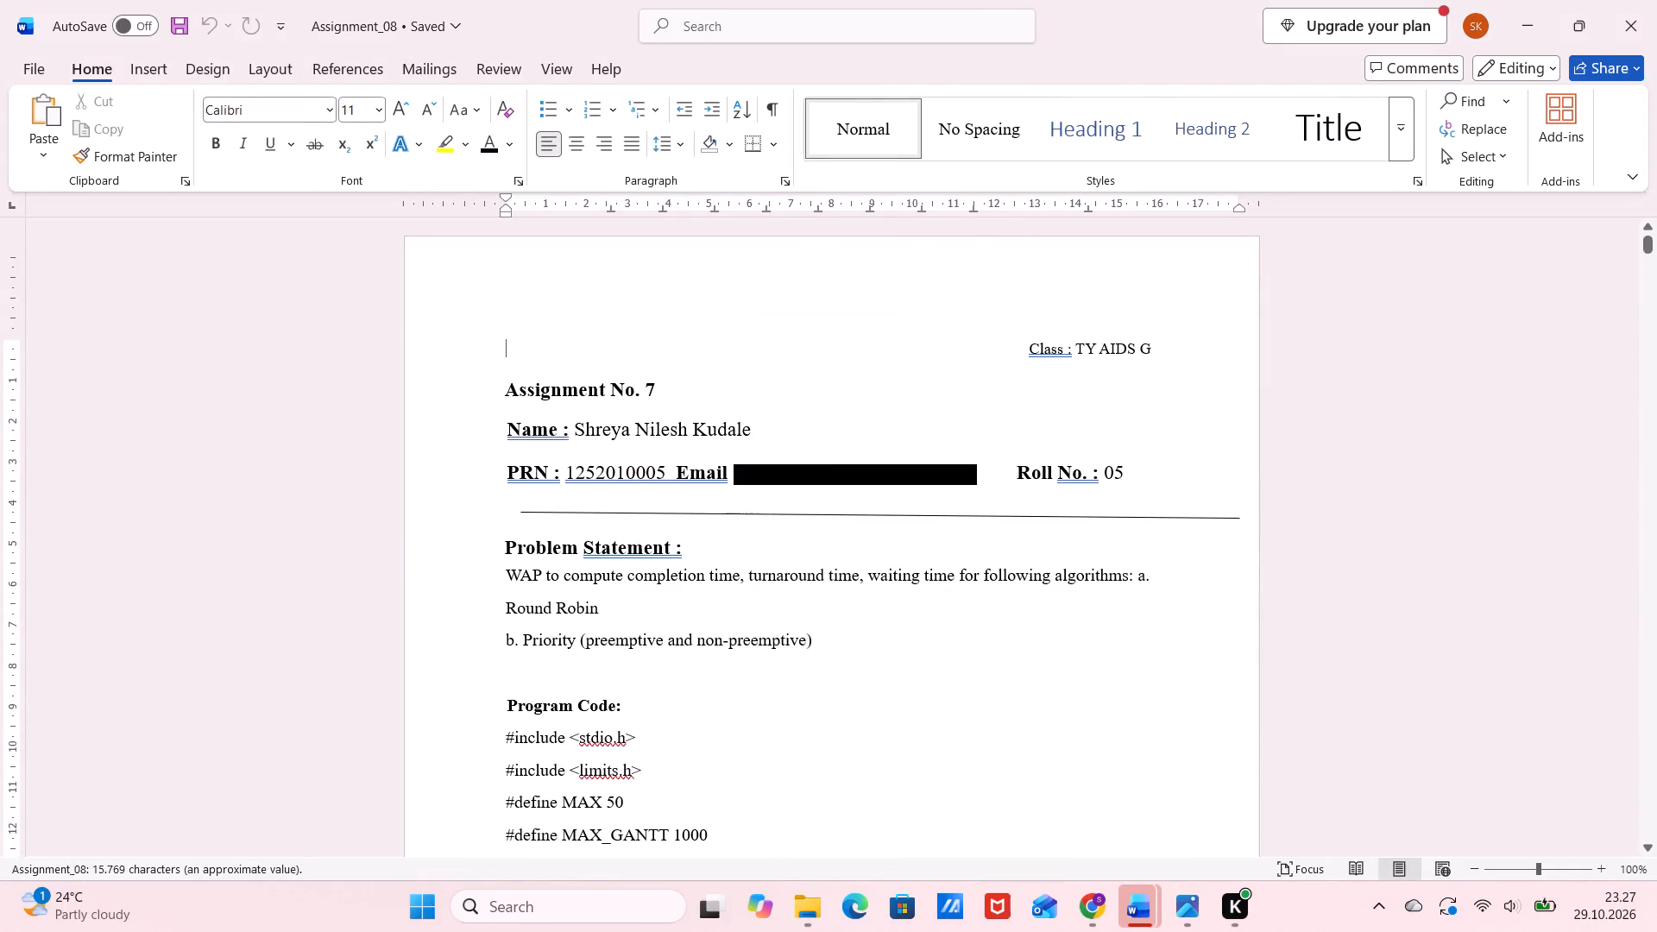
Change the heading of the Assignment_08 document to Assignment No. 08.
{"action": "left_click", "coordinate": [841, 513]}
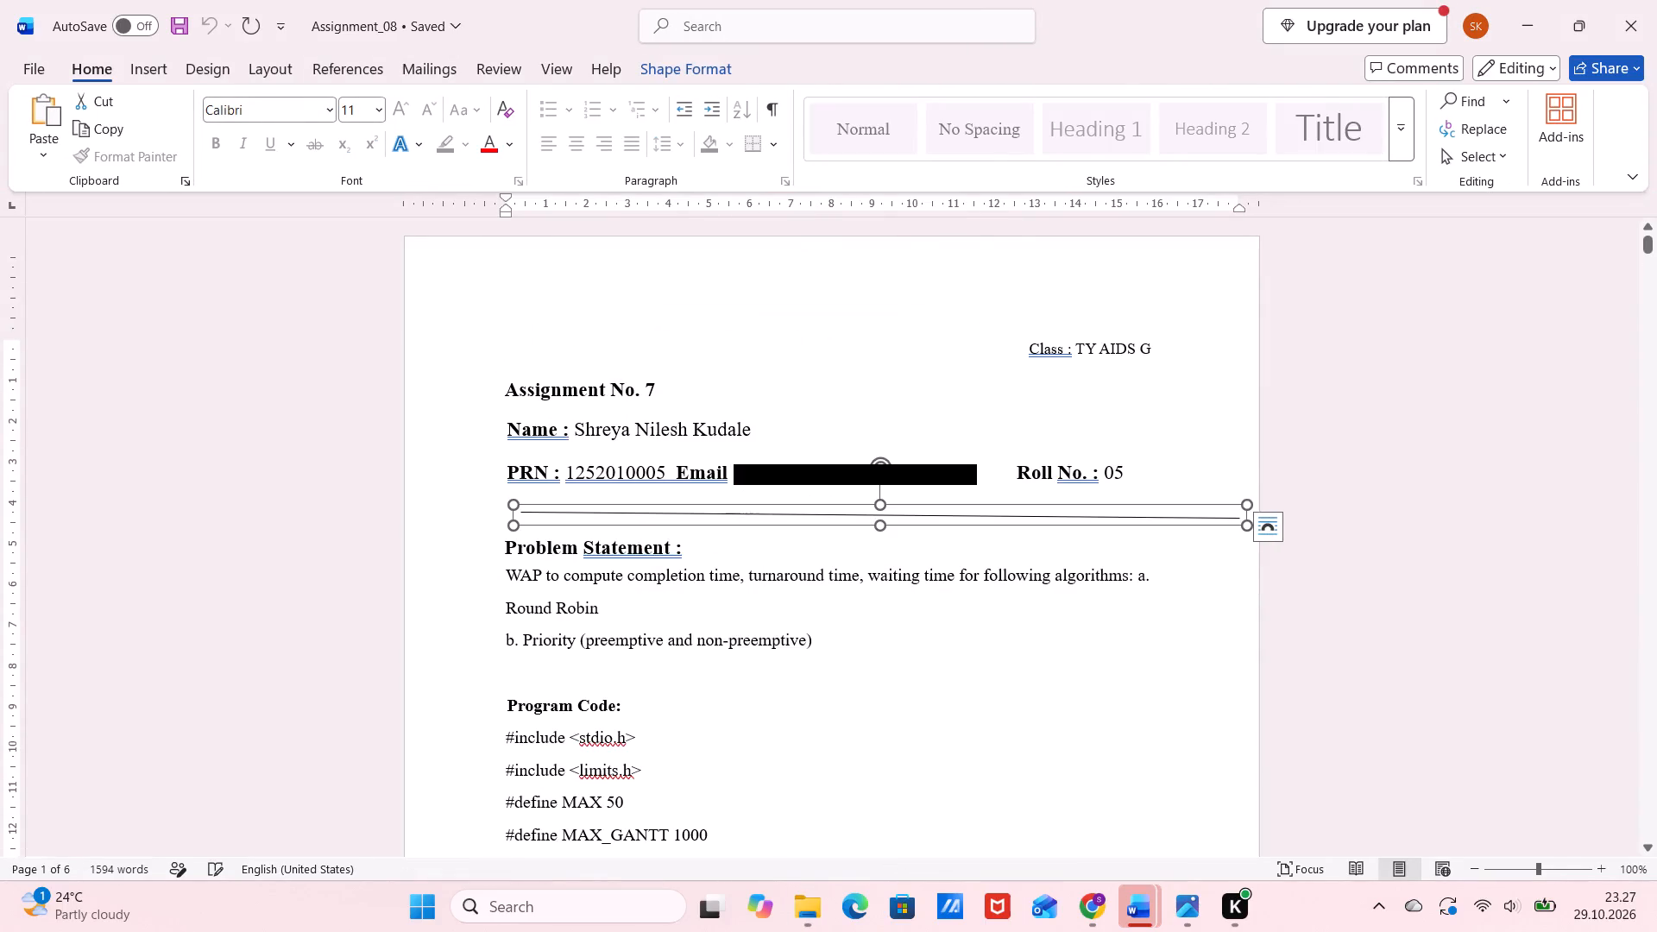
{"action": "left_click", "coordinate": [660, 400]}
{"action": "key", "text": "BackSpace"}
{"action": "key", "text": "BackSpace"}
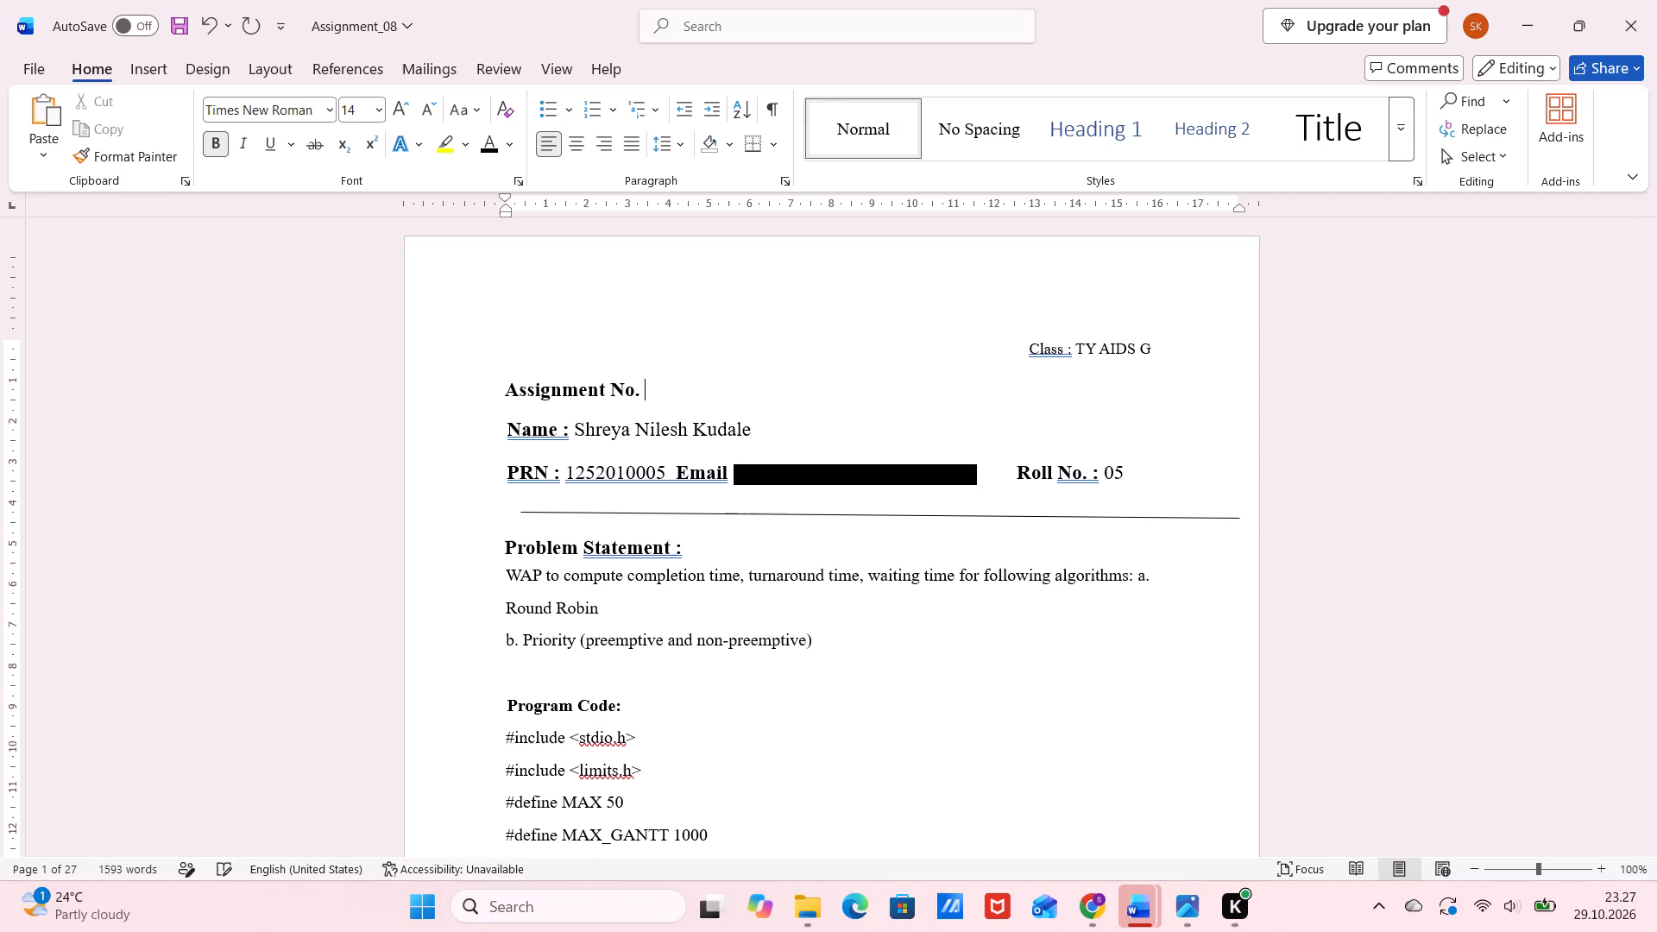
{"action": "type", "text": "08"}
Widen the gap between the PRN value and the Email label by adding five spaces.
{"action": "left_click", "coordinate": [664, 474]}
{"action": "key", "text": "space"}
{"action": "key", "text": "space"}
{"action": "key", "text": "space"}
{"action": "key", "text": "space"}
{"action": "key", "text": "space"}
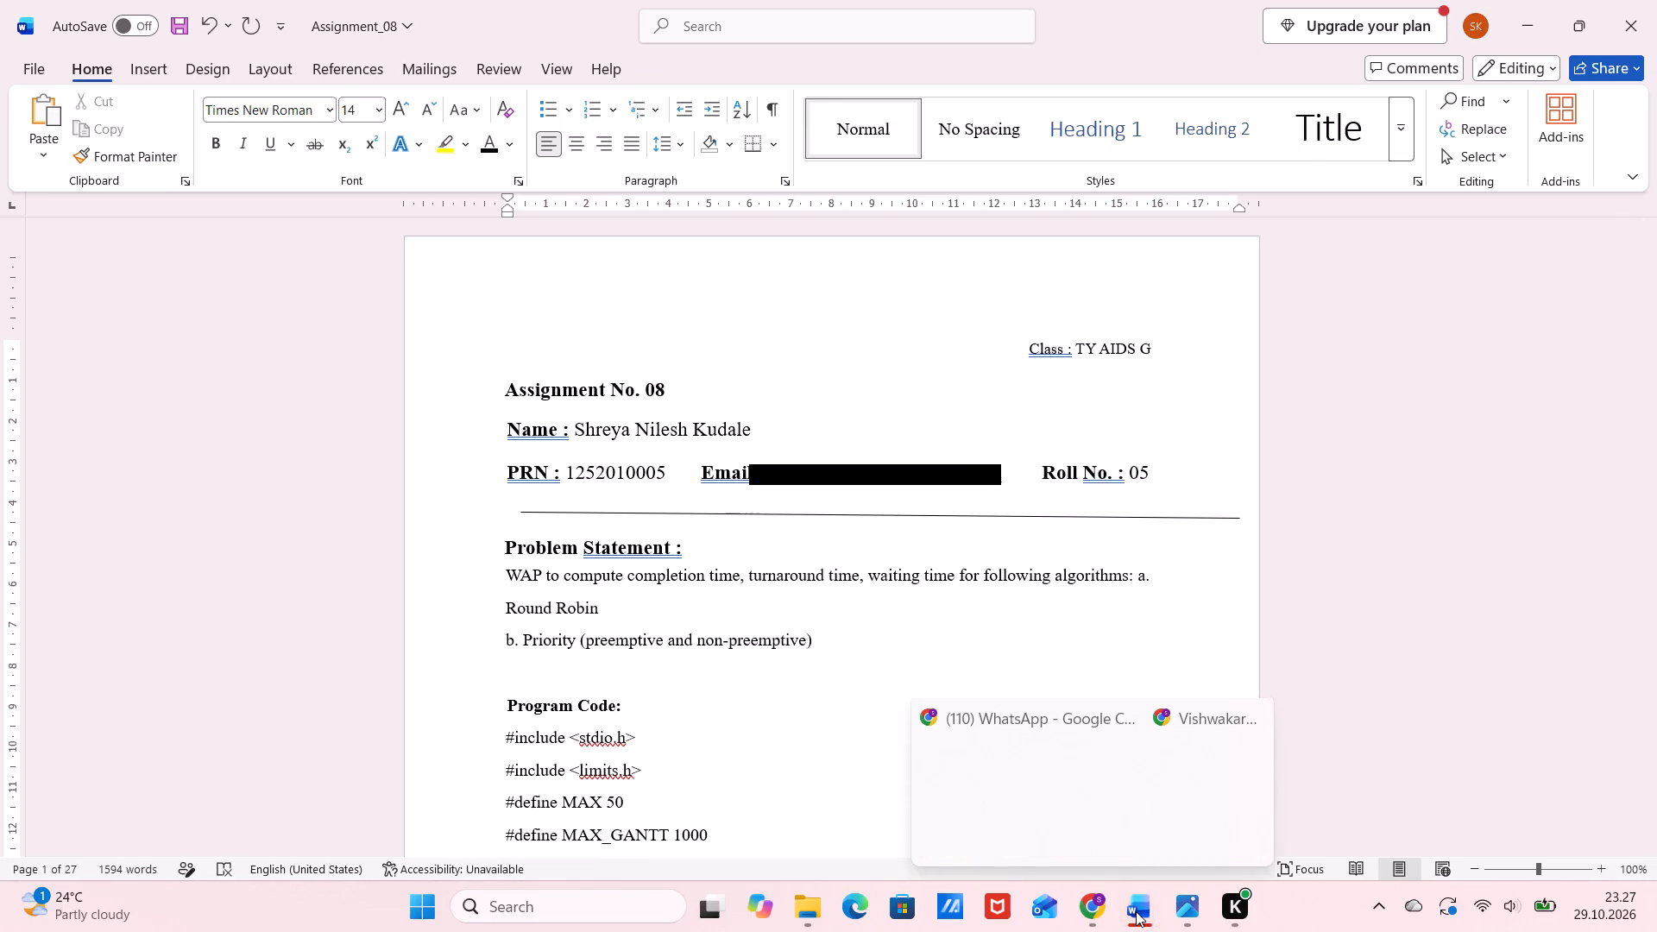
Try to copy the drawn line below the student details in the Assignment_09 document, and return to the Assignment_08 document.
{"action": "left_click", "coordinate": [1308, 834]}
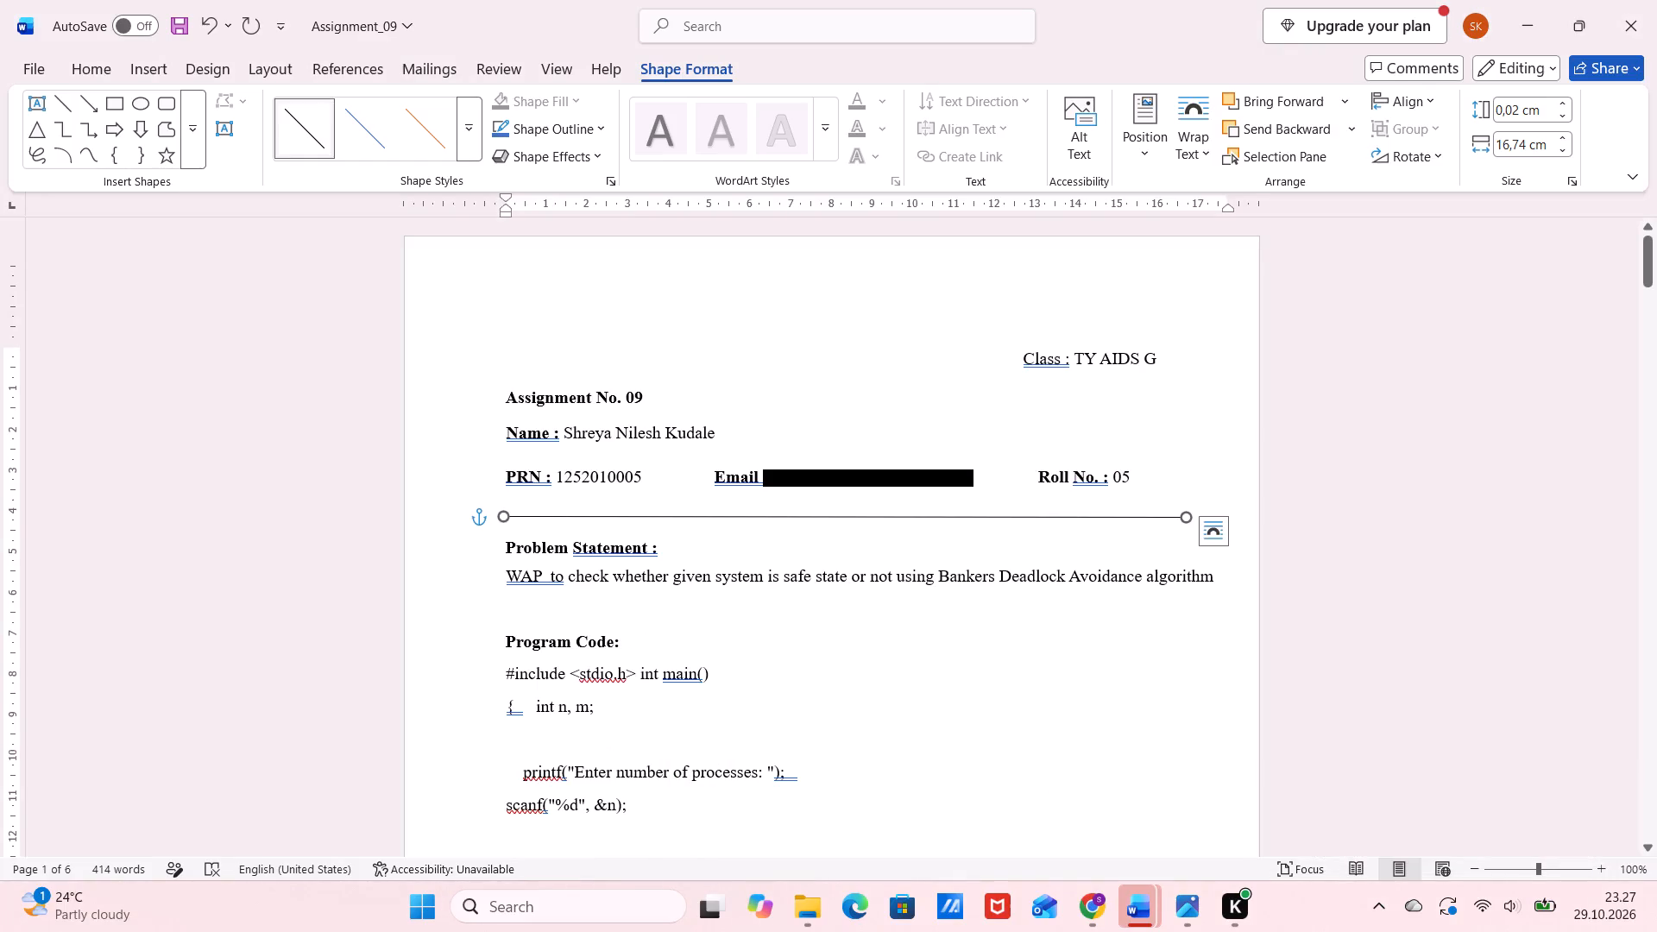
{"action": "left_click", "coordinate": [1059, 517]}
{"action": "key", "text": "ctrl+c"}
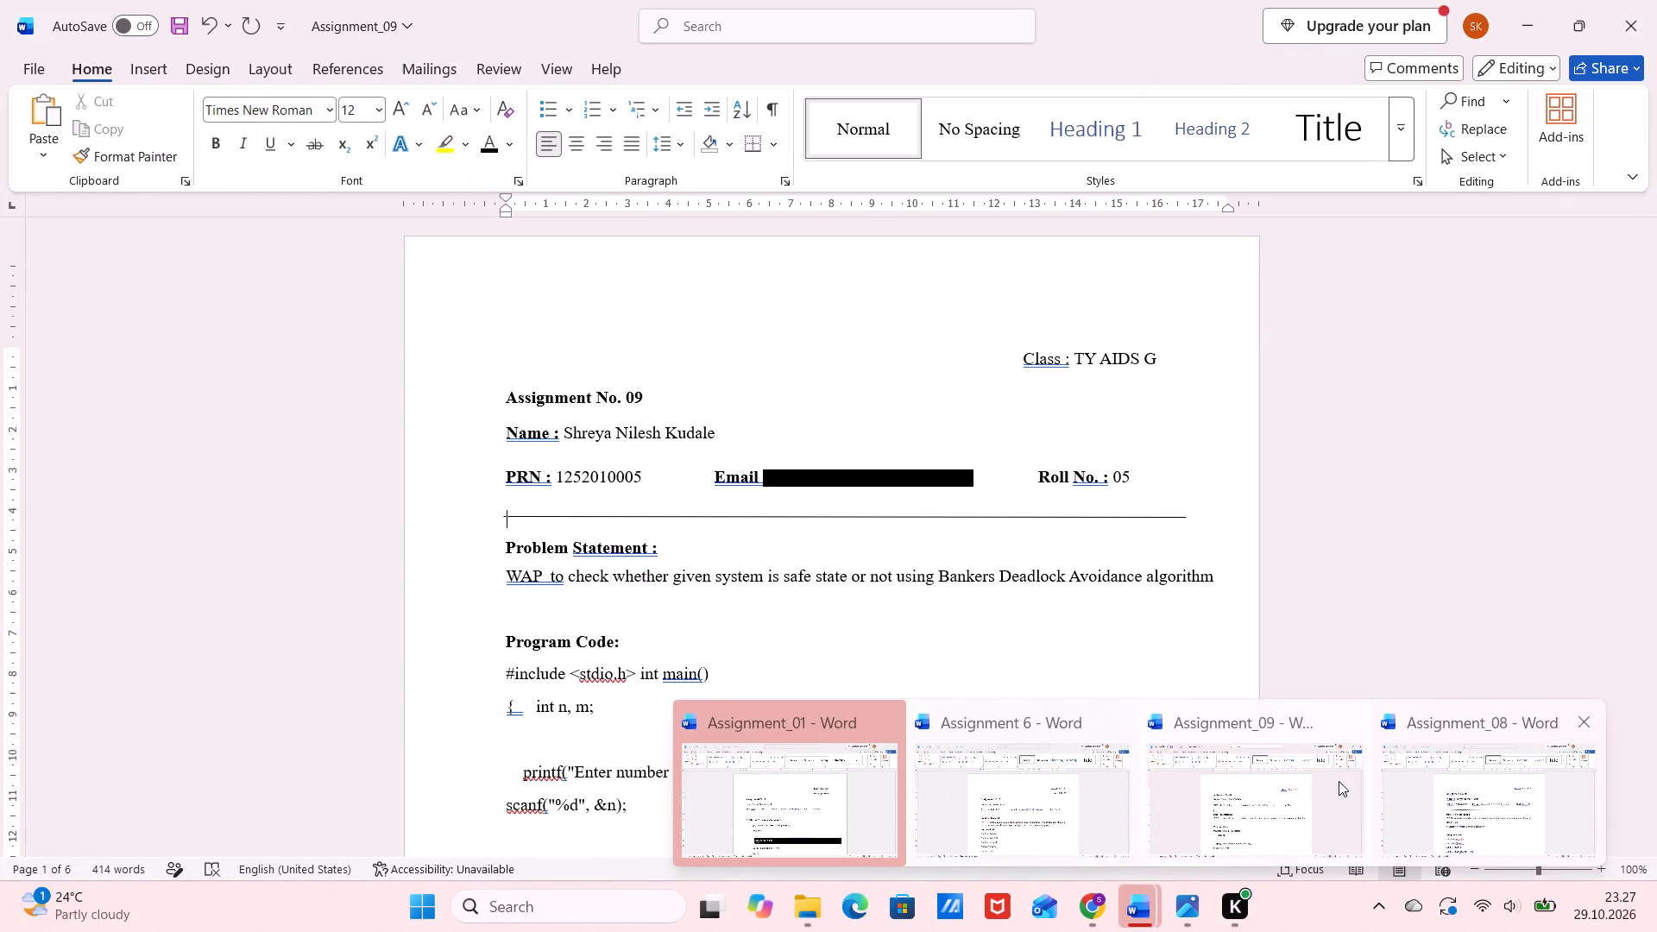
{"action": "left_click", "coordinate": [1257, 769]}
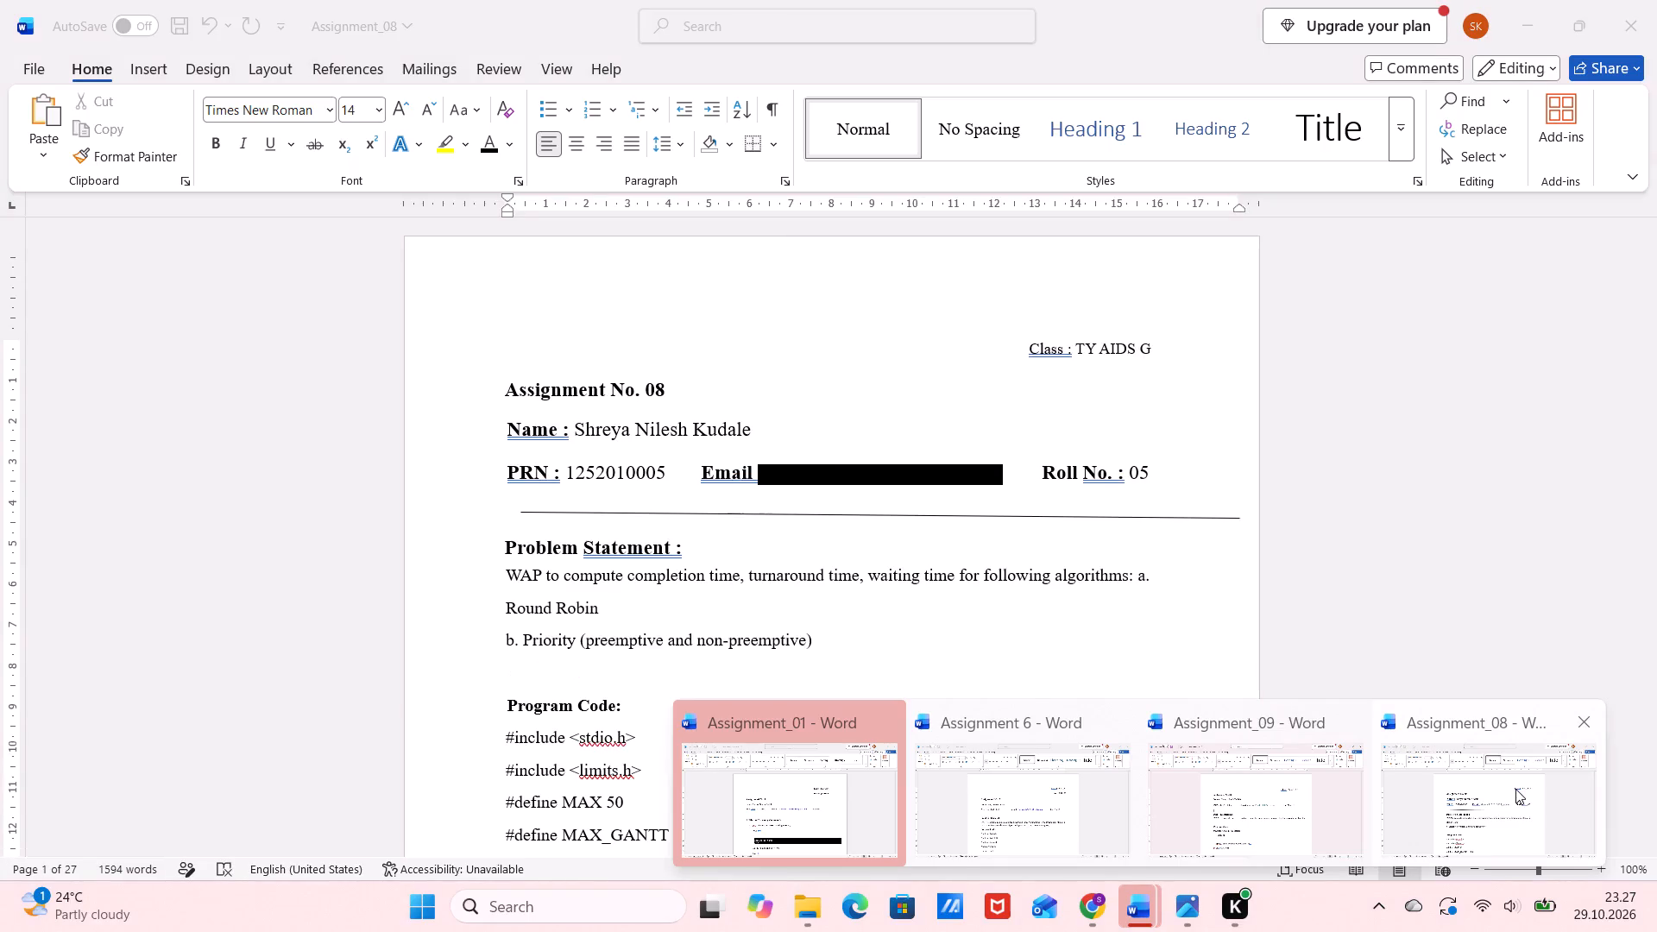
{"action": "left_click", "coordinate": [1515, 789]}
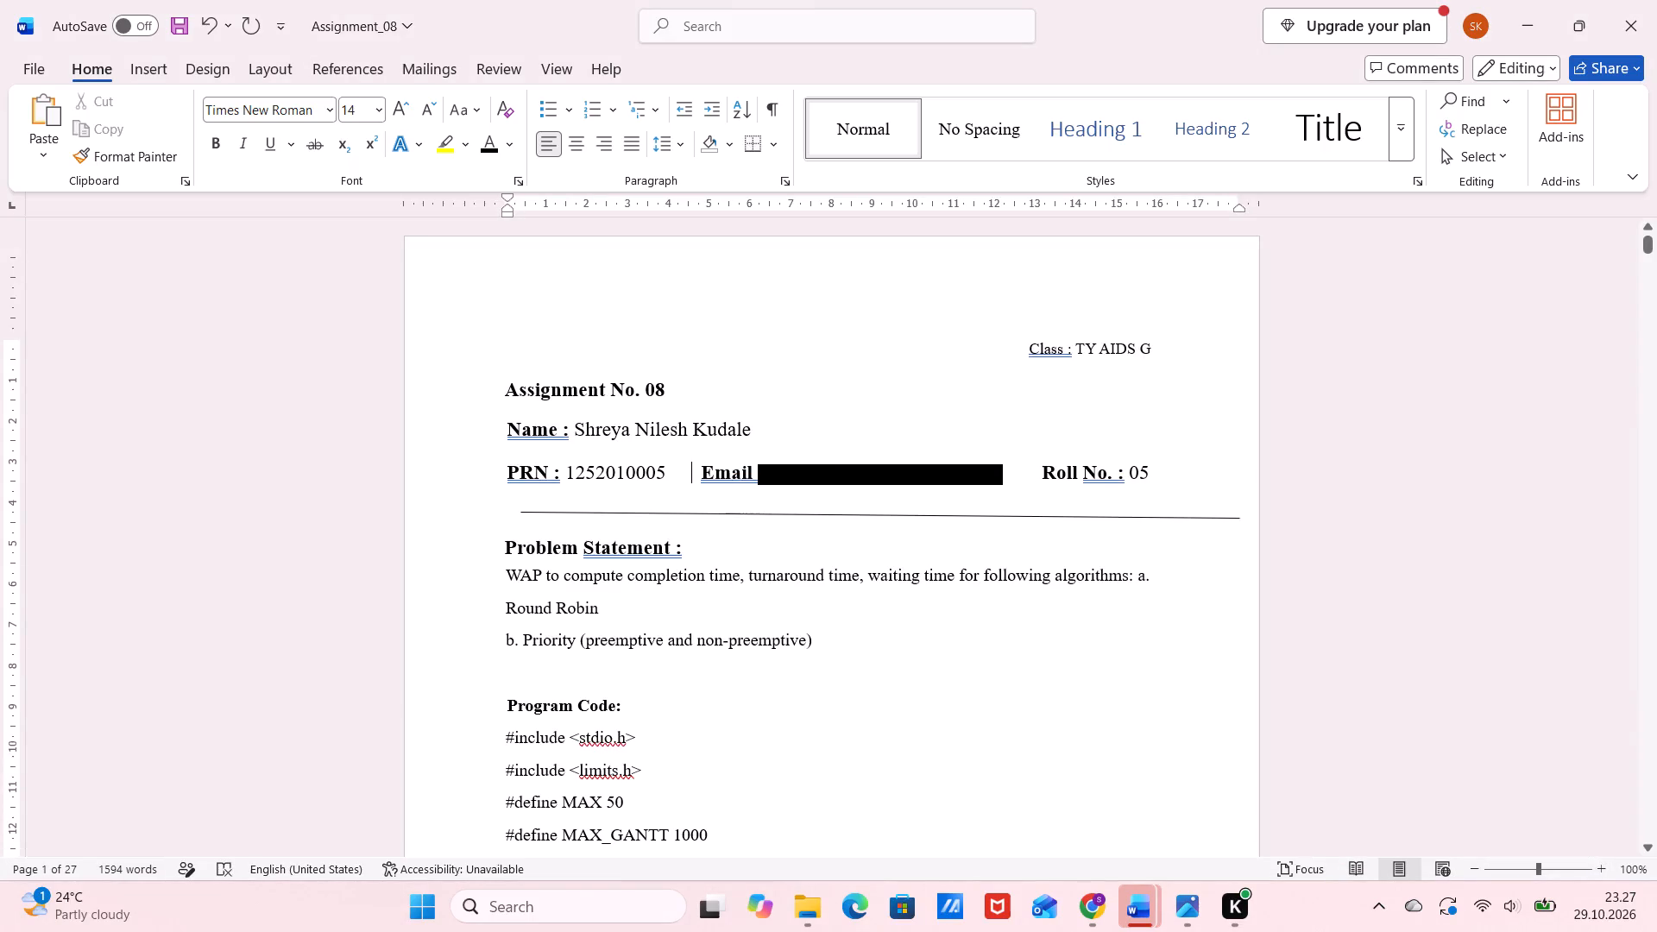
Switch to the OS folder in File Explorer and open the Assignment_10 PDF in Word.
{"action": "left_click", "coordinate": [1089, 907]}
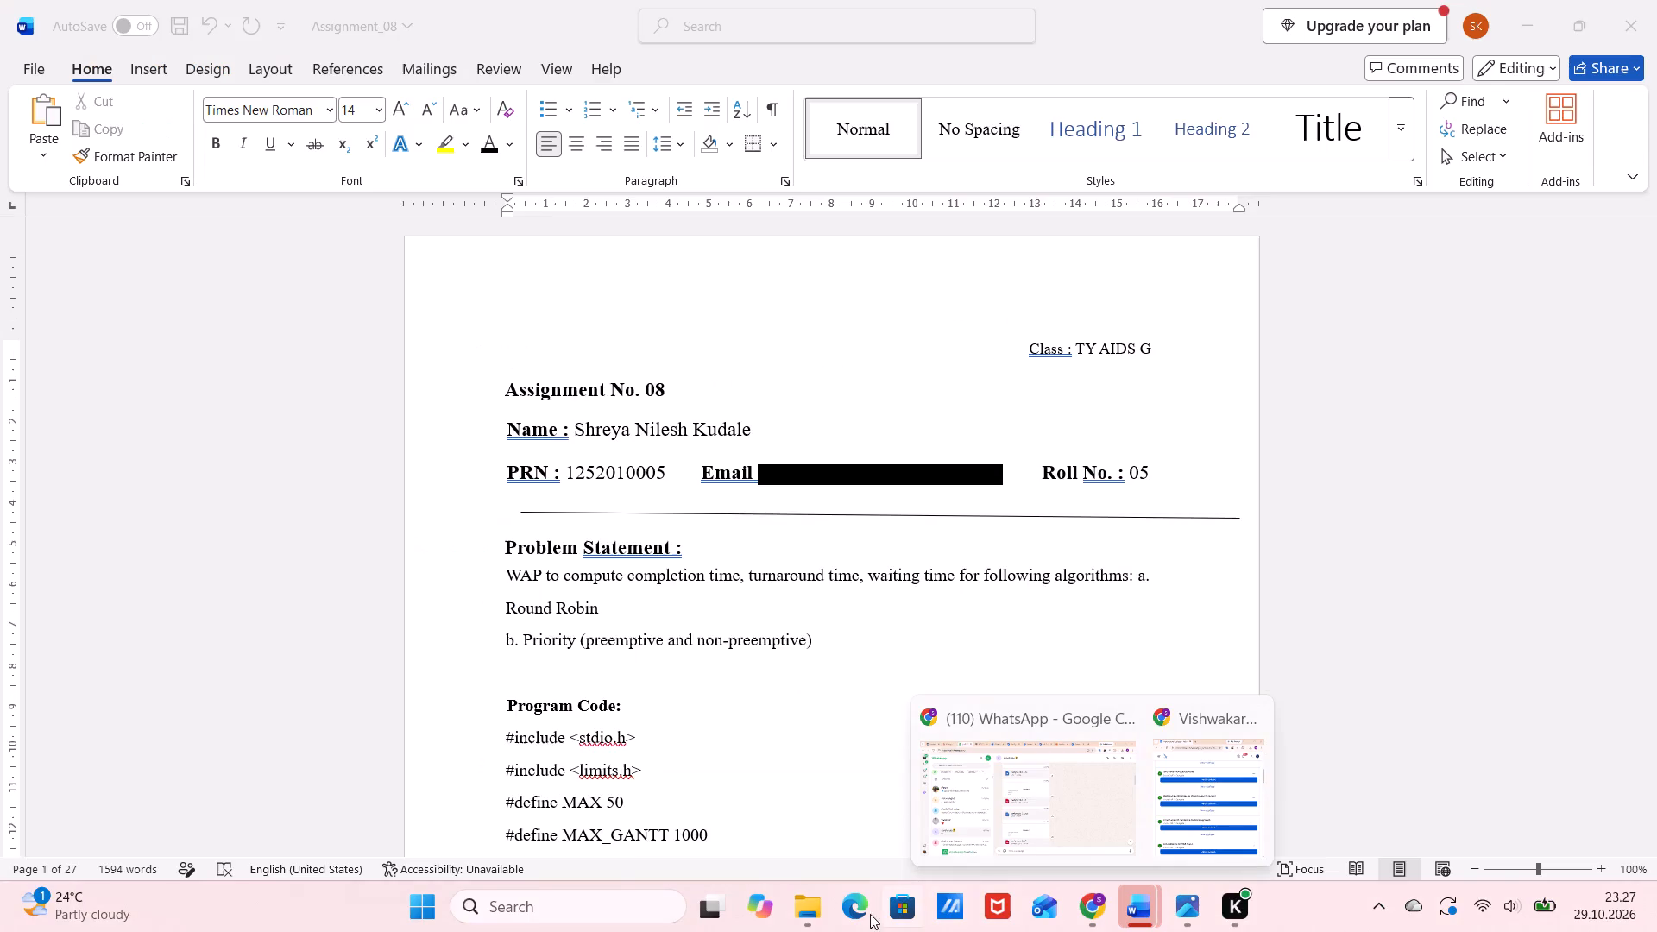
{"action": "left_click", "coordinate": [798, 913]}
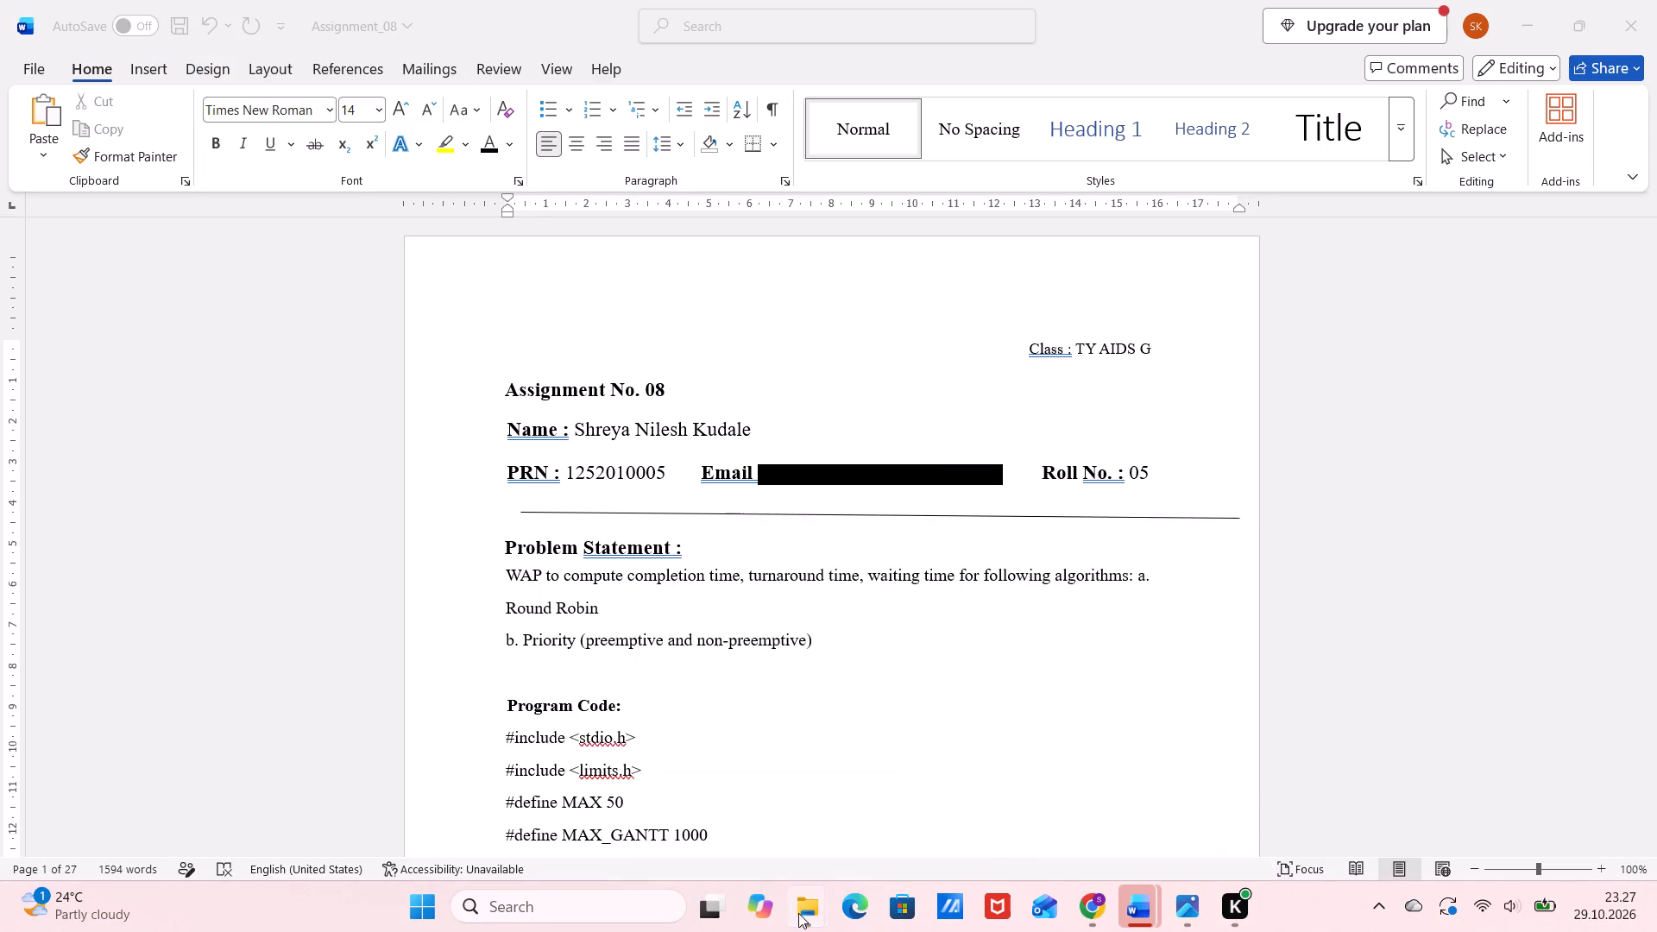
{"action": "left_click", "coordinate": [889, 807]}
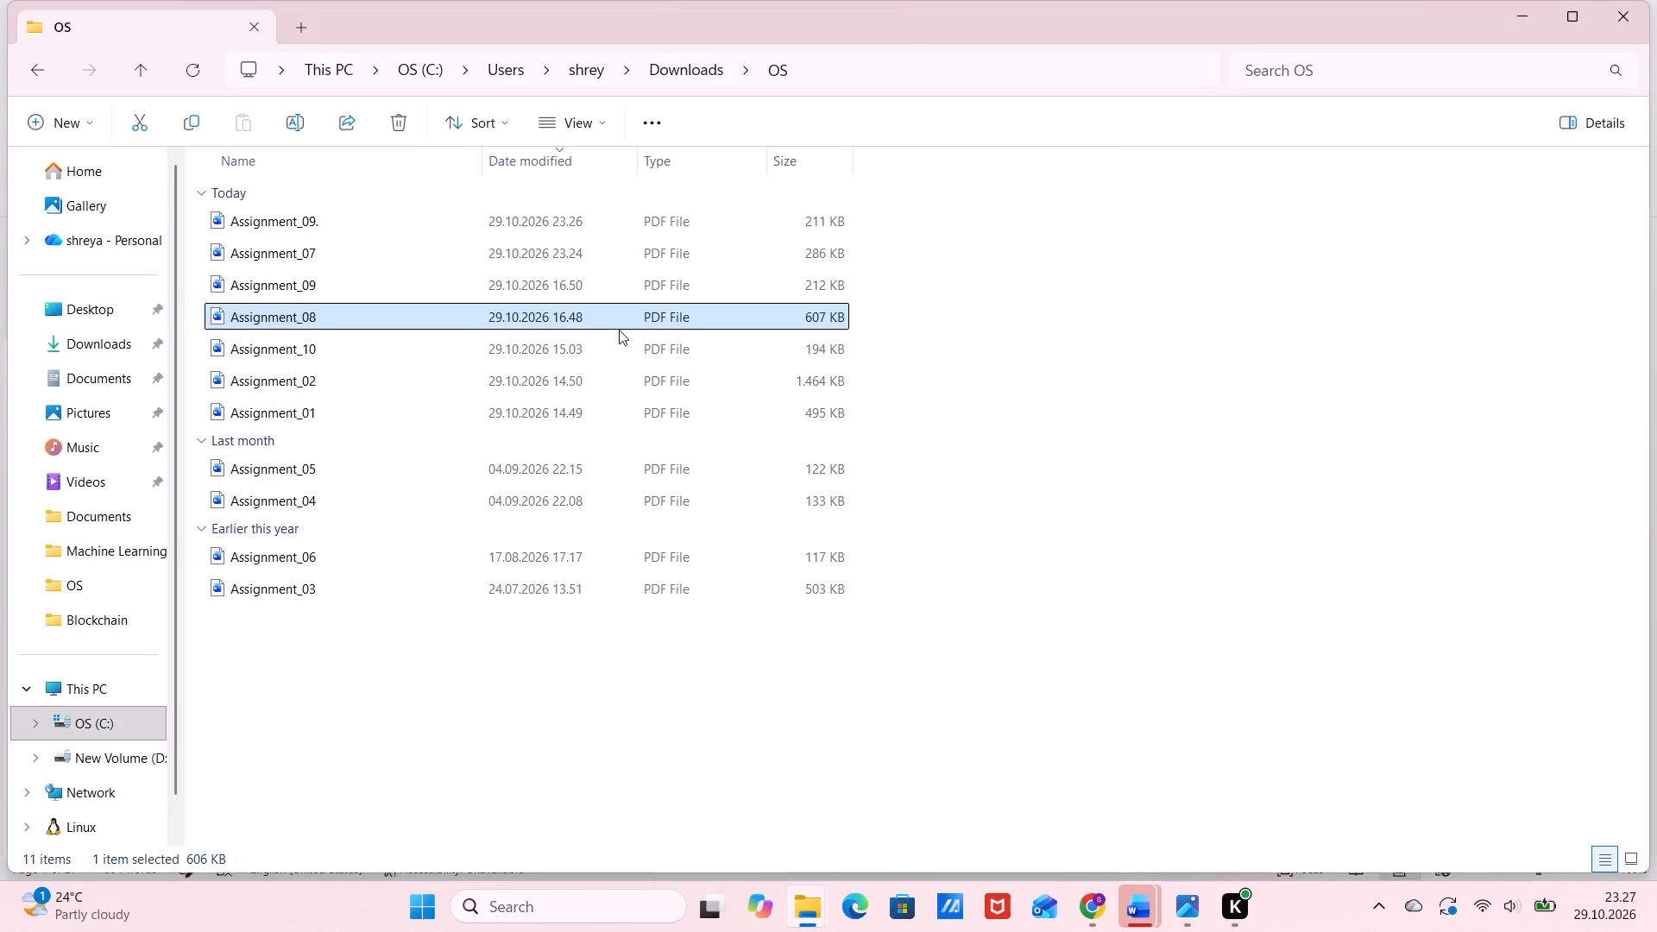
{"action": "left_click", "coordinate": [553, 323]}
{"action": "left_click", "coordinate": [439, 261]}
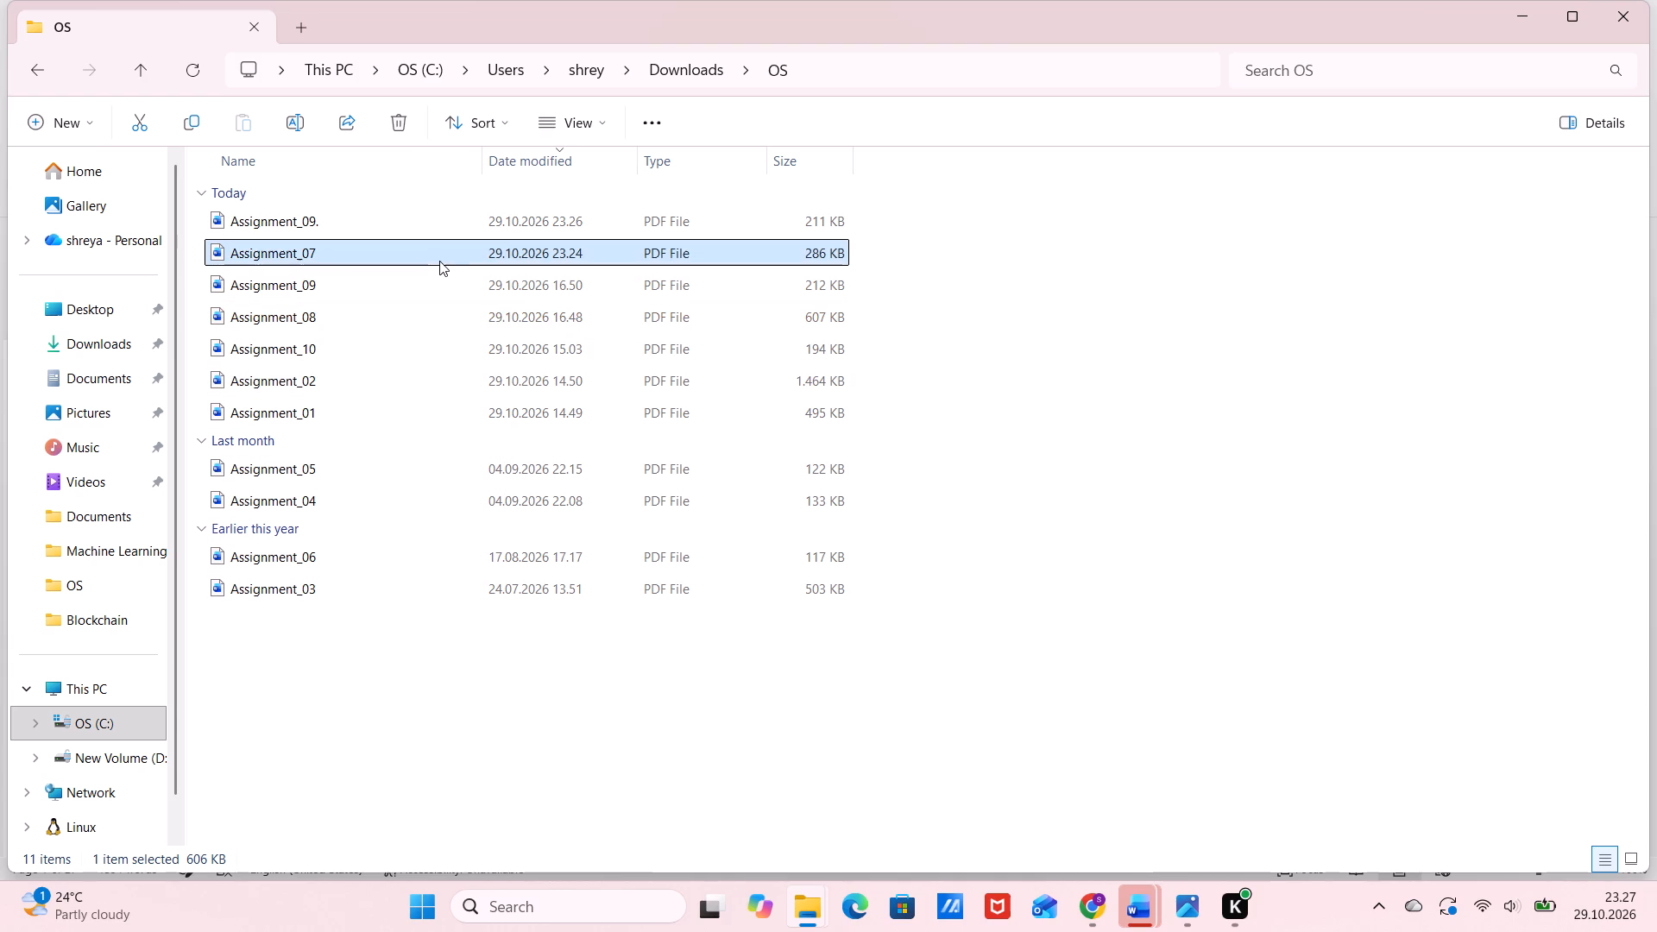
{"action": "left_click", "coordinate": [419, 288]}
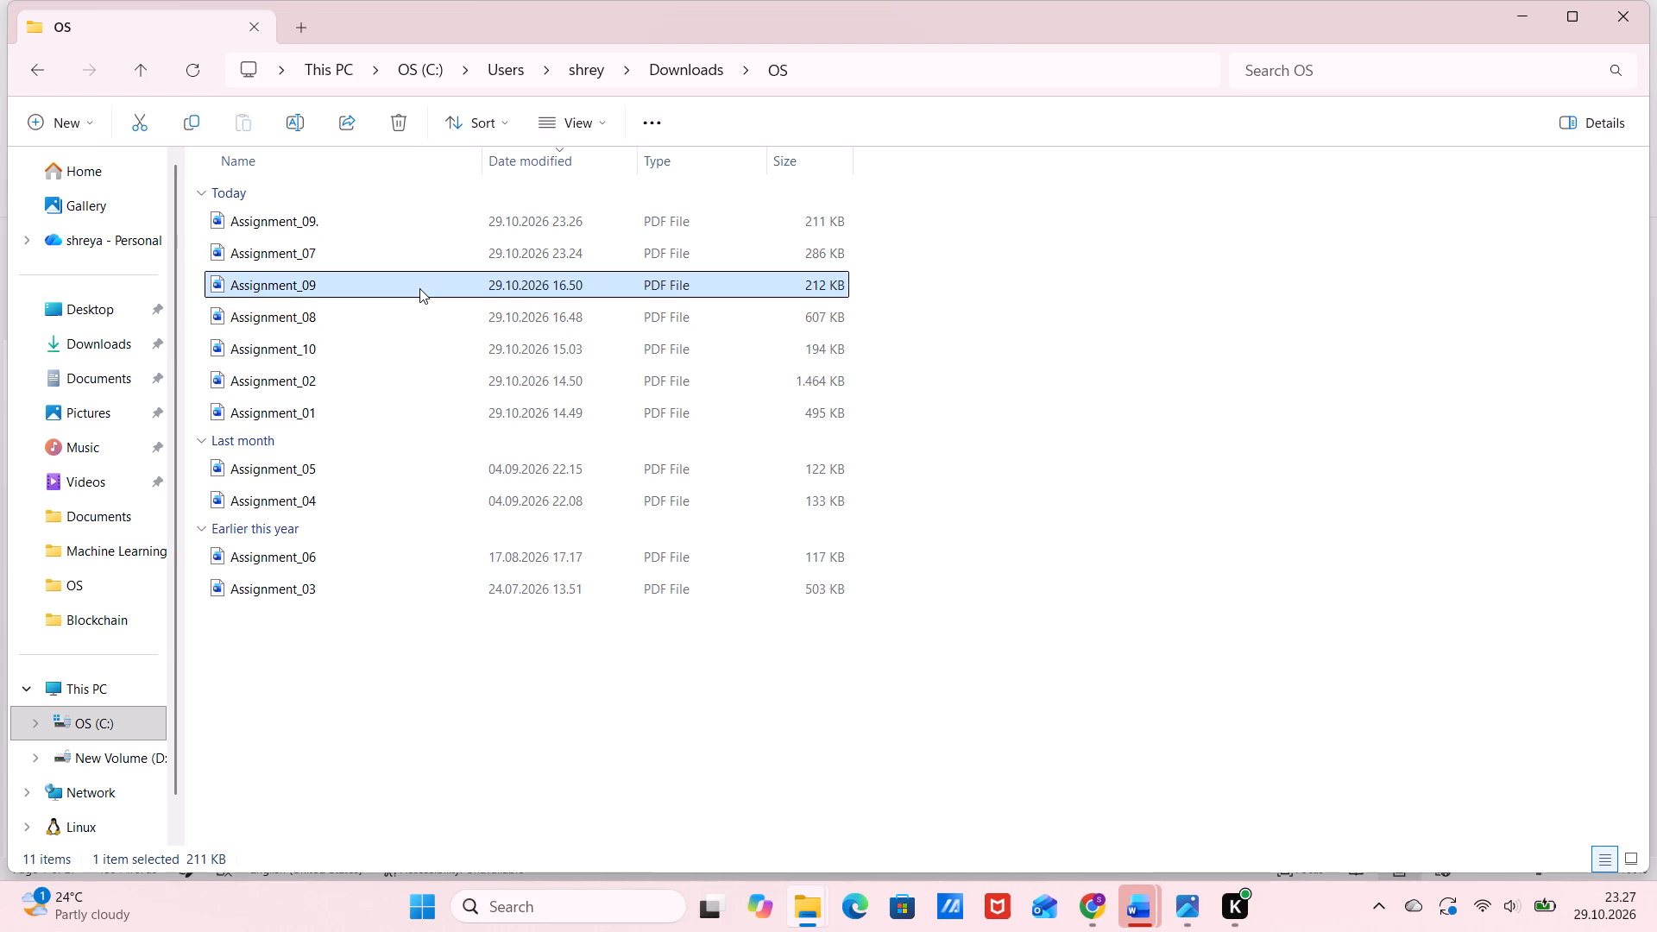
{"action": "double_click", "coordinate": [383, 350]}
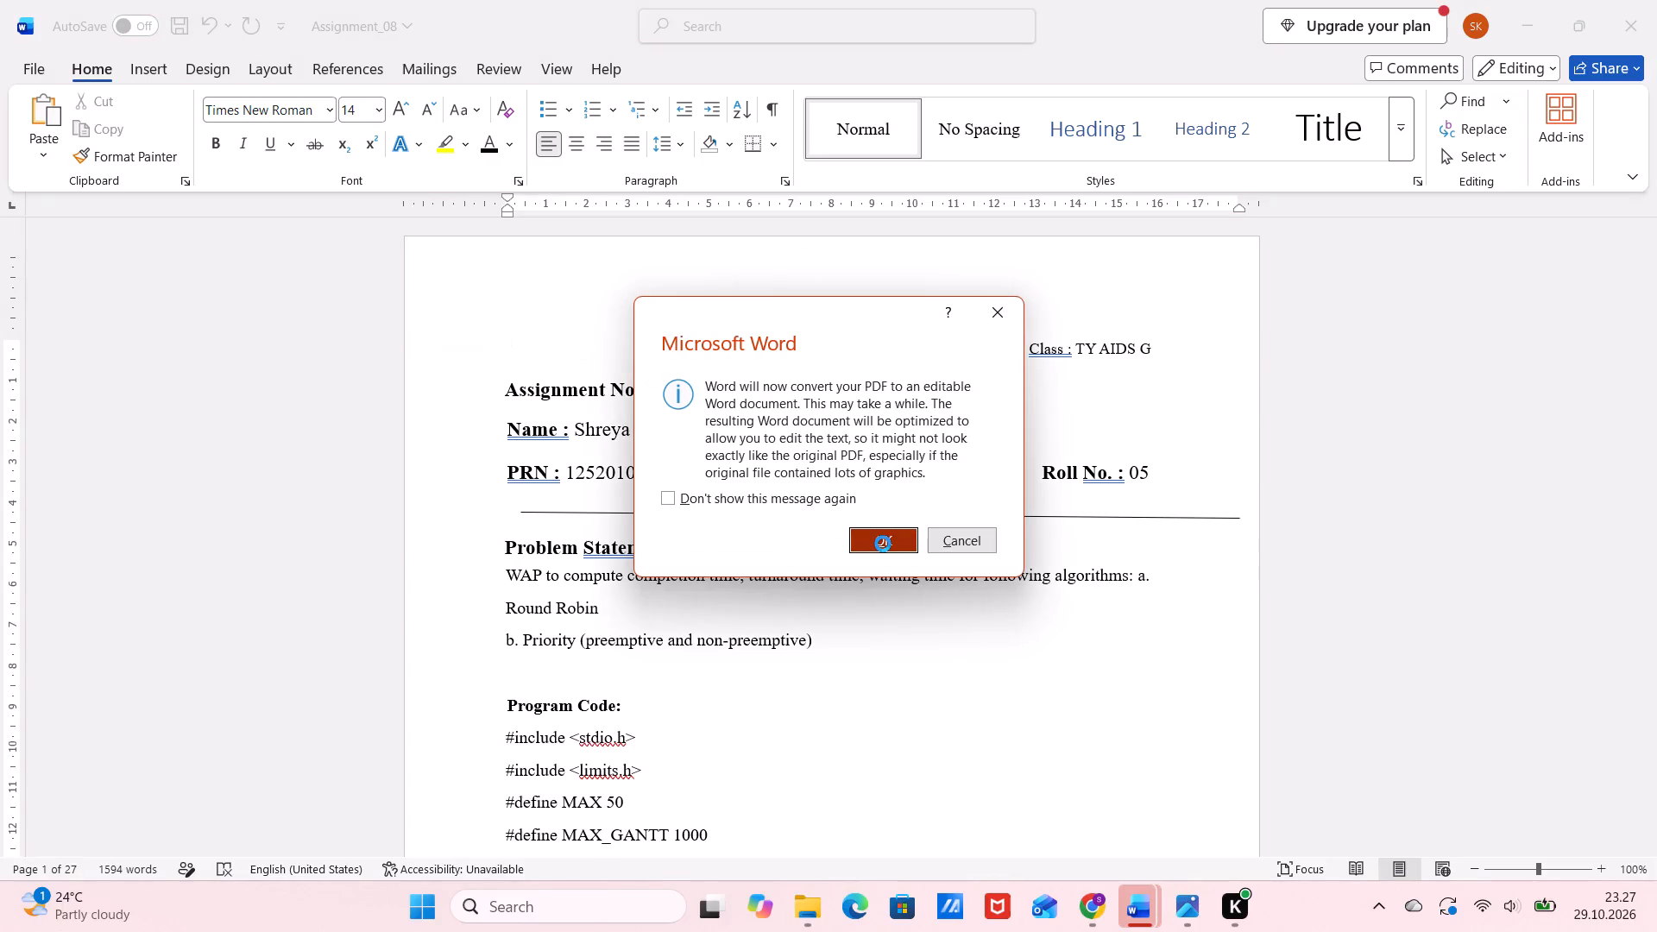
Accept the conversion of the Assignment_10 PDF to an editable Word document.
{"action": "left_click", "coordinate": [883, 544]}
{"action": "left_click", "coordinate": [883, 544]}
{"action": "left_click", "coordinate": [883, 544]}
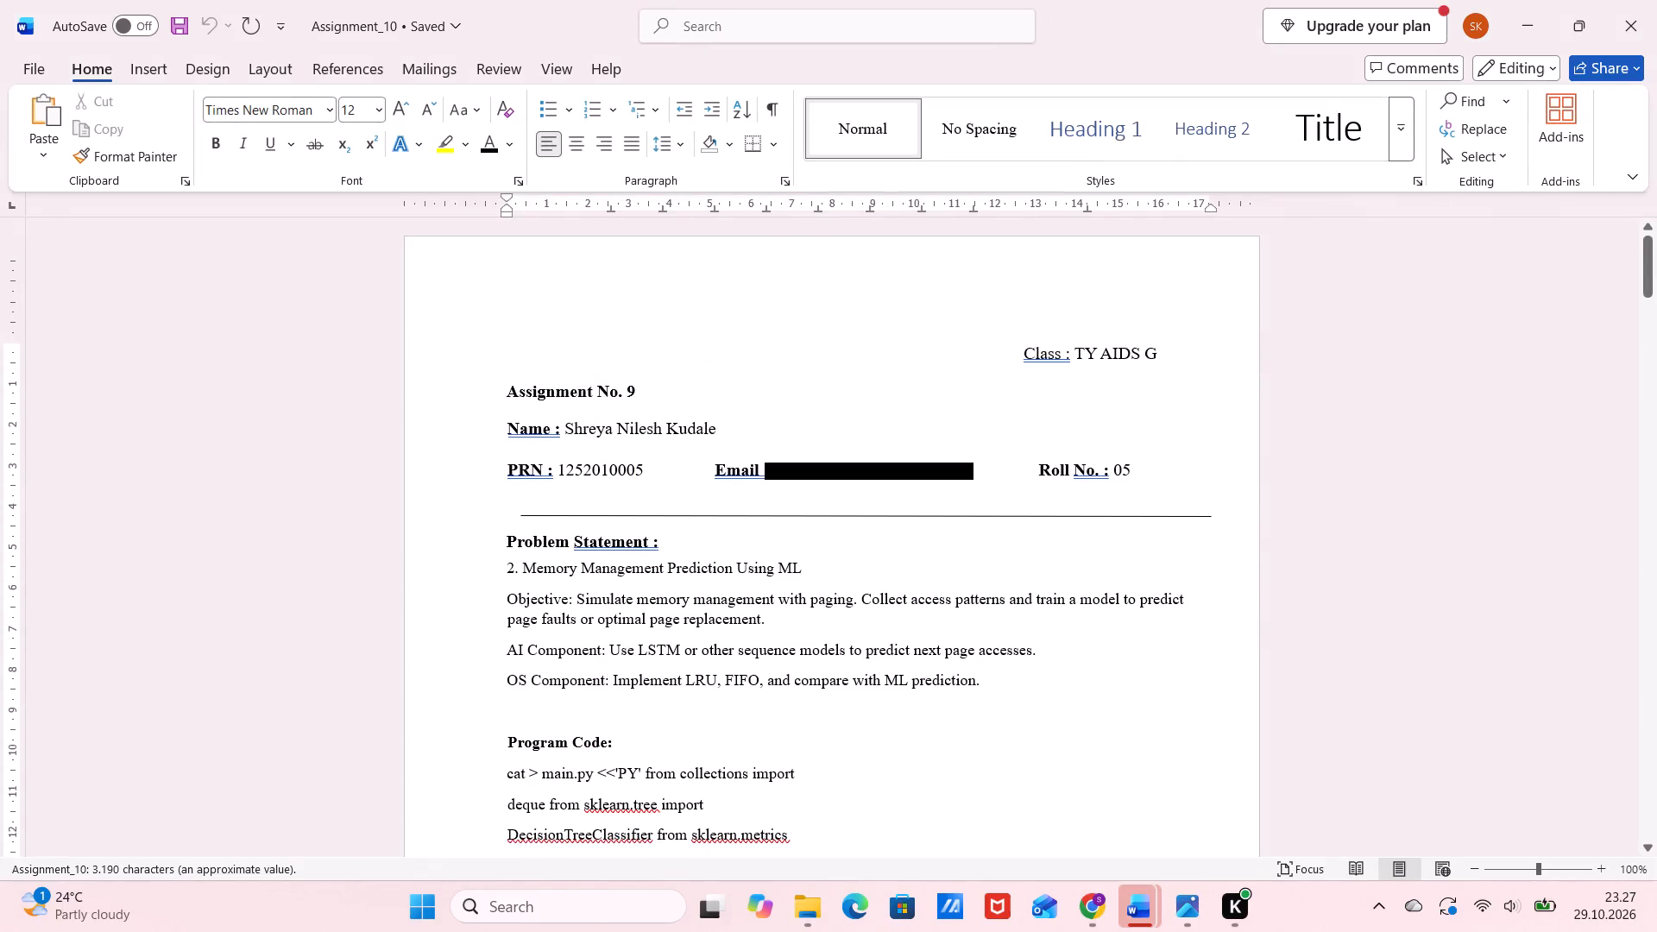
Change the heading of the Assignment_10 document to Assignment No. 10.
{"action": "left_click", "coordinate": [664, 389]}
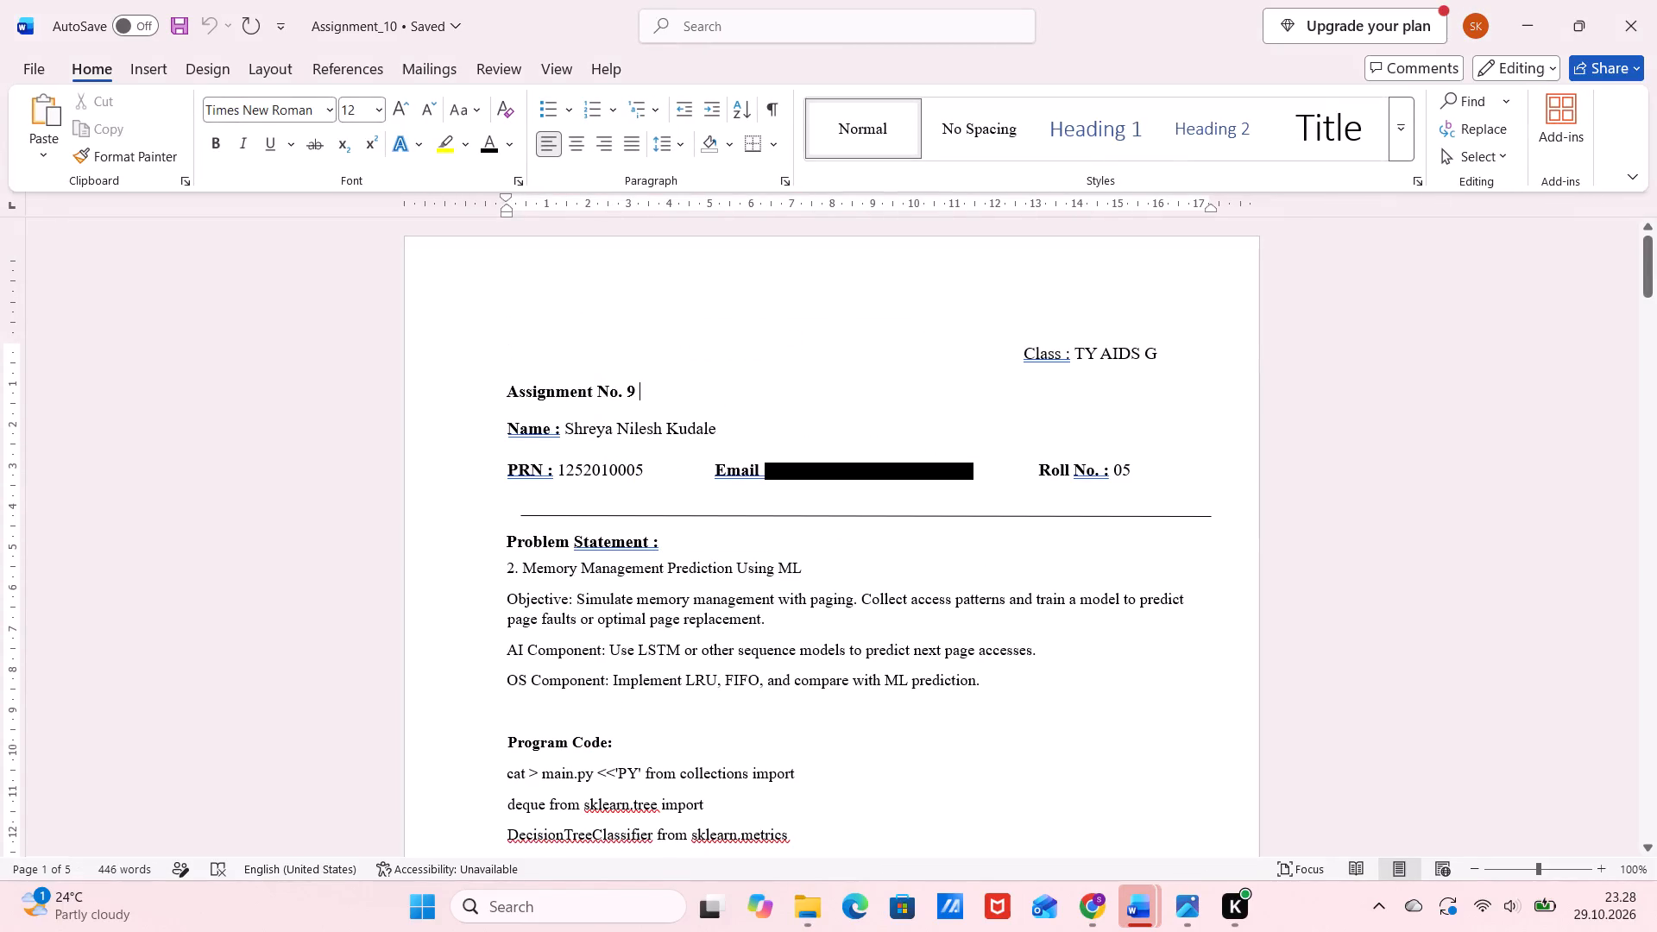
{"action": "key", "text": "BackSpace"}
{"action": "key", "text": "BackSpace"}
{"action": "type", "text": "10"}
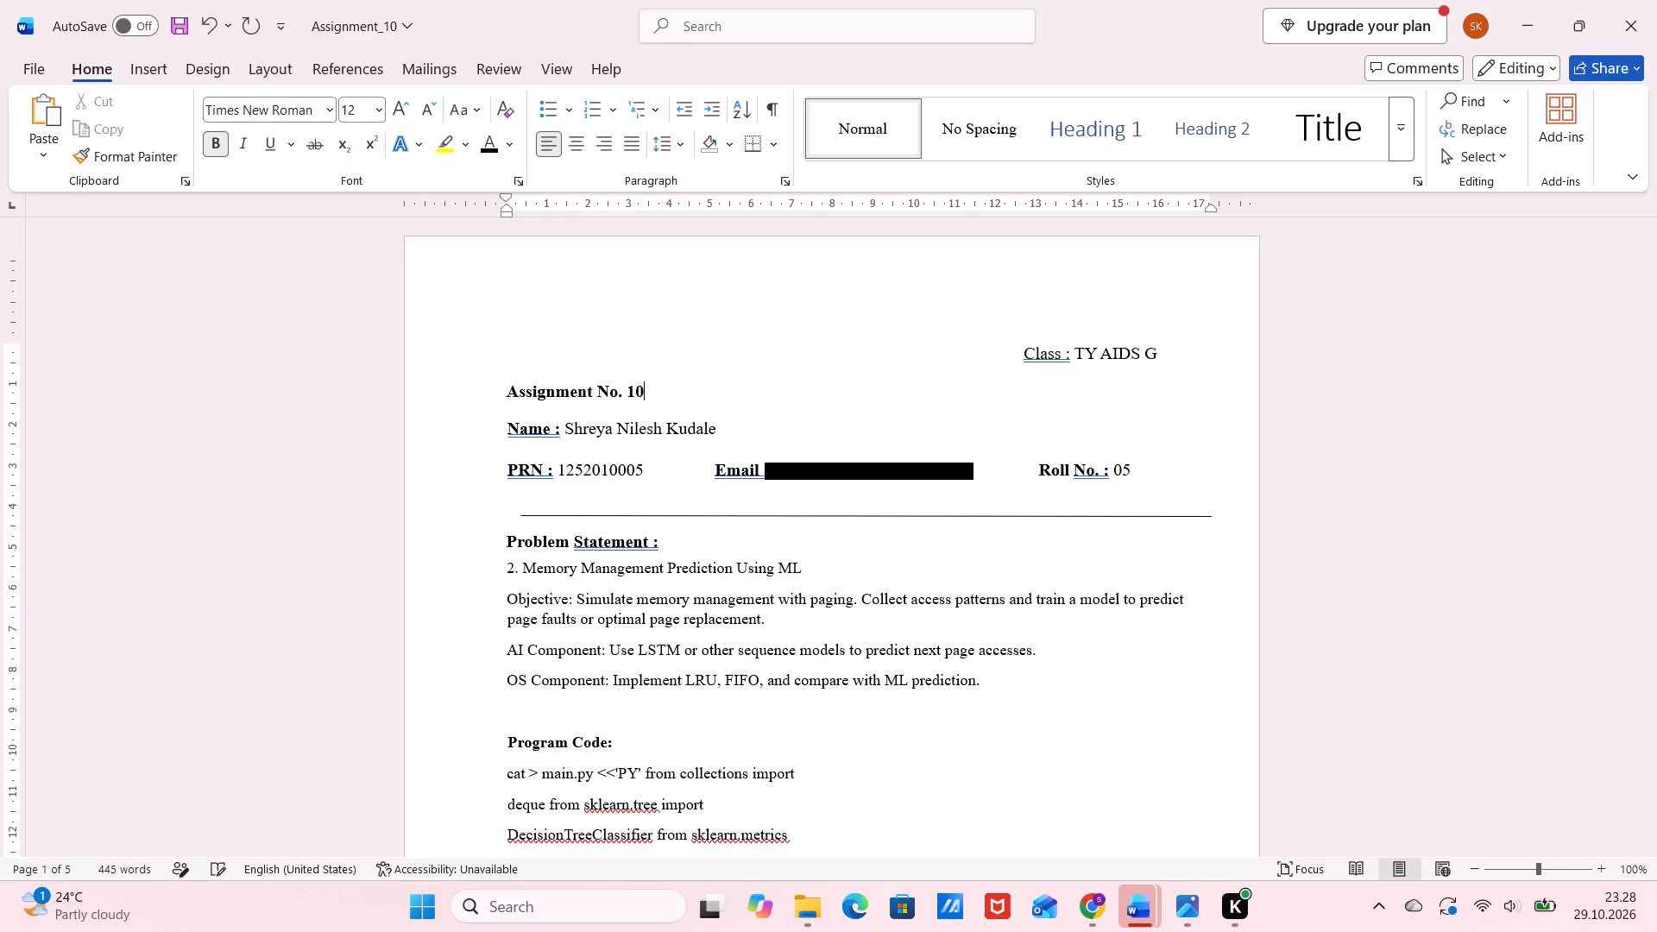
Try pasting over the horizontal rule above the Problem Statement, undo it, and replace the rule with an empty line.
{"action": "left_click", "coordinate": [709, 517]}
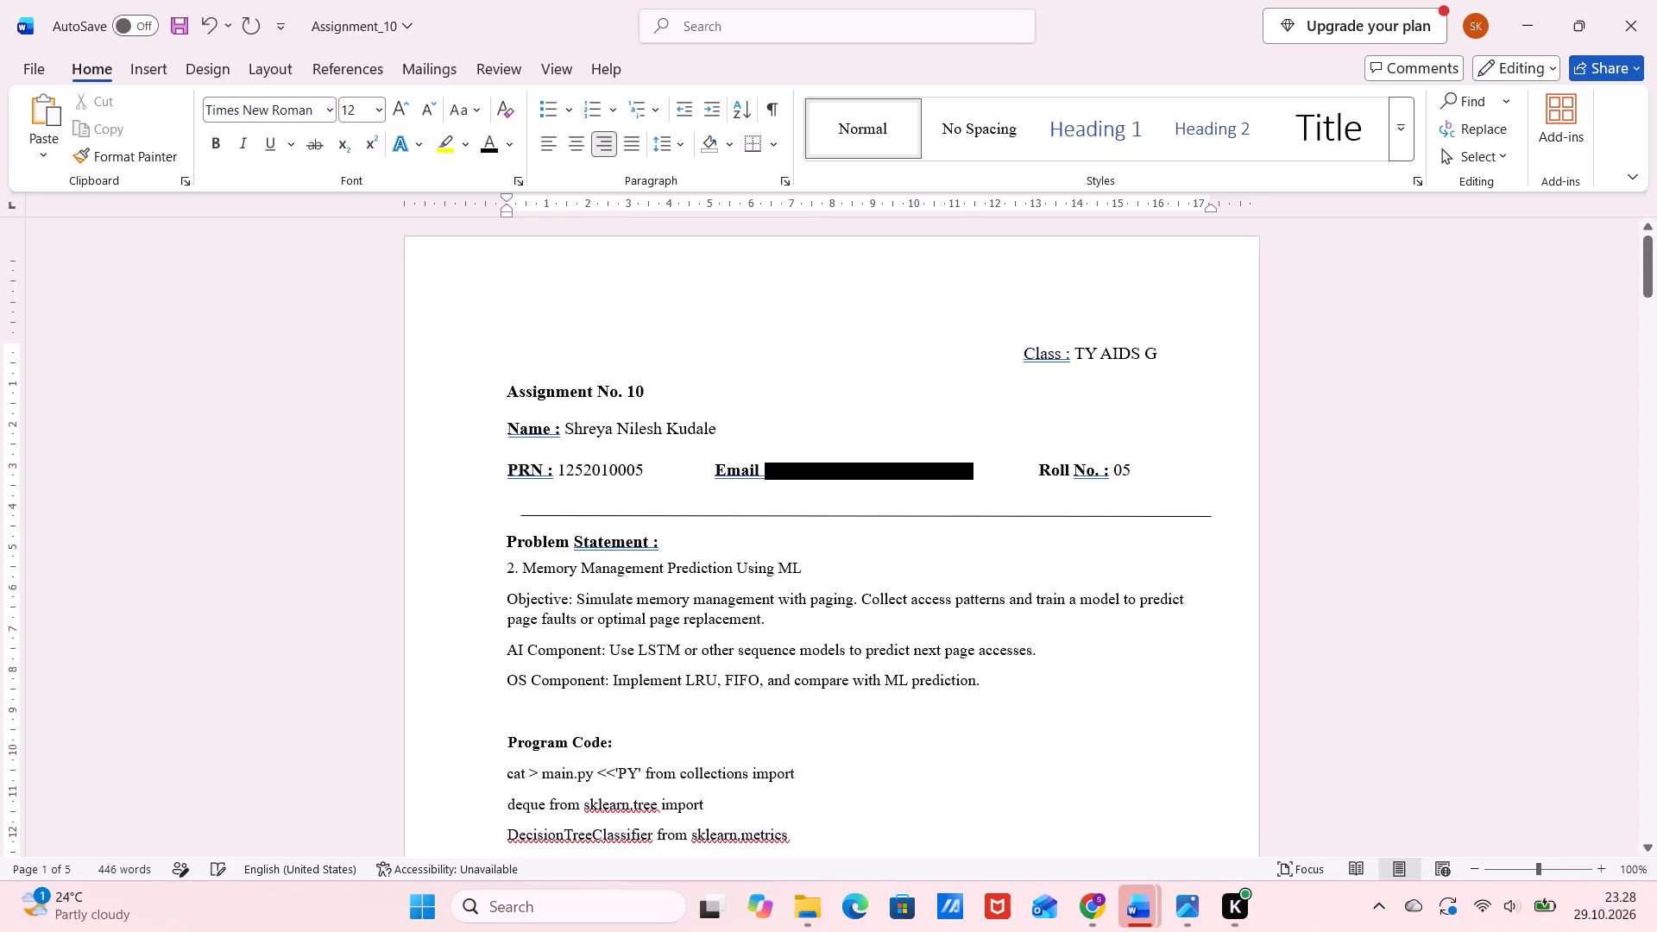
{"action": "double_click", "coordinate": [759, 518]}
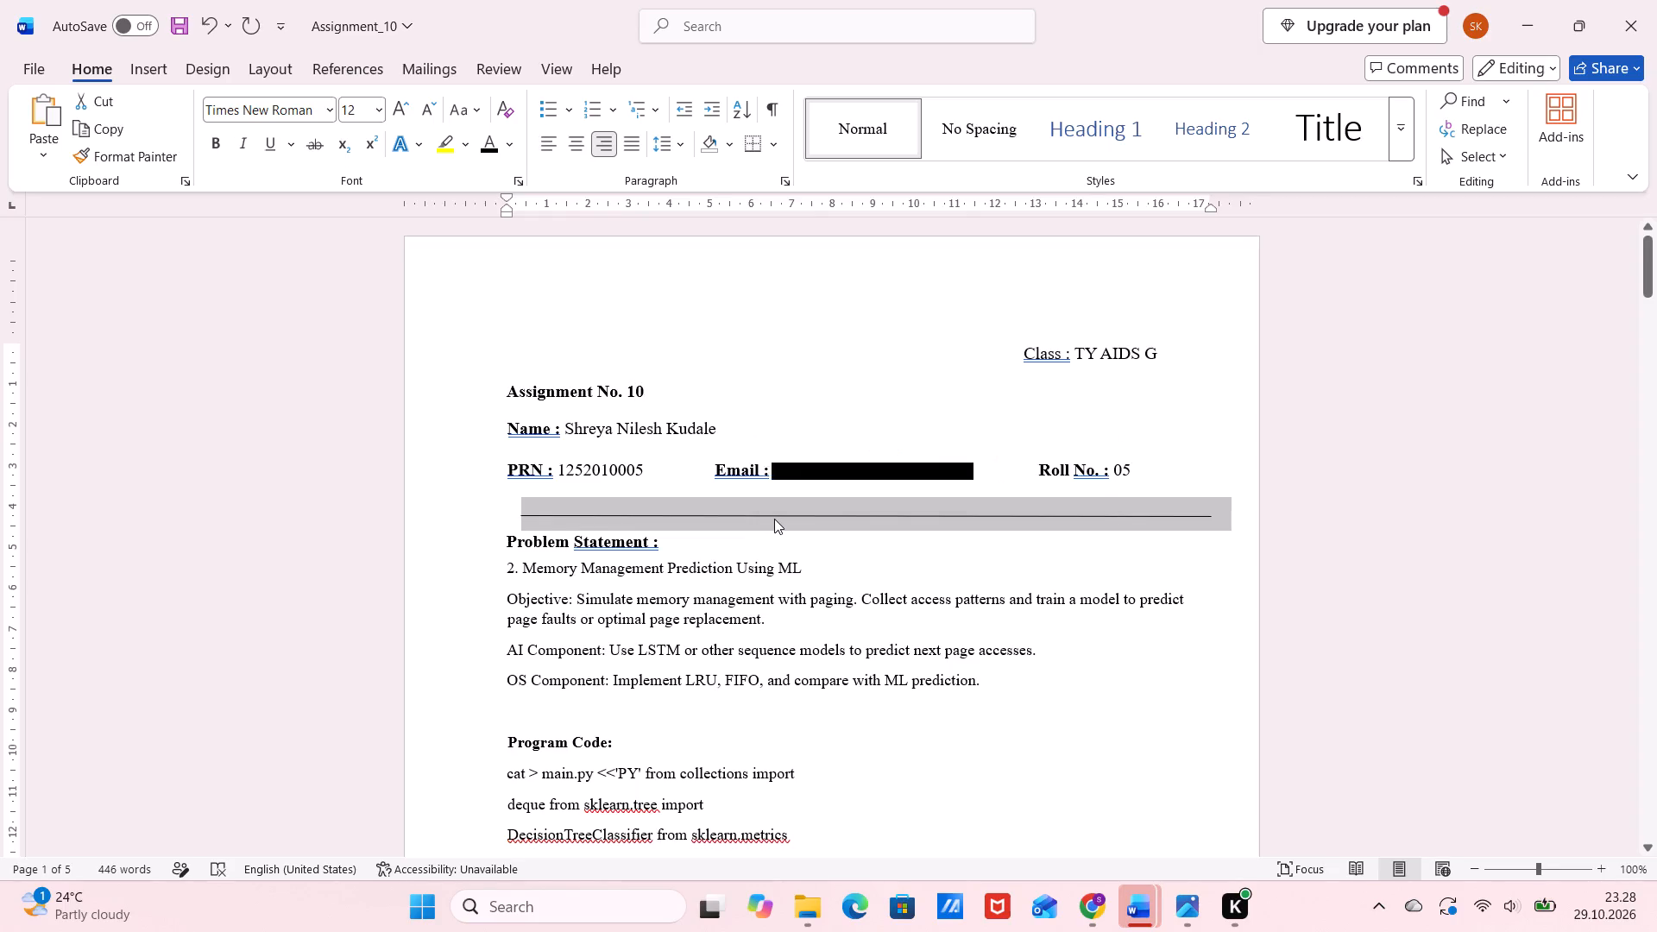
{"action": "key", "text": "ctrl+v"}
{"action": "key", "text": "ctrl+z"}
{"action": "key", "text": "BackSpace"}
{"action": "key", "text": "Return"}
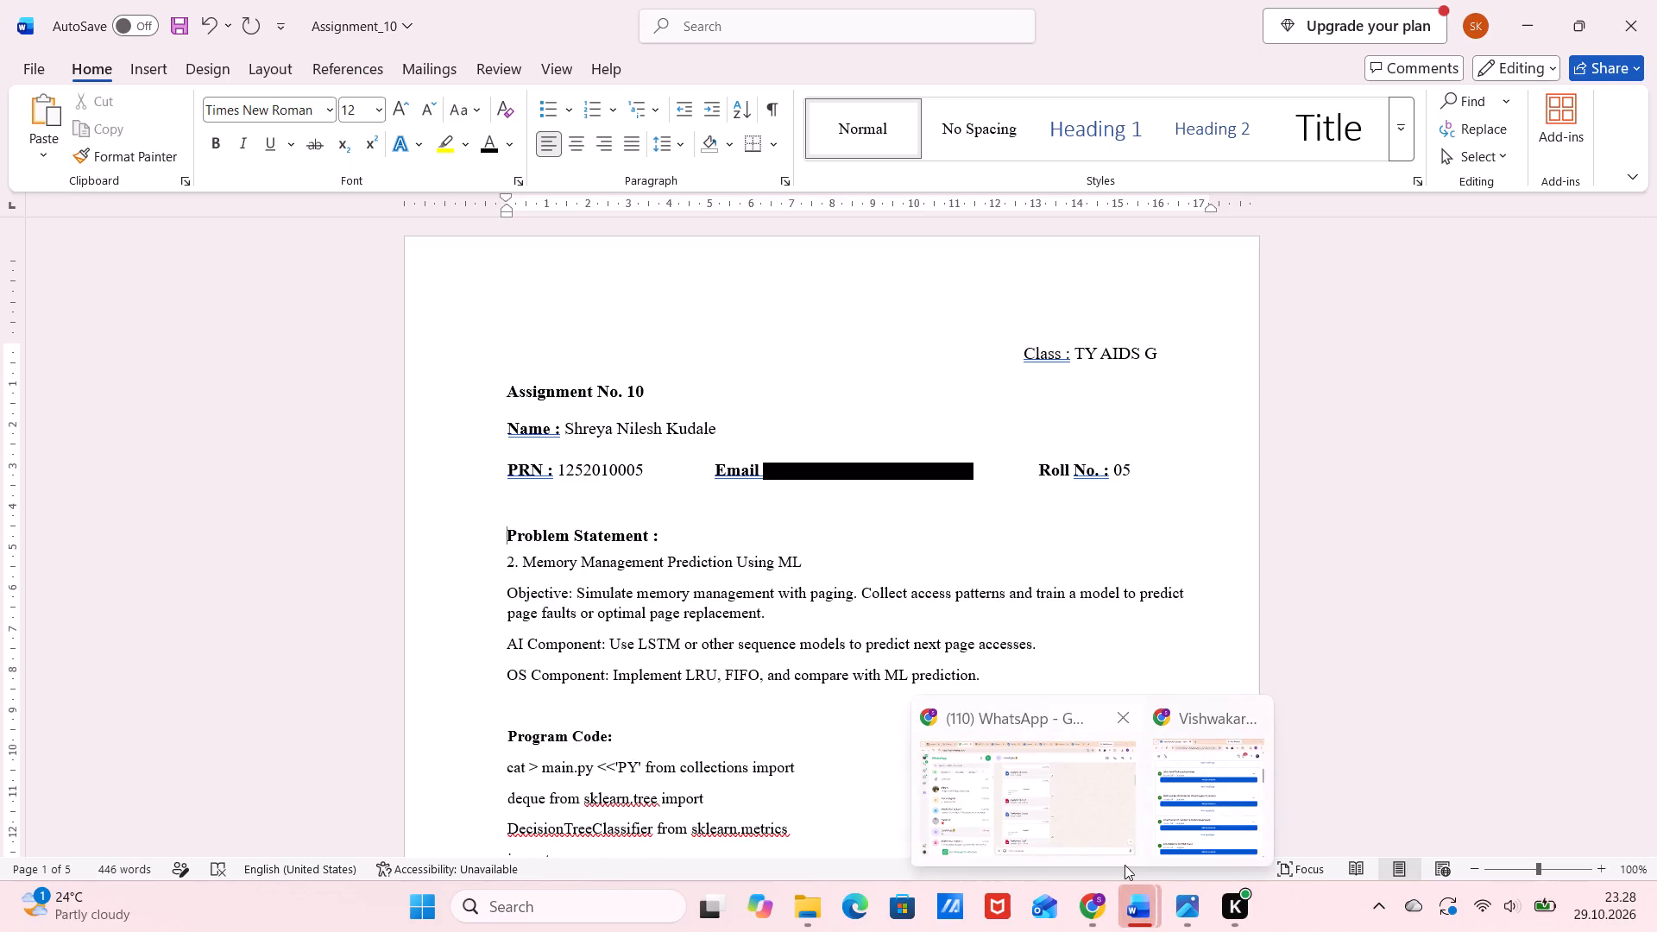
Copy the drawn separator line from the Assignment_09 document into the empty line above Problem Statement in the Assignment_10 document.
{"action": "left_click", "coordinate": [1301, 778]}
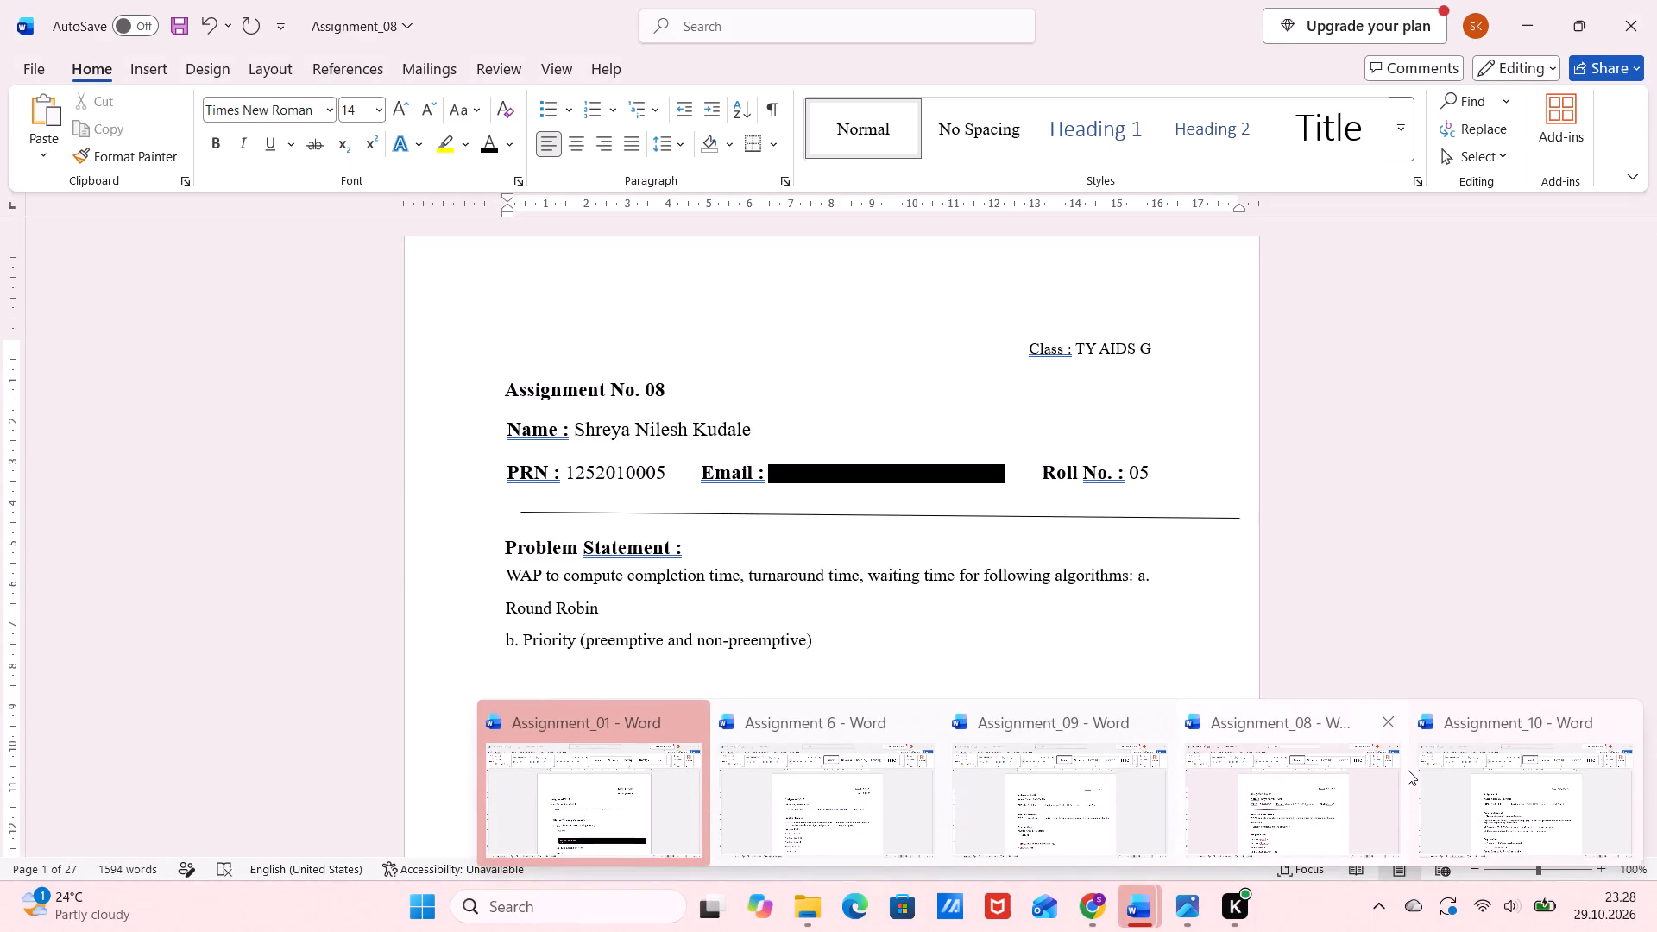
{"action": "left_click", "coordinate": [1025, 806]}
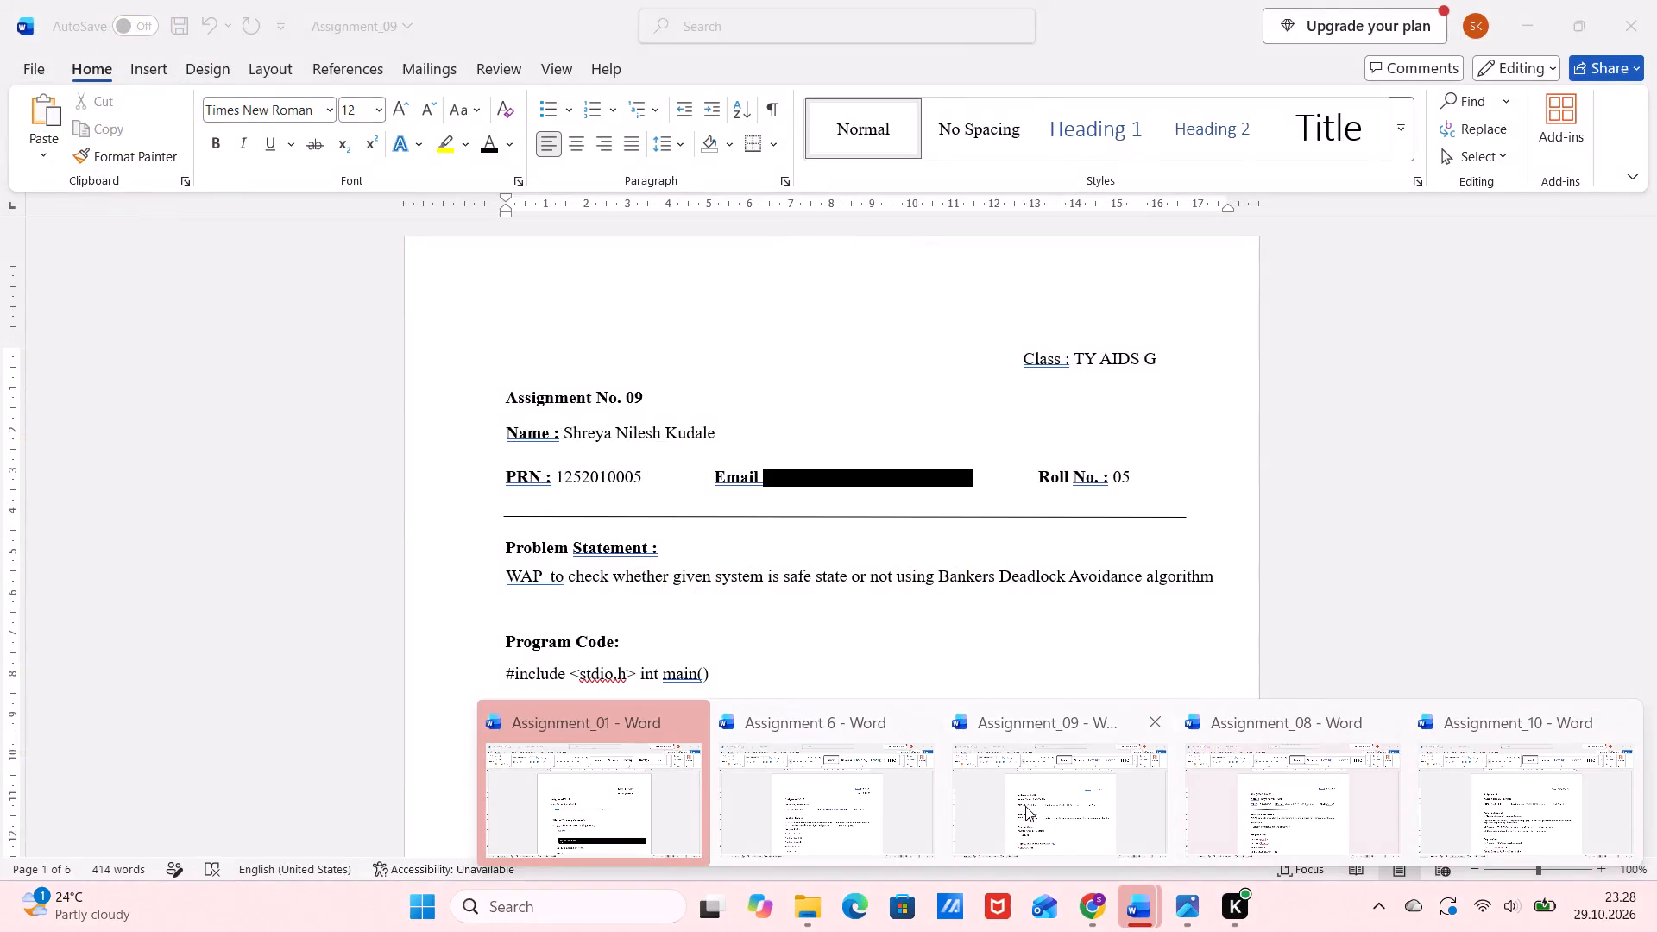
{"action": "left_click", "coordinate": [919, 518]}
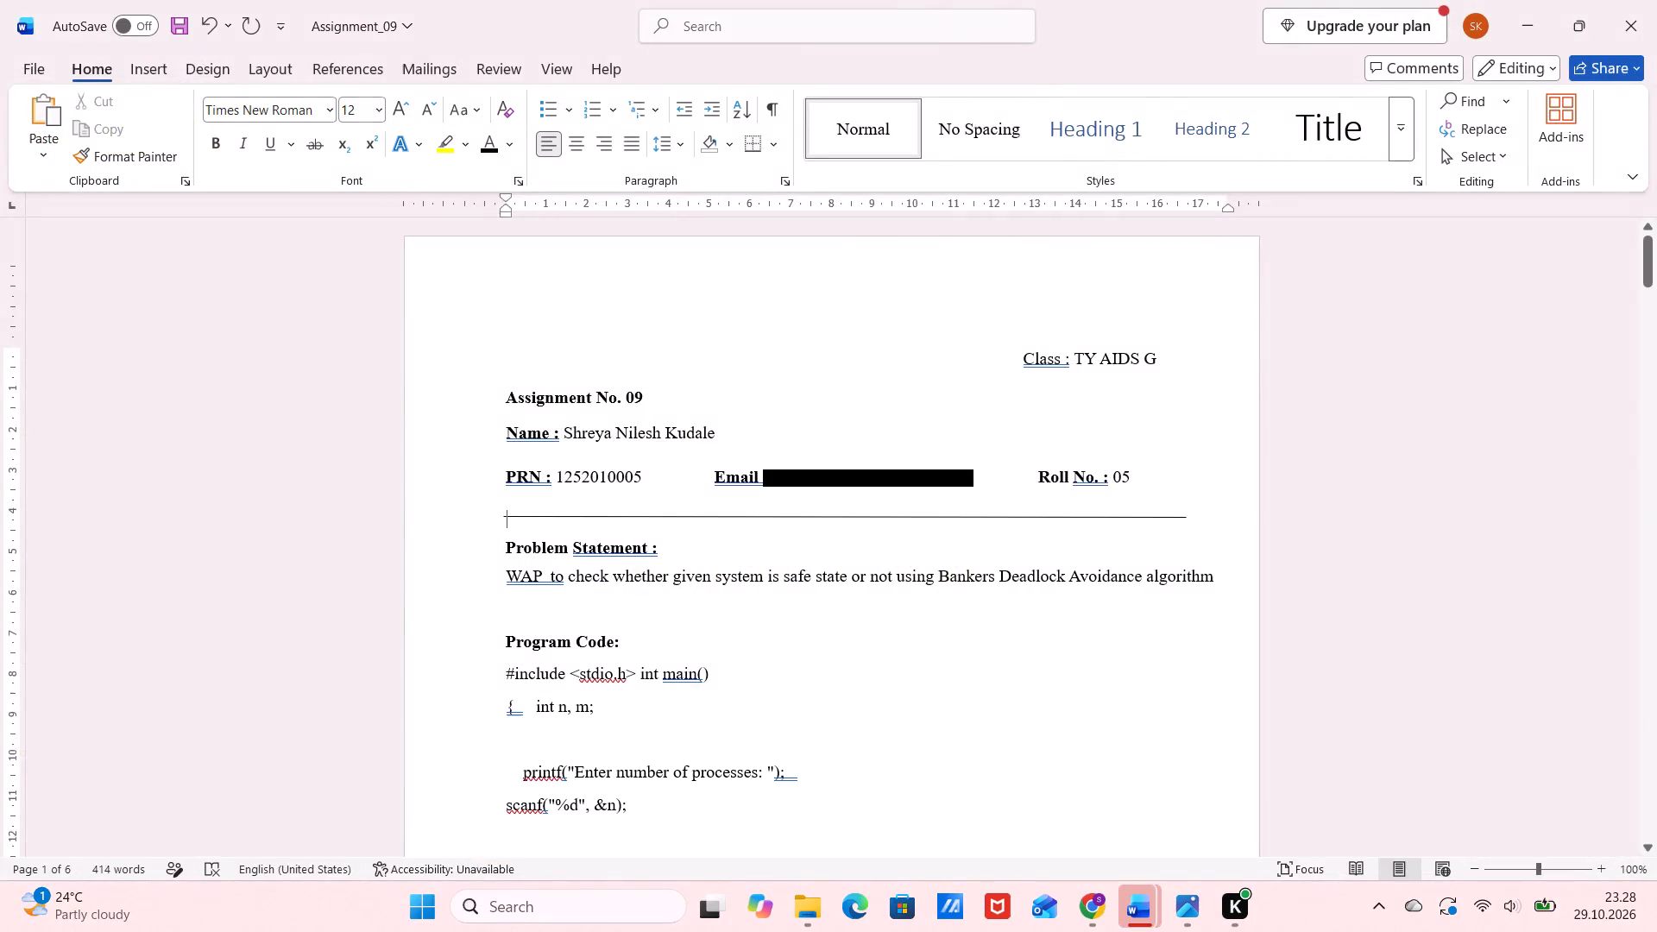
{"action": "key", "text": "ctrl+c"}
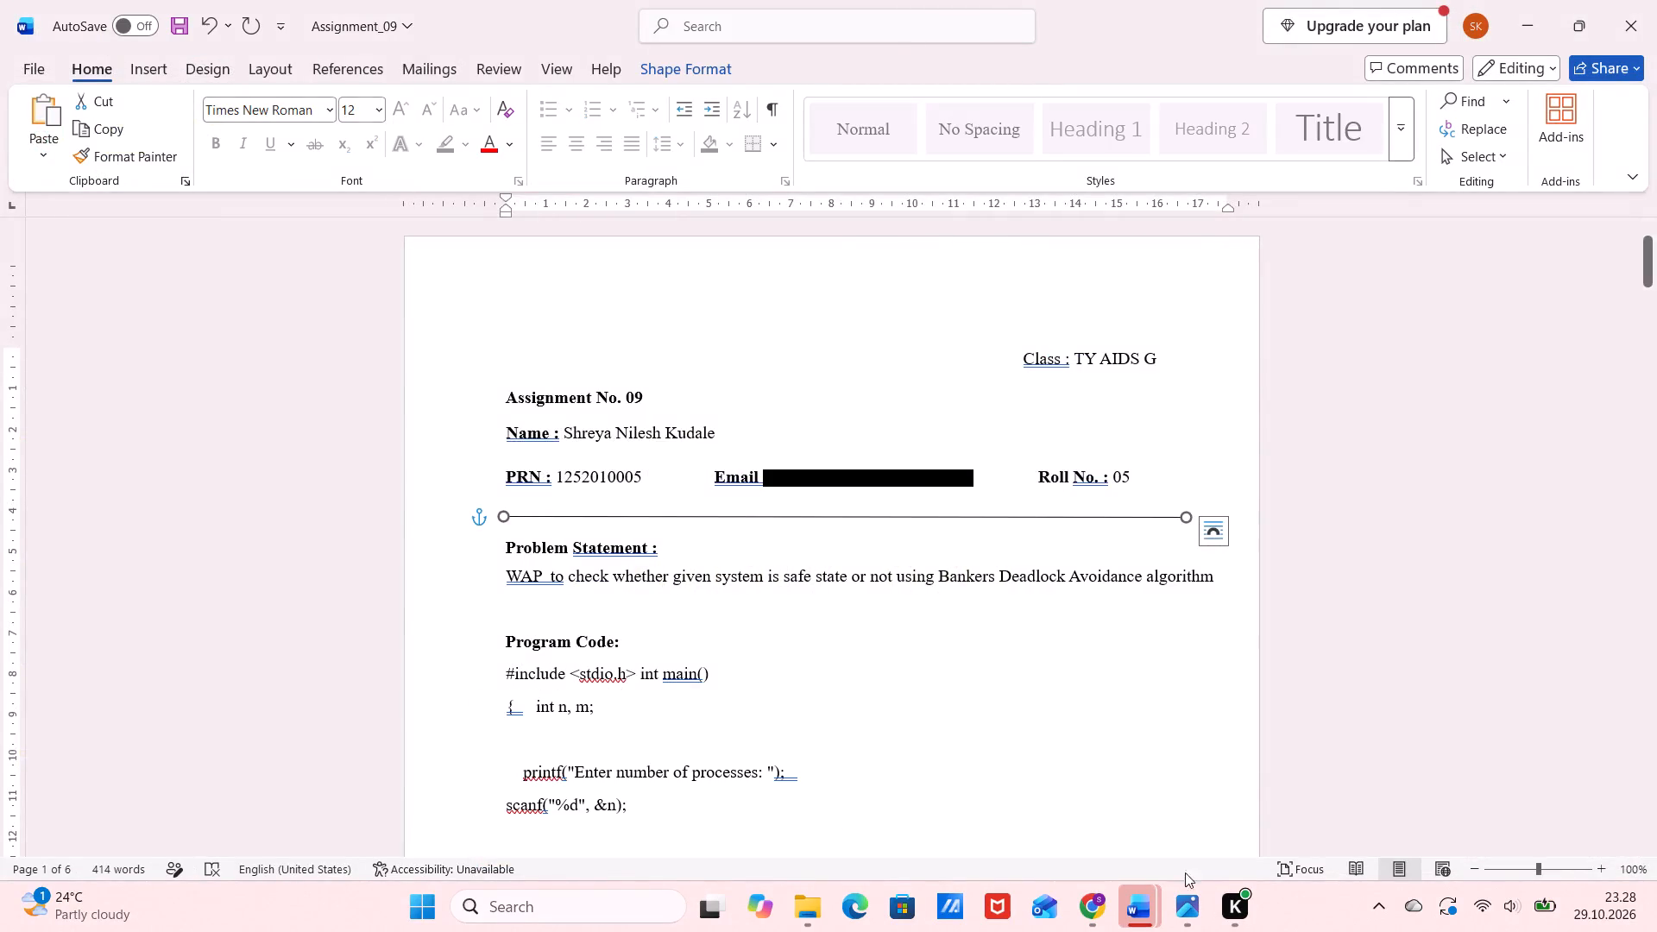
{"action": "left_click", "coordinate": [1519, 780]}
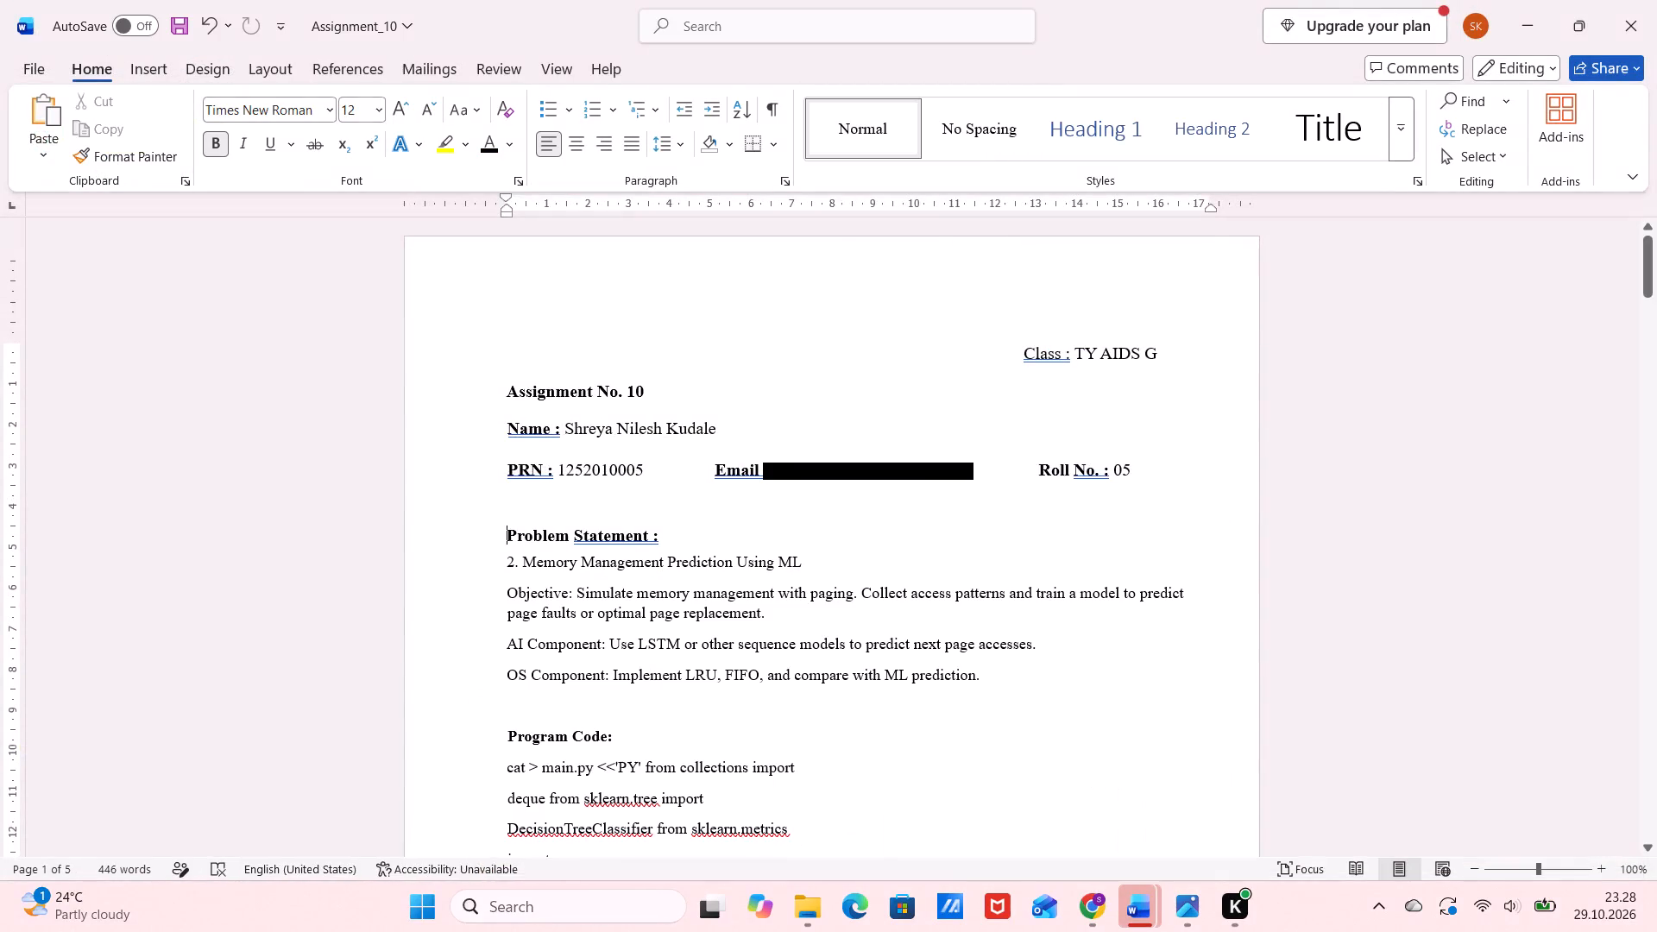
{"action": "left_click", "coordinate": [963, 520]}
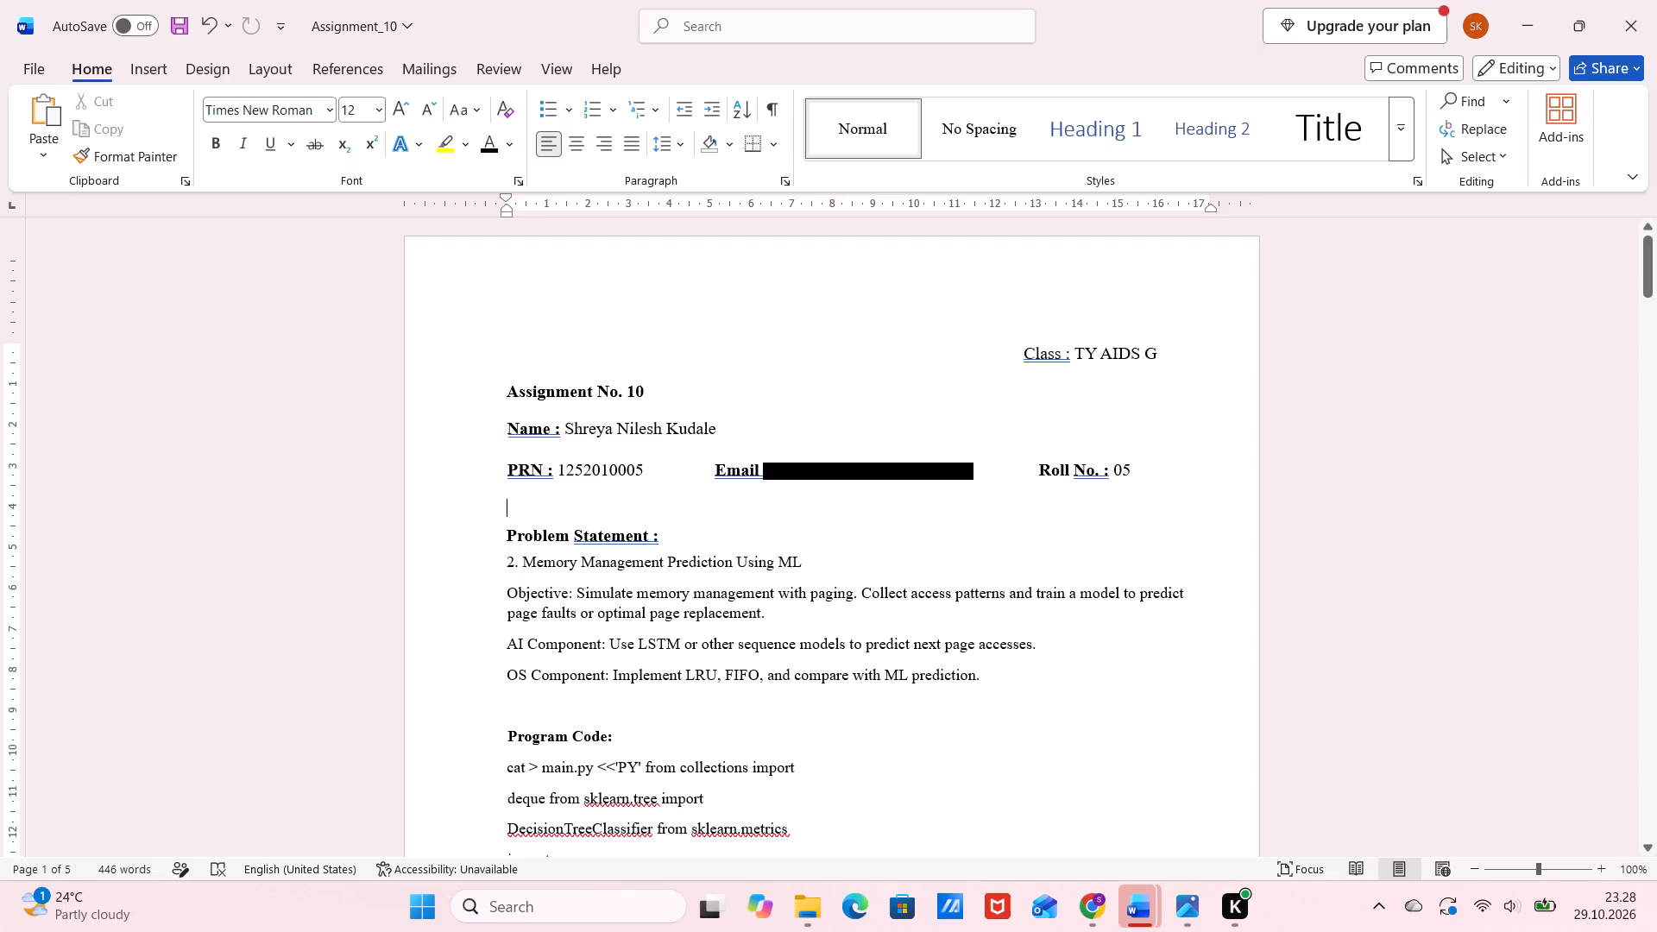
{"action": "key", "text": "ctrl+v"}
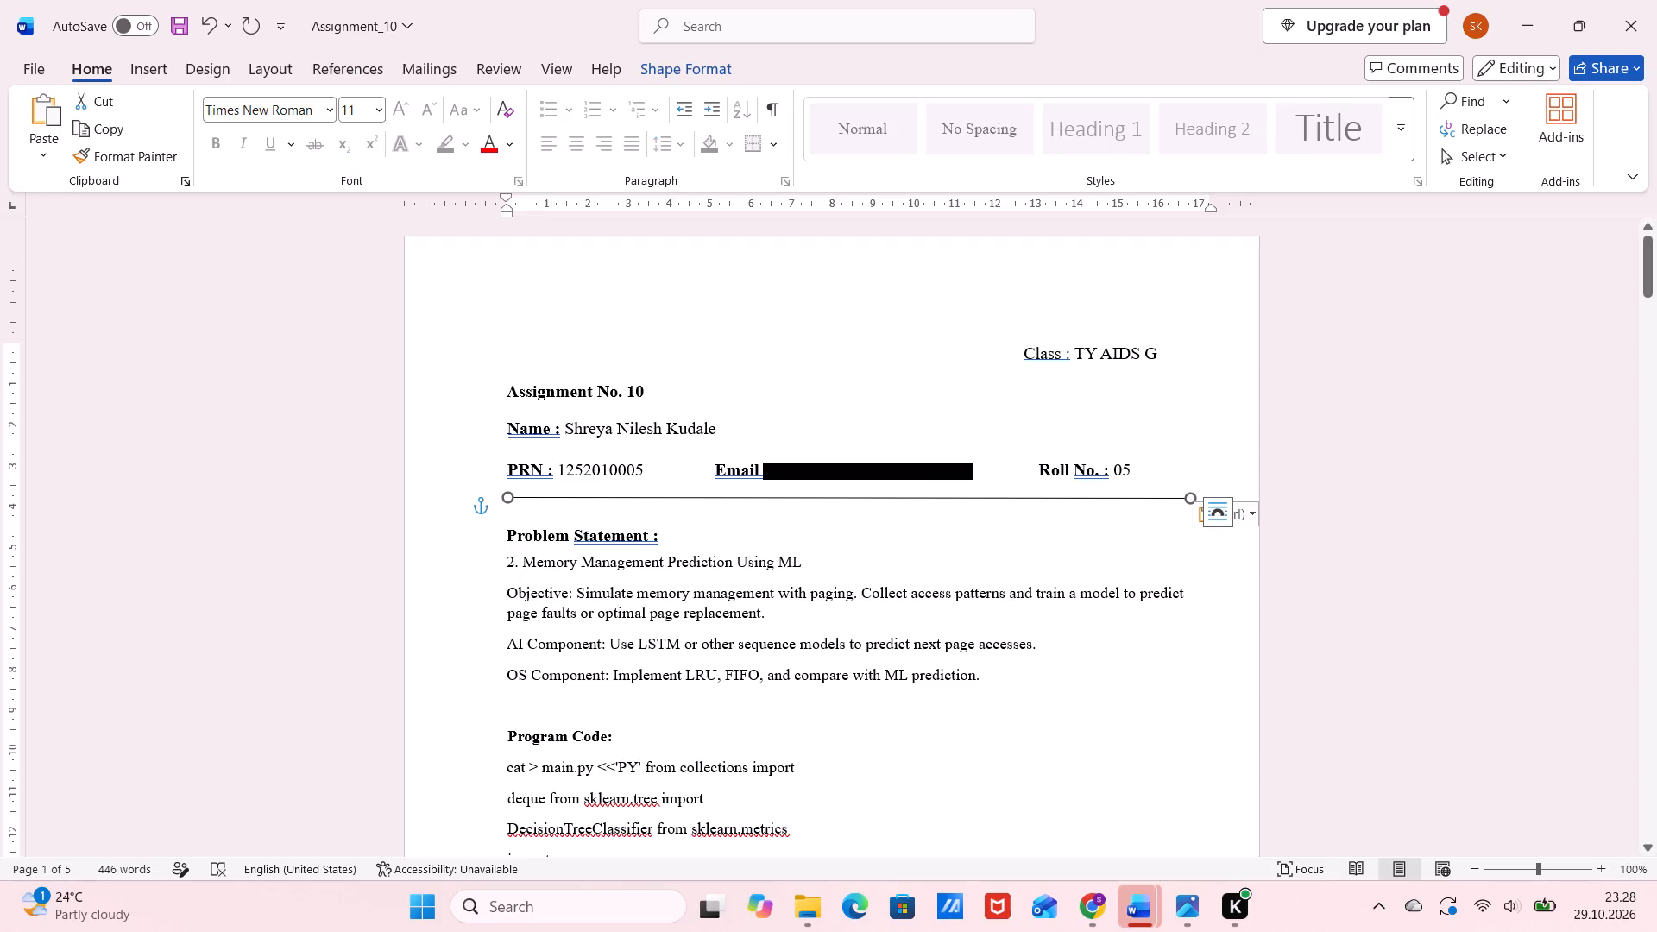
{"action": "left_click", "coordinate": [857, 569]}
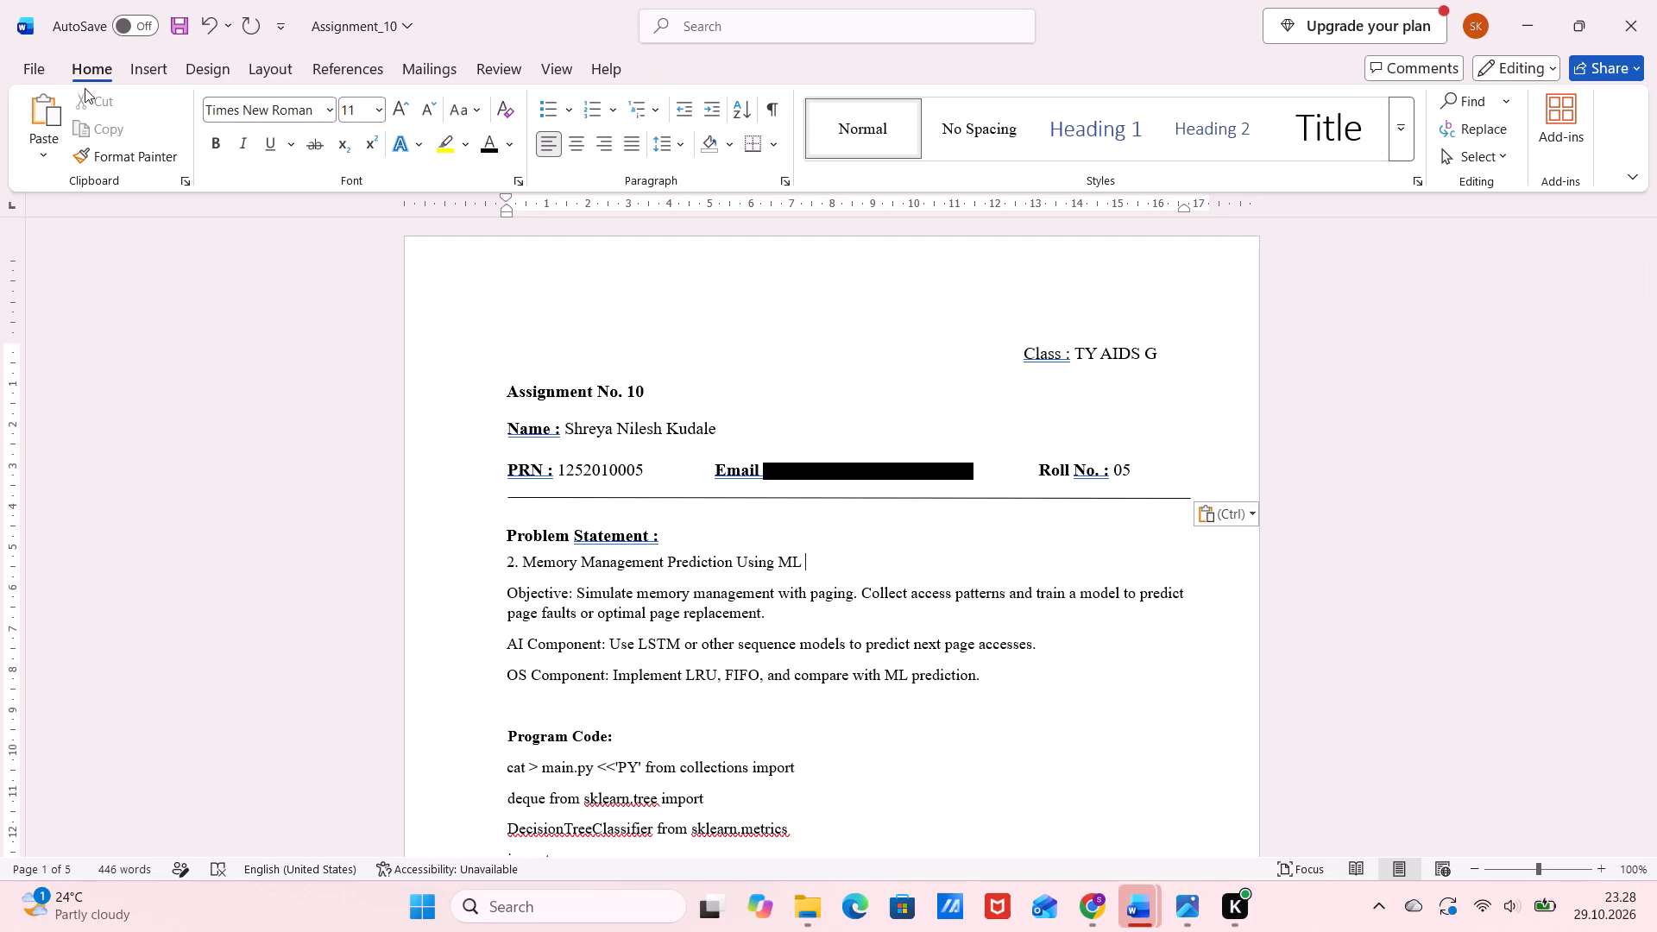
Save the Assignment_10 document as a PDF named "Assignment_10." in the OS folder.
{"action": "left_click", "coordinate": [28, 64]}
{"action": "left_click", "coordinate": [70, 400]}
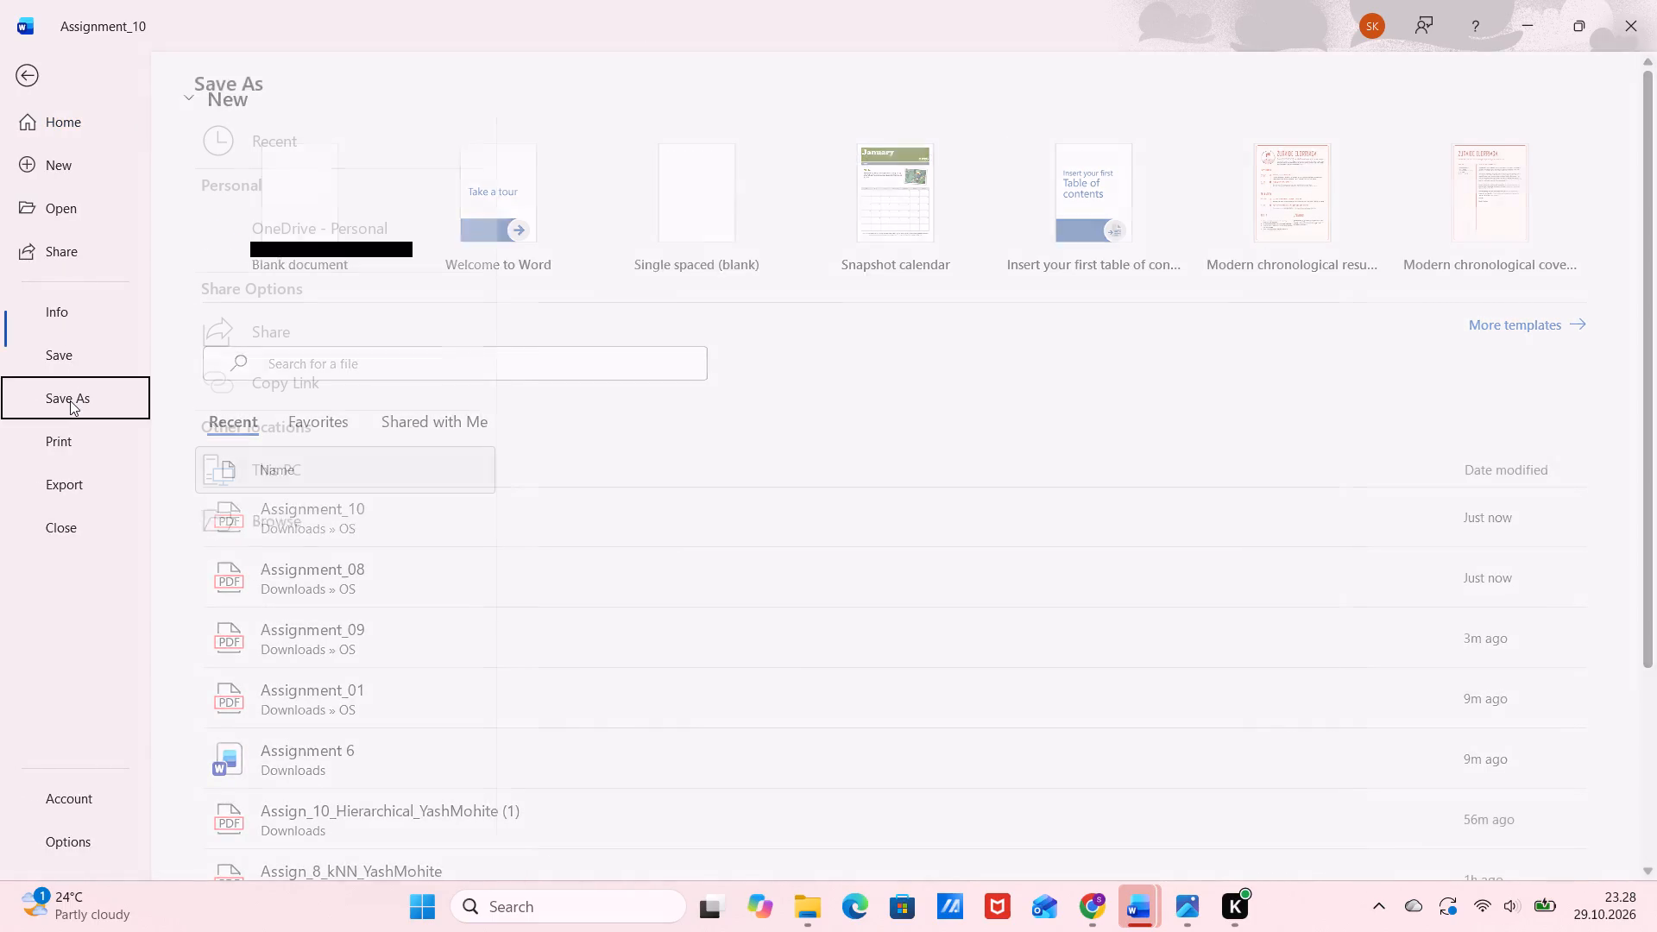
{"action": "left_click", "coordinate": [661, 295]}
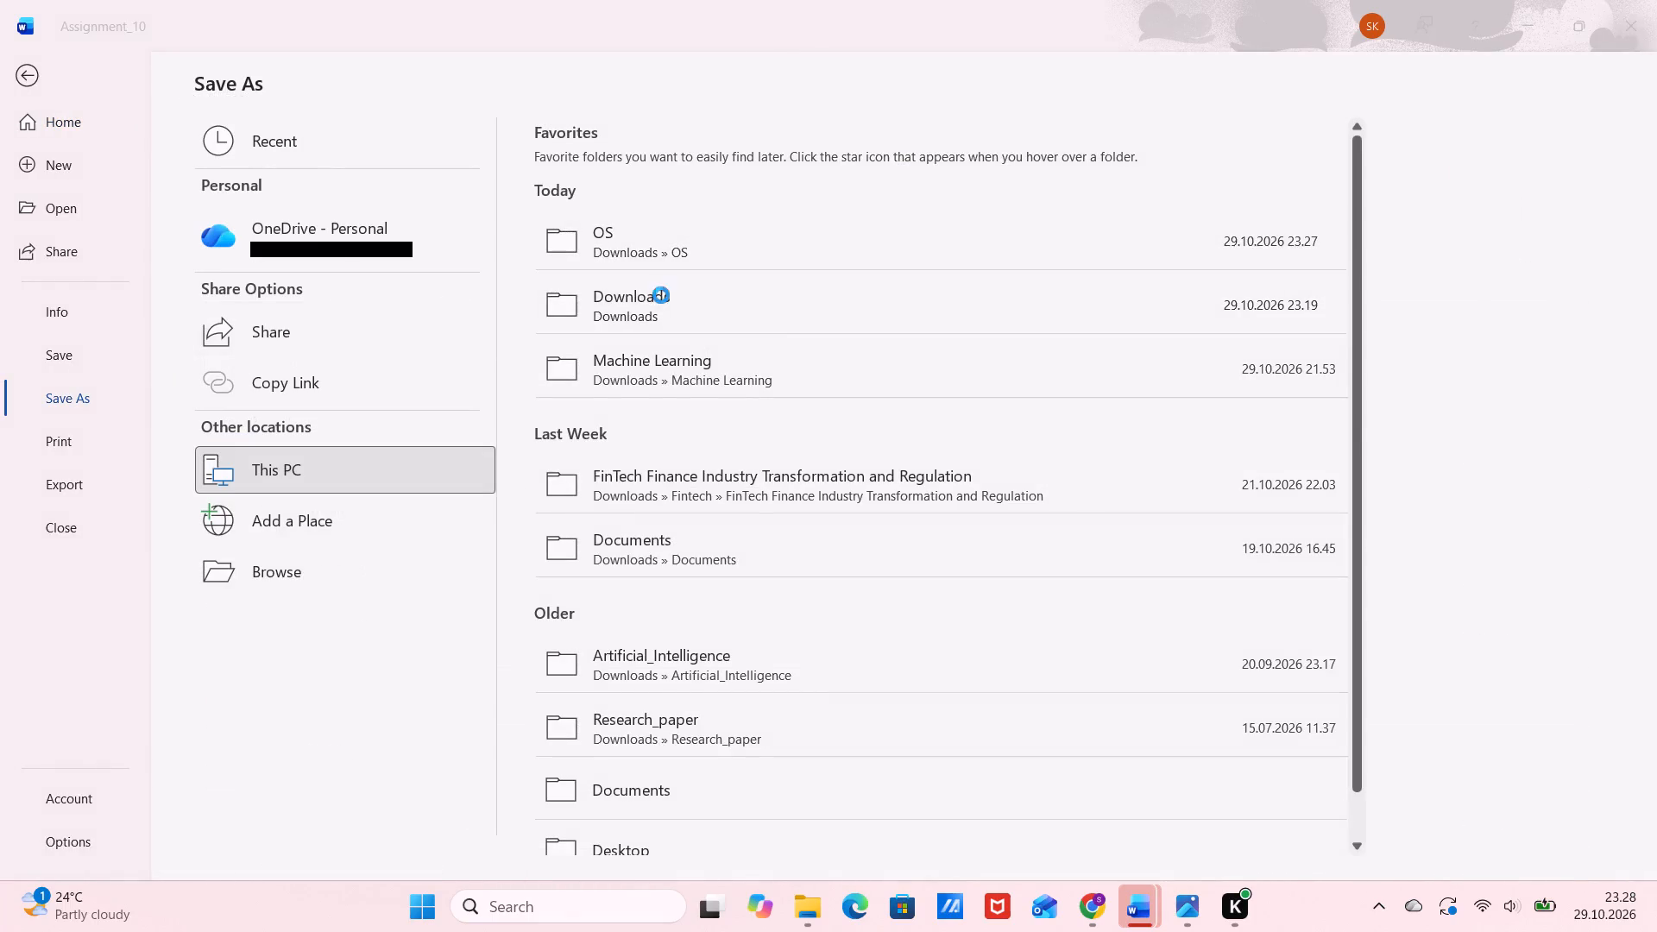
{"action": "left_click", "coordinate": [800, 13]}
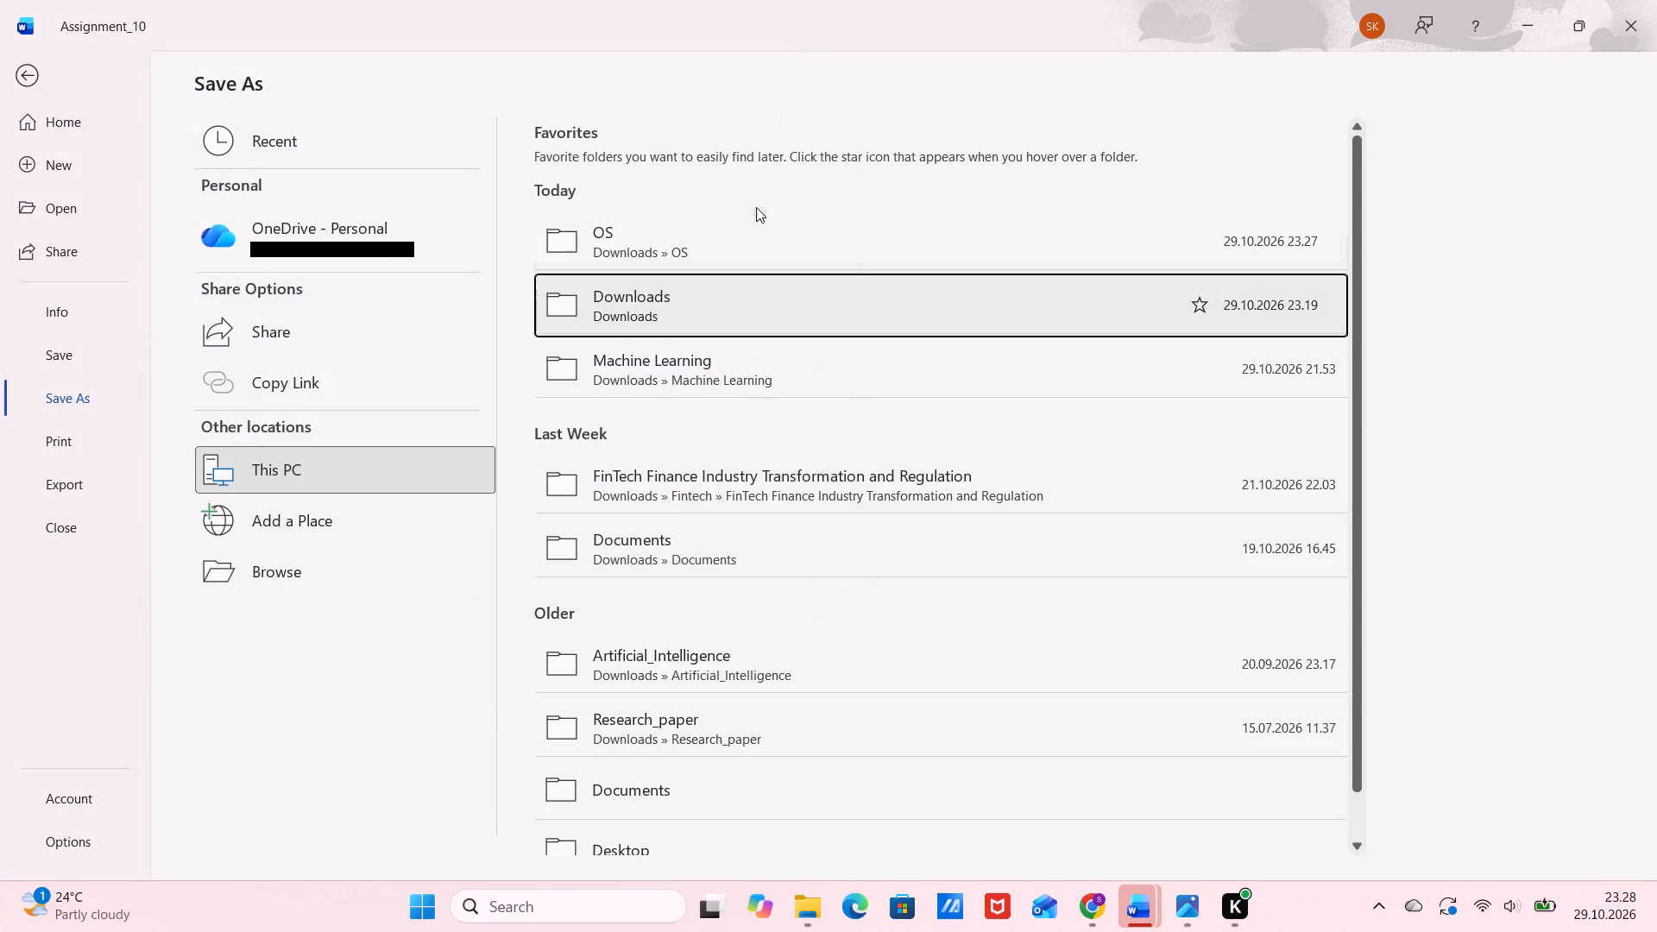
{"action": "double_click", "coordinate": [715, 232]}
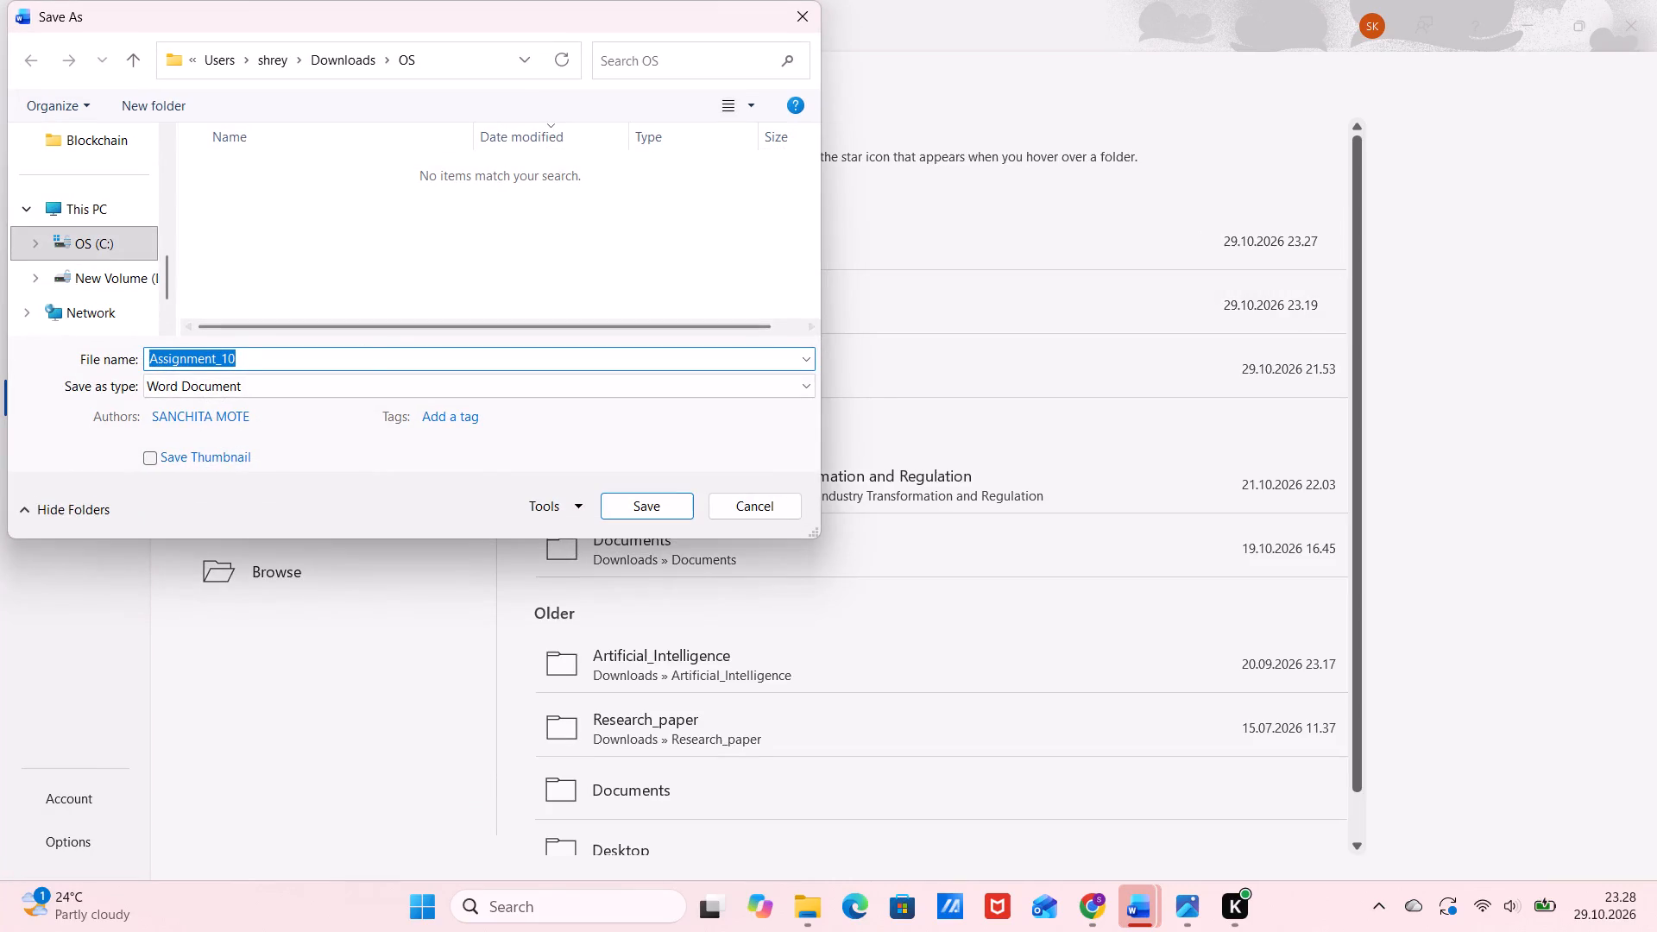
{"action": "left_click", "coordinate": [345, 361]}
{"action": "key", "text": "period"}
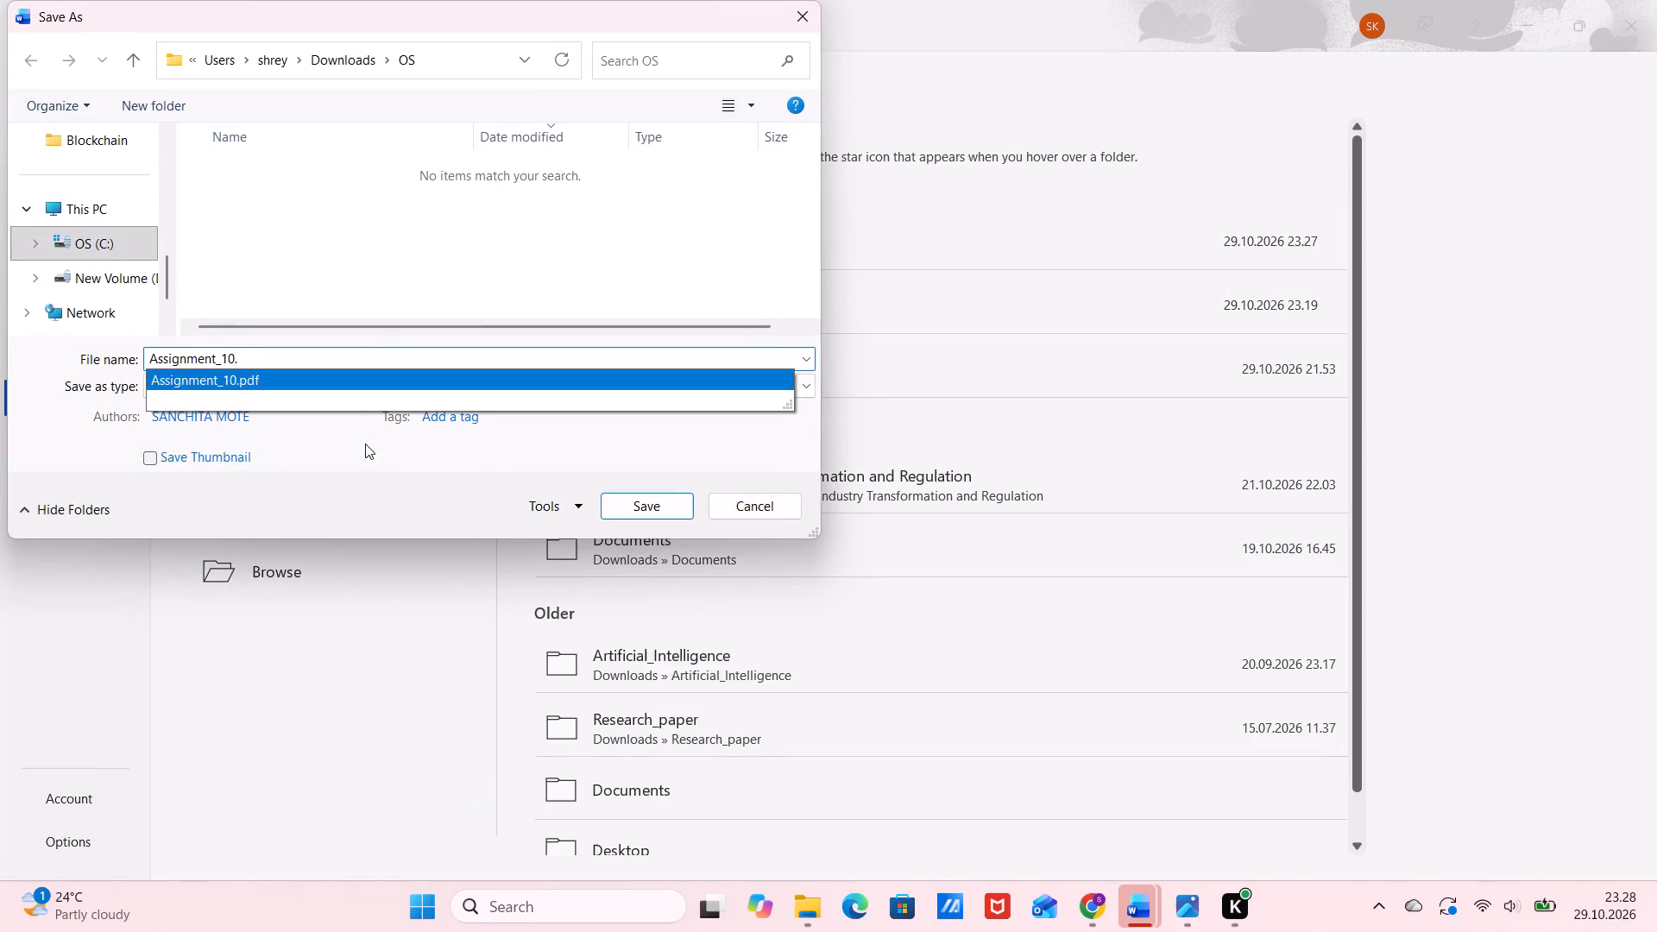
{"action": "left_click", "coordinate": [365, 444]}
{"action": "left_click", "coordinate": [337, 382]}
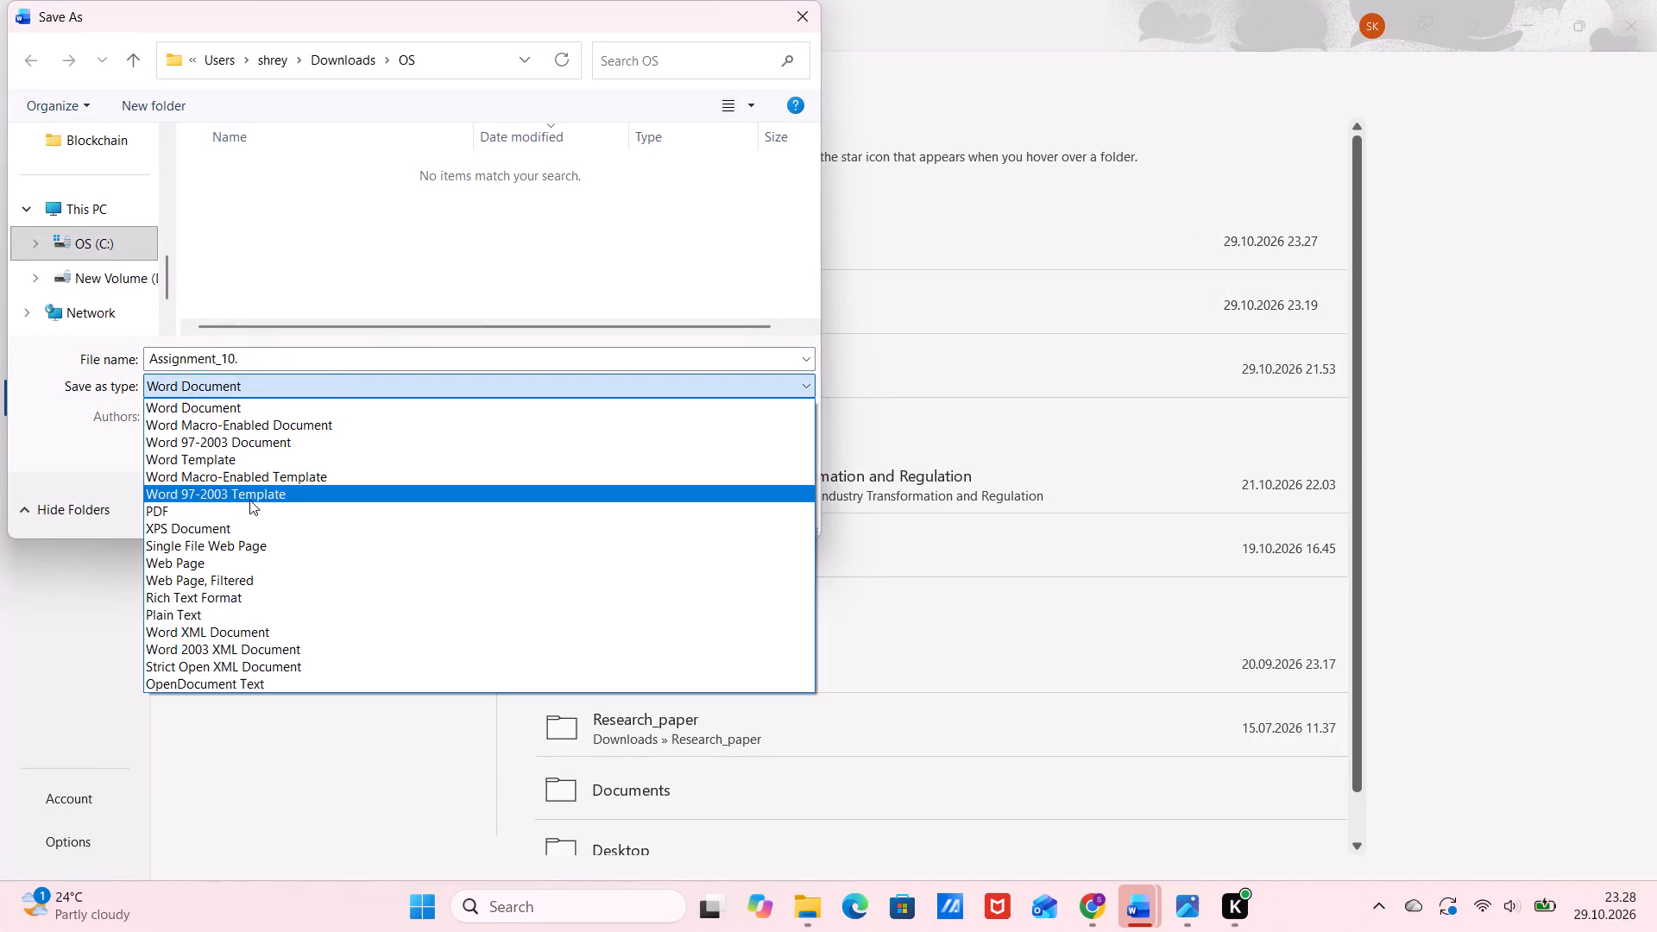
{"action": "left_click", "coordinate": [239, 507]}
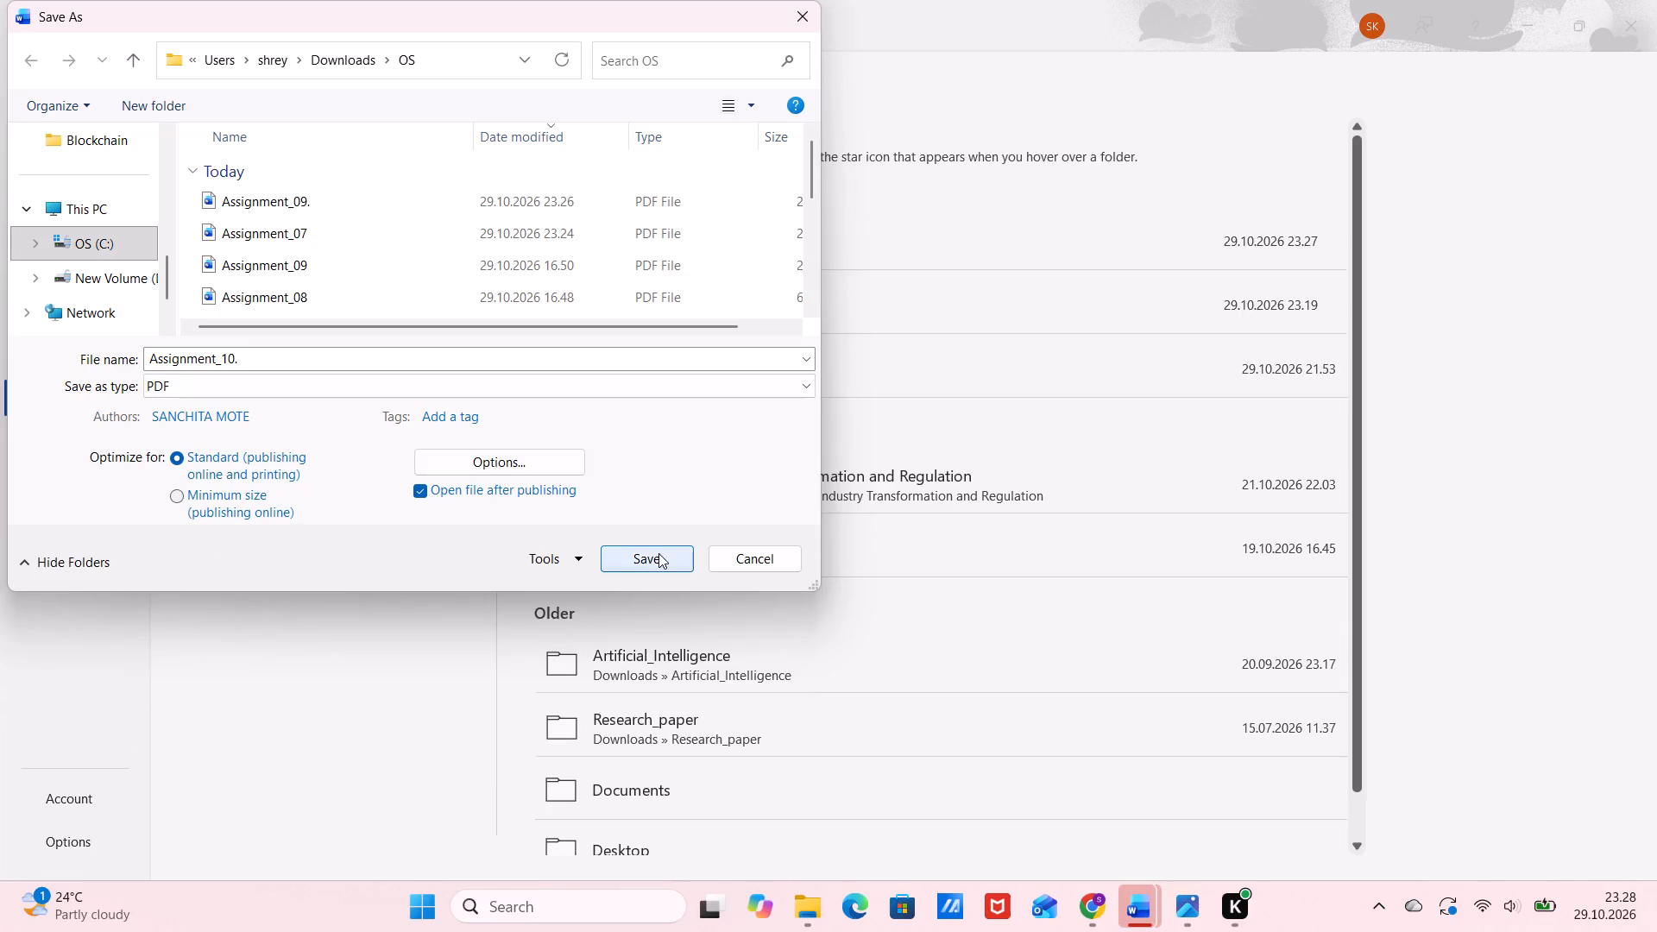
{"action": "left_click", "coordinate": [658, 553]}
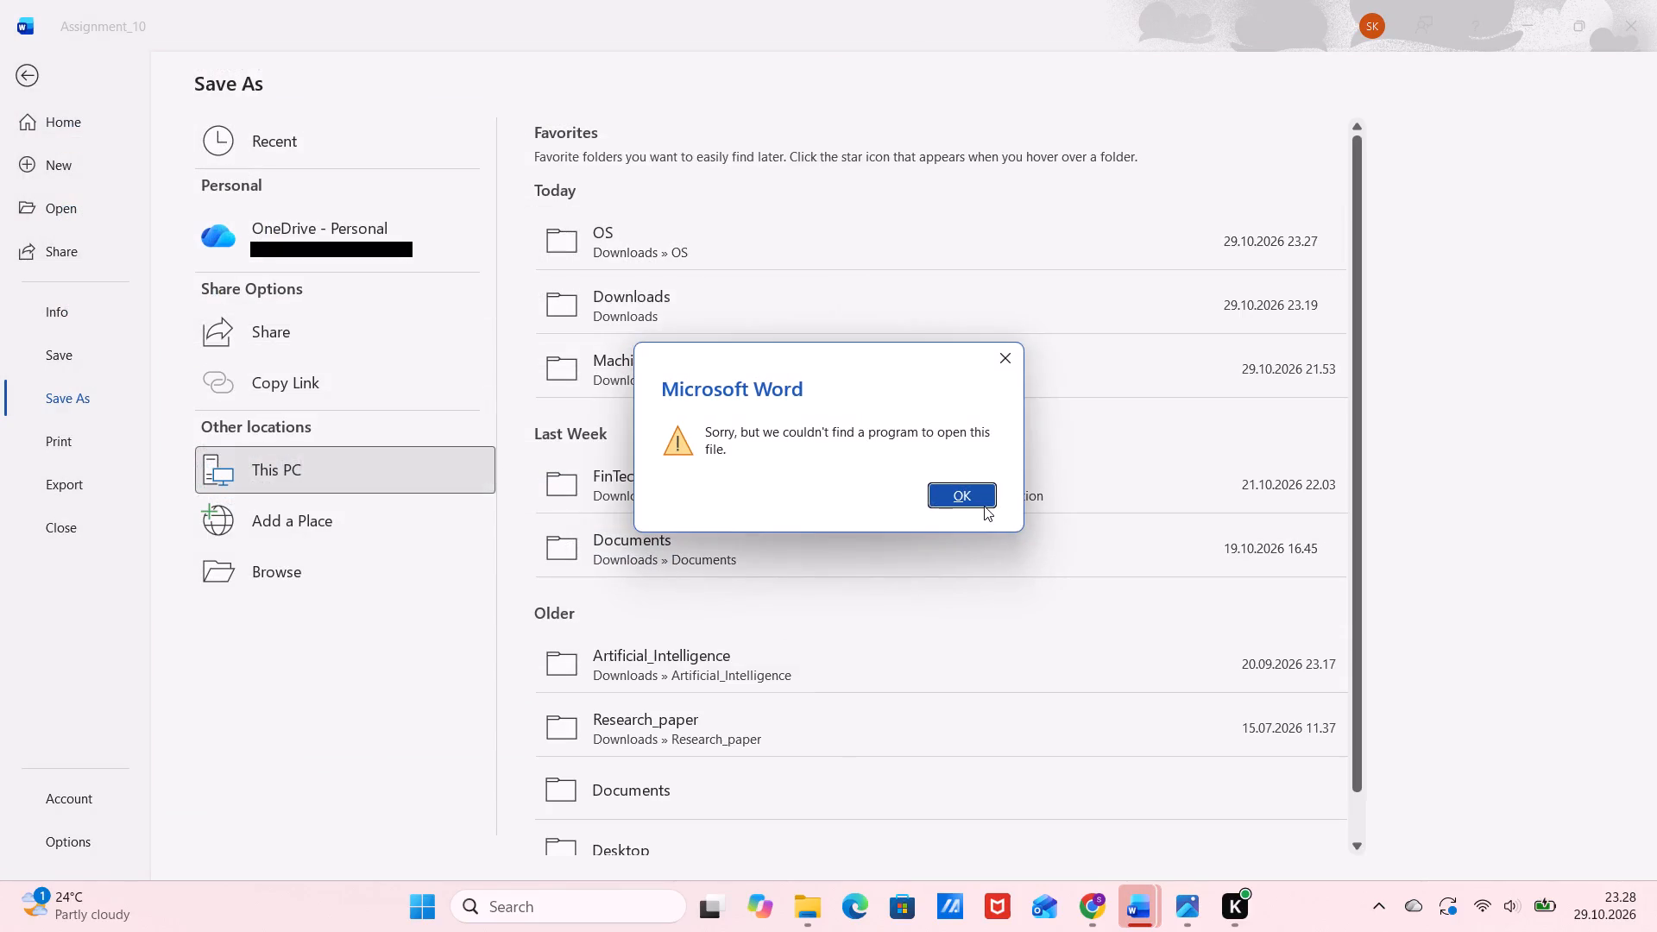
{"action": "left_click", "coordinate": [984, 506]}
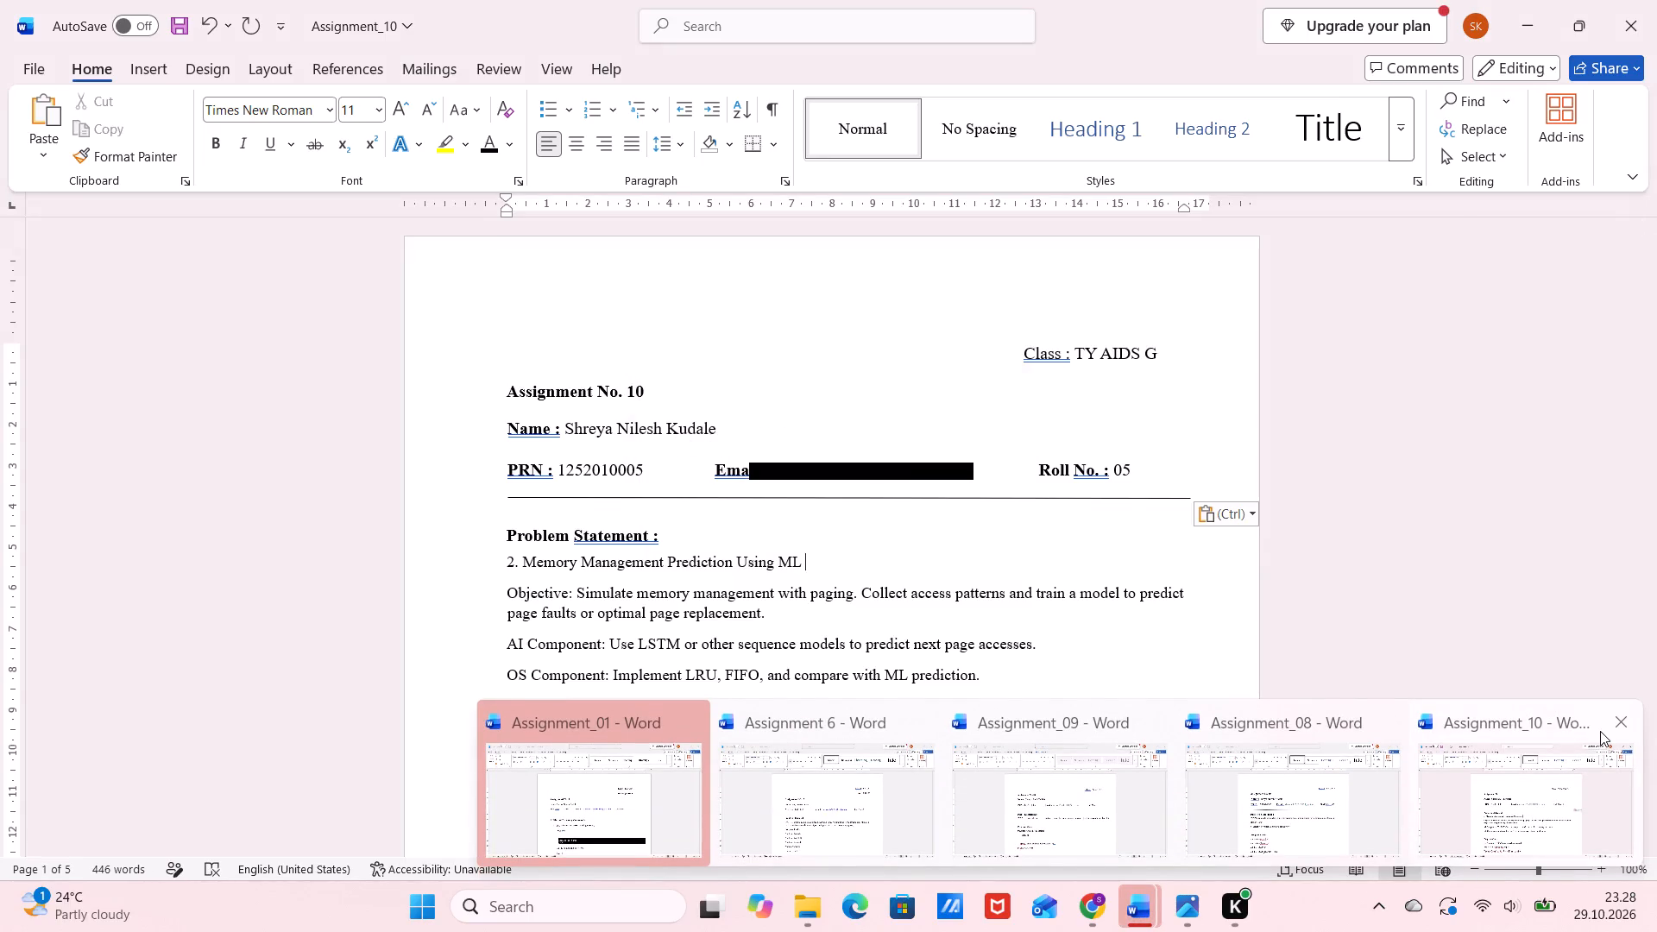
Close the Assignment_10, Assignment_09 and Assignment_08 documents without saving their changes.
{"action": "left_click", "coordinate": [1609, 726]}
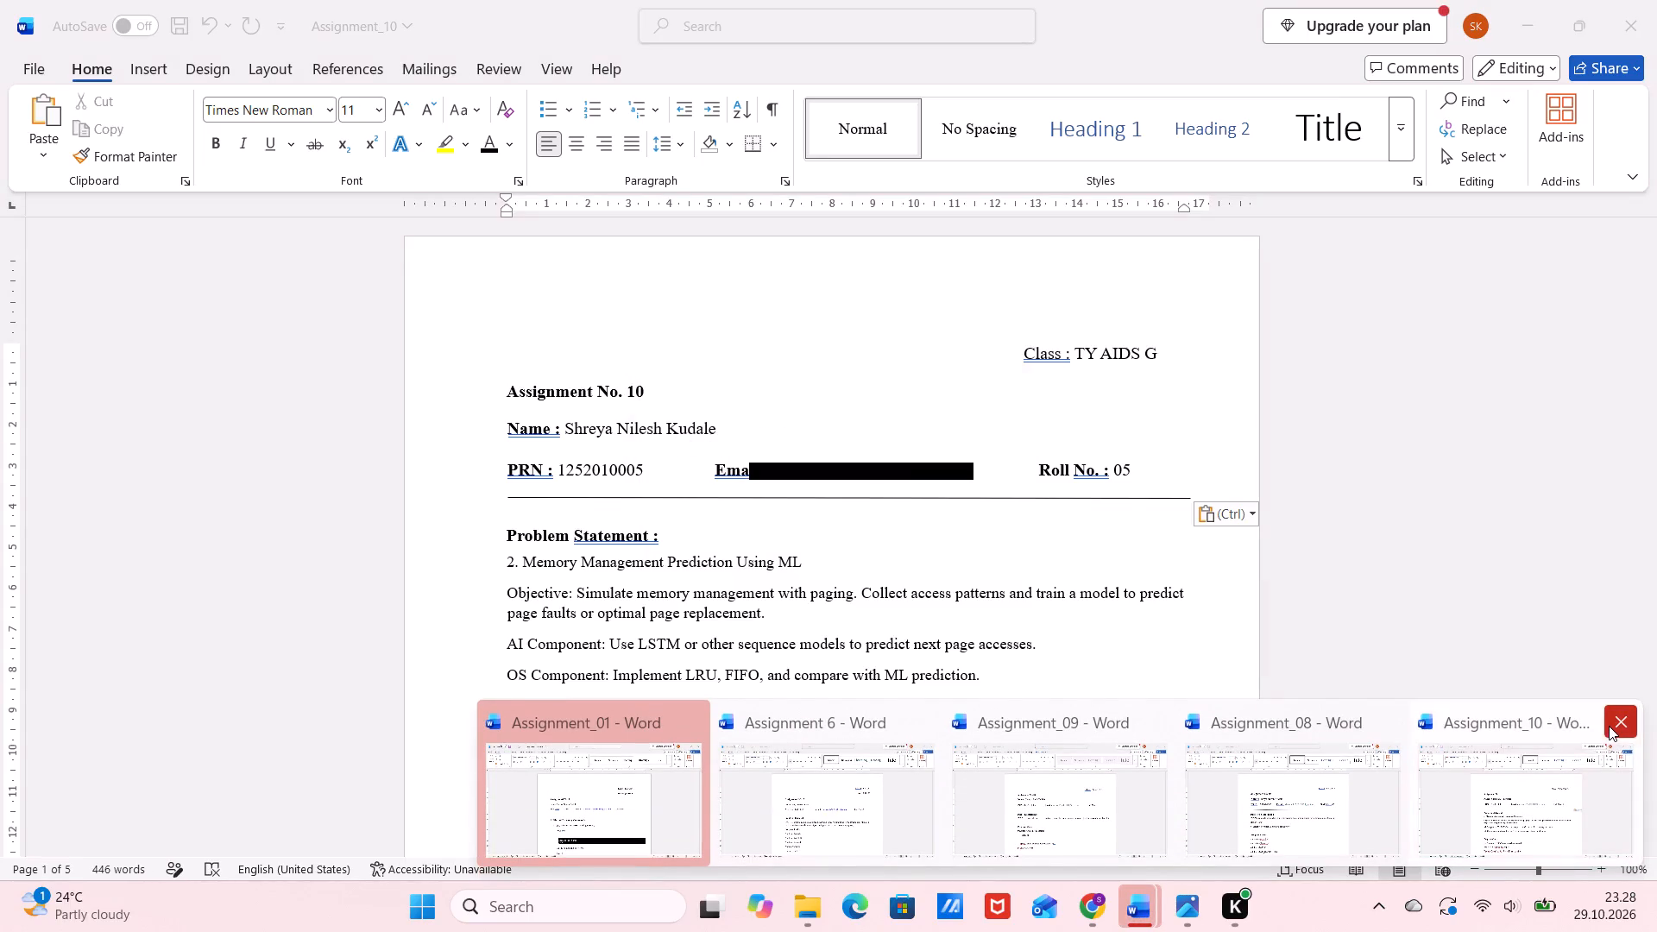
{"action": "left_click", "coordinate": [1609, 726]}
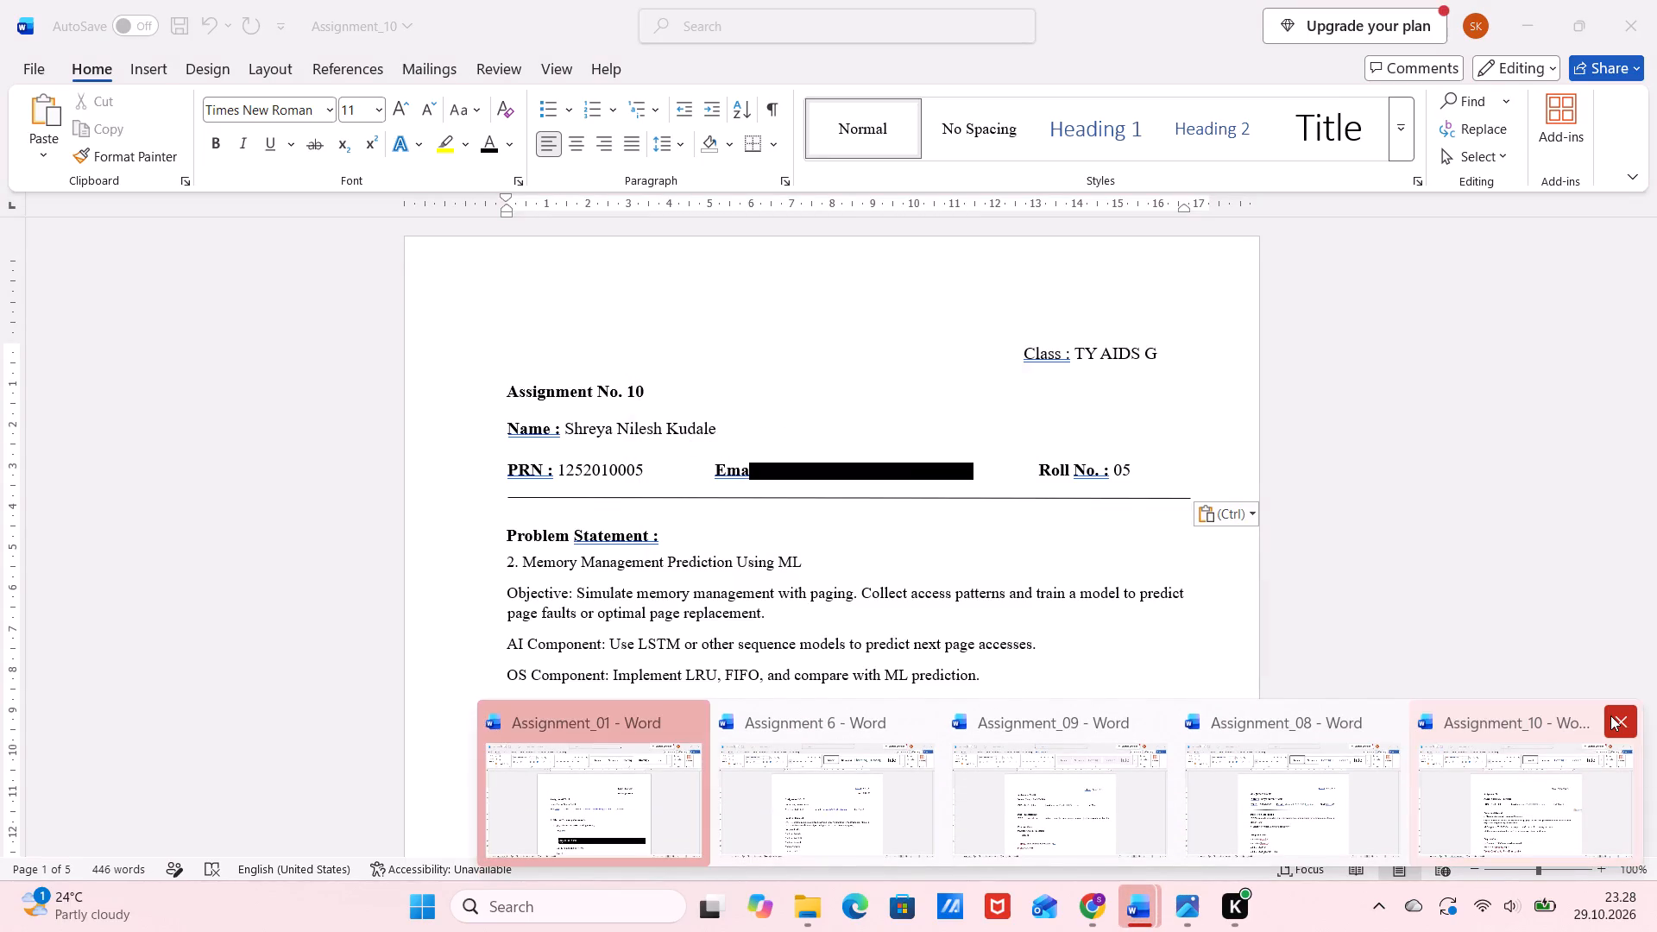
{"action": "left_click", "coordinate": [1610, 715]}
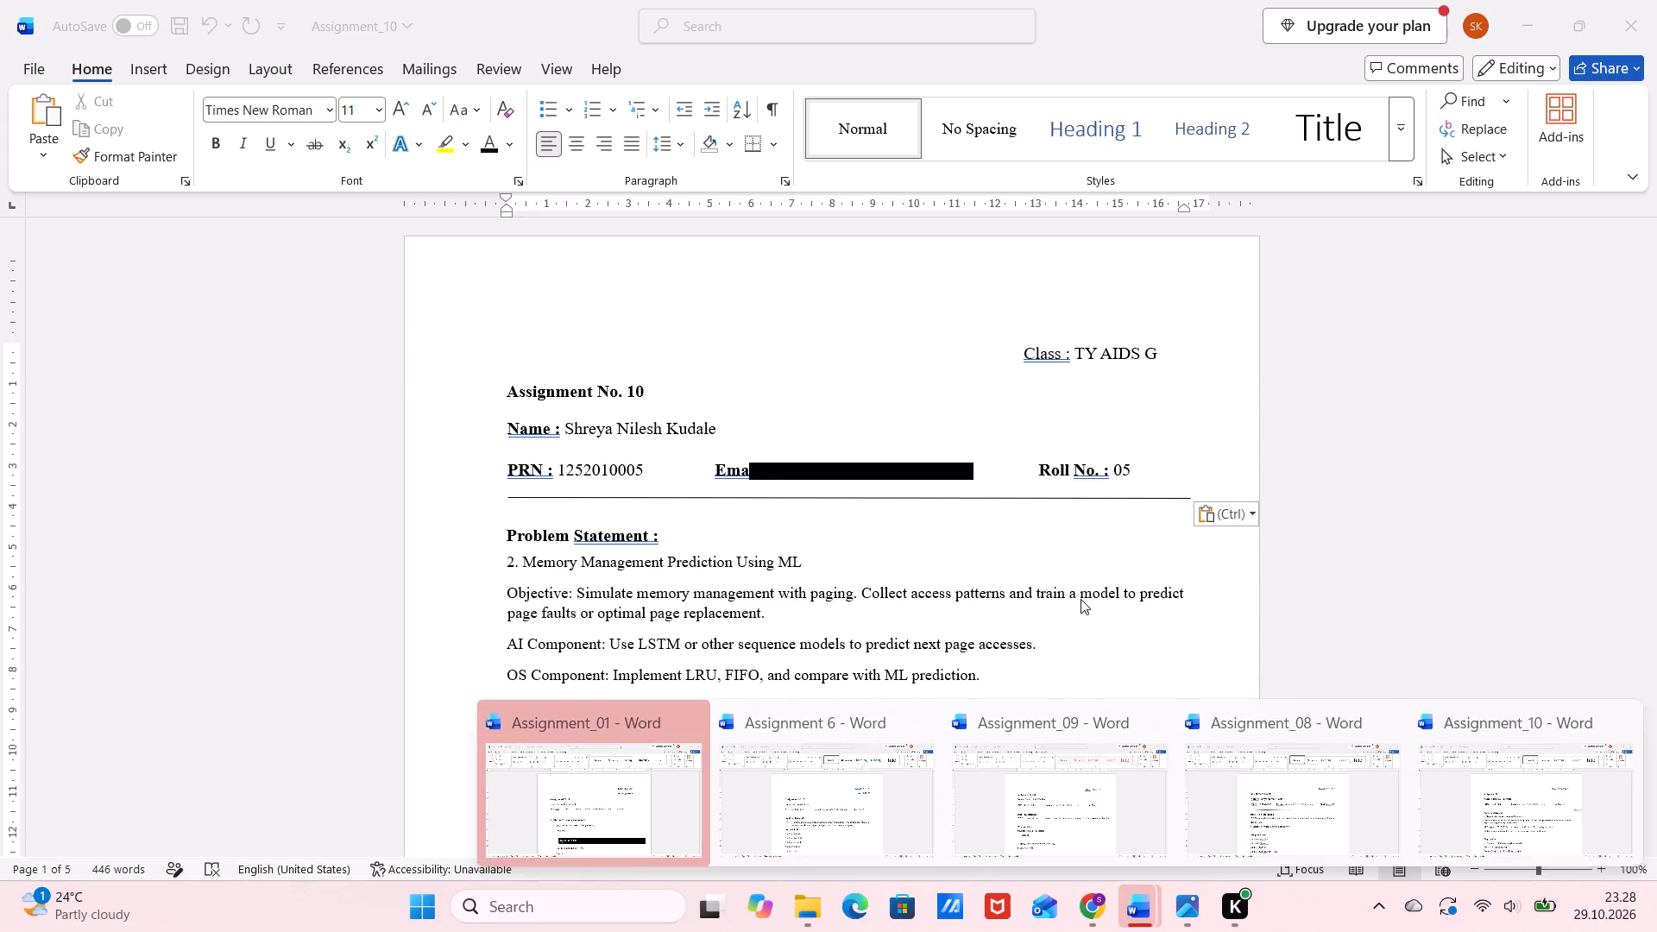
{"action": "left_click", "coordinate": [1081, 599]}
{"action": "left_click", "coordinate": [904, 607]}
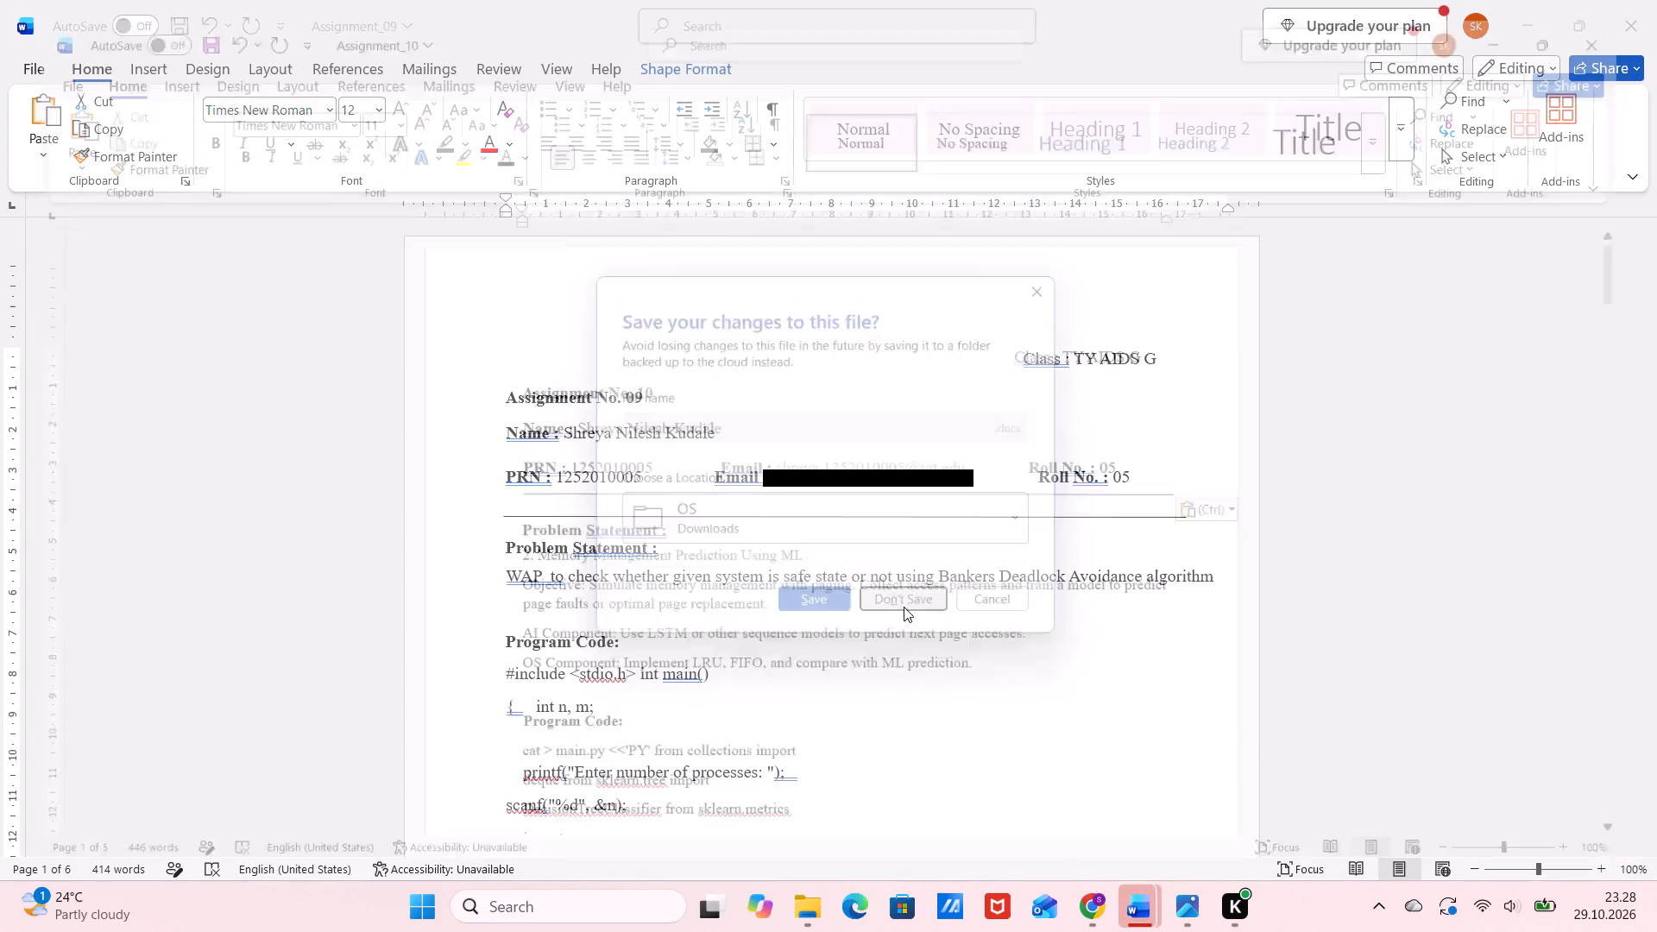
{"action": "left_click", "coordinate": [1656, 0]}
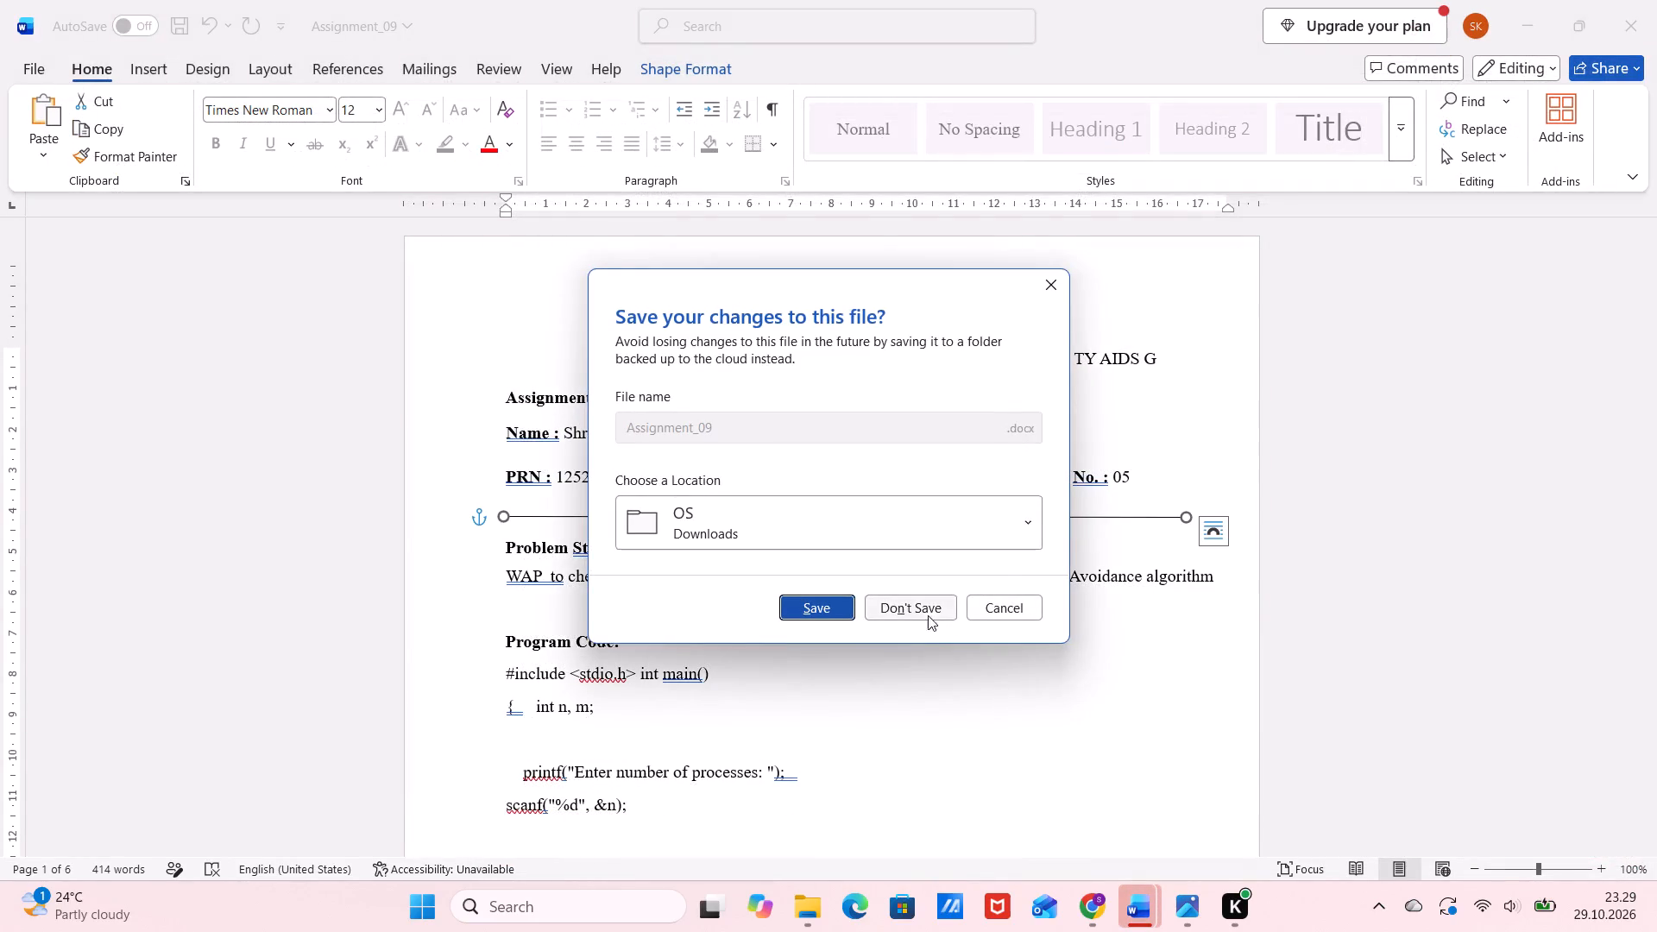
{"action": "left_click", "coordinate": [925, 611]}
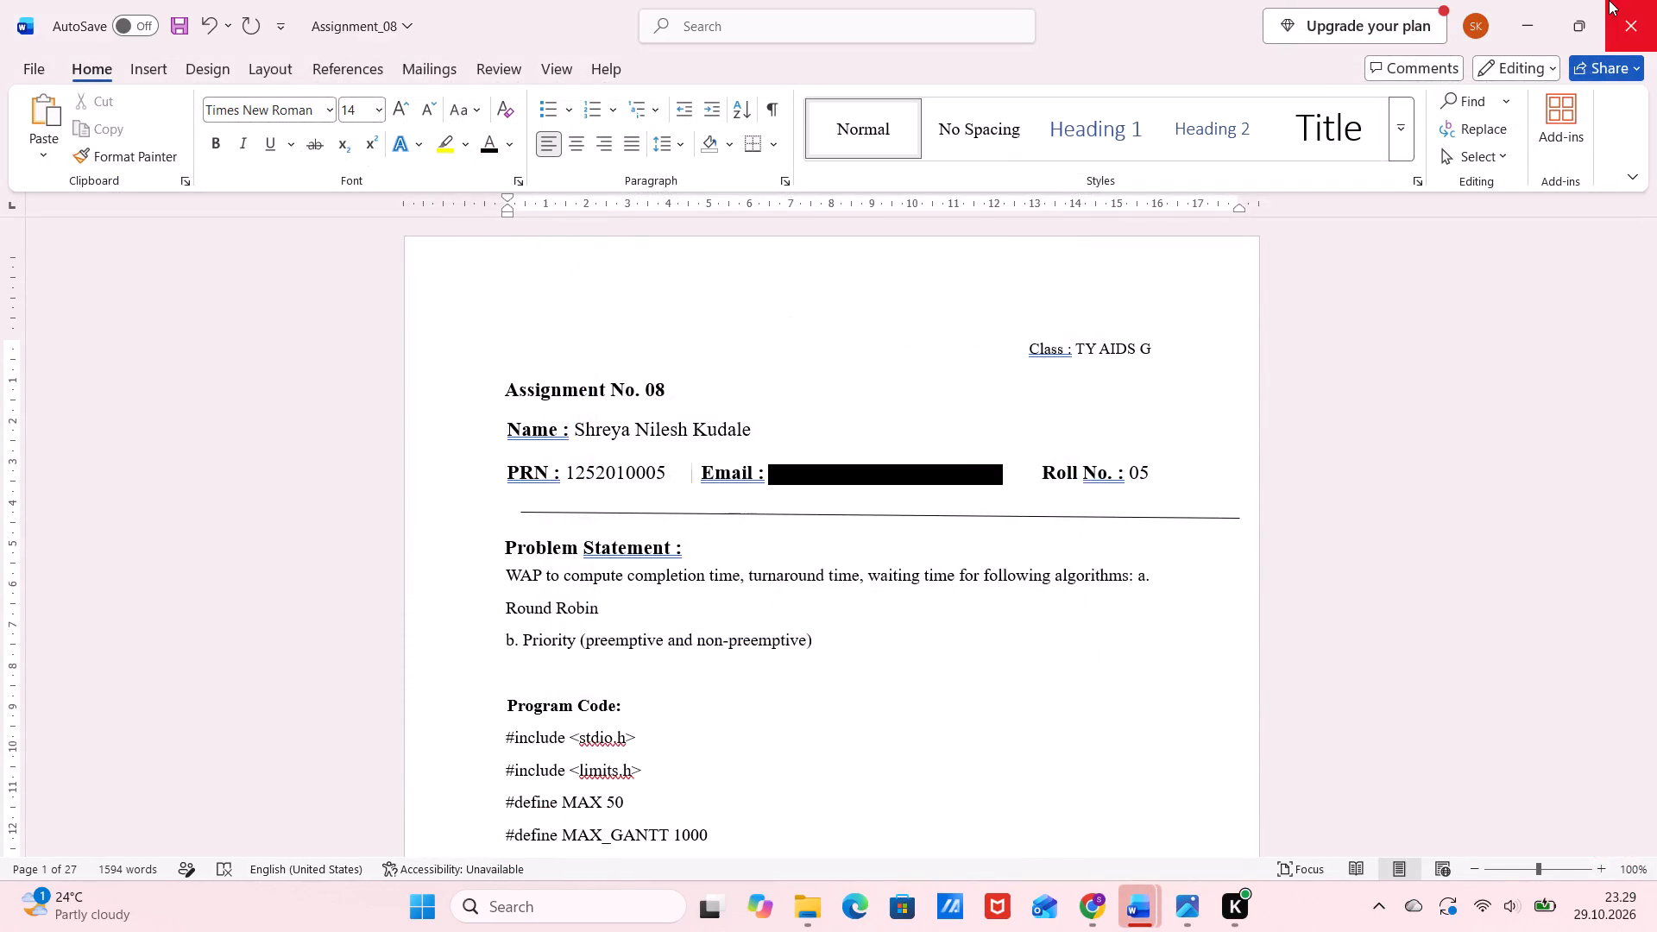
{"action": "left_click", "coordinate": [1609, 0]}
{"action": "left_click", "coordinate": [936, 597]}
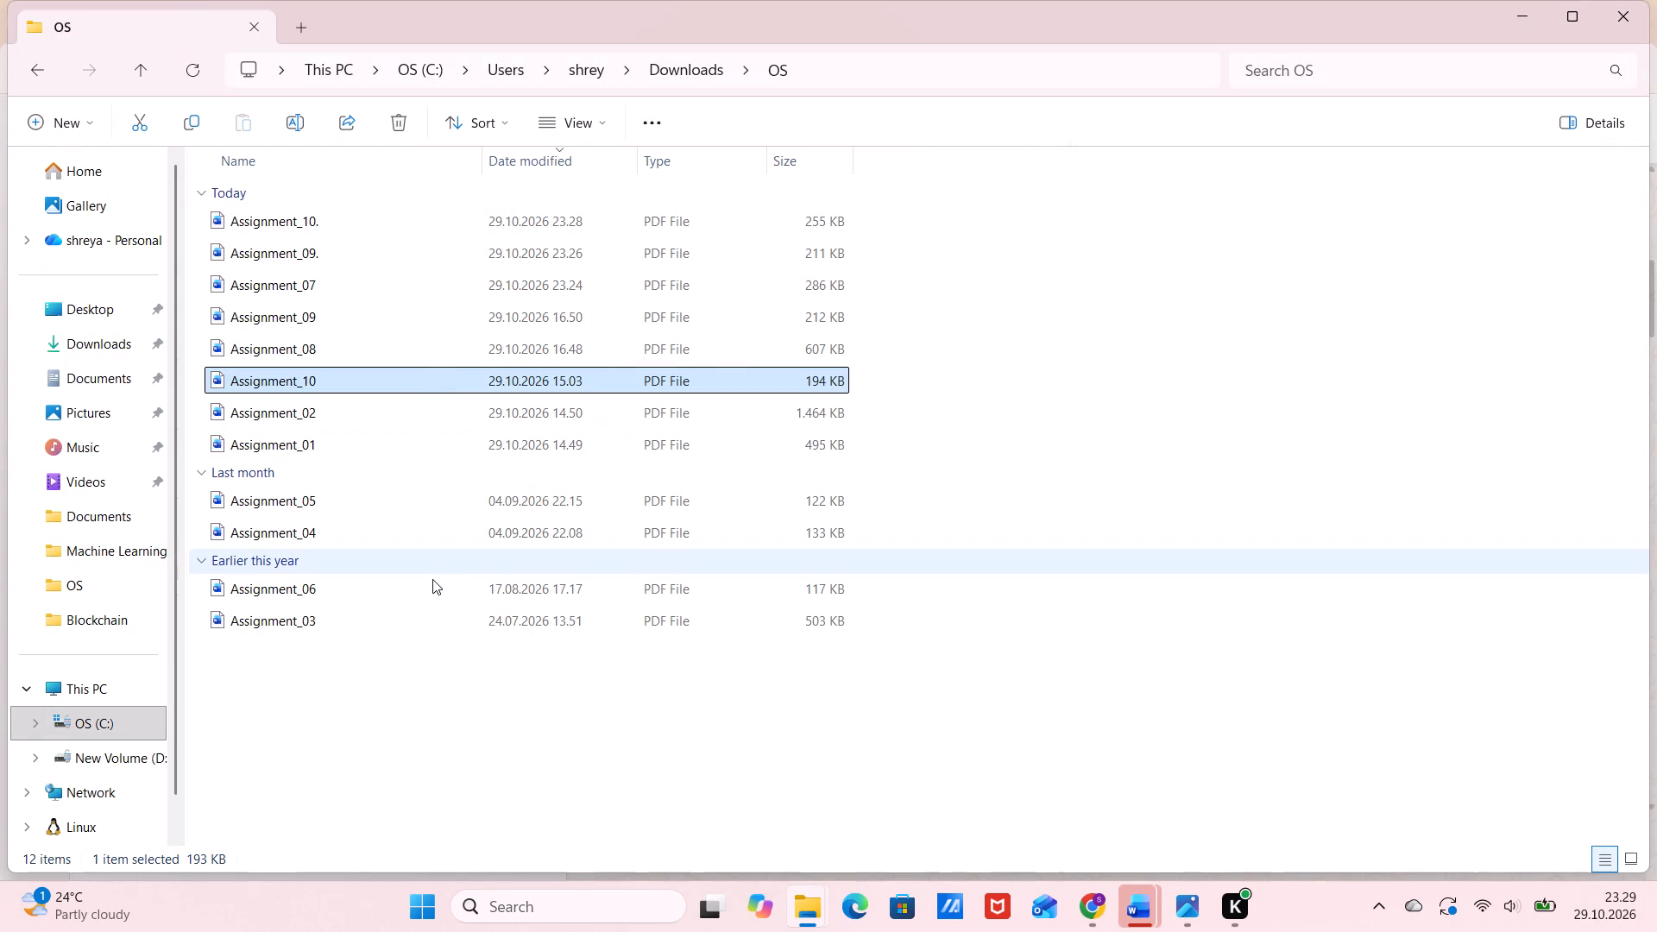
Delete the old Assignment_09 and Assignment_10 PDFs, the ones without a trailing dot in their names, from the OS folder.
{"action": "left_click", "coordinate": [384, 324]}
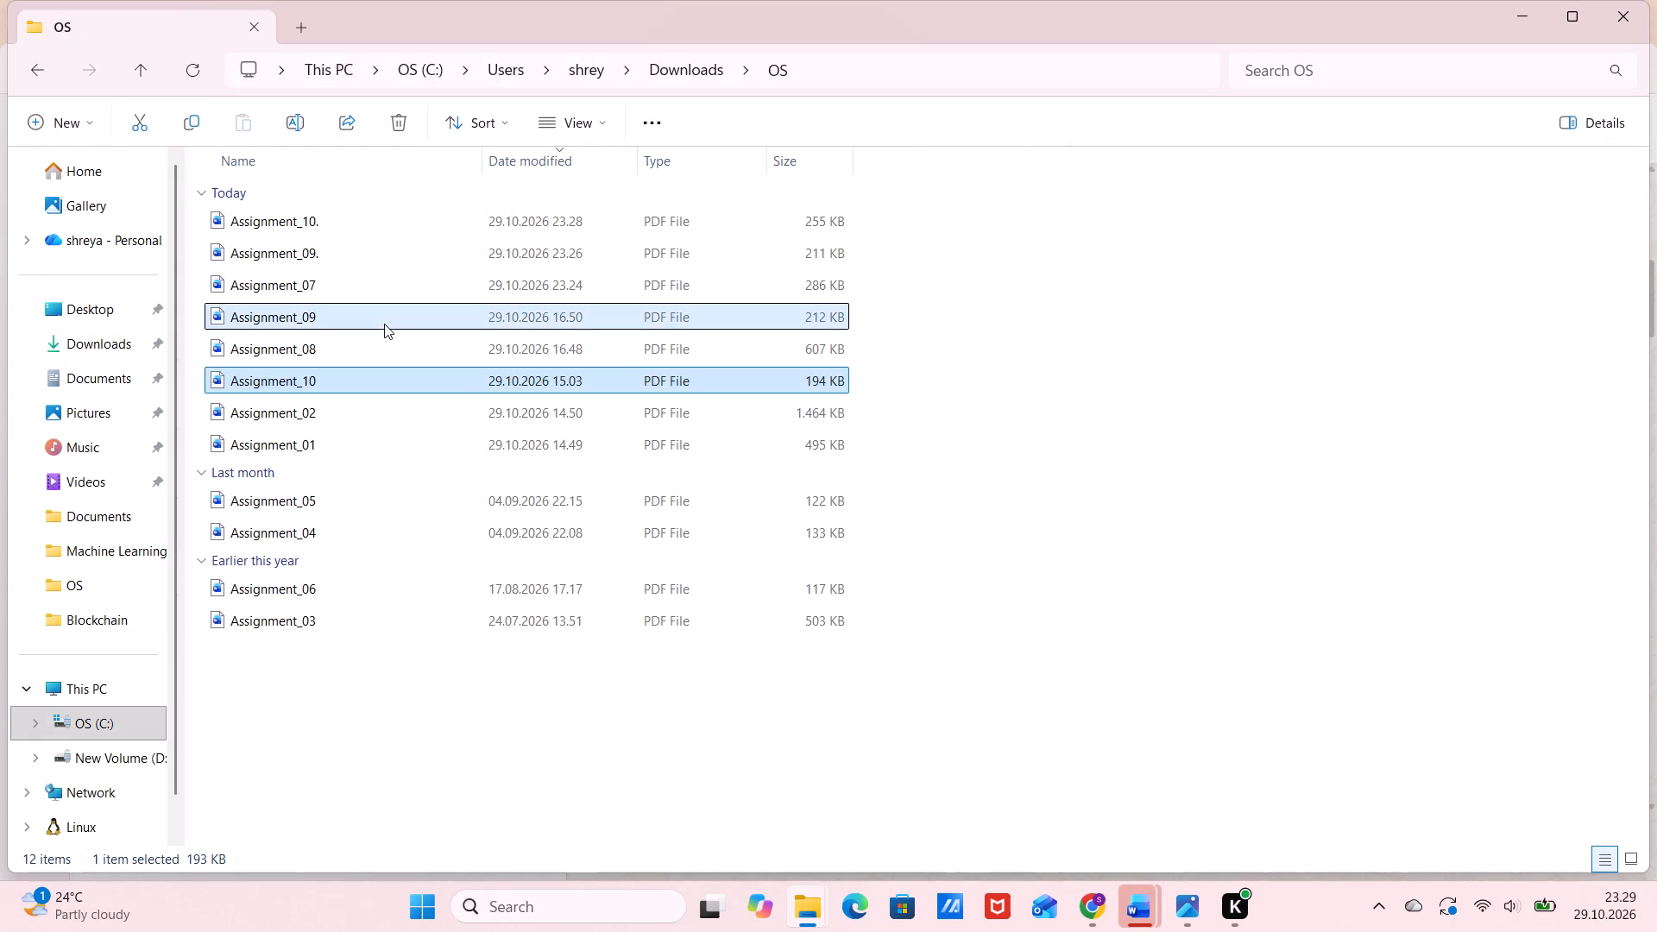
{"action": "left_click", "coordinate": [394, 122]}
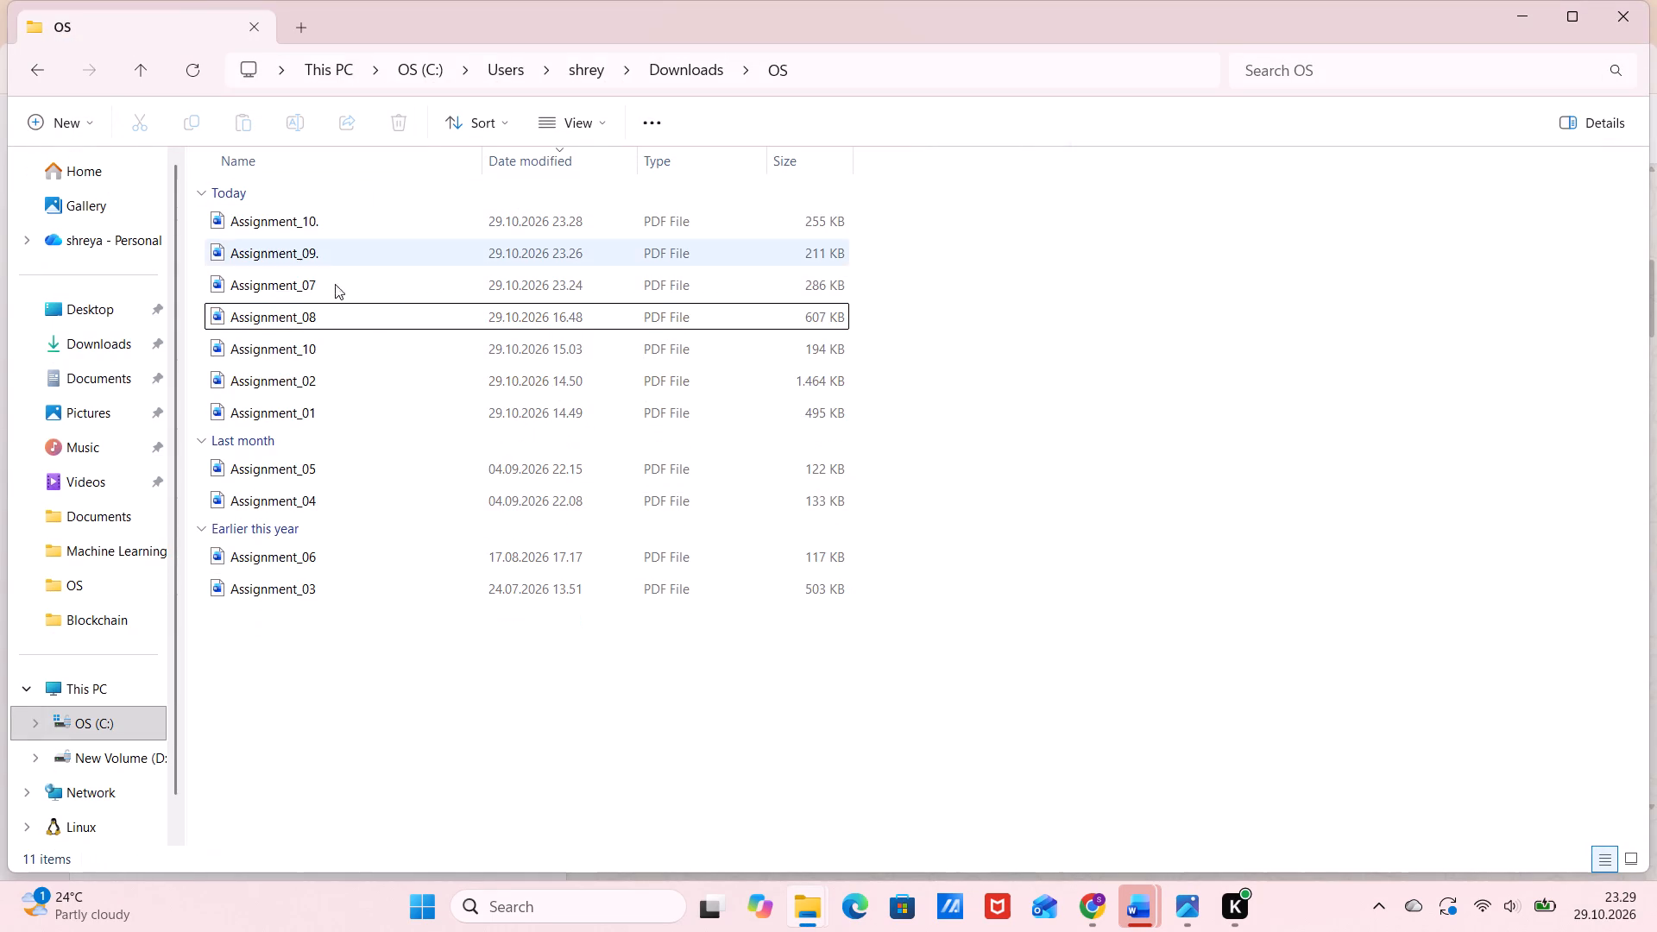
{"action": "left_click", "coordinate": [316, 353]}
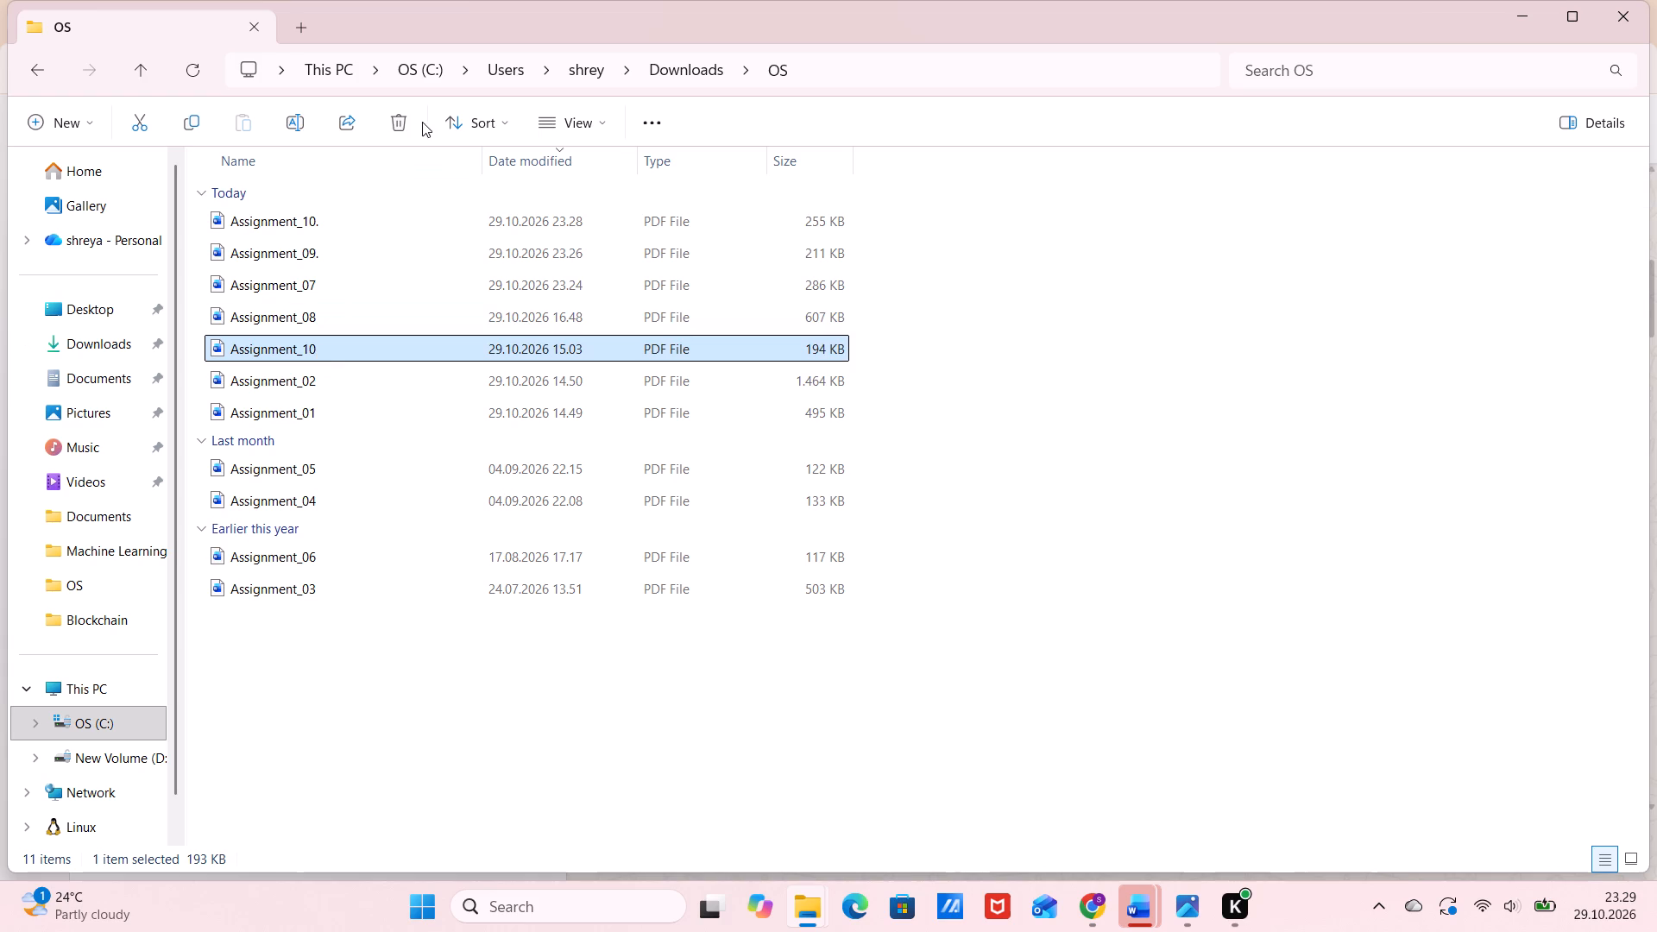
{"action": "left_click", "coordinate": [400, 123]}
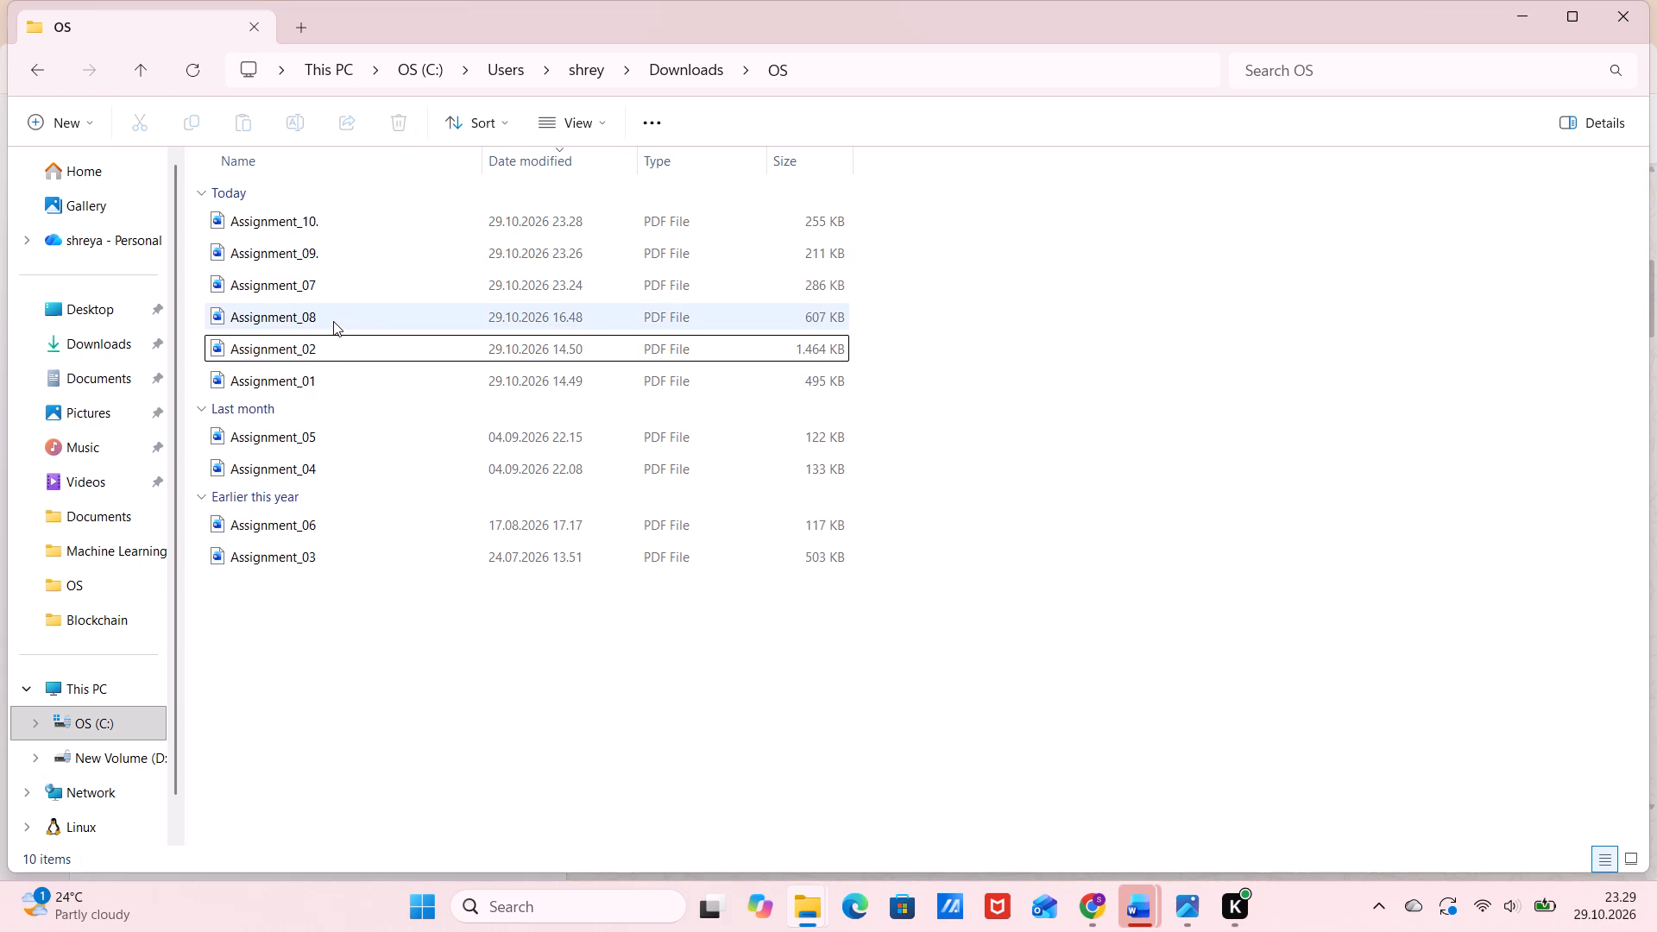
Open the Assignment_01 PDF in Chrome, look through its first pages, and return to the OS folder.
{"action": "left_click", "coordinate": [337, 375]}
{"action": "right_click", "coordinate": [337, 375]}
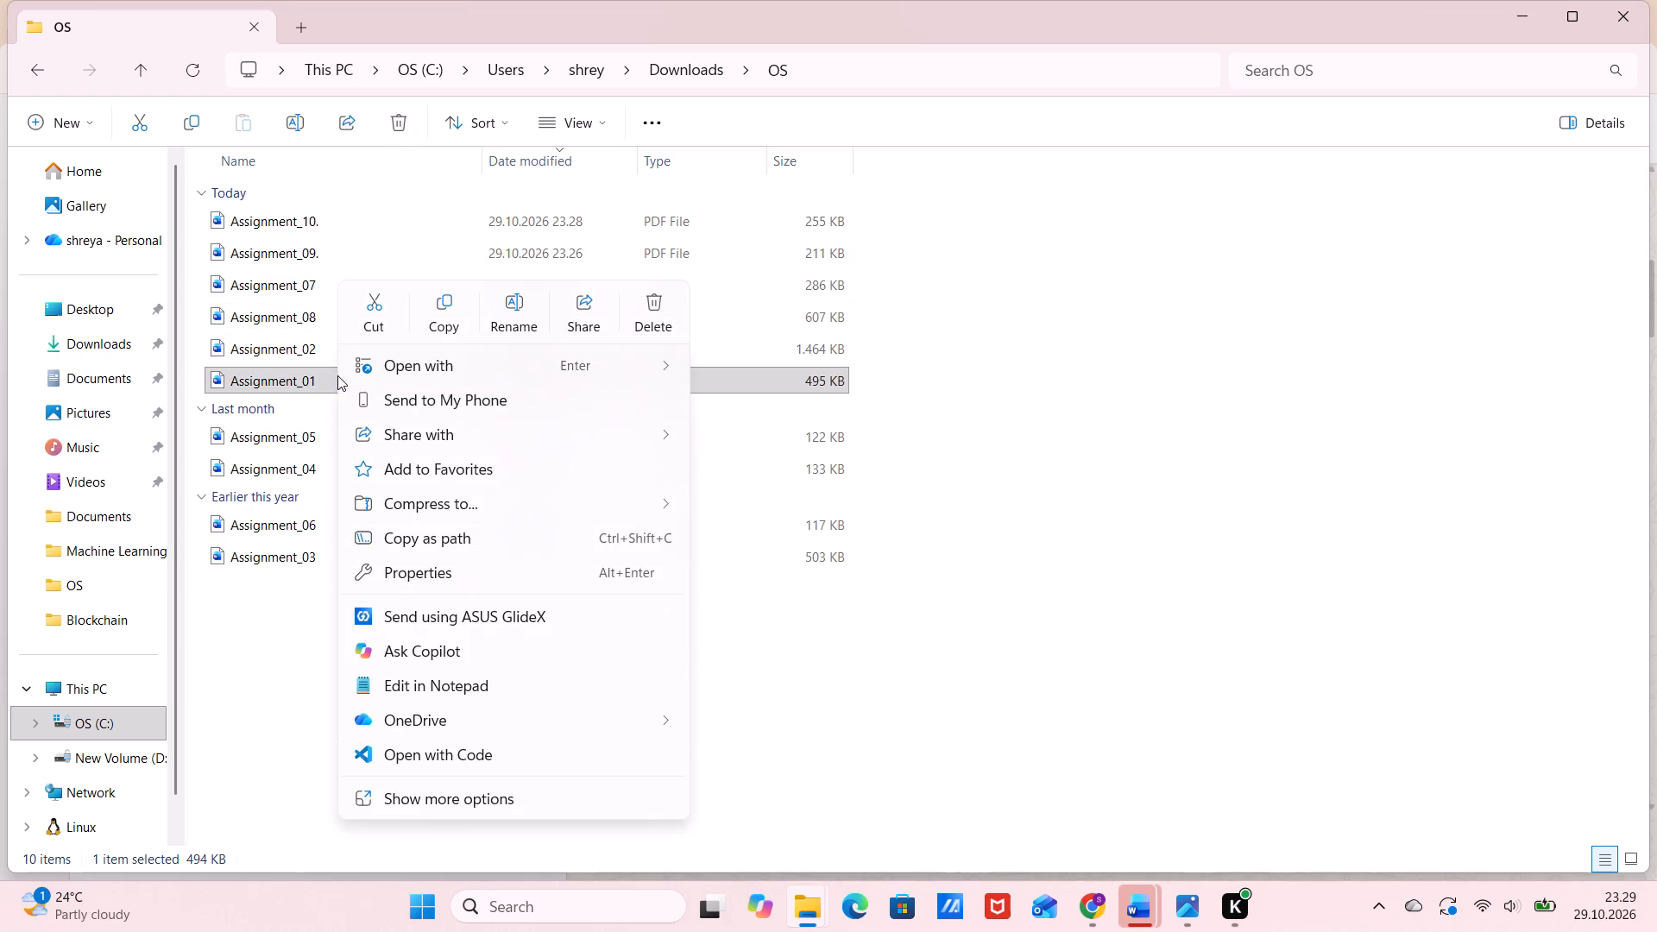
{"action": "left_click", "coordinate": [792, 362]}
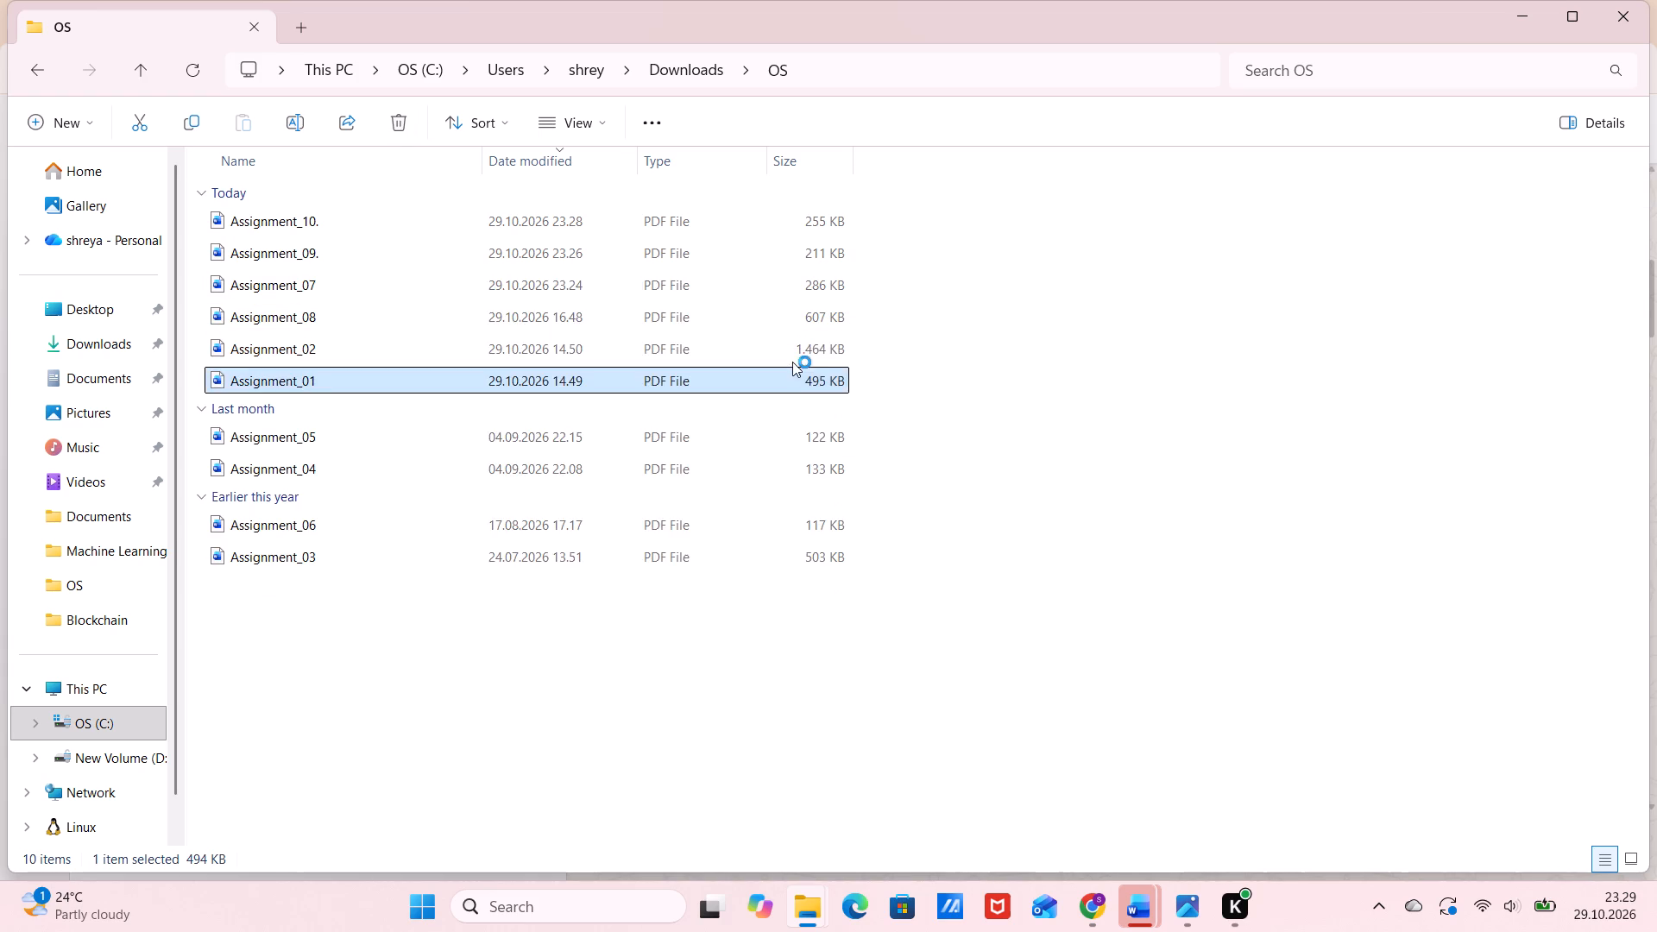
{"action": "scroll", "coordinate": [1013, 566], "scroll_direction": "down", "scroll_amount": 3}
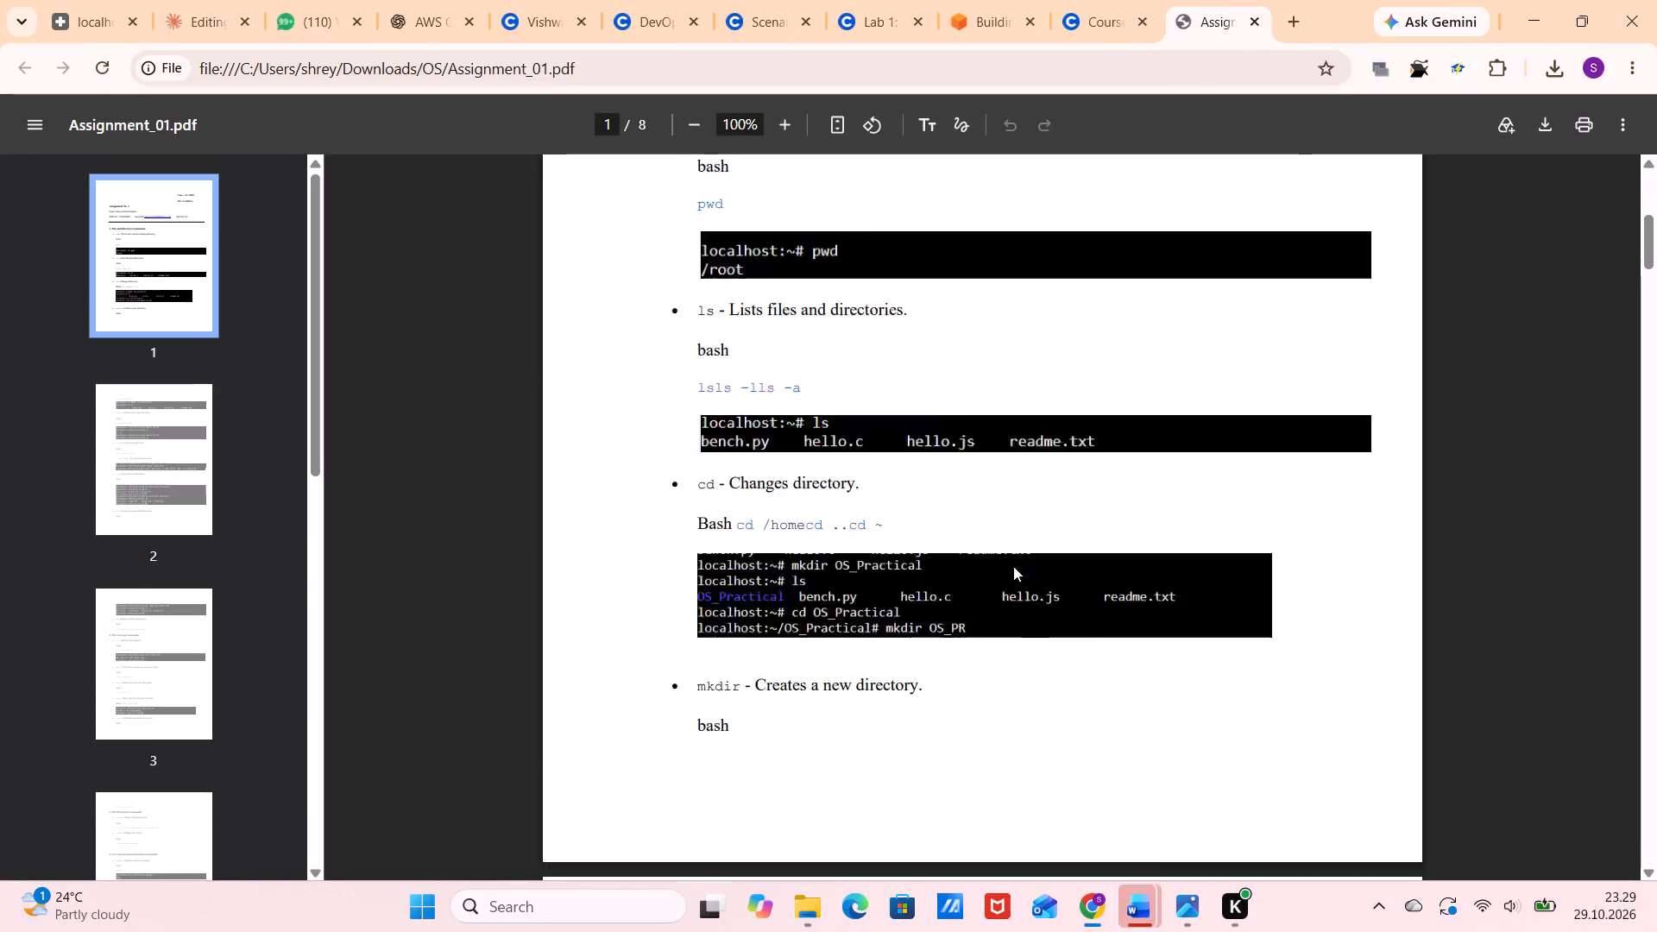
{"action": "scroll", "coordinate": [1013, 566], "scroll_direction": "down", "scroll_amount": 7}
{"action": "left_click", "coordinate": [1074, 16]}
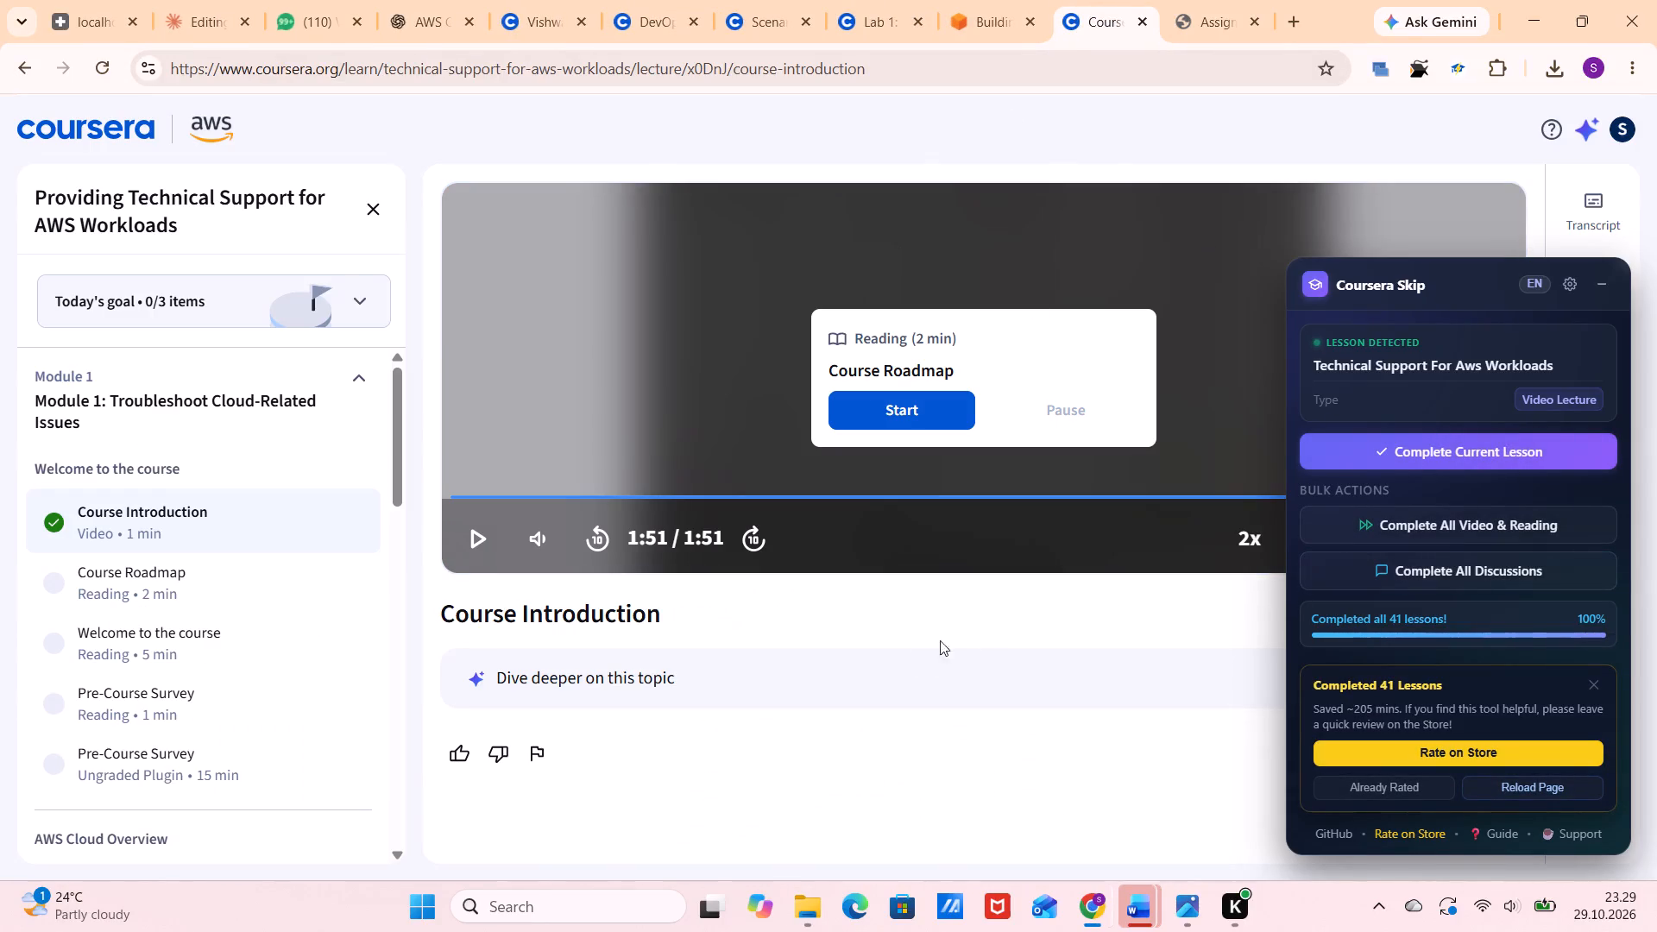
{"action": "left_click", "coordinate": [972, 17]}
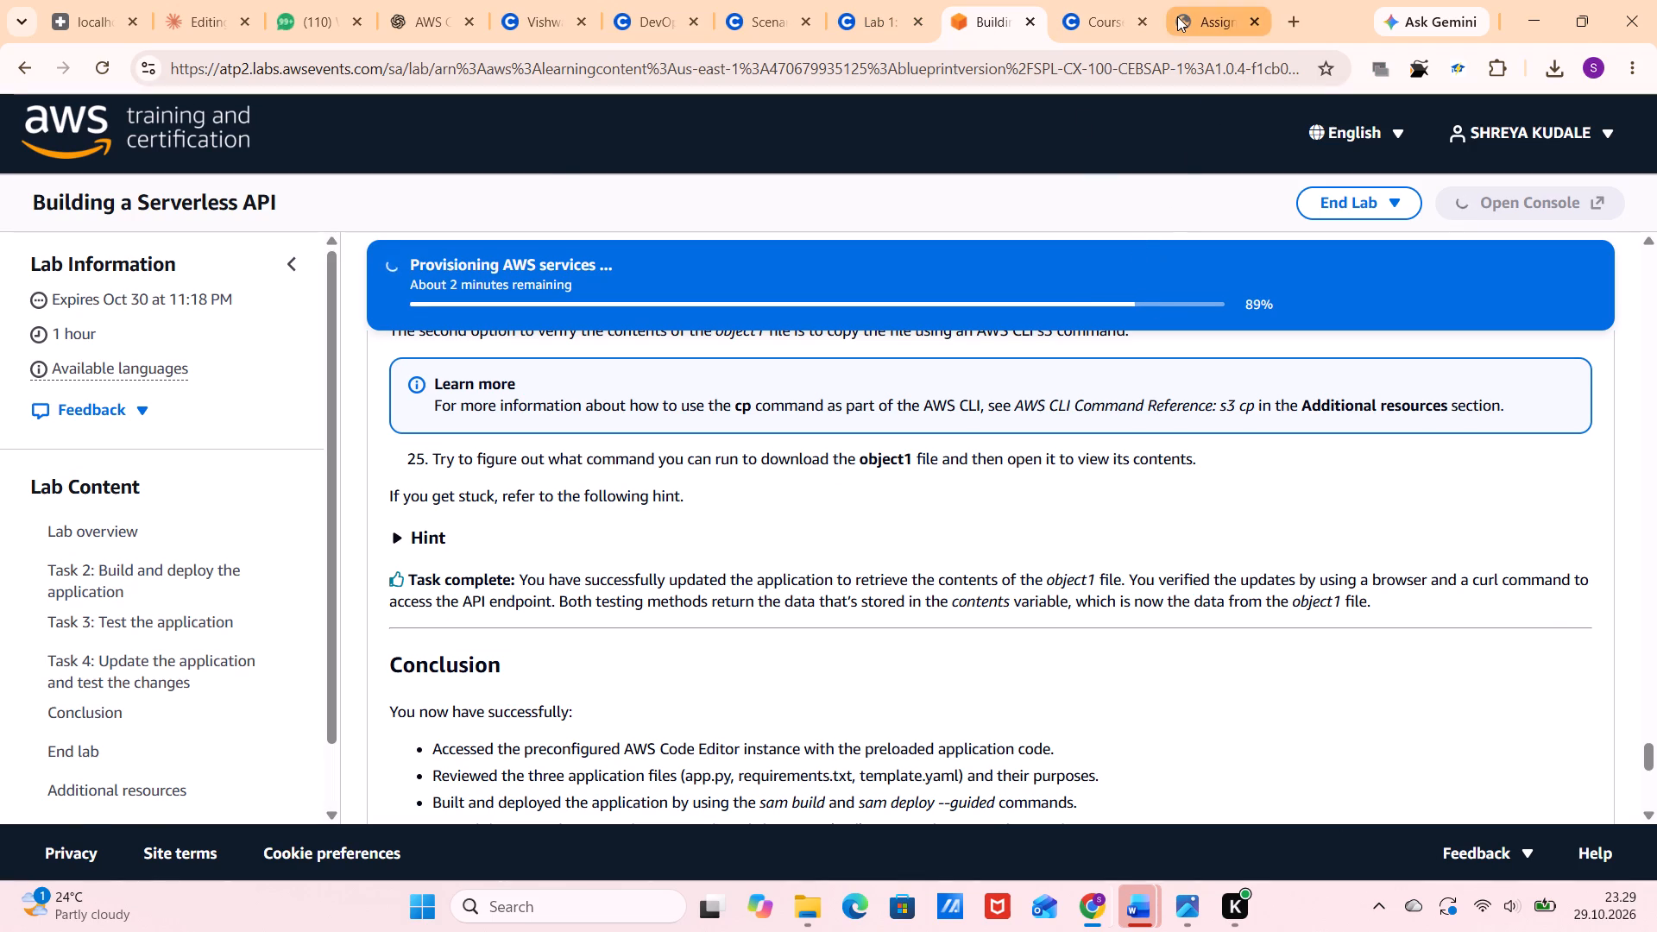
{"action": "left_click", "coordinate": [1177, 16]}
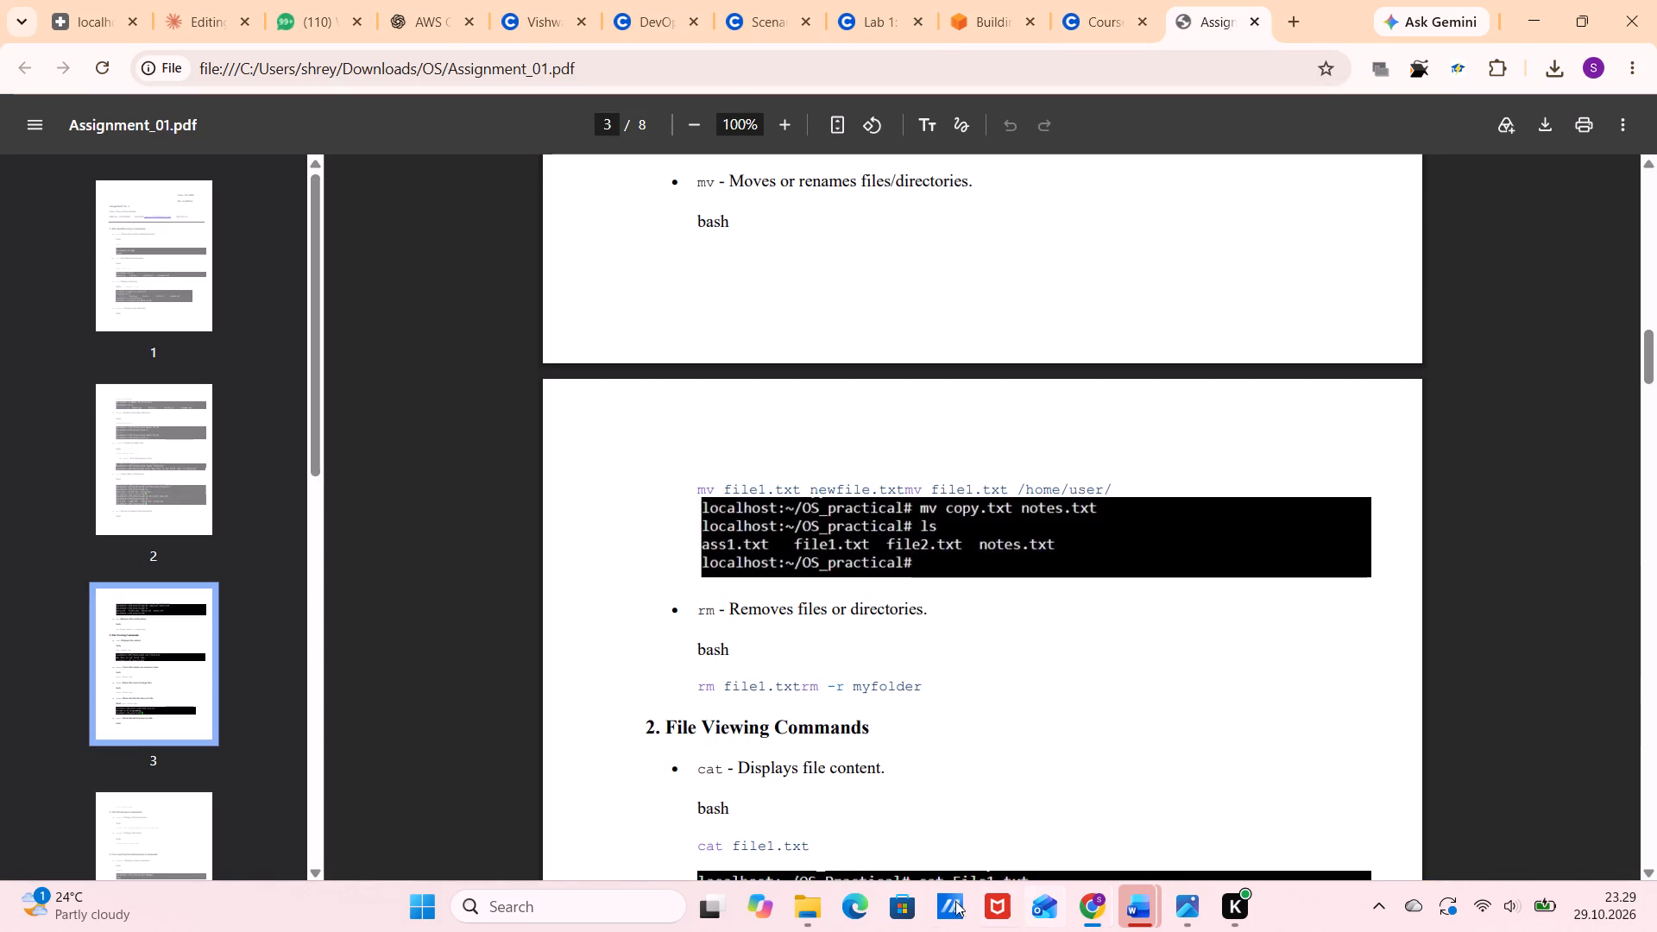
{"action": "left_click", "coordinate": [868, 802]}
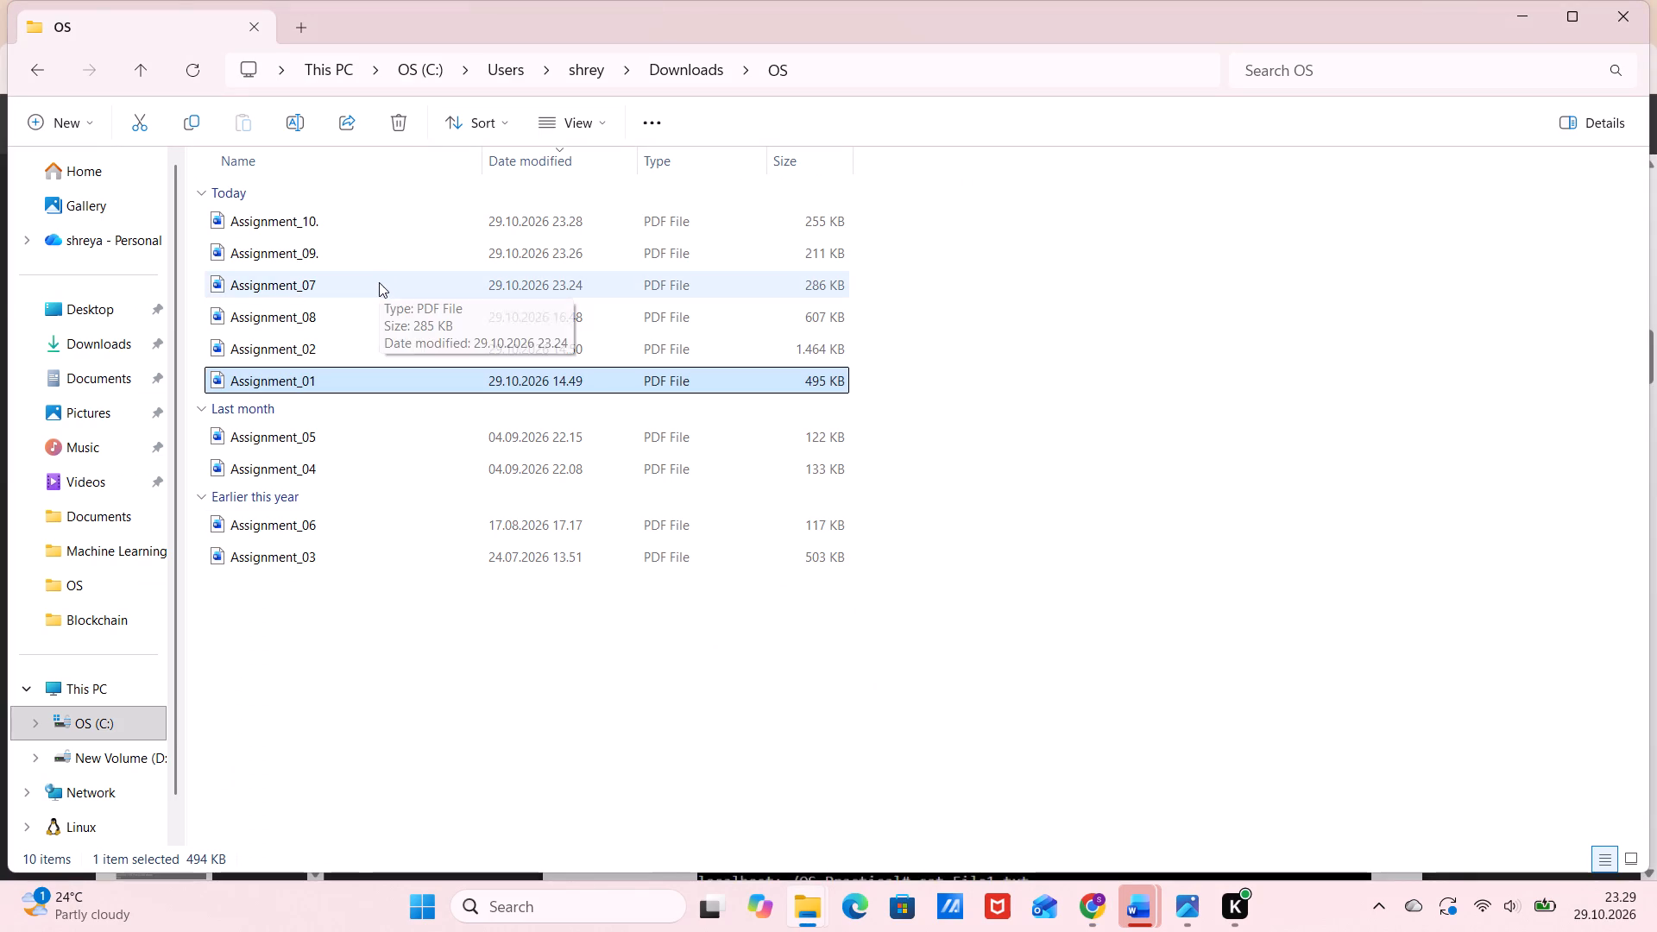
Open the Assignment_08 PDF in Chrome to check its heading, close it, and return to the OS folder.
{"action": "right_click", "coordinate": [353, 316]}
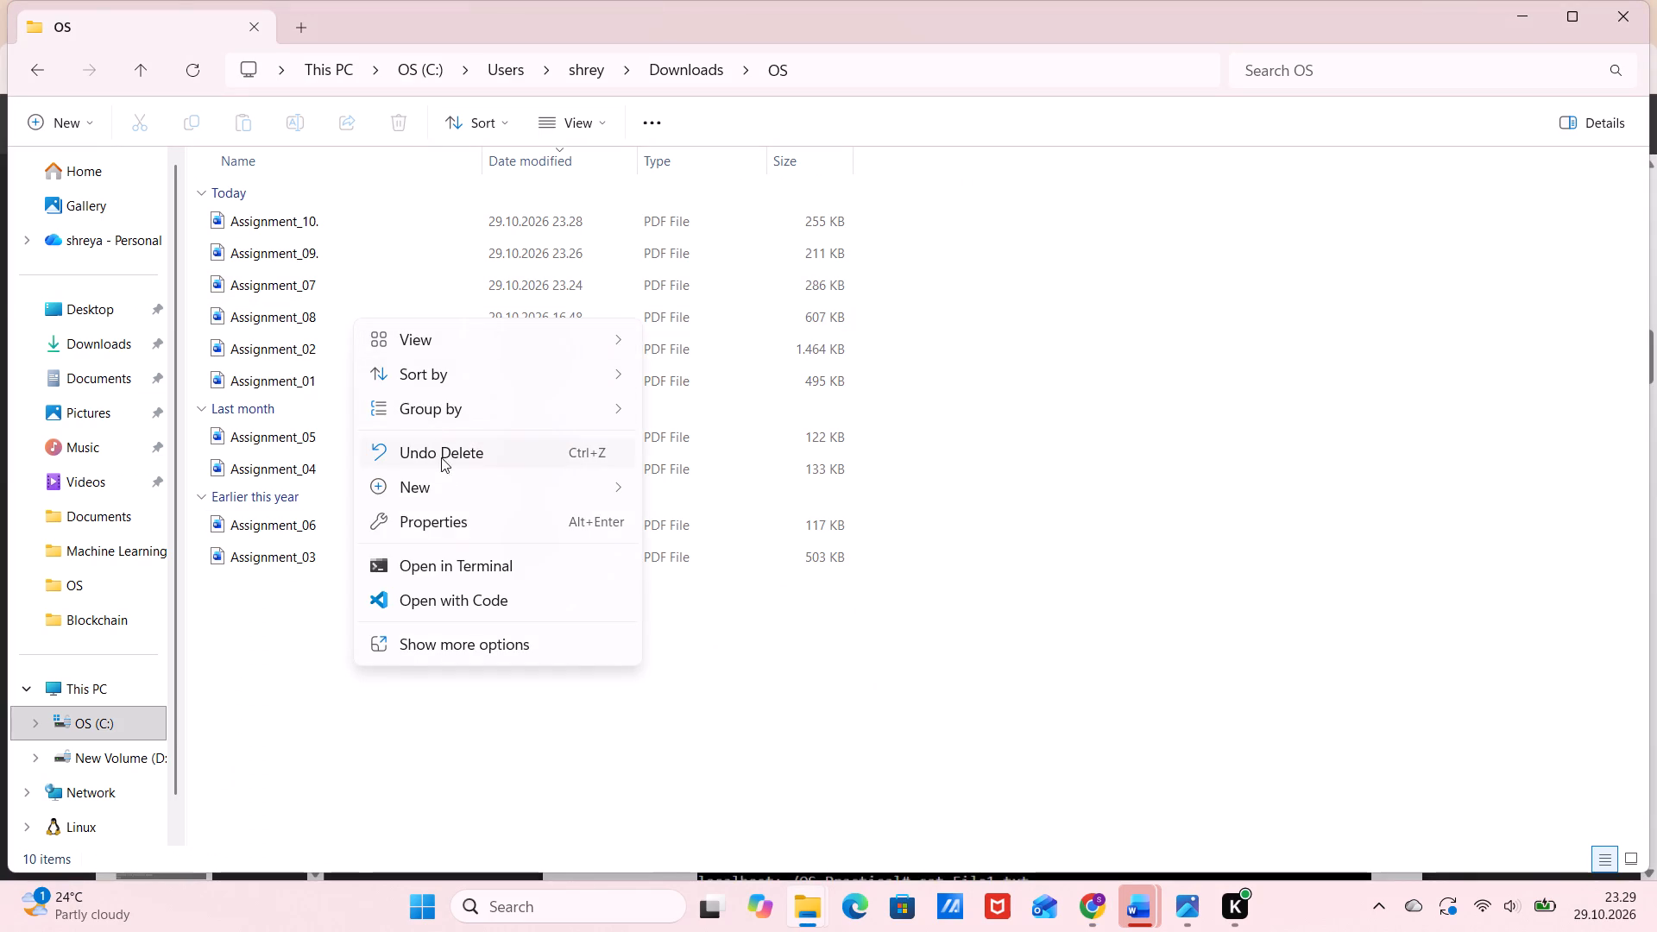
{"action": "left_click", "coordinate": [325, 321]}
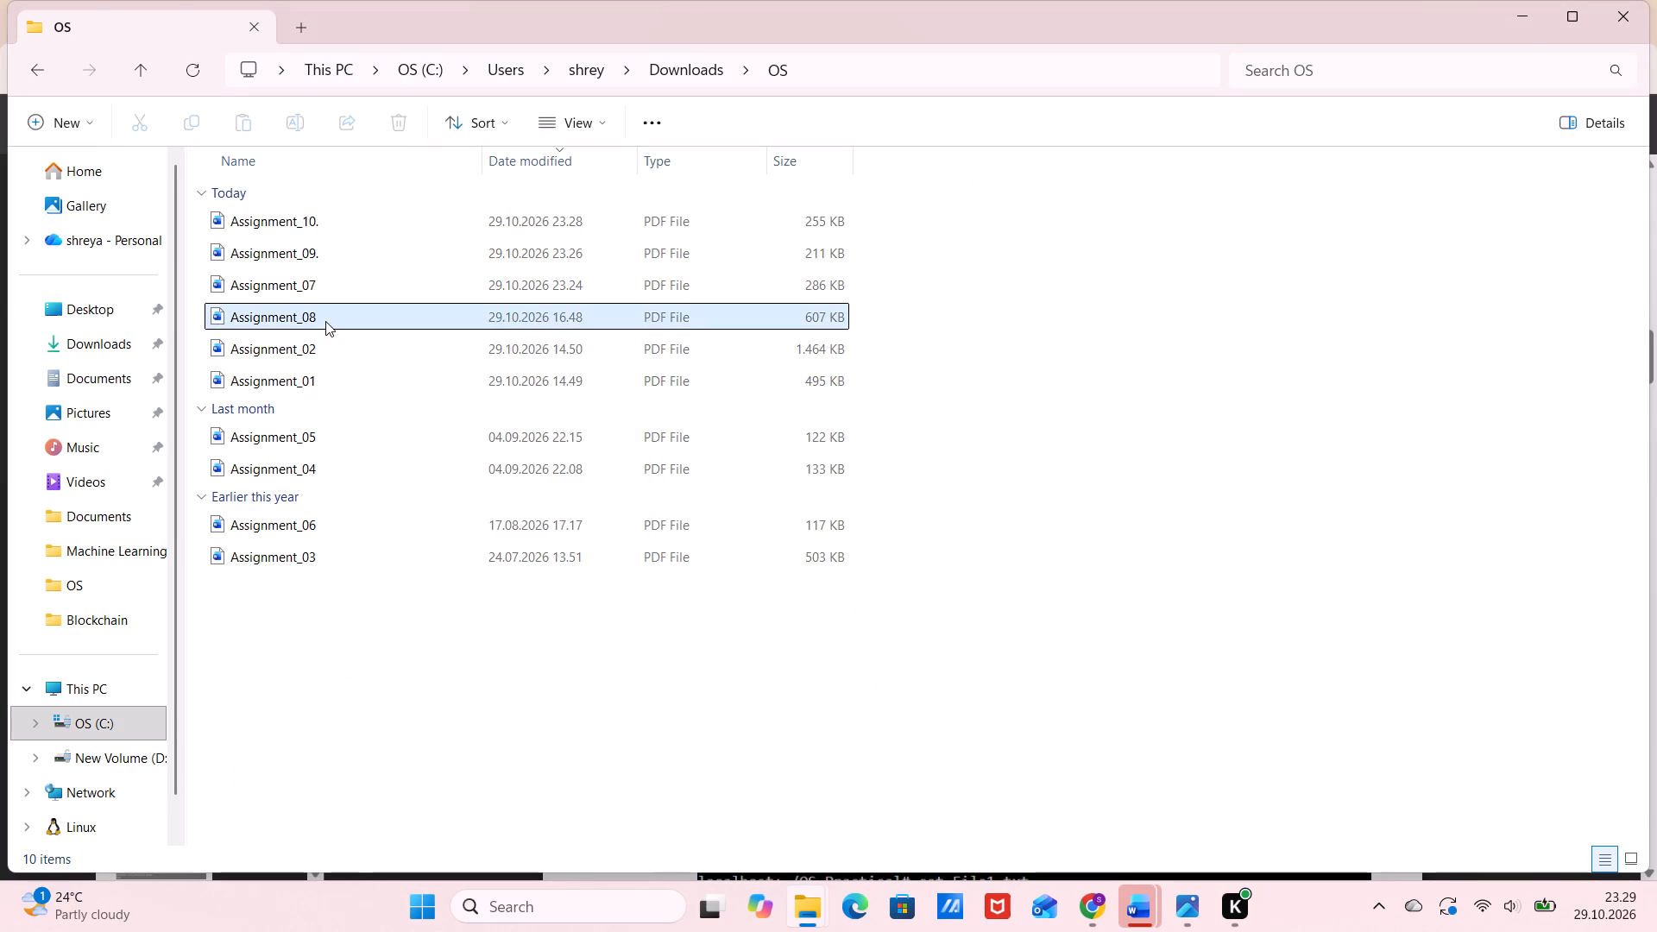
{"action": "right_click", "coordinate": [325, 321]}
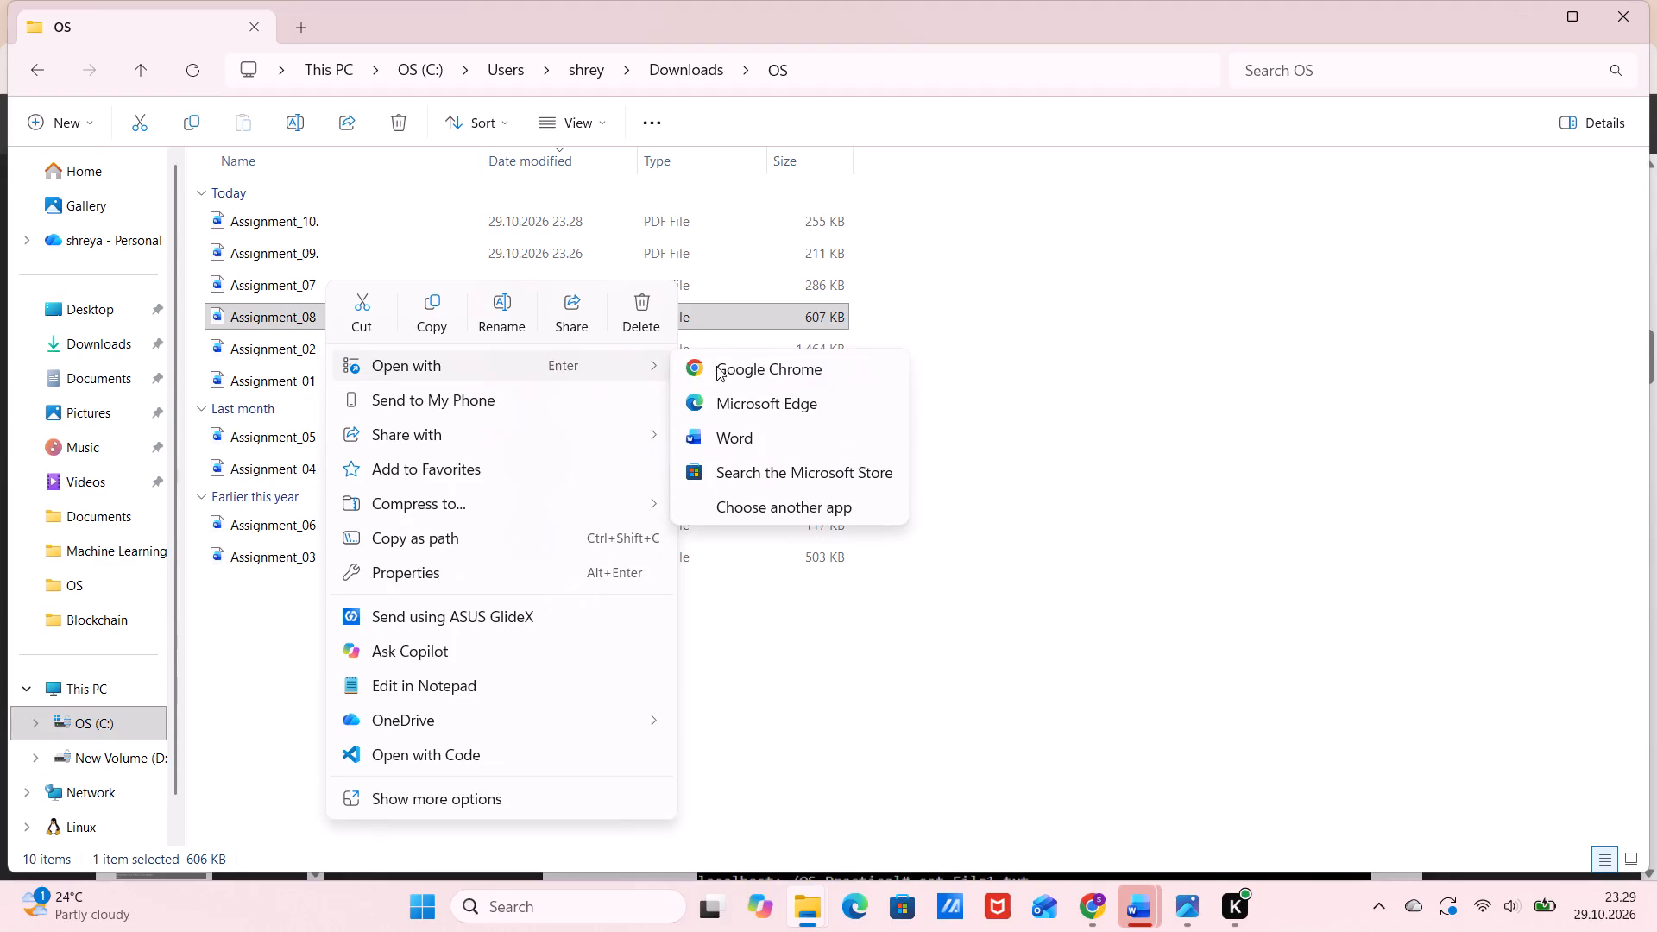
{"action": "left_click", "coordinate": [734, 369]}
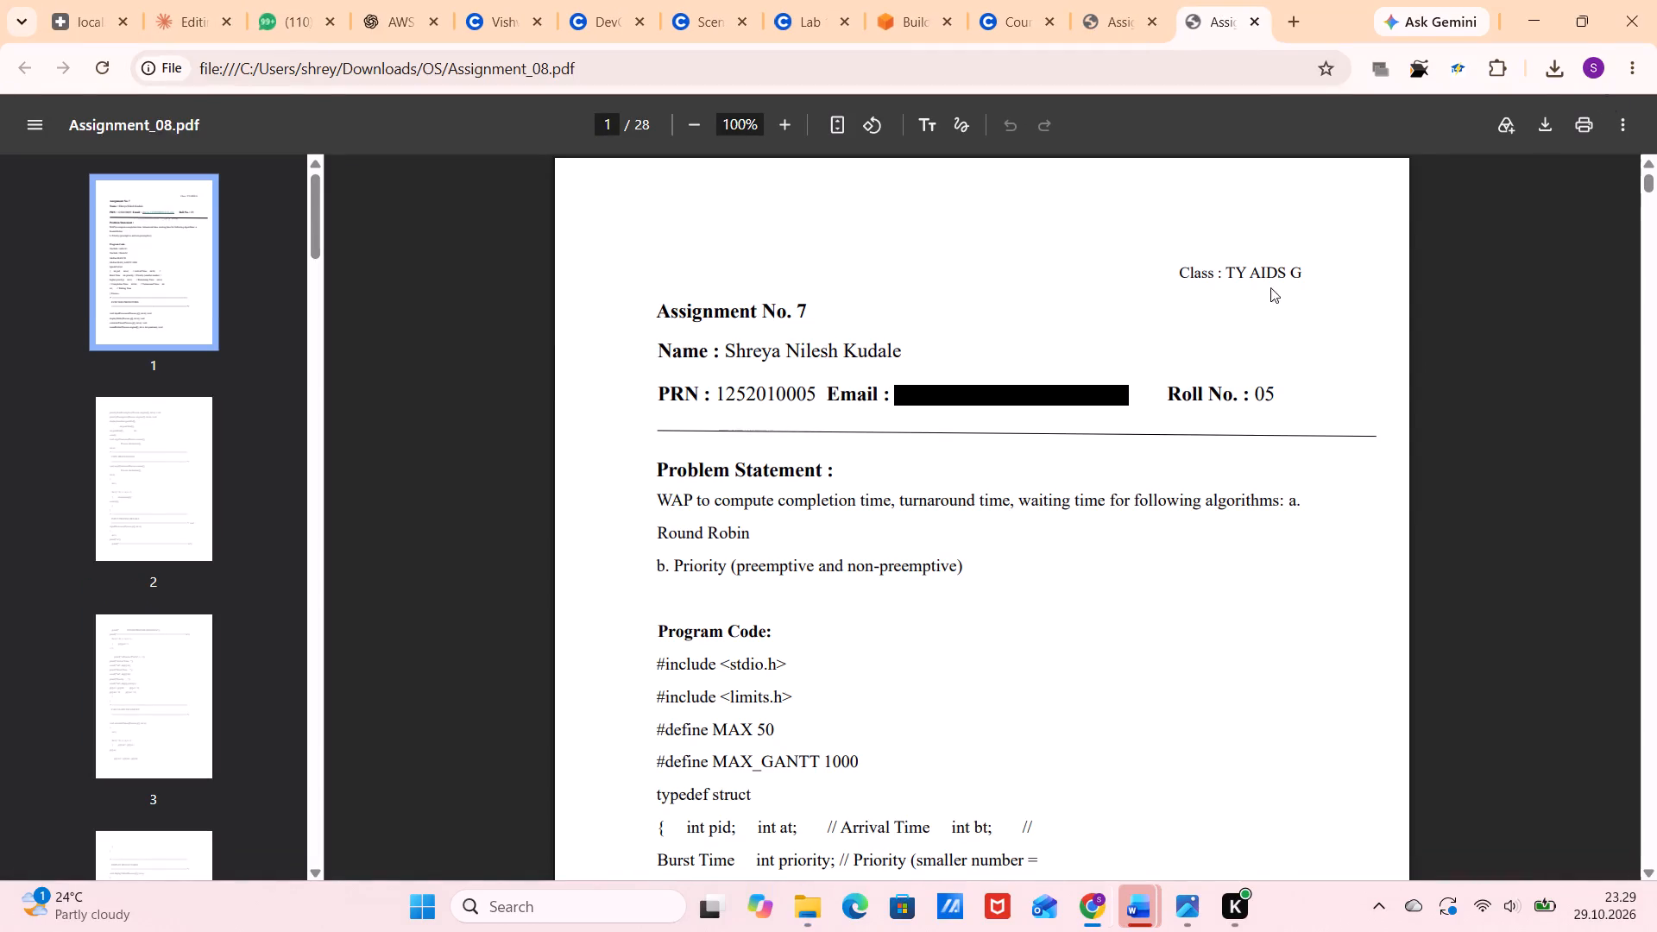
{"action": "left_click", "coordinate": [1248, 22]}
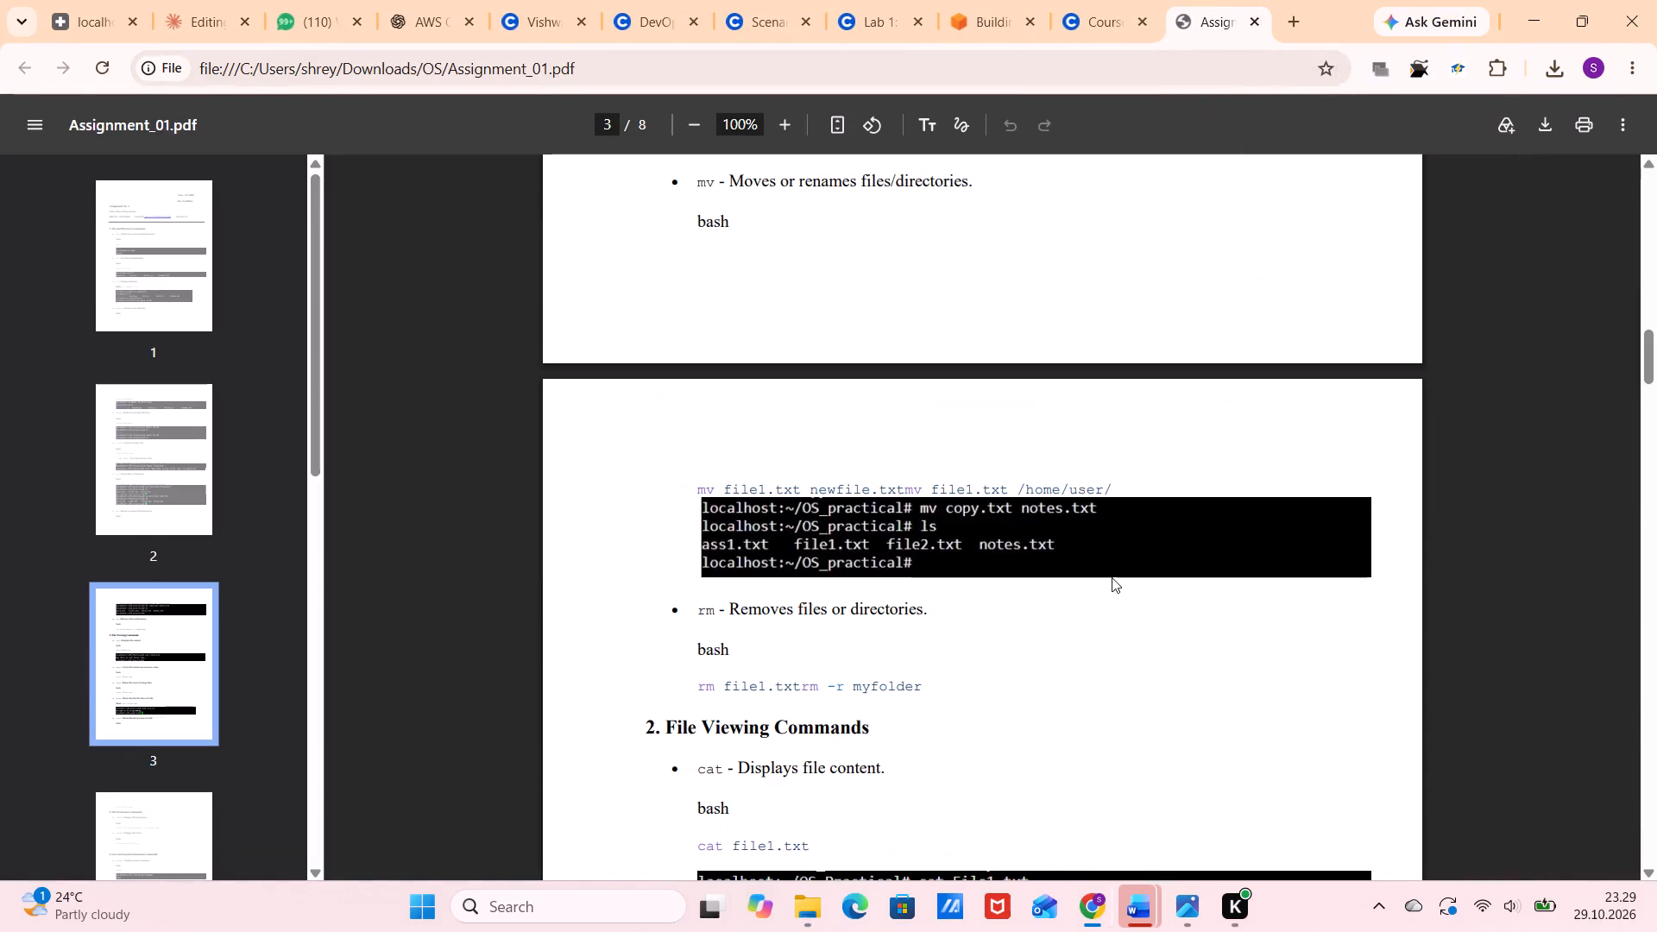
{"action": "left_click", "coordinate": [812, 921]}
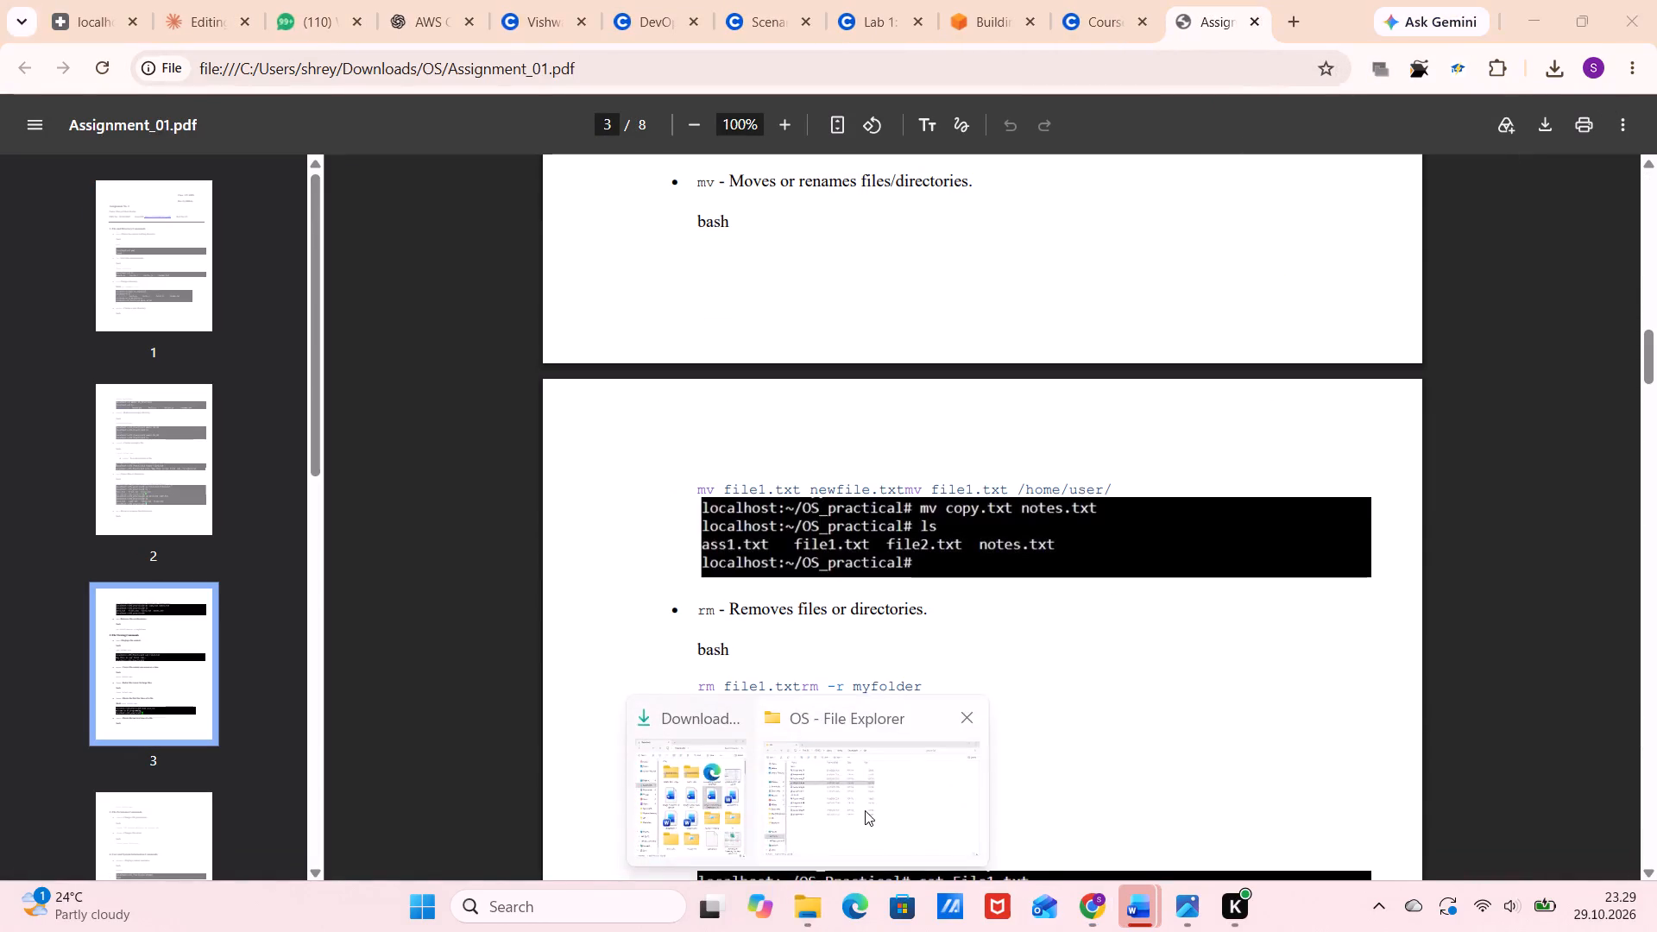
{"action": "left_click", "coordinate": [865, 810]}
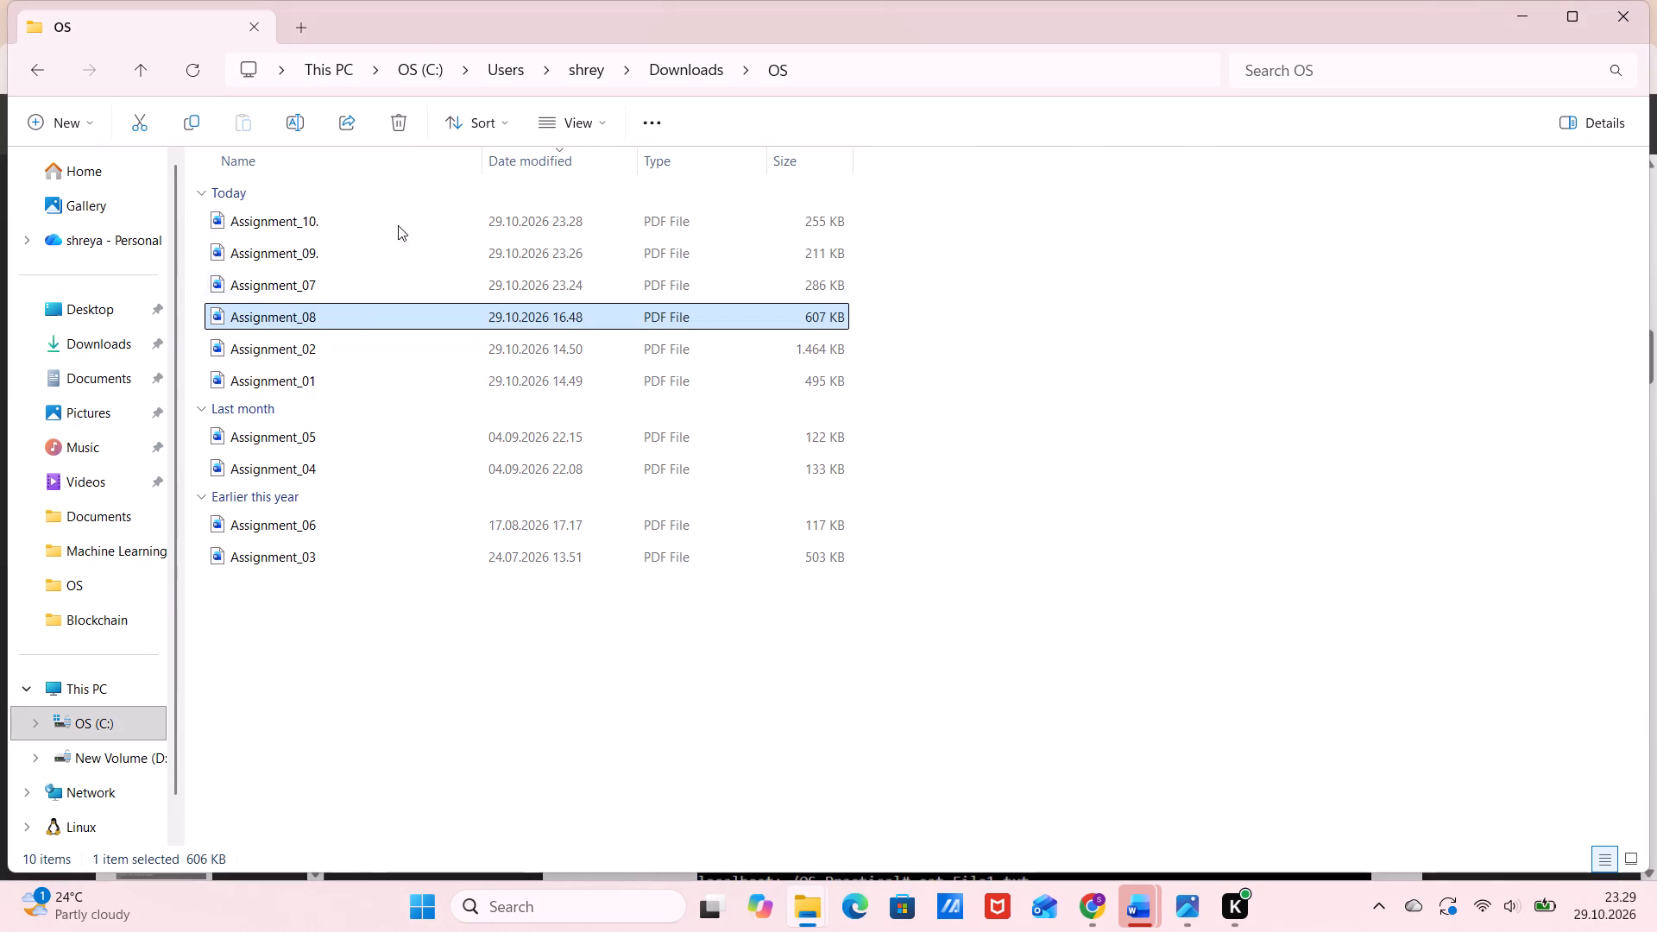
Open the Assignment_08 PDF from the OS folder in Word, converting it to an editable document.
{"action": "double_click", "coordinate": [352, 312]}
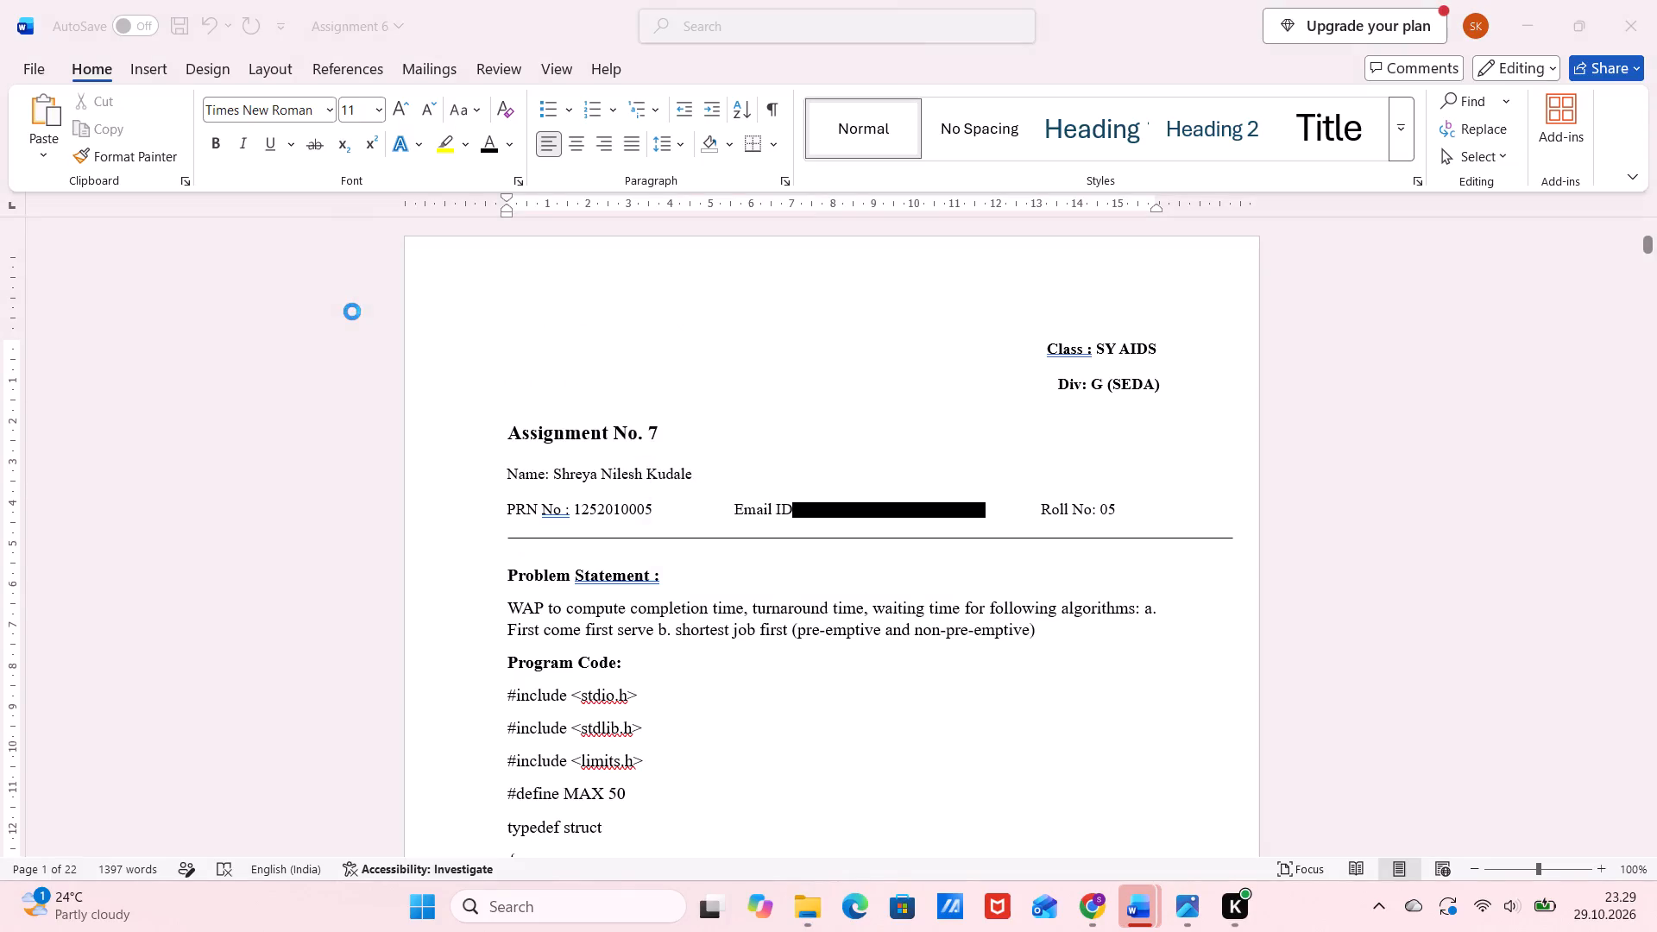
{"action": "left_click", "coordinate": [899, 548]}
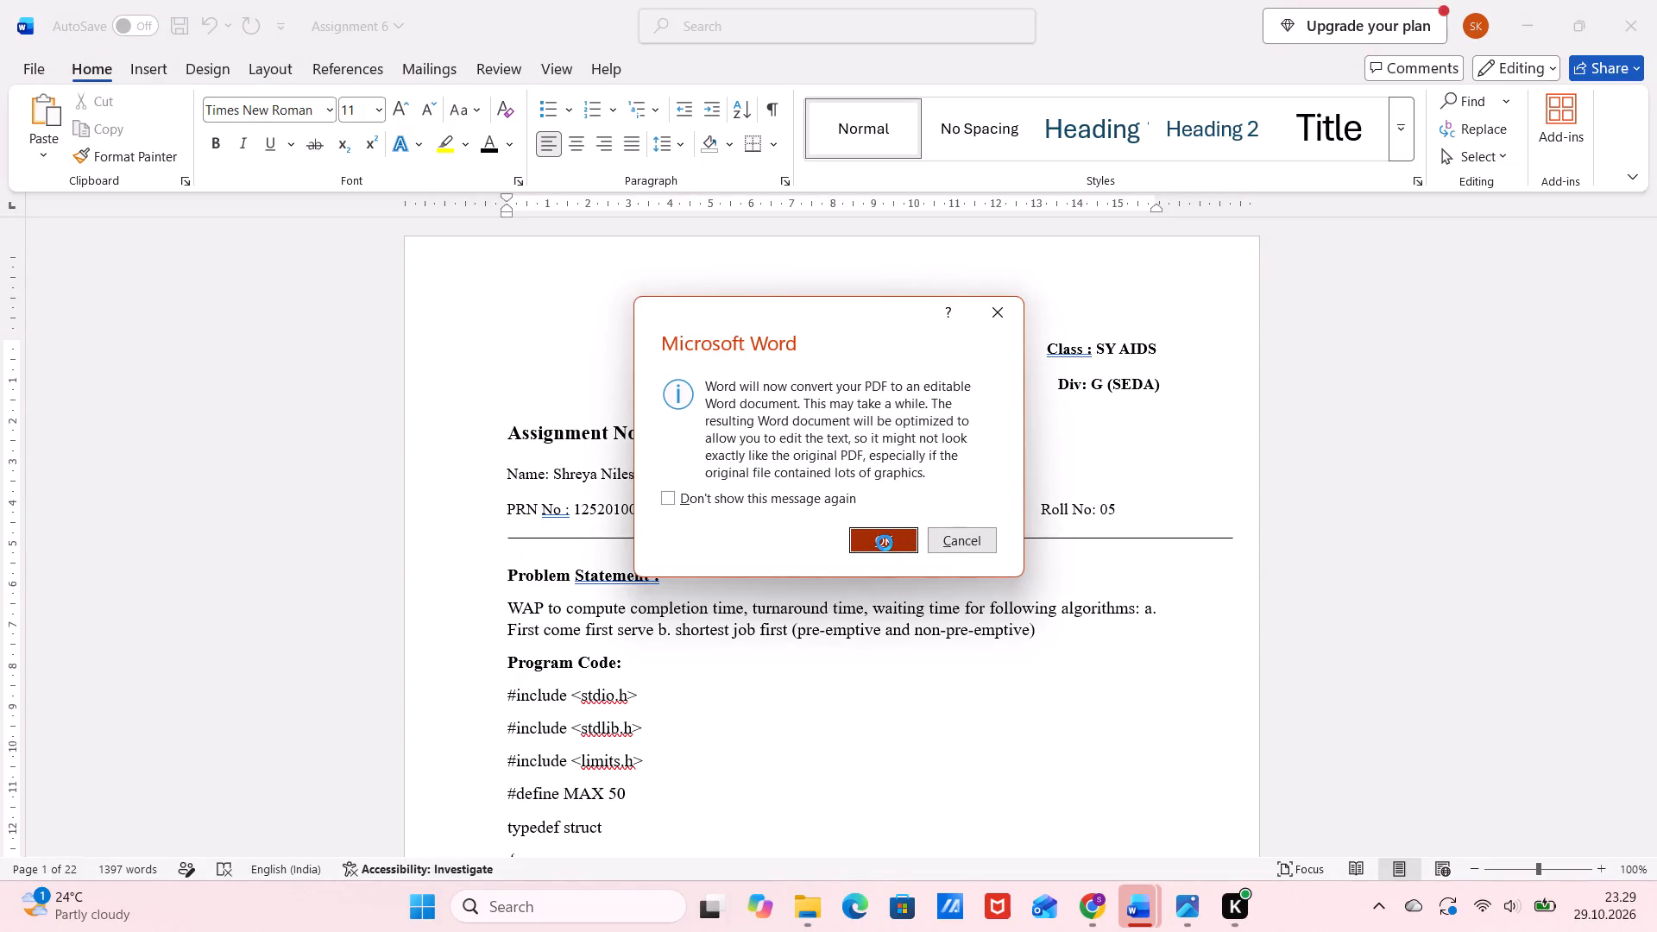
{"action": "triple_click", "coordinate": [885, 543]}
{"action": "left_click", "coordinate": [885, 543]}
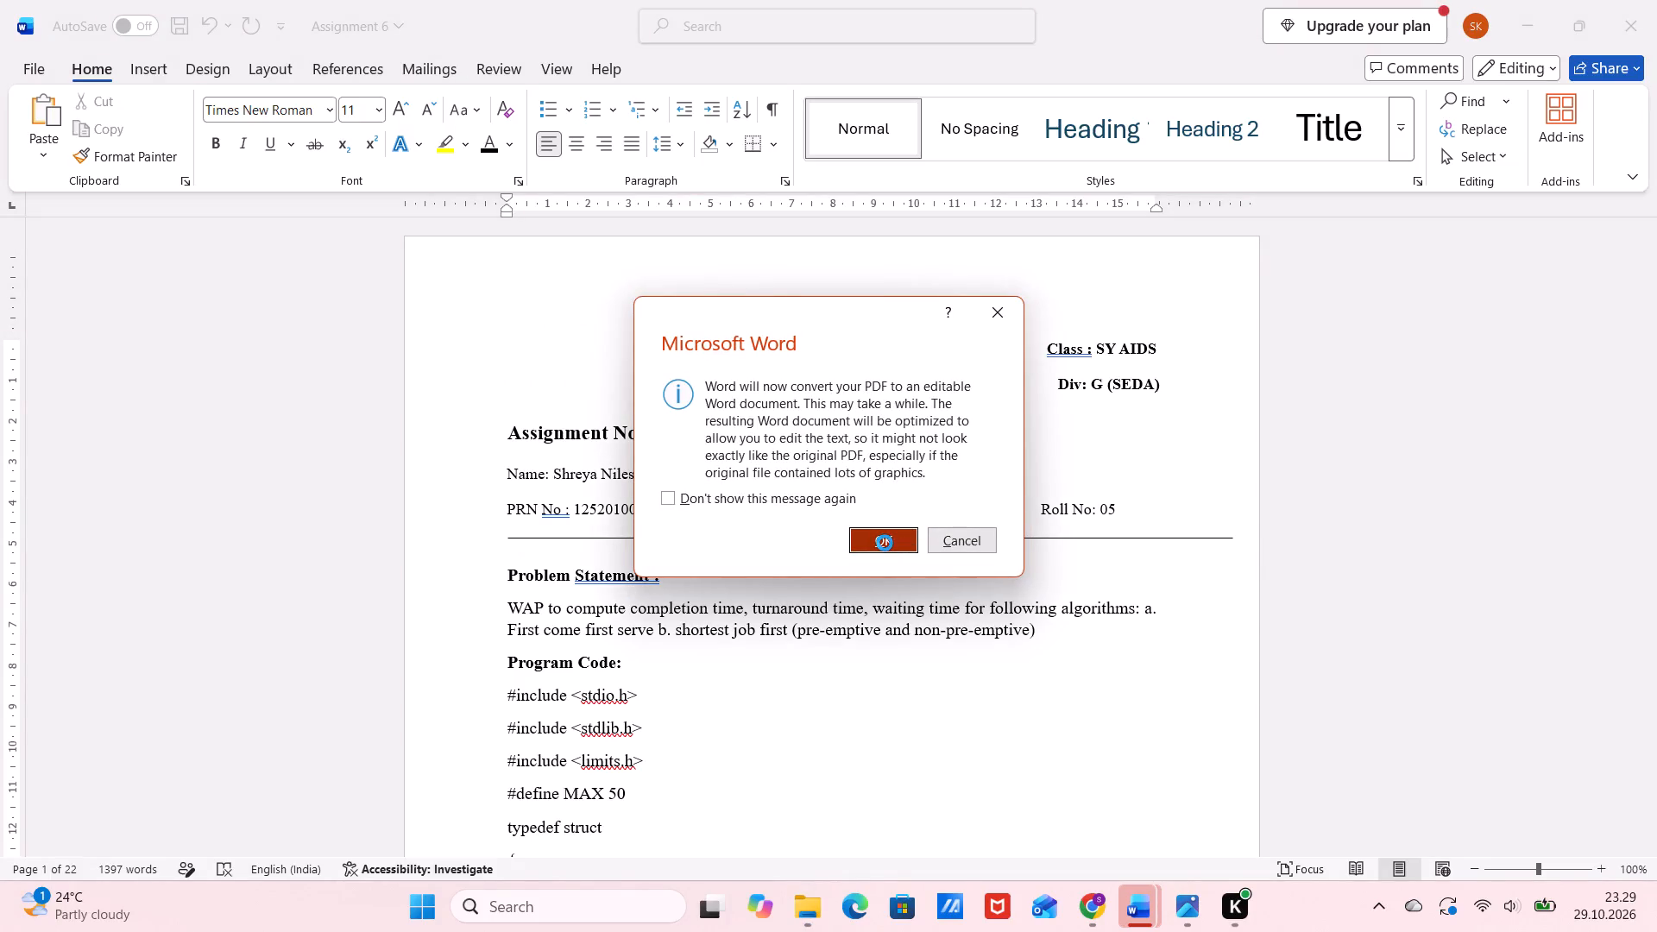
{"action": "double_click", "coordinate": [885, 543]}
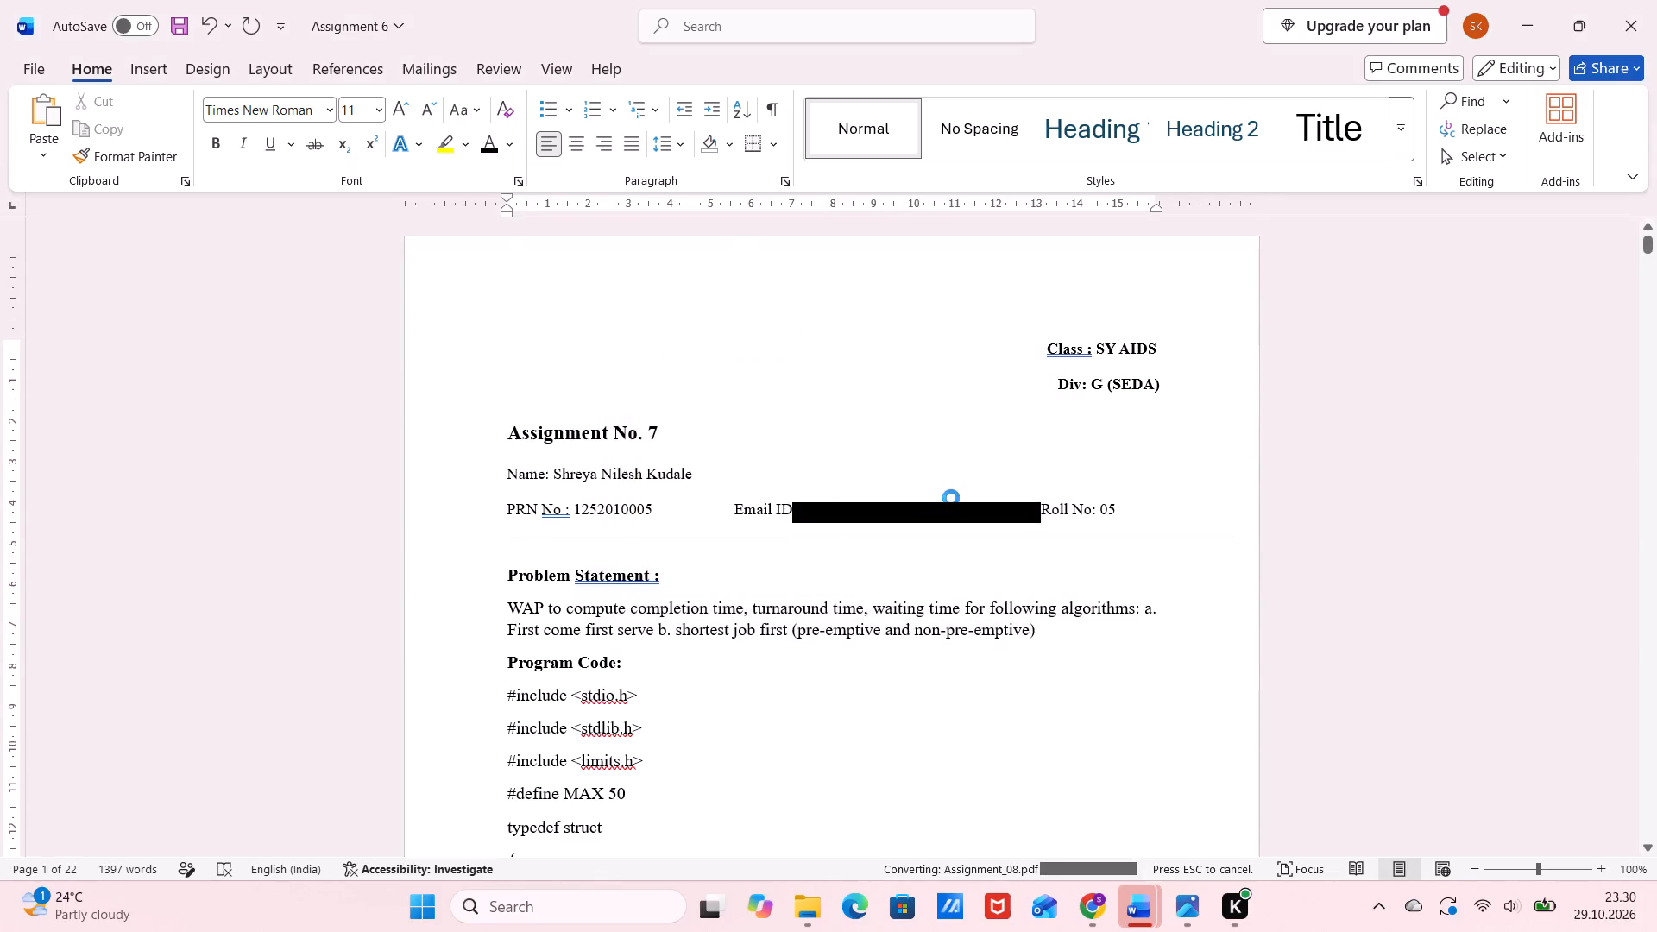
Change the assignment number in the document's heading to 08.
{"action": "left_click", "coordinate": [672, 394]}
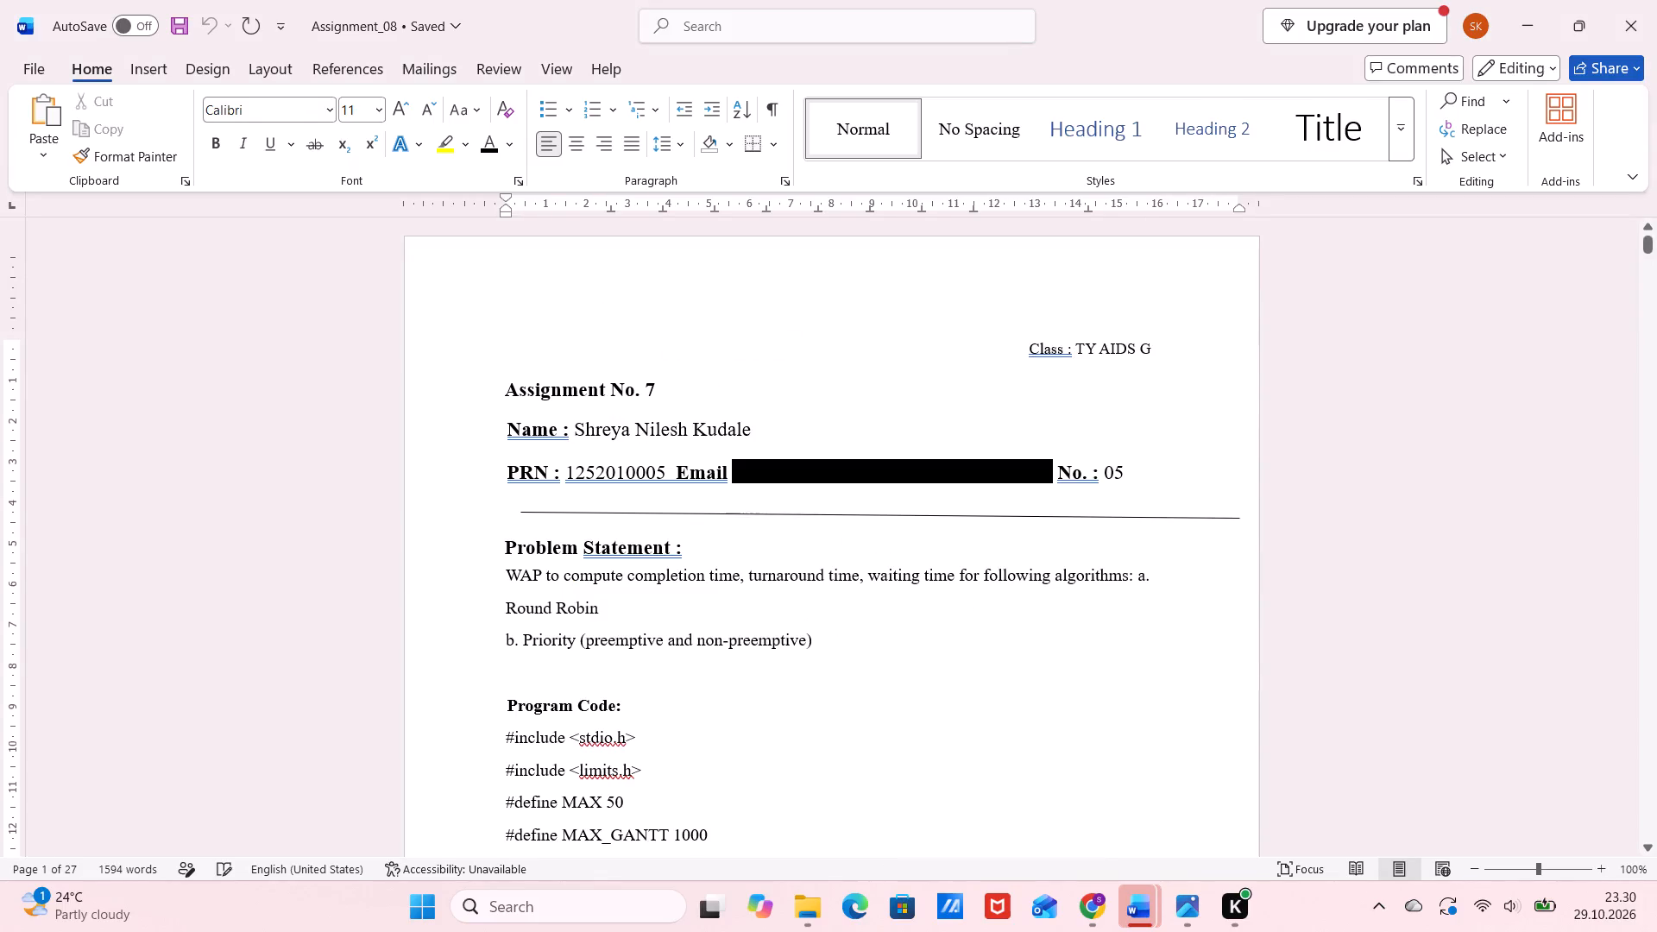
{"action": "key", "text": "BackSpace"}
{"action": "key", "text": "BackSpace"}
{"action": "key", "text": "BackSpace"}
{"action": "type", "text": "08"}
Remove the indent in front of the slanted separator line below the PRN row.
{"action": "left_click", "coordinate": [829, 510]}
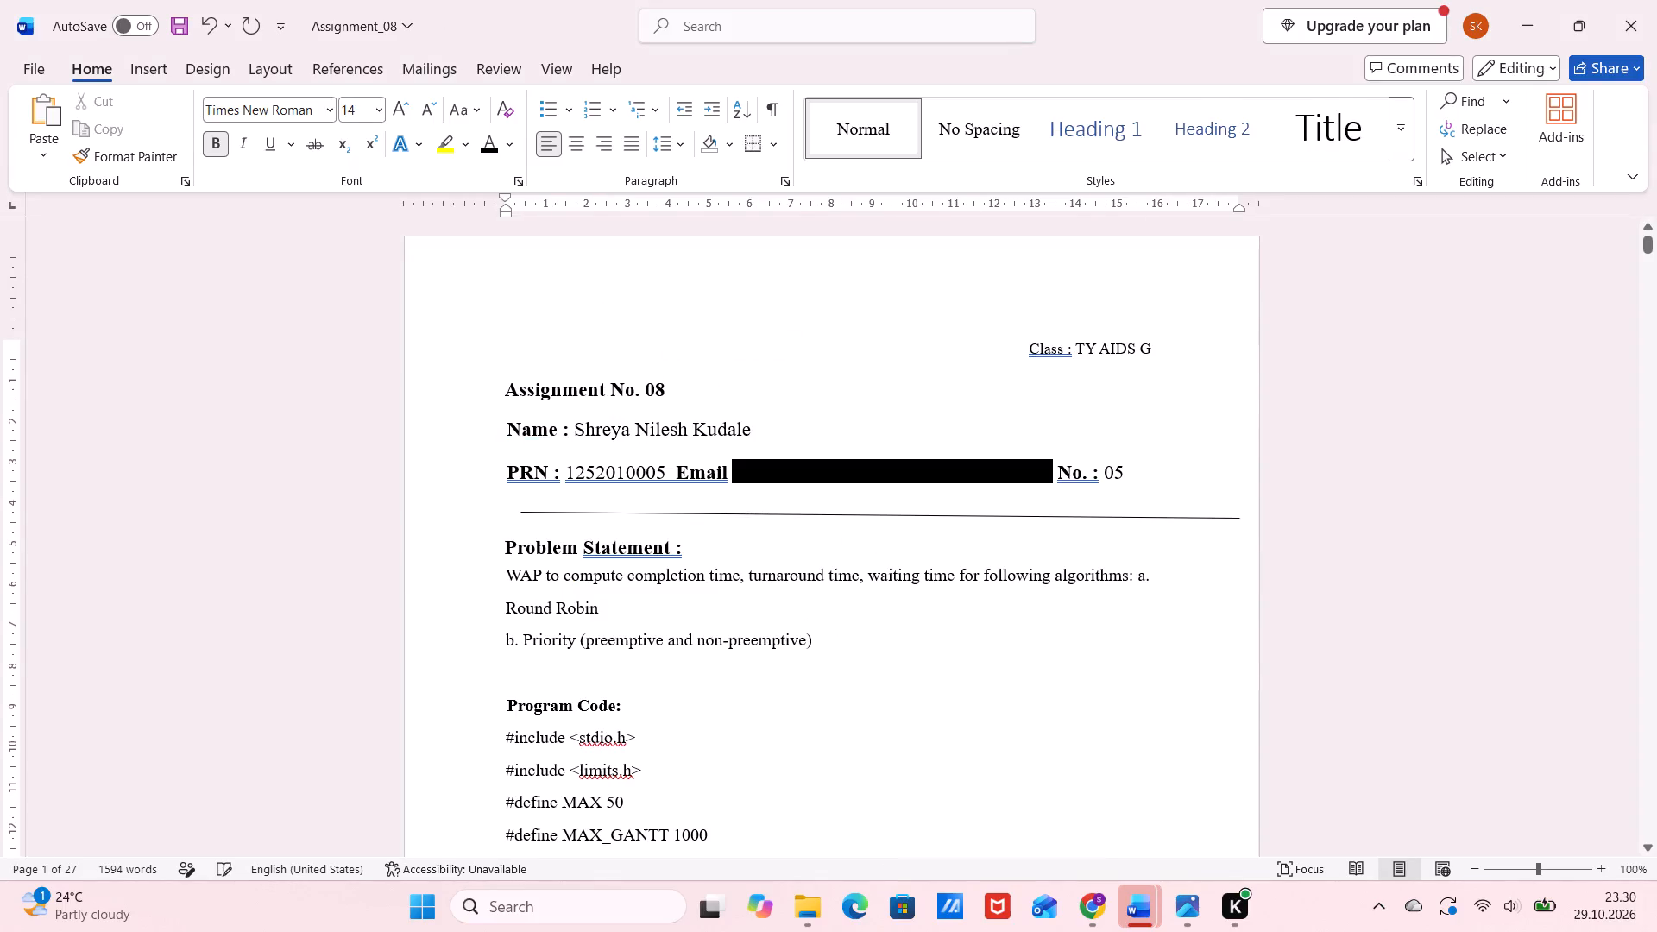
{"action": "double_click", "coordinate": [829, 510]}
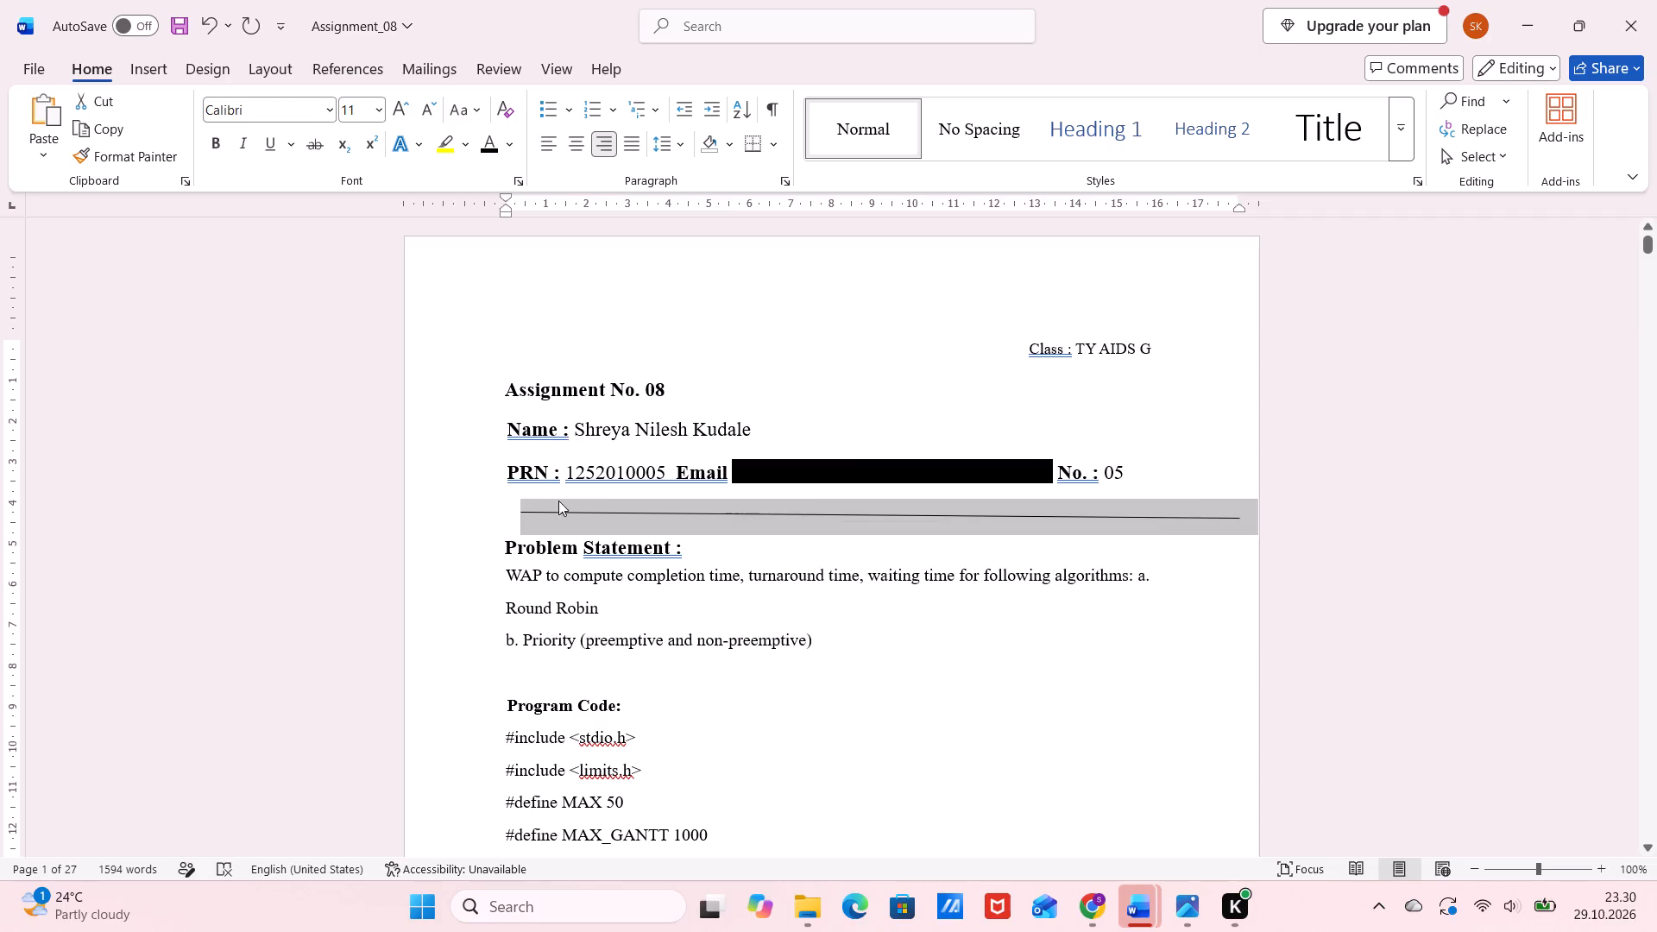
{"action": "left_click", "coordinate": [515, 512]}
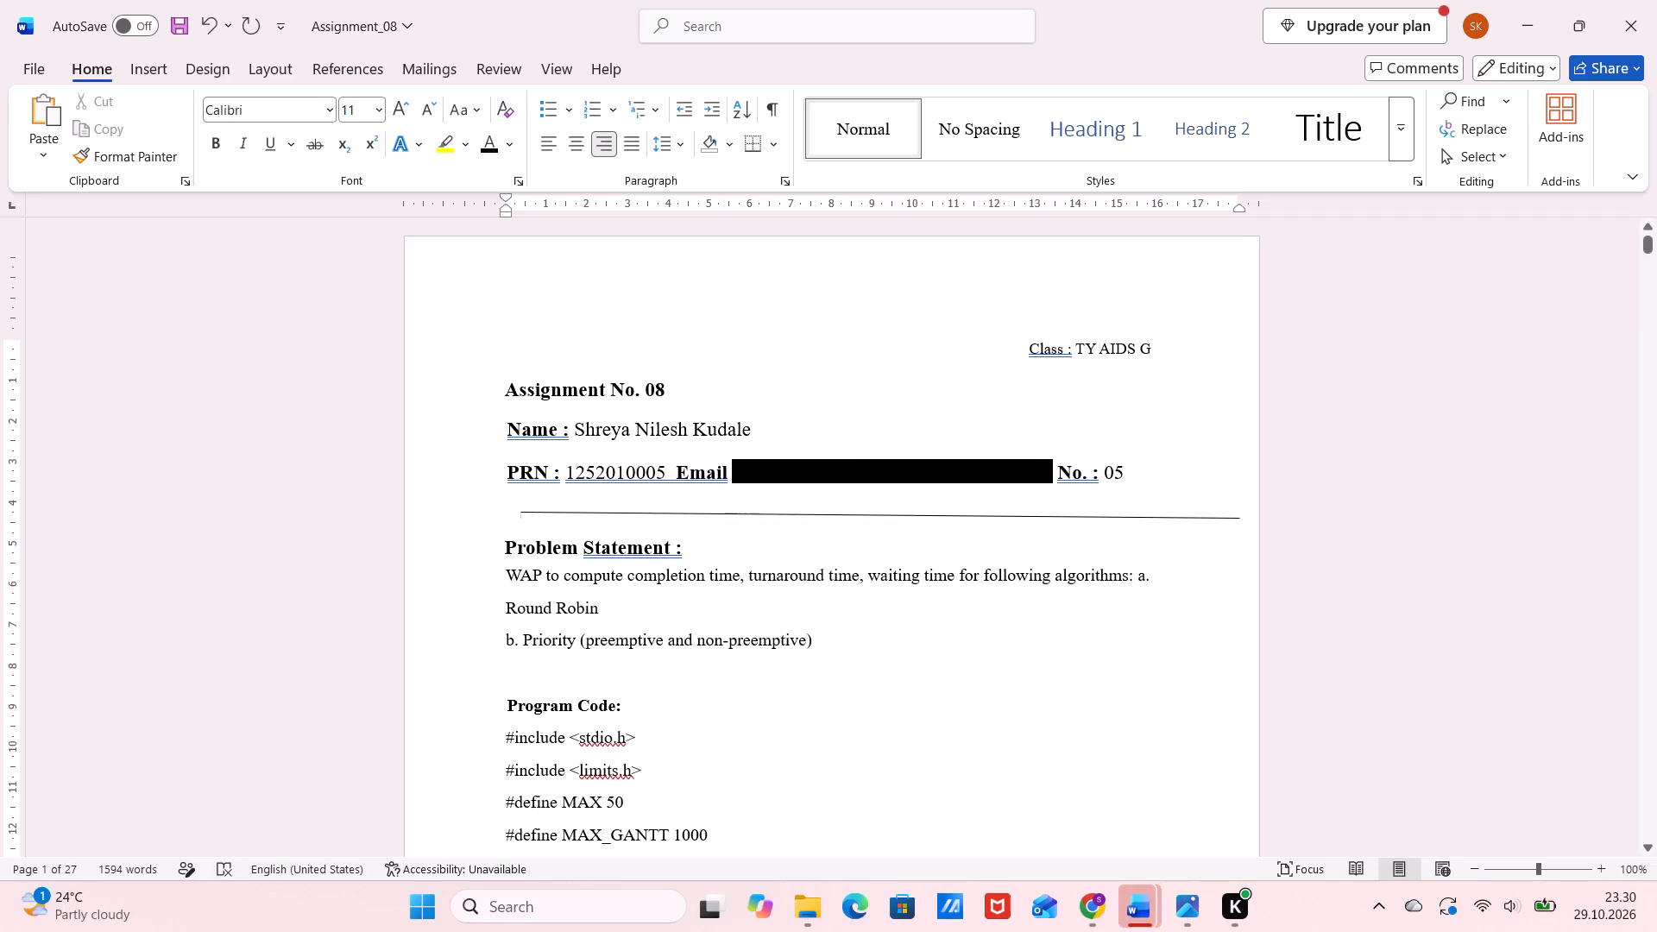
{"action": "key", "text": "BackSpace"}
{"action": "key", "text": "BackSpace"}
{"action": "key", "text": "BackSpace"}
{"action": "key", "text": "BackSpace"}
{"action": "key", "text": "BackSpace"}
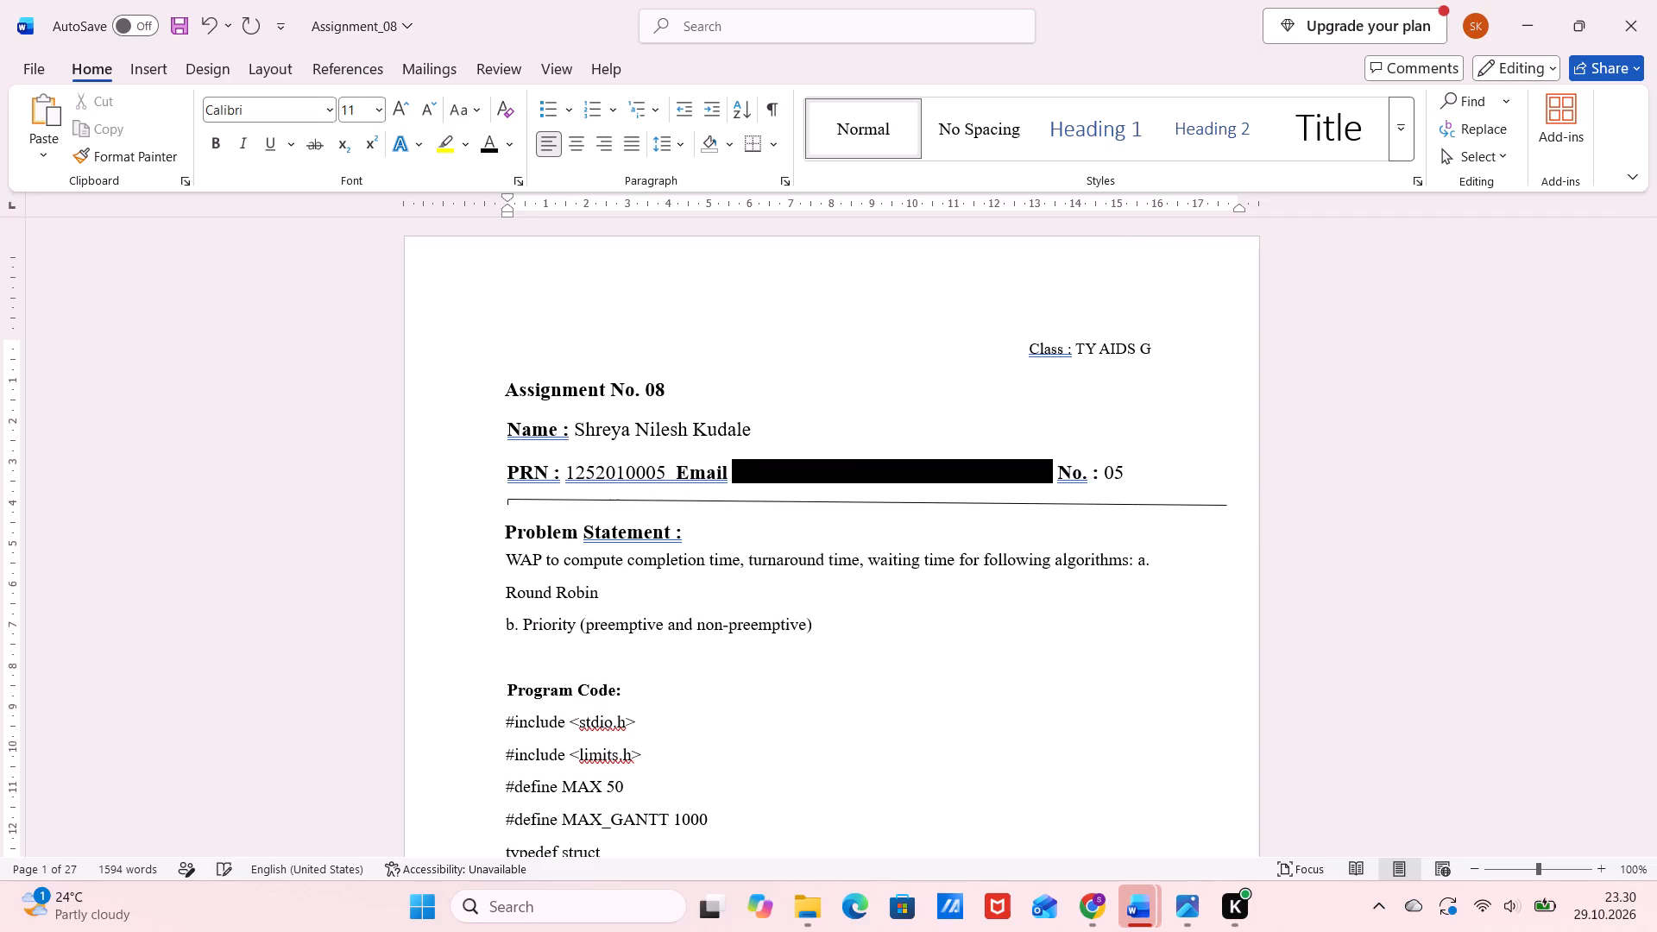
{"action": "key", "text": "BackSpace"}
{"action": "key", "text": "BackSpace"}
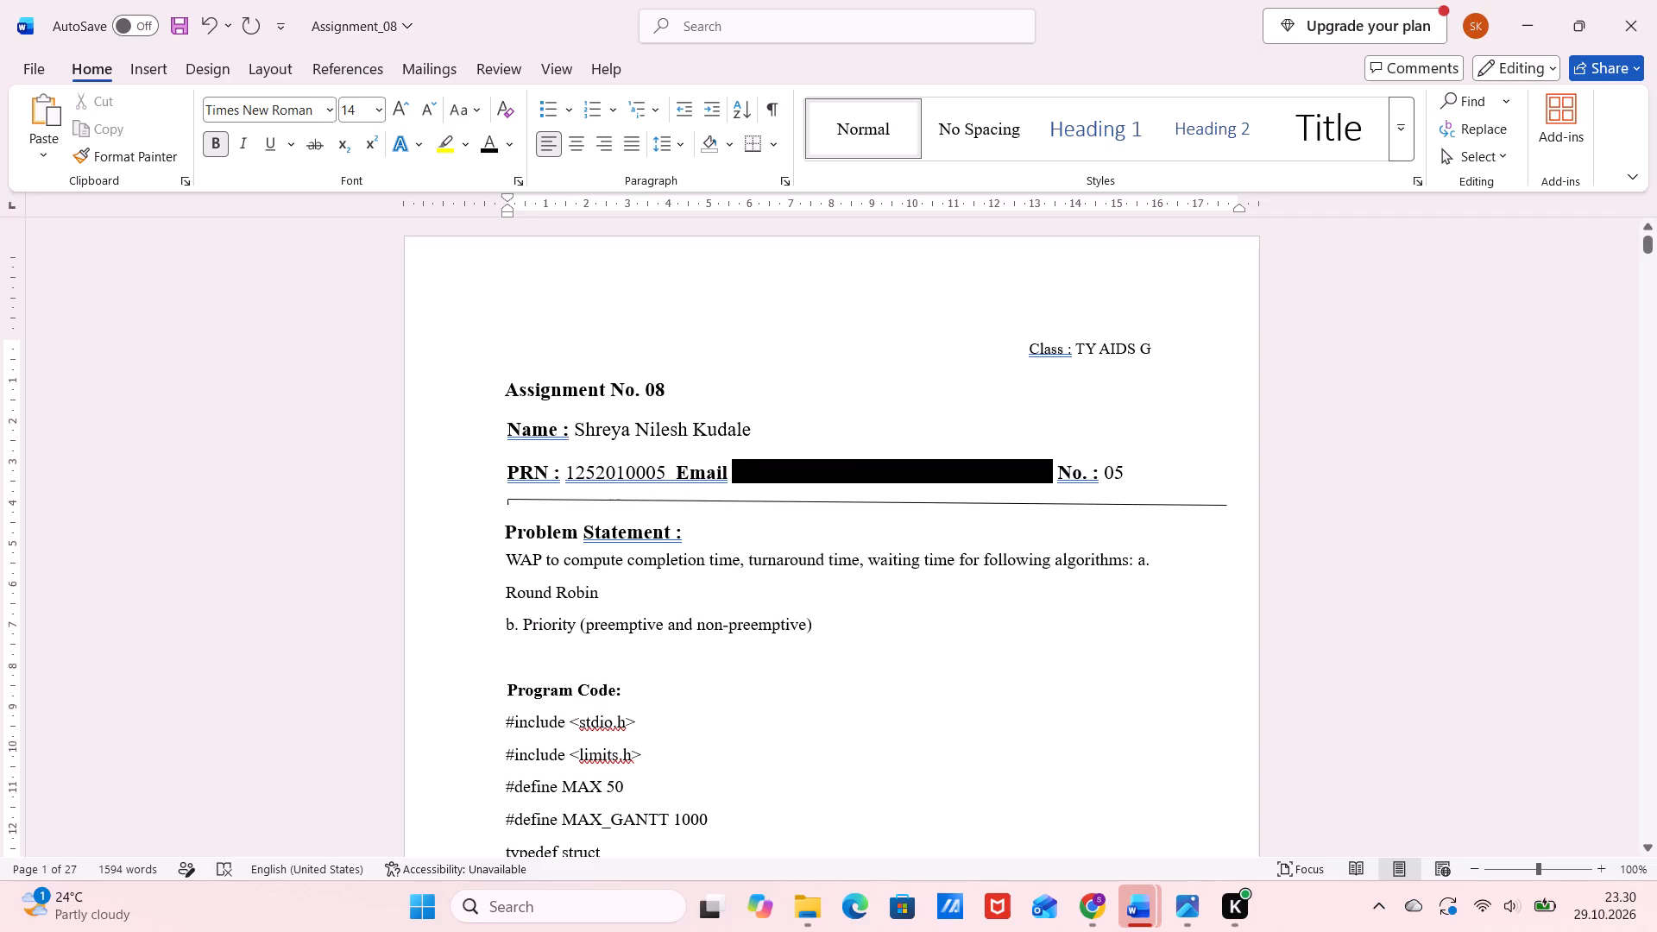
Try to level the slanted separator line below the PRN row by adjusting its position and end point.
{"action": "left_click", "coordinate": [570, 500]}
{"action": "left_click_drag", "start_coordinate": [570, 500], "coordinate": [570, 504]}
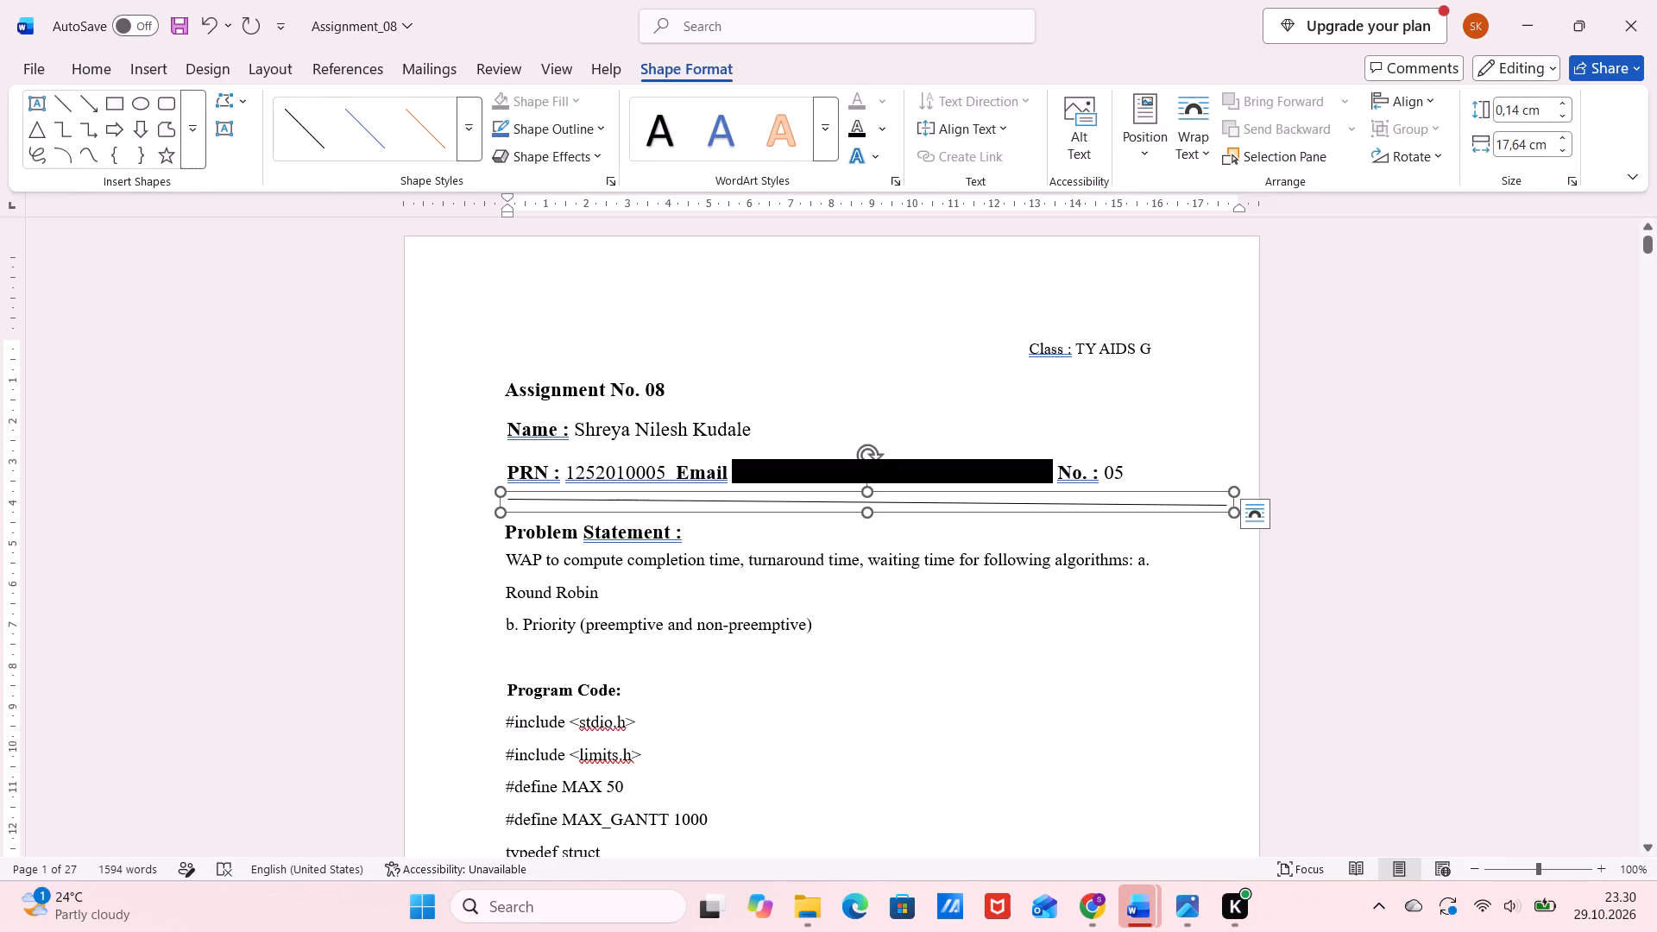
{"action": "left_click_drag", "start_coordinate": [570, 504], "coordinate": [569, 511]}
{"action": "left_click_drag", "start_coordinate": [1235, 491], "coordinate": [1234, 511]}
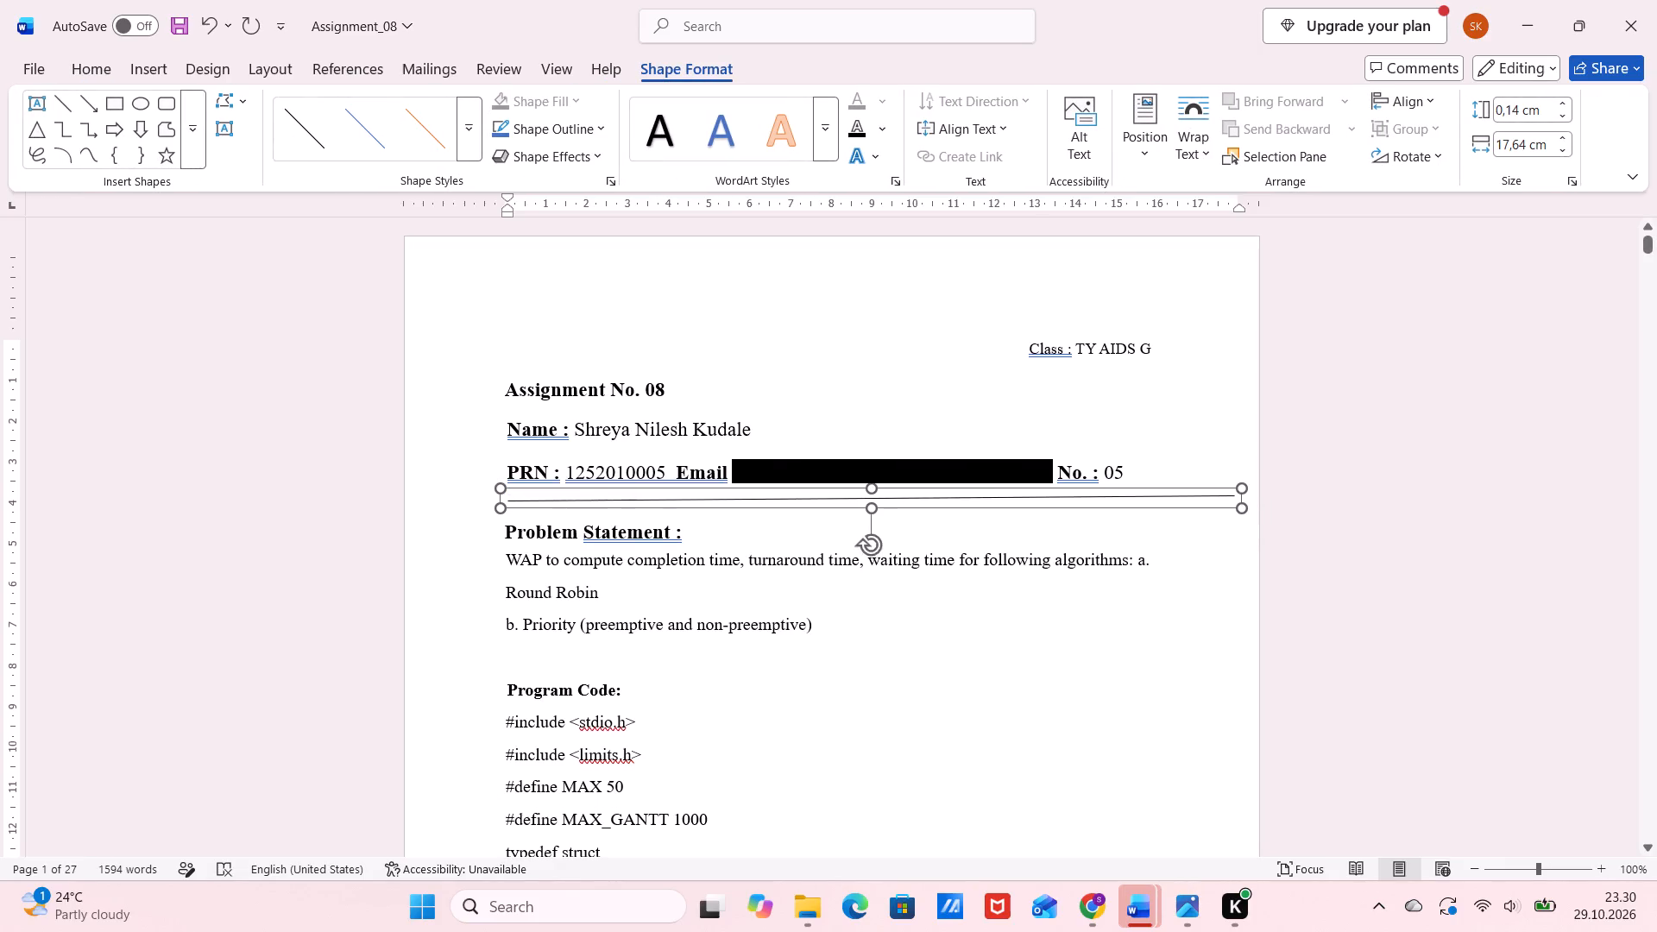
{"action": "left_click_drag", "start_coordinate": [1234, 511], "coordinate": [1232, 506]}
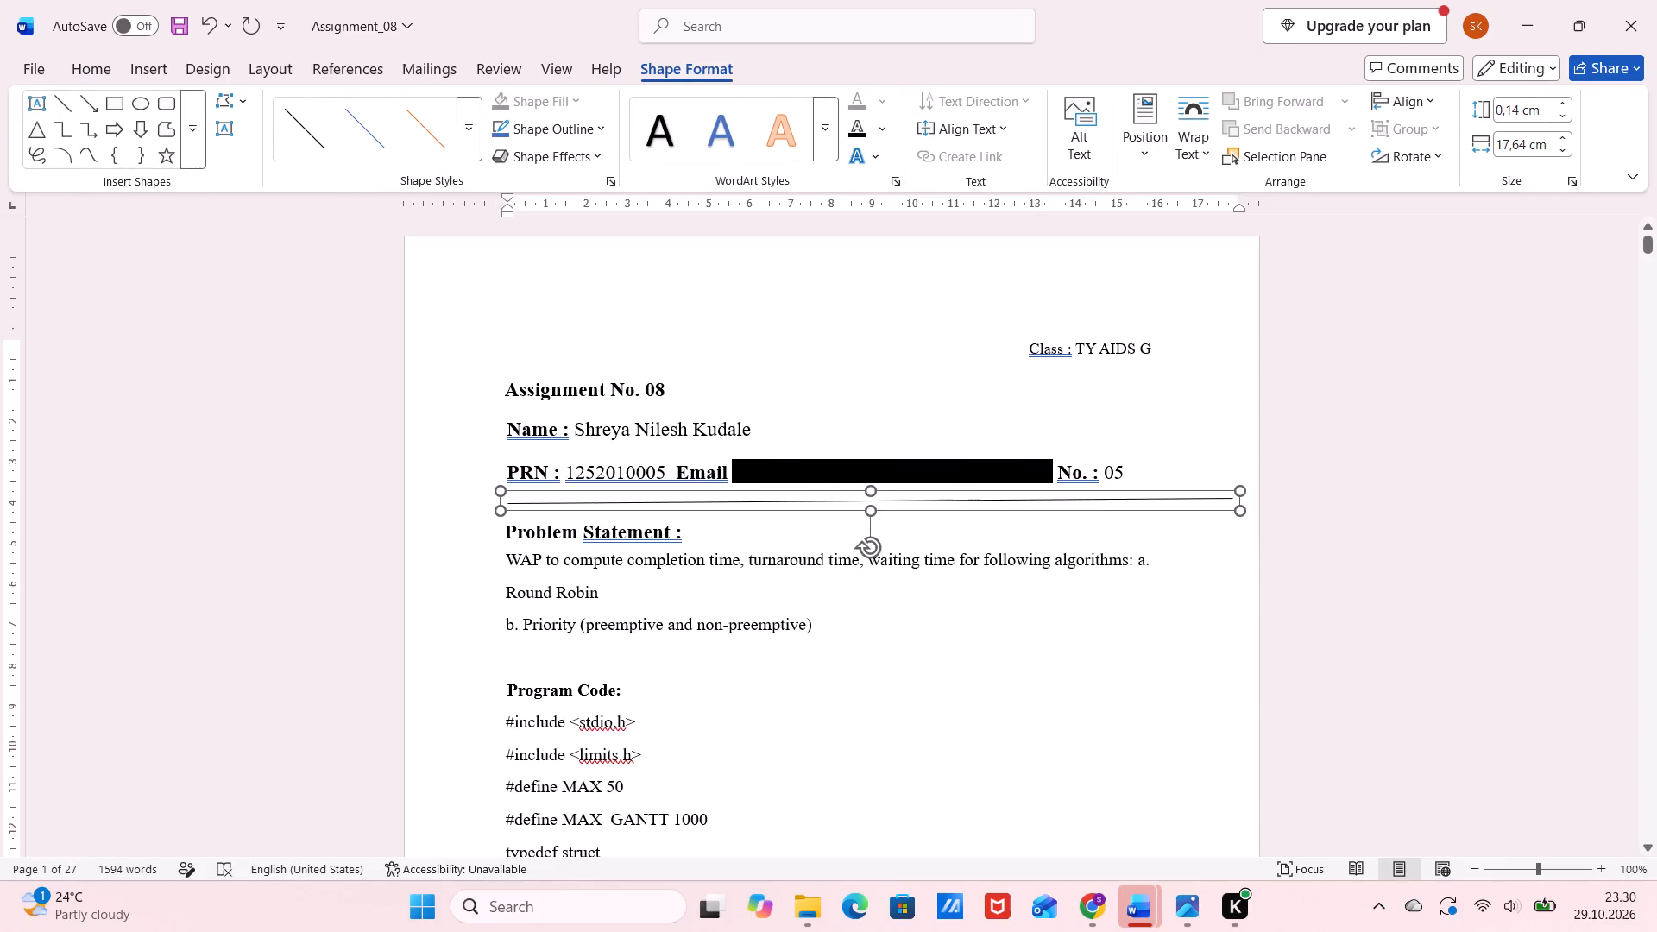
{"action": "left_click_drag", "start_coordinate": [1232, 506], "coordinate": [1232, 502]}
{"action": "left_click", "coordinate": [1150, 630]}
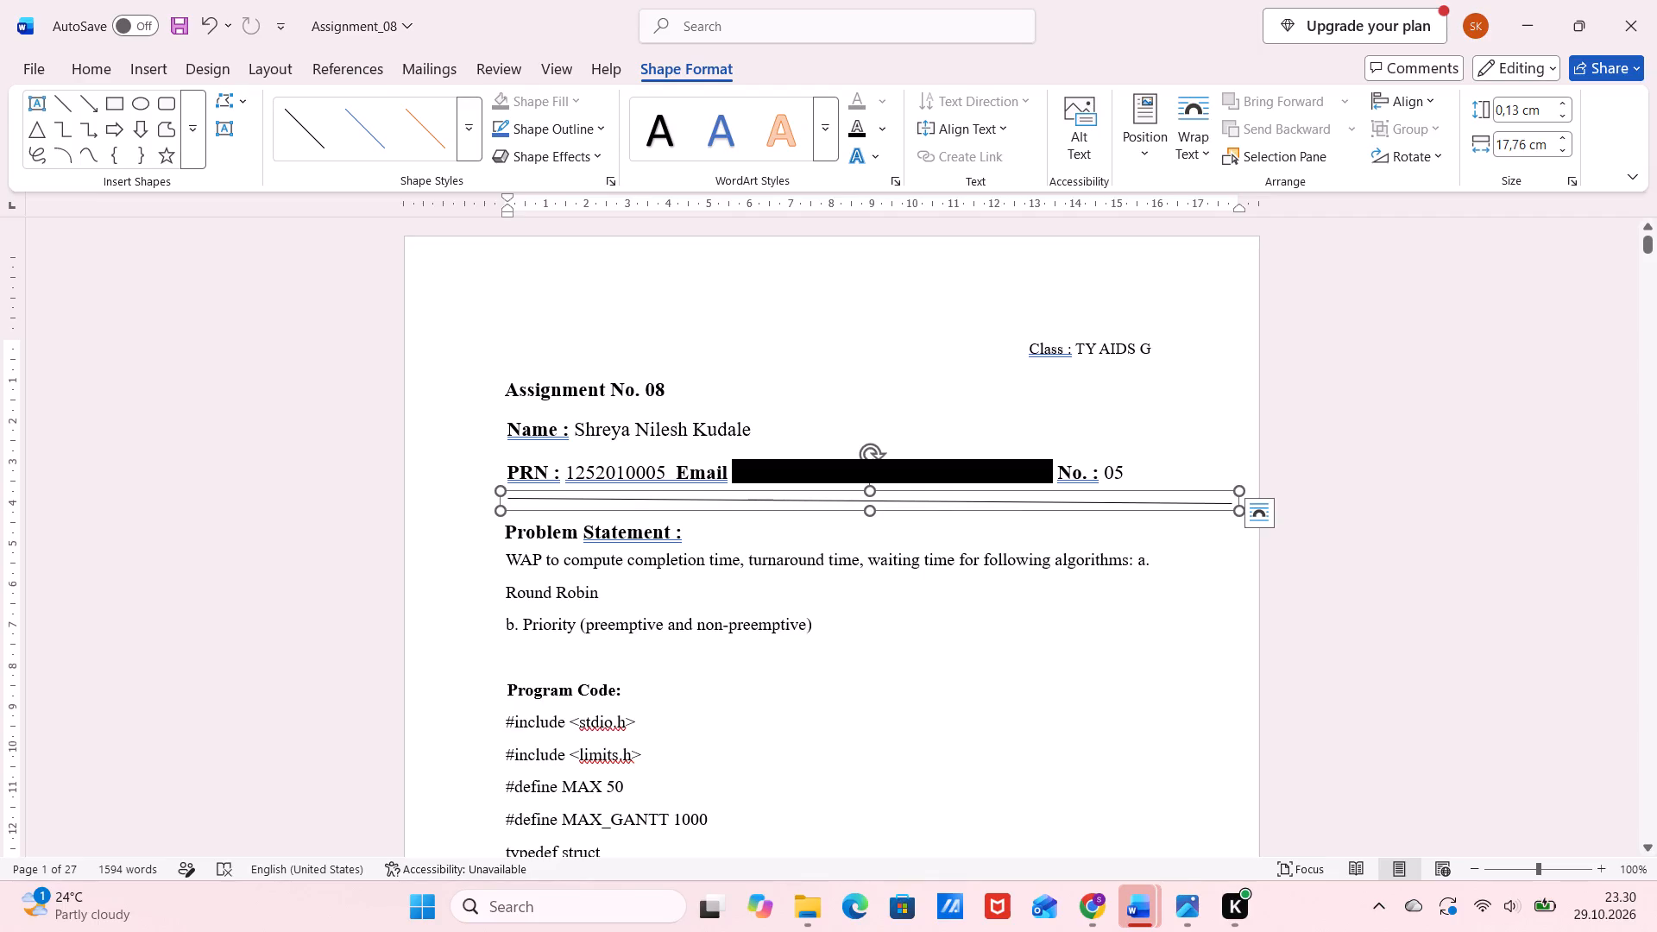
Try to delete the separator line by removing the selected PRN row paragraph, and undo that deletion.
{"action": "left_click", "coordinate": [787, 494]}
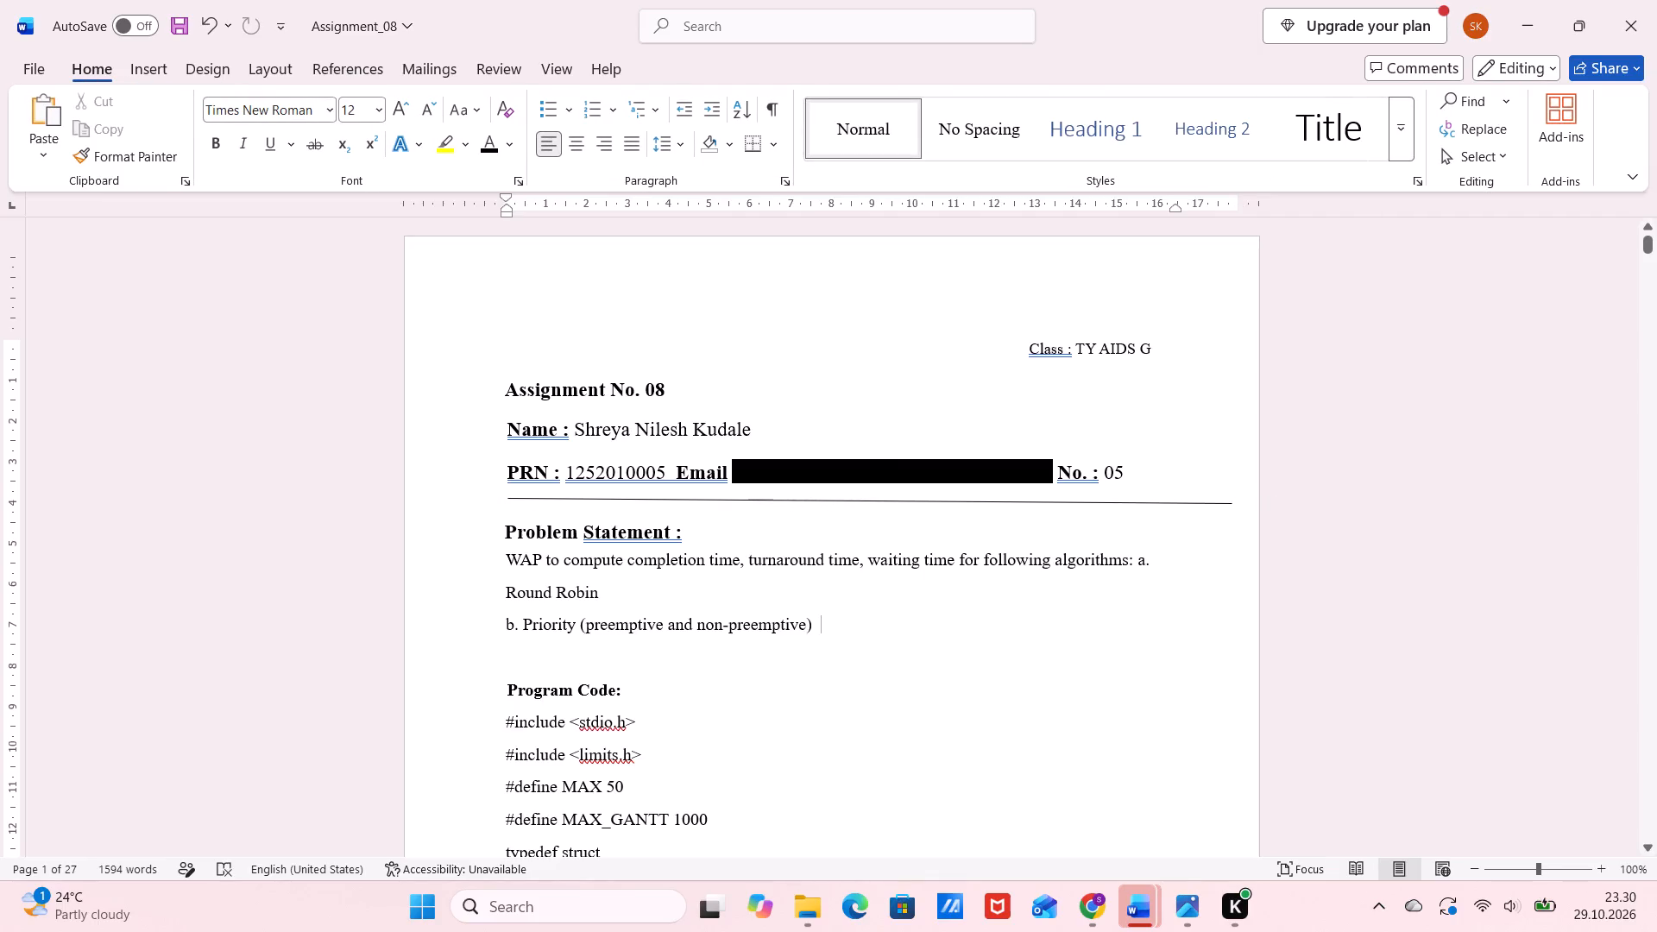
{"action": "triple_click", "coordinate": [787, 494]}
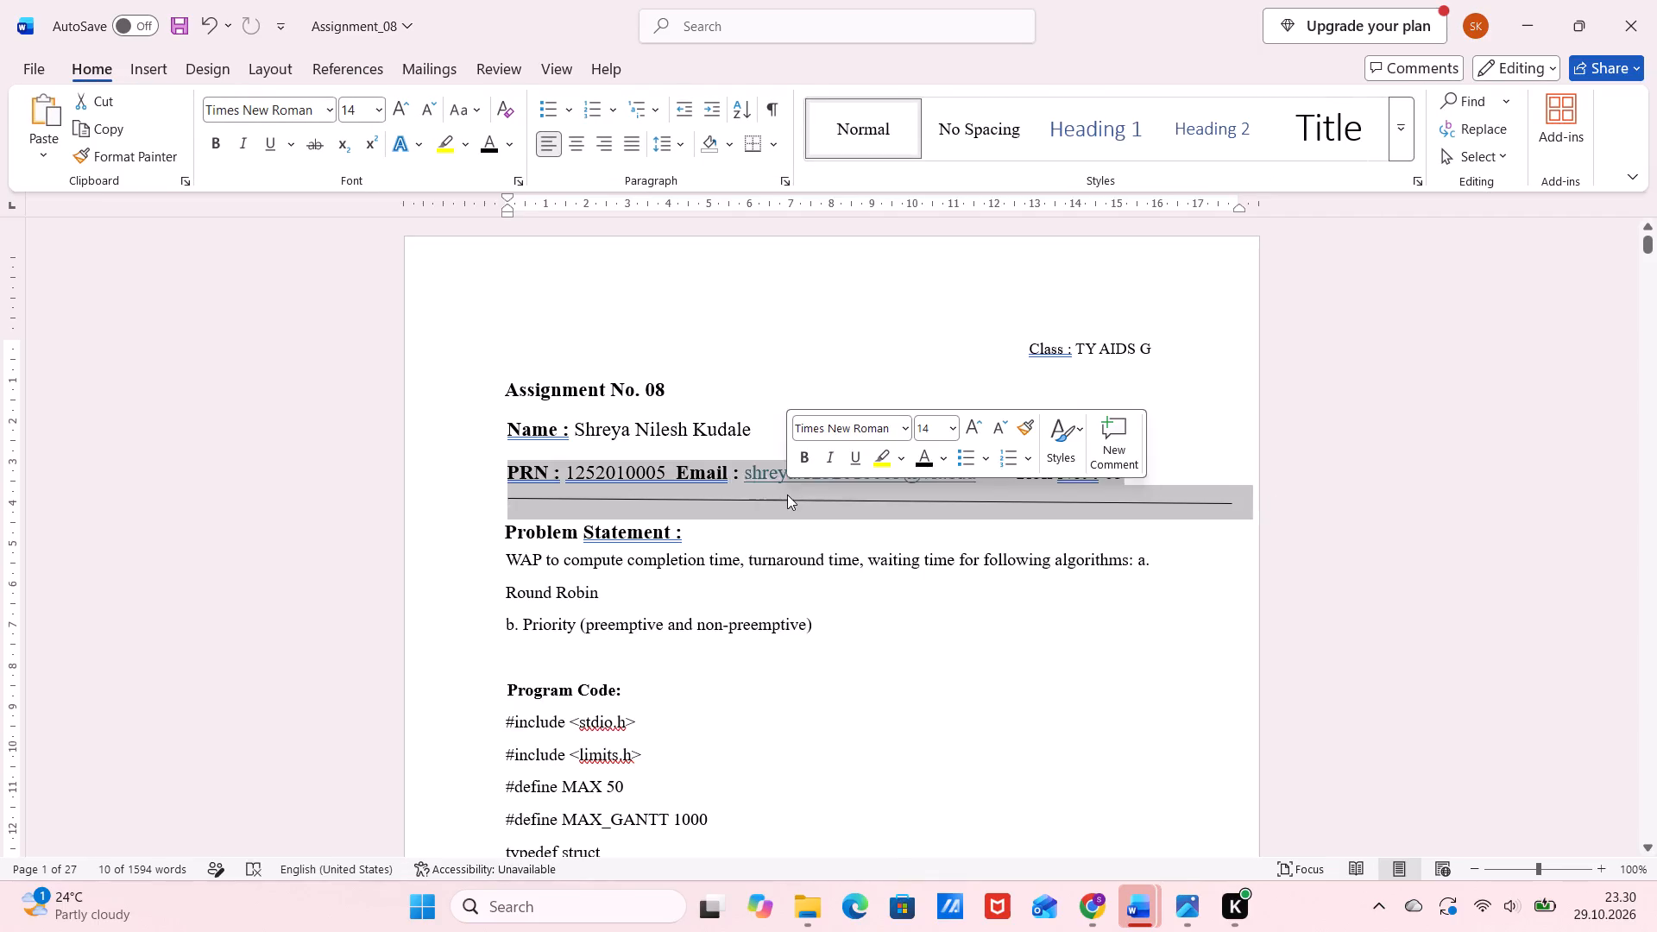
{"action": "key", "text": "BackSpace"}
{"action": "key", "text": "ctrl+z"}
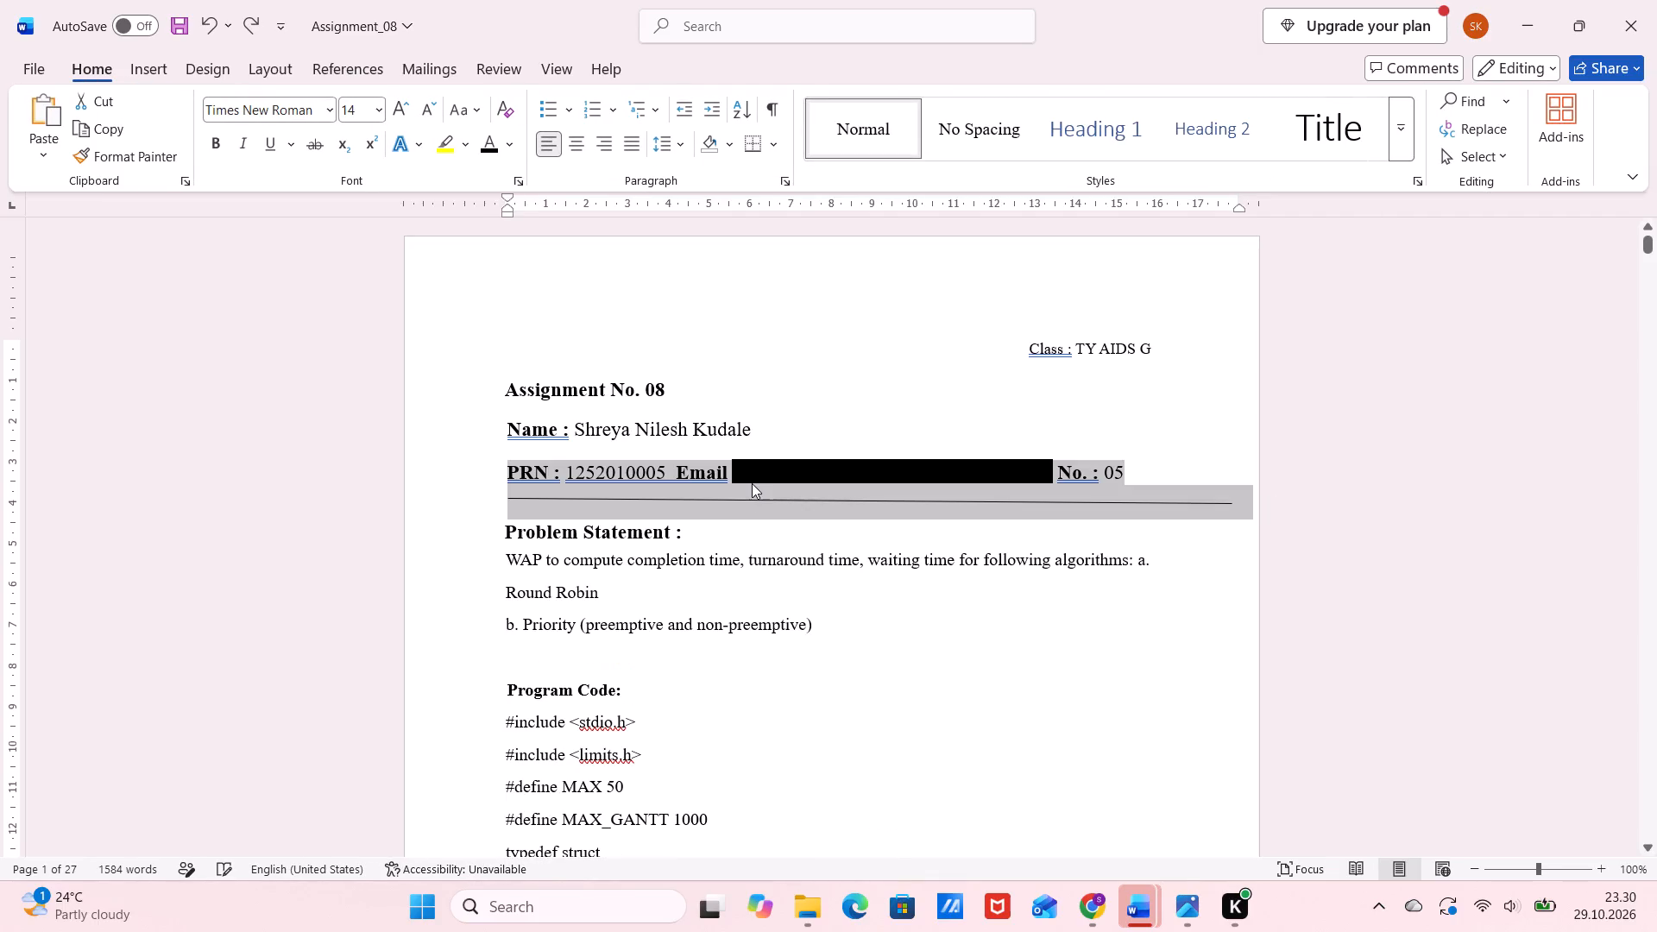
Delete the slanted separator line below the PRN row and leave an empty line in its place.
{"action": "left_click", "coordinate": [726, 522]}
{"action": "double_click", "coordinate": [755, 502]}
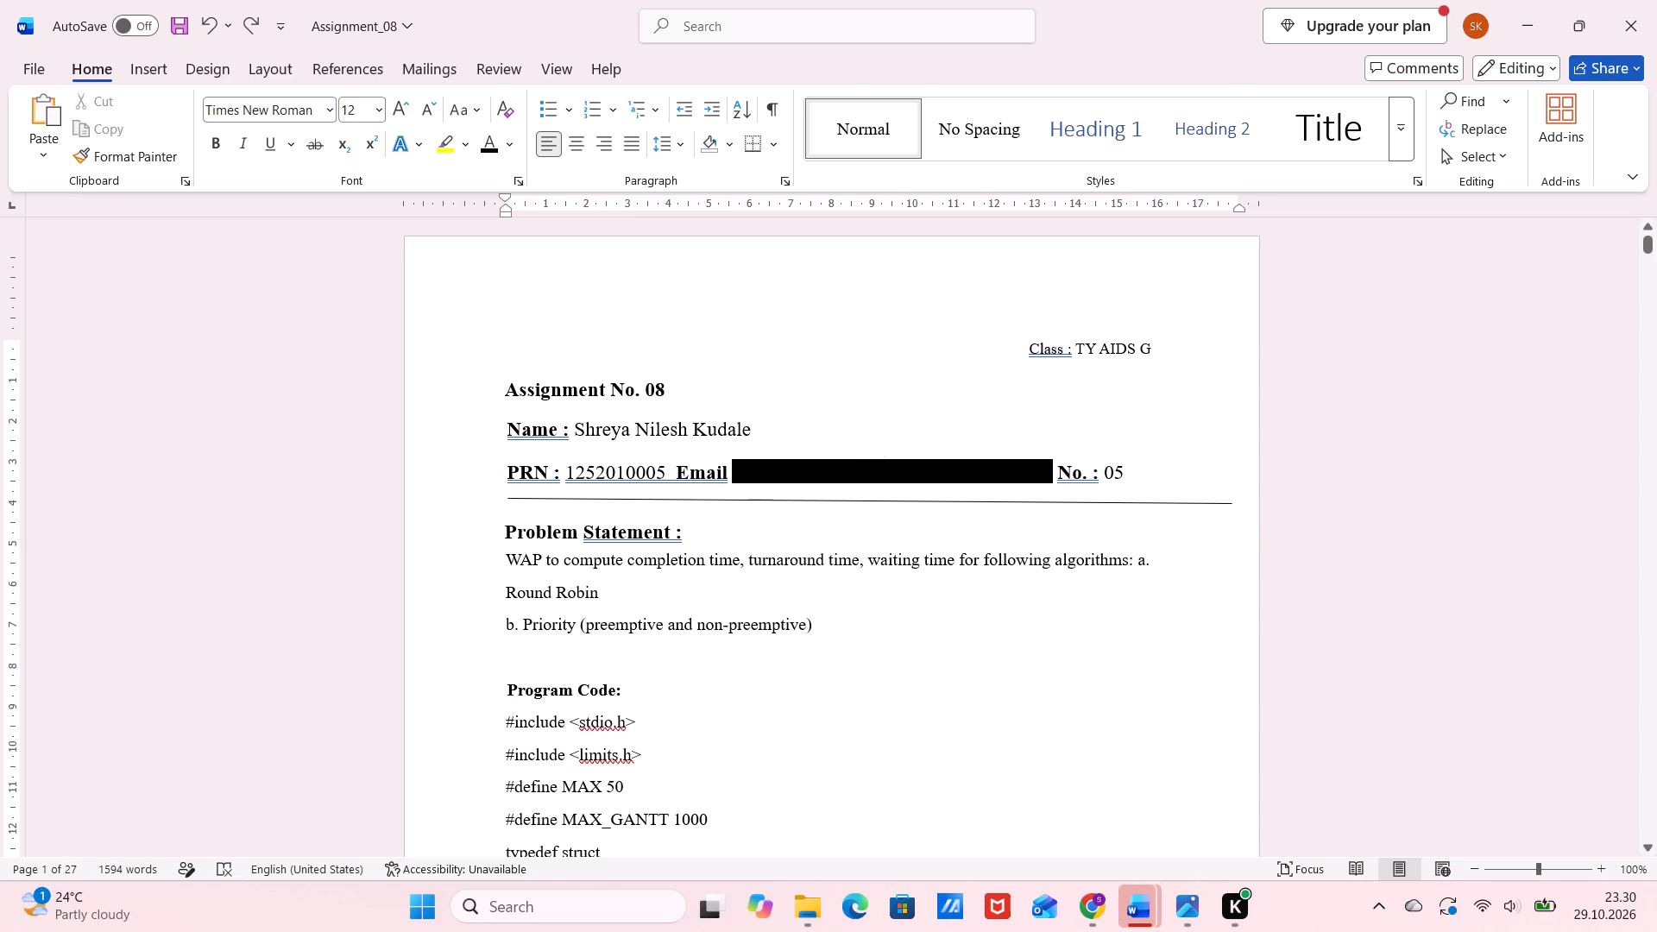
{"action": "key", "text": "BackSpace"}
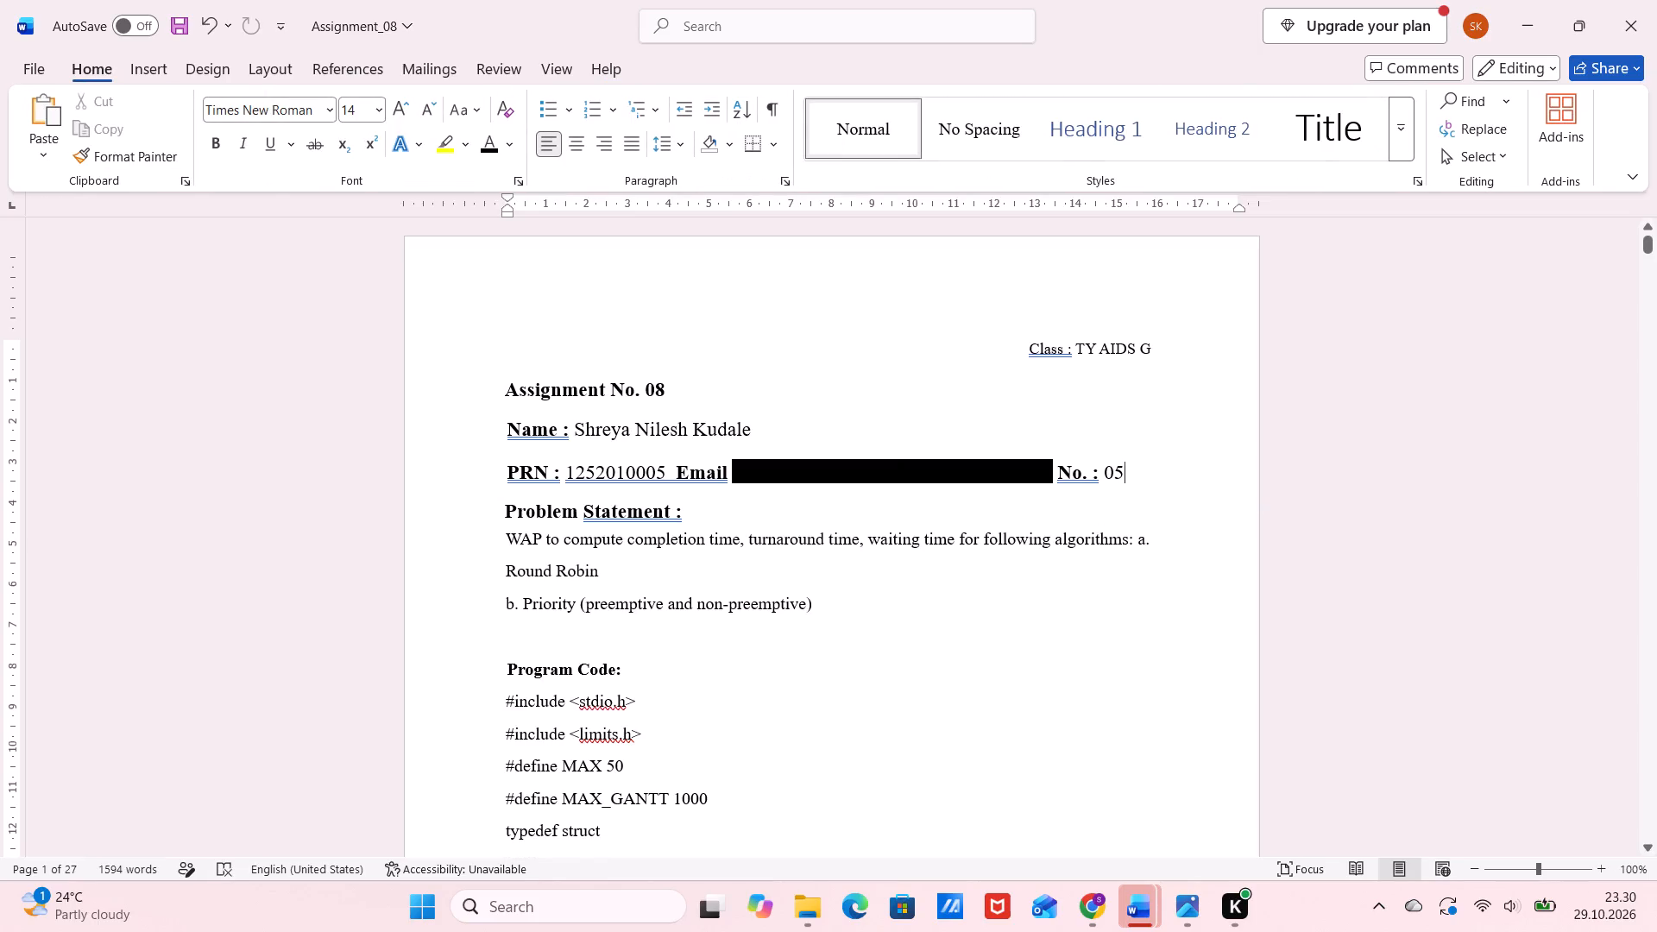
{"action": "key", "text": "Return"}
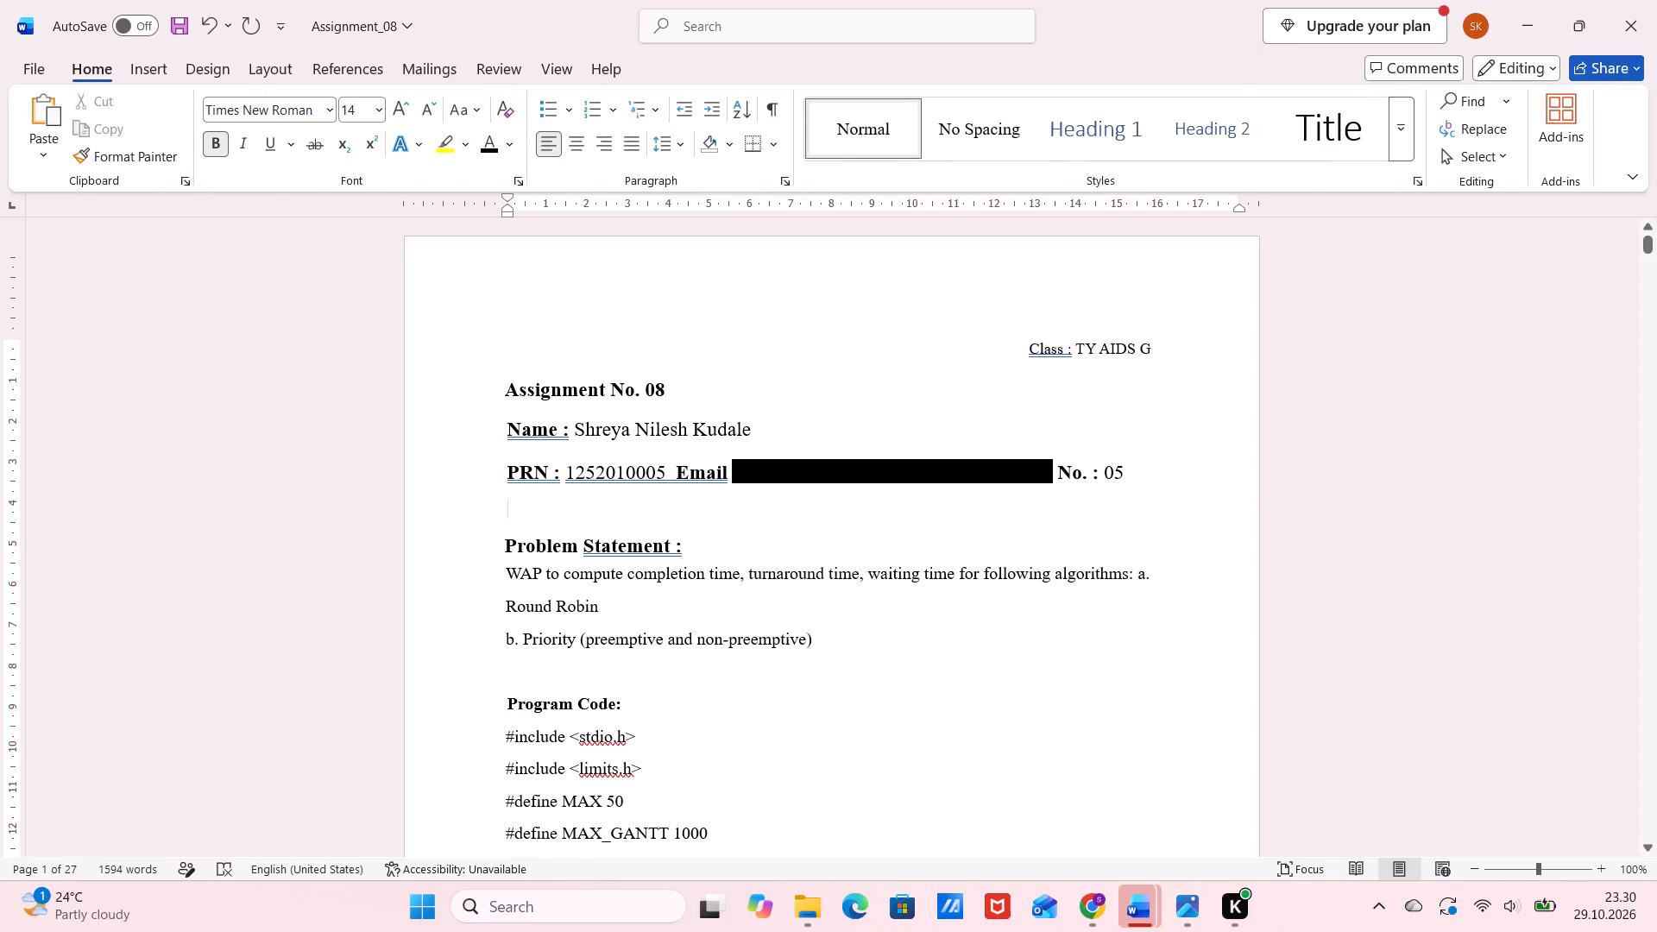
Insert five extra spaces between the PRN number and the Email label.
{"action": "left_click", "coordinate": [658, 467]}
{"action": "key", "text": "Right"}
{"action": "key", "text": "space"}
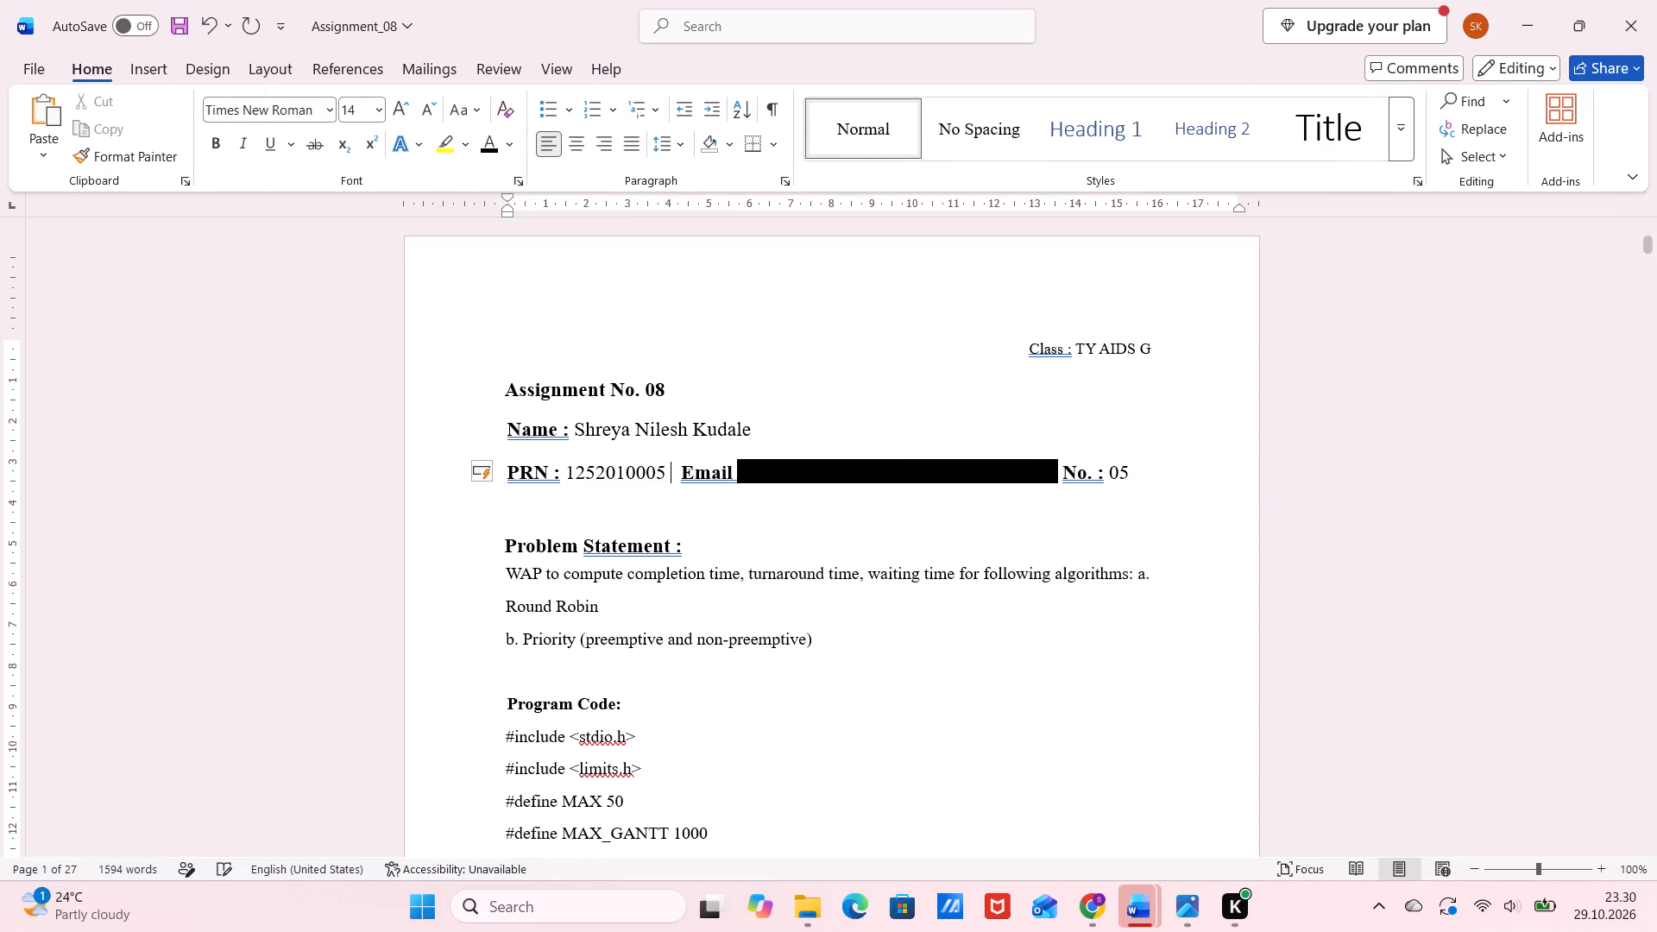
{"action": "key", "text": "space"}
{"action": "key", "text": "space"}
{"action": "key", "text": "space"}
{"action": "key", "text": "space"}
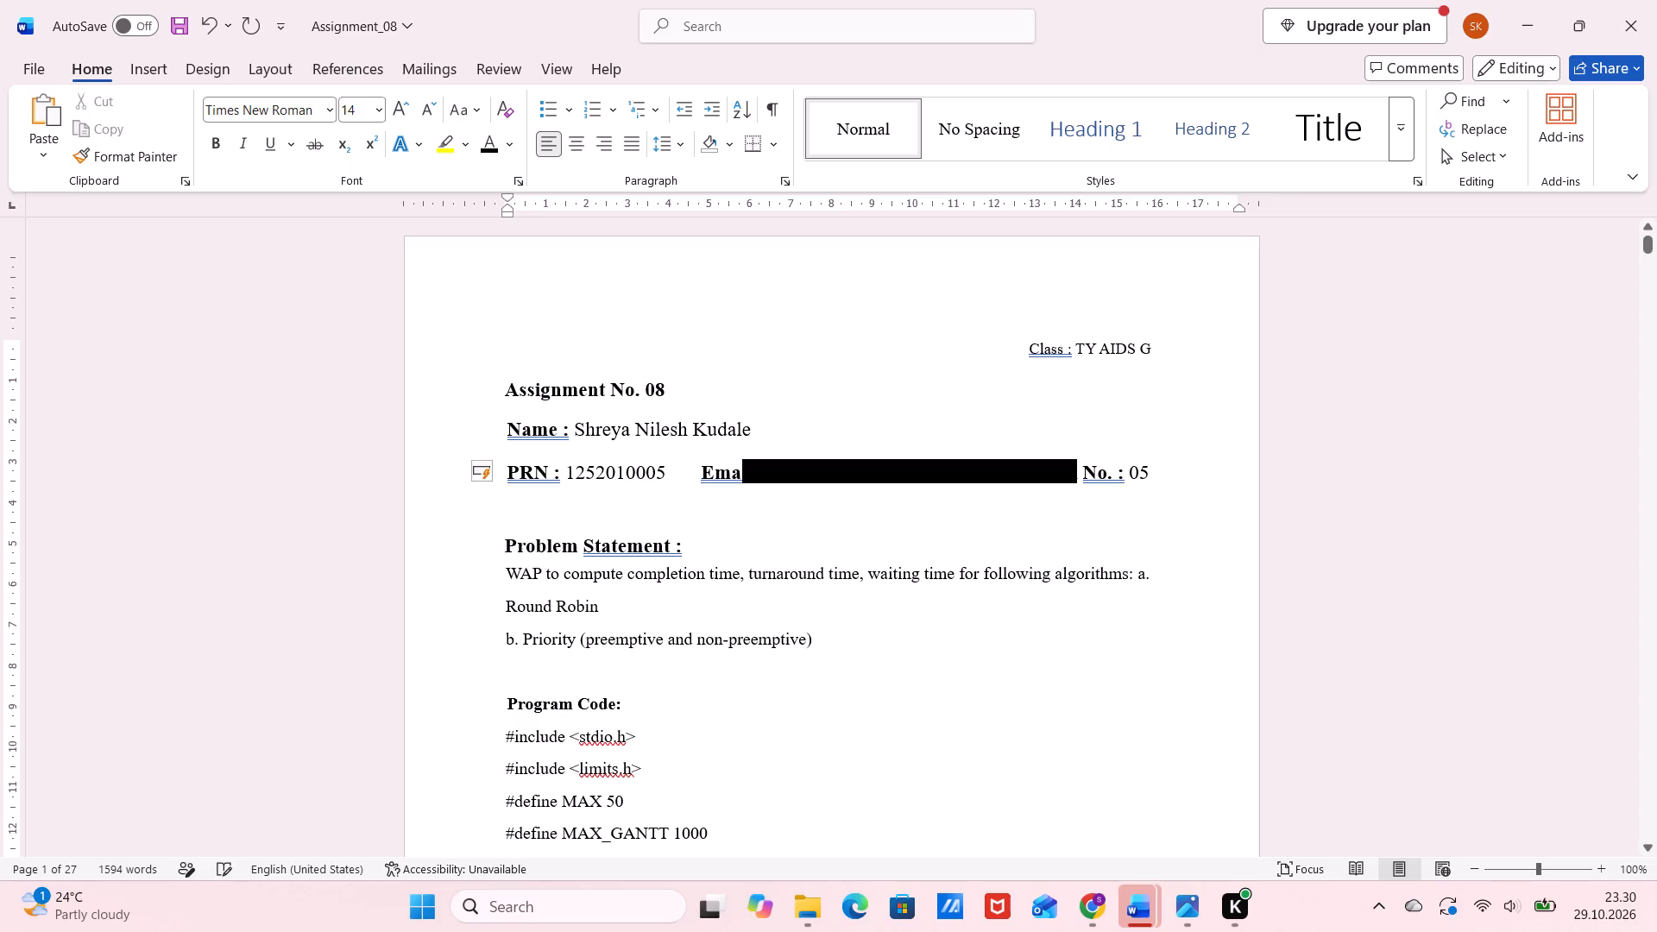
Draw a straight horizontal line across the text width between the PRN row and the Problem Statement heading.
{"action": "left_click", "coordinate": [154, 66]}
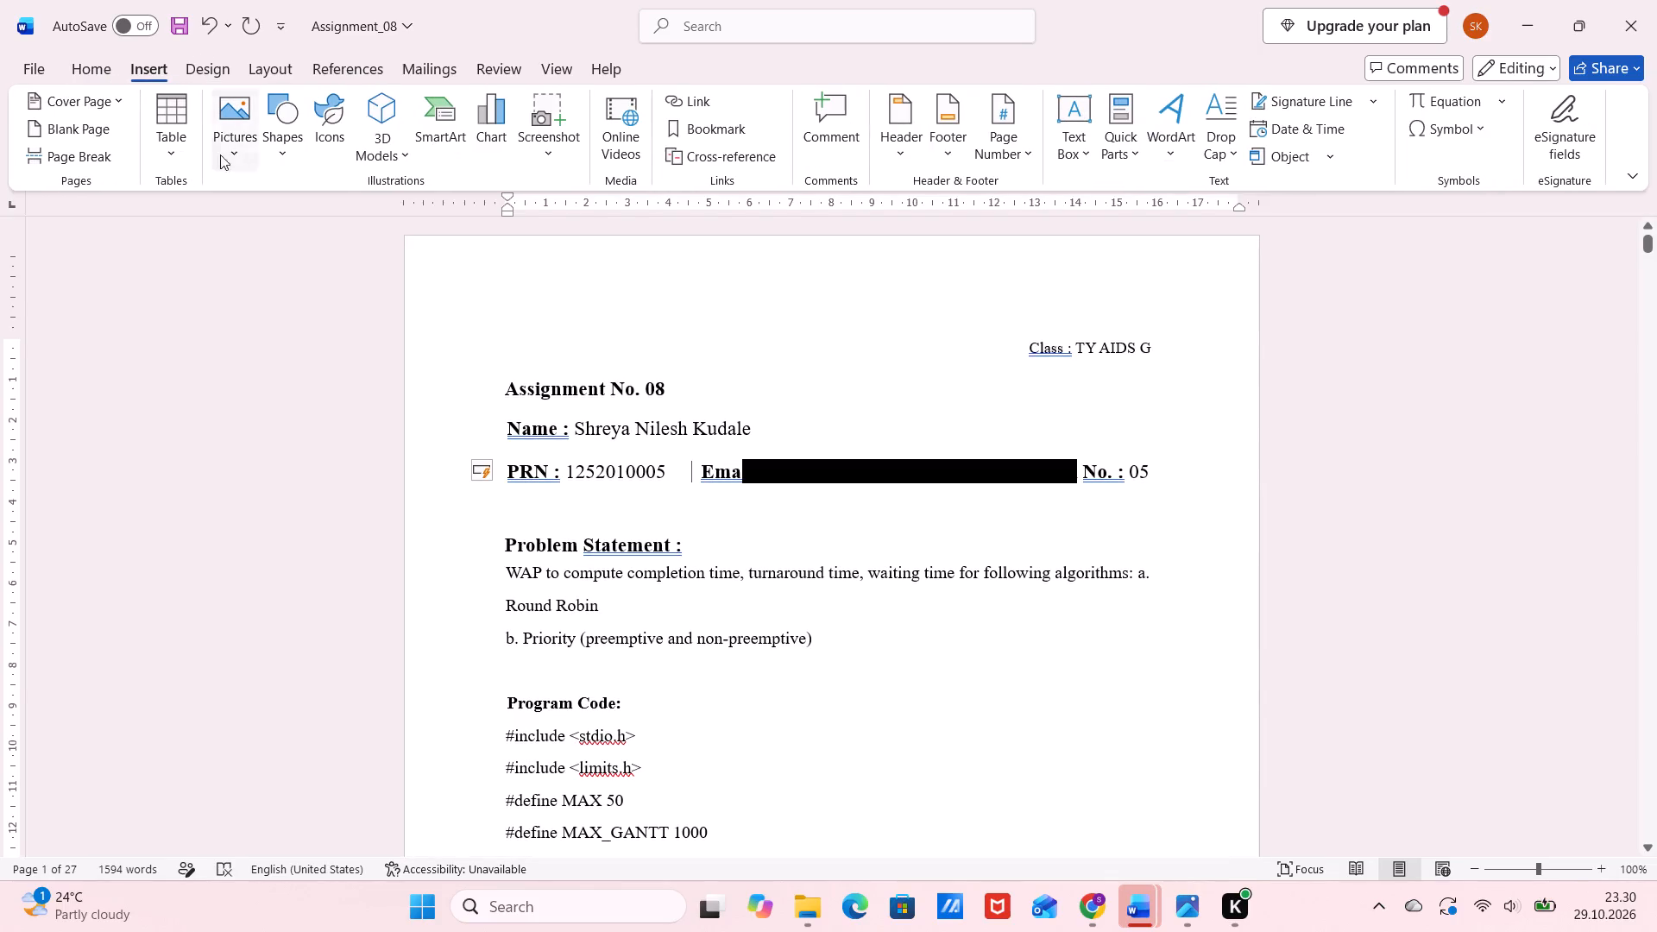
{"action": "left_click", "coordinate": [101, 76]}
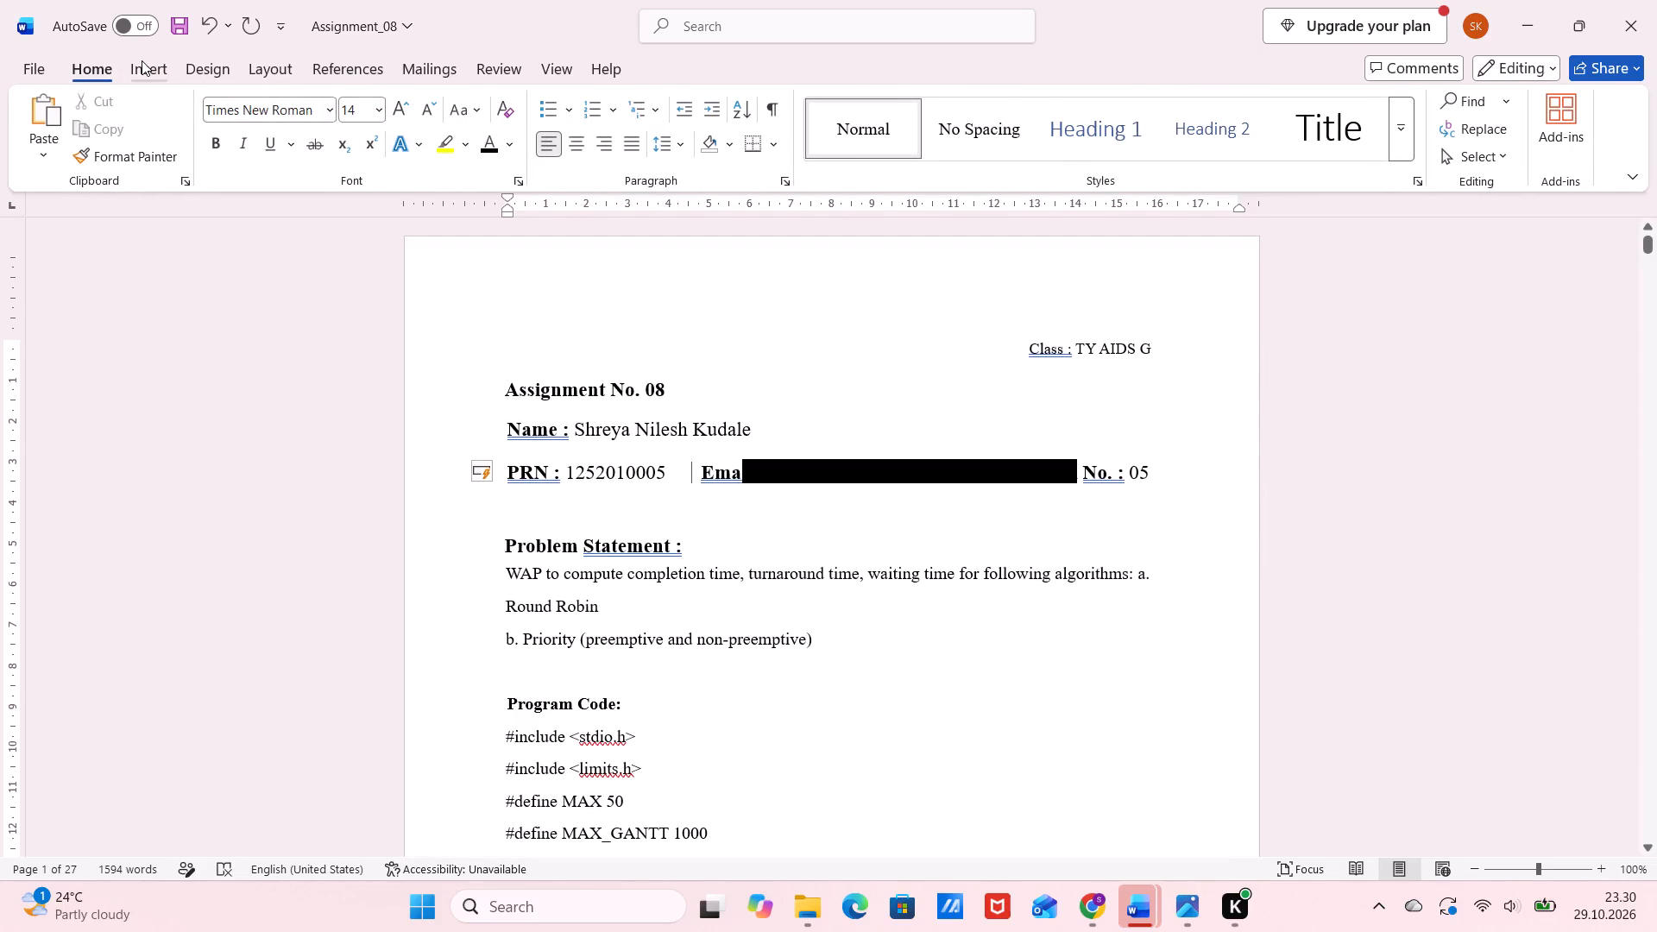
{"action": "left_click", "coordinate": [142, 60]}
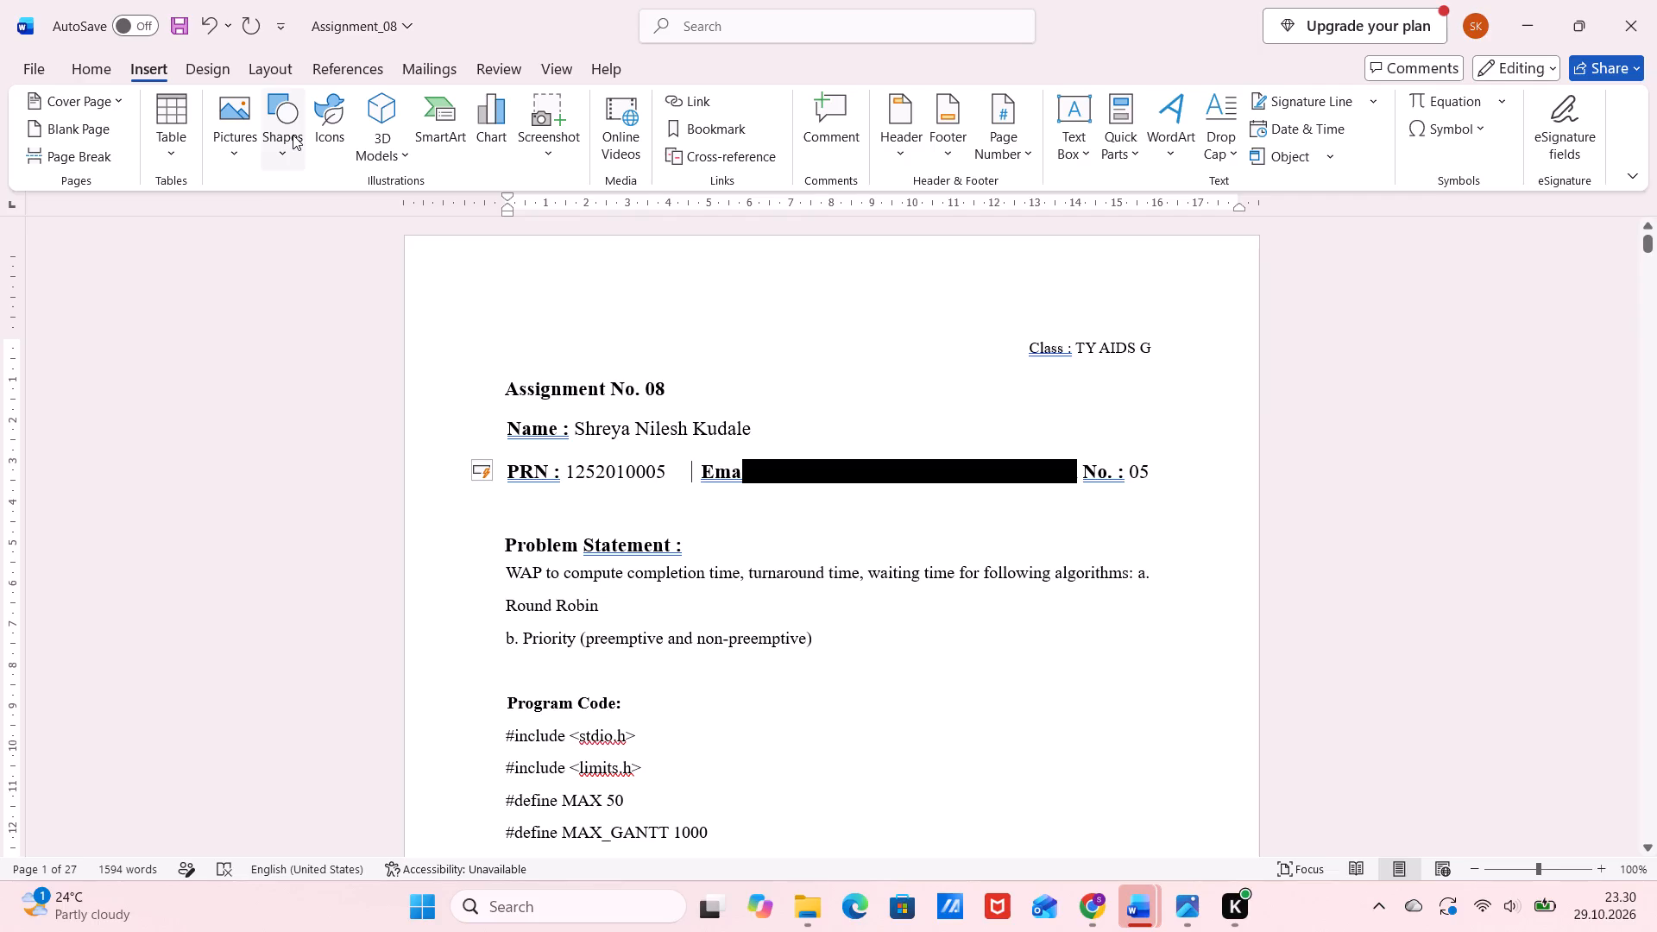
{"action": "left_click", "coordinate": [293, 135]}
{"action": "left_click", "coordinate": [299, 220]}
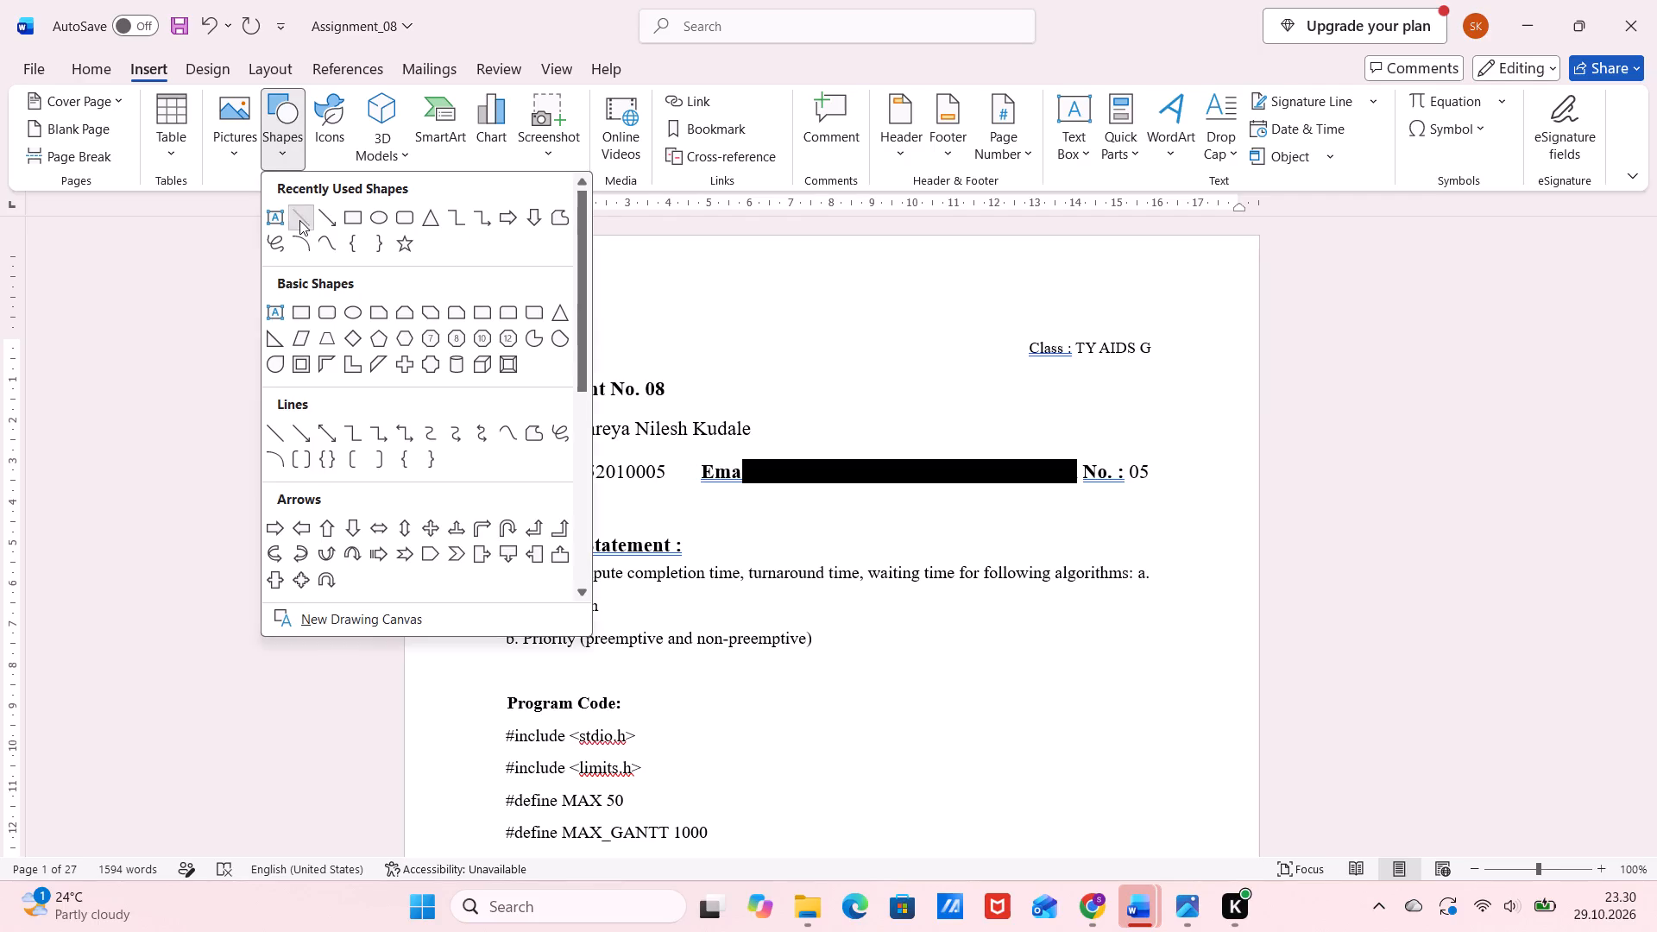
{"action": "left_click_drag", "start_coordinate": [504, 504], "coordinate": [1189, 505]}
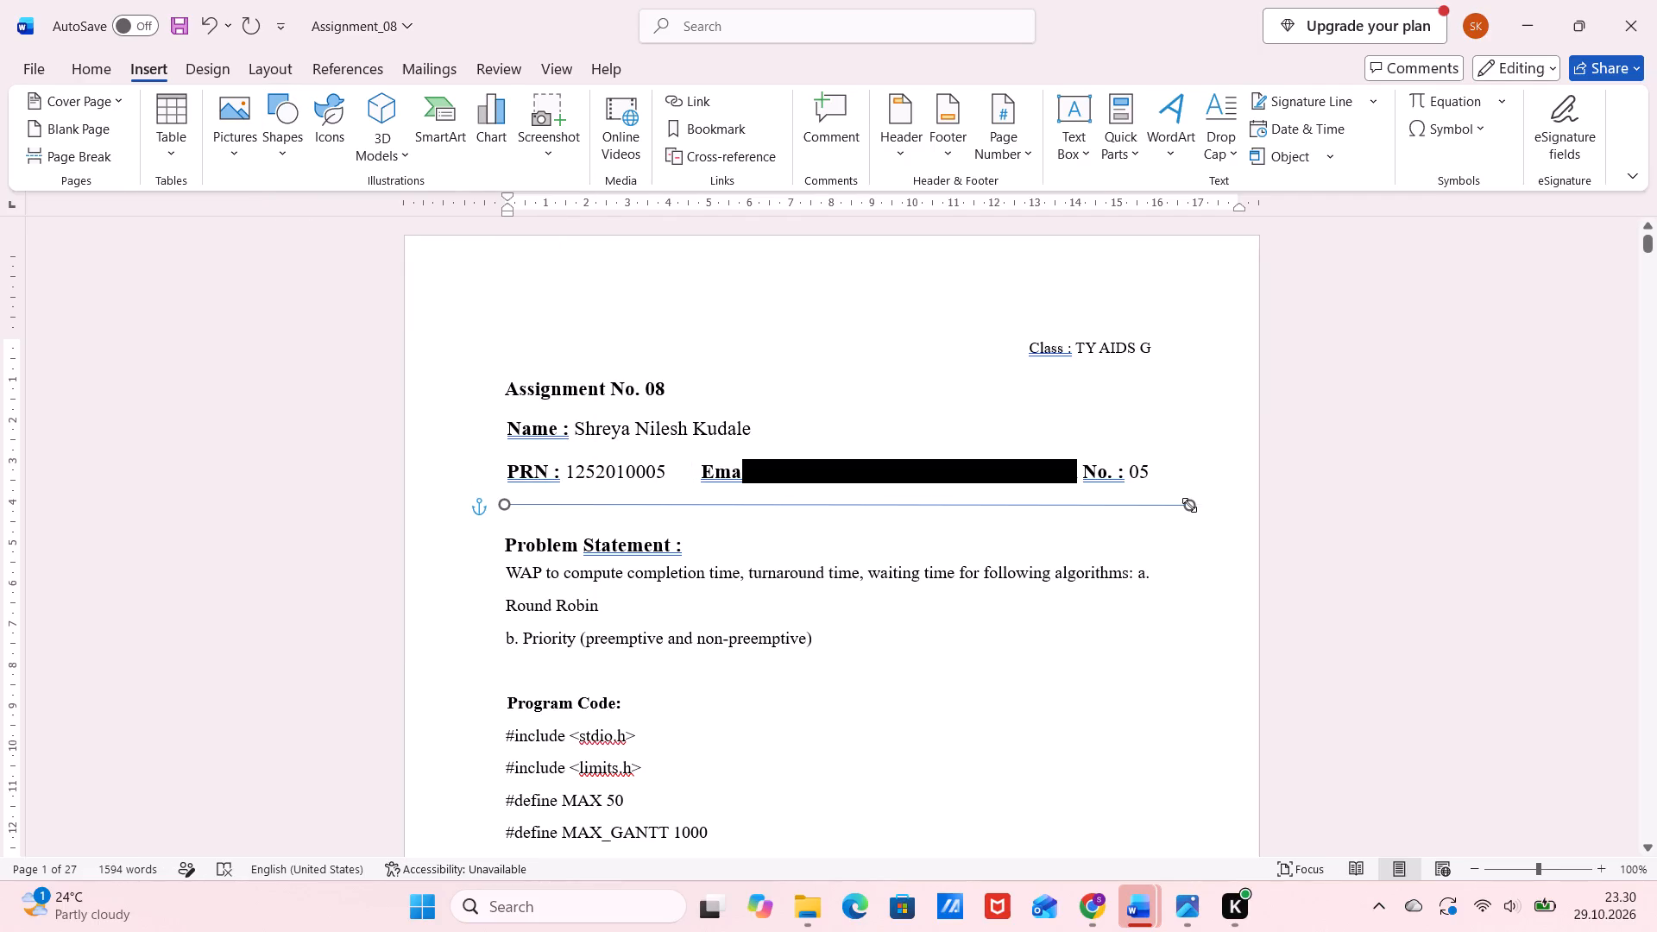
Apply the solid black line style to the separator line below the PRN row.
{"action": "left_click", "coordinate": [306, 135]}
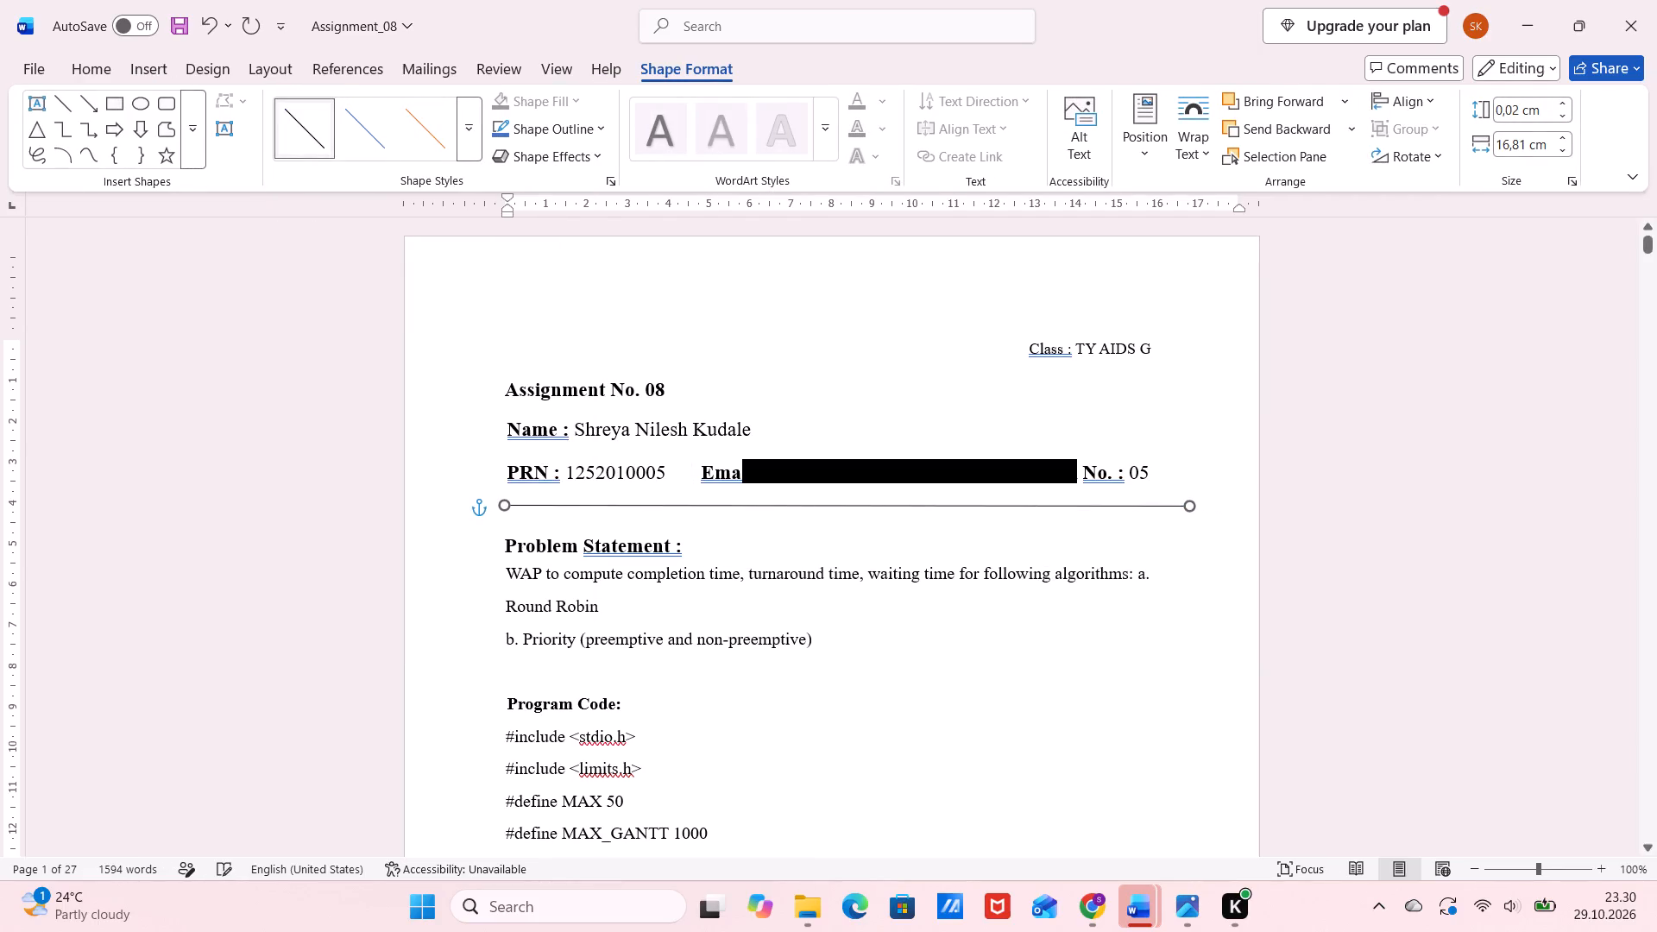
{"action": "left_click", "coordinate": [646, 579]}
Save the document as a PDF named "Assignment_08." with a trailing period in the OS folder.
{"action": "left_click", "coordinate": [45, 65]}
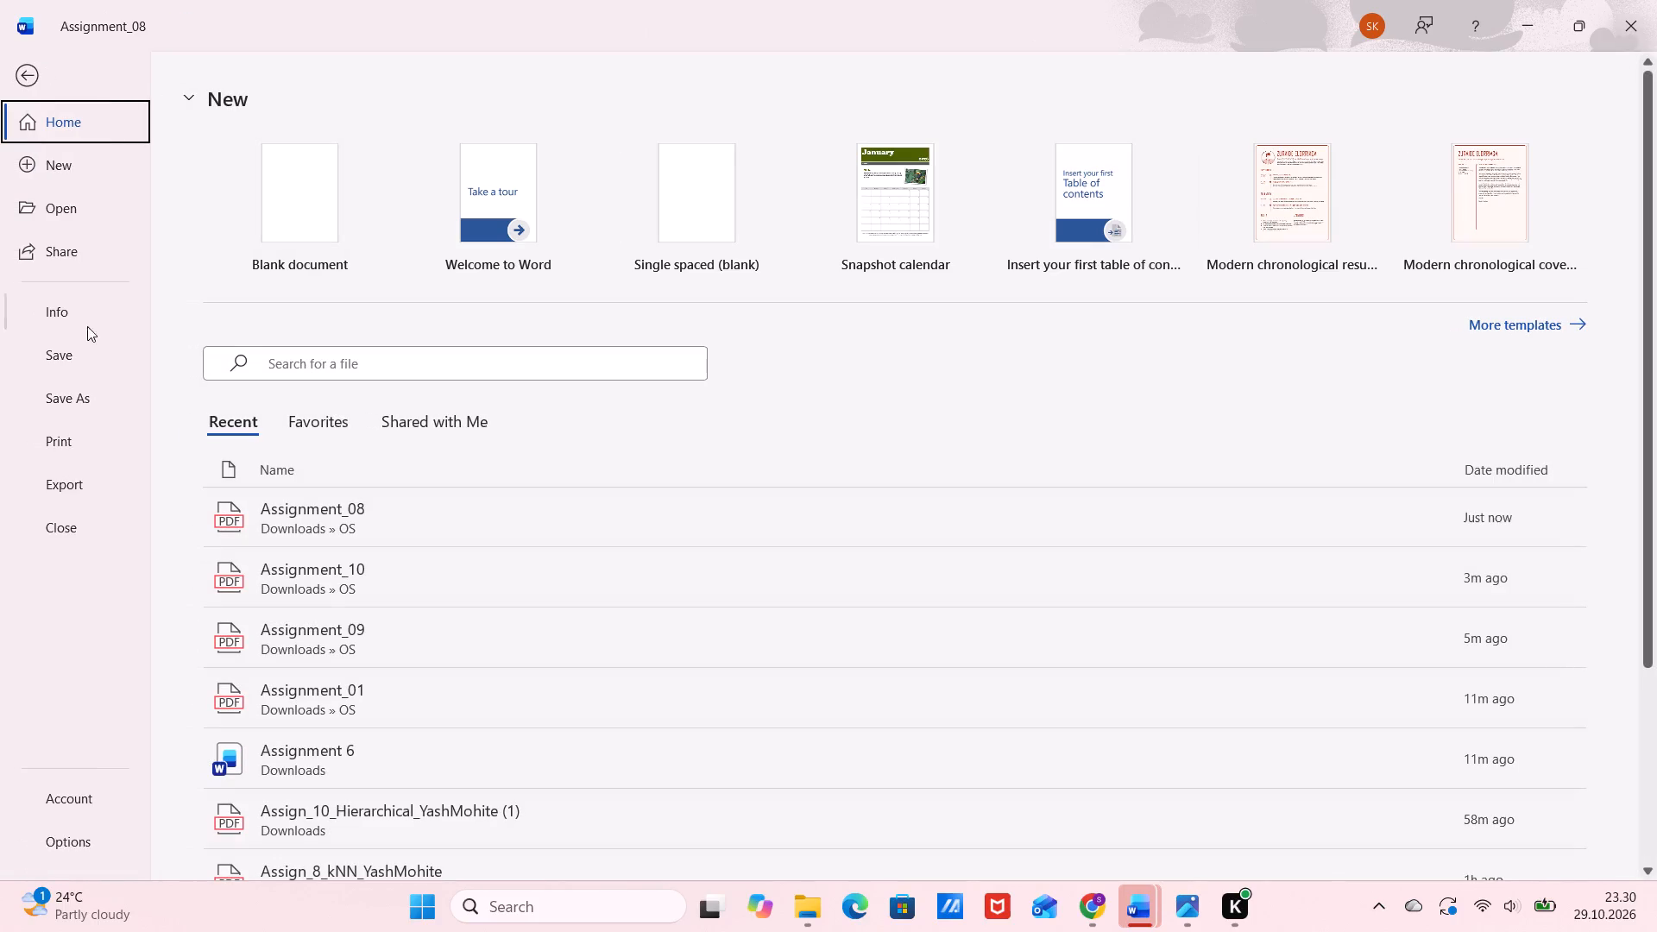
{"action": "left_click", "coordinate": [93, 413]}
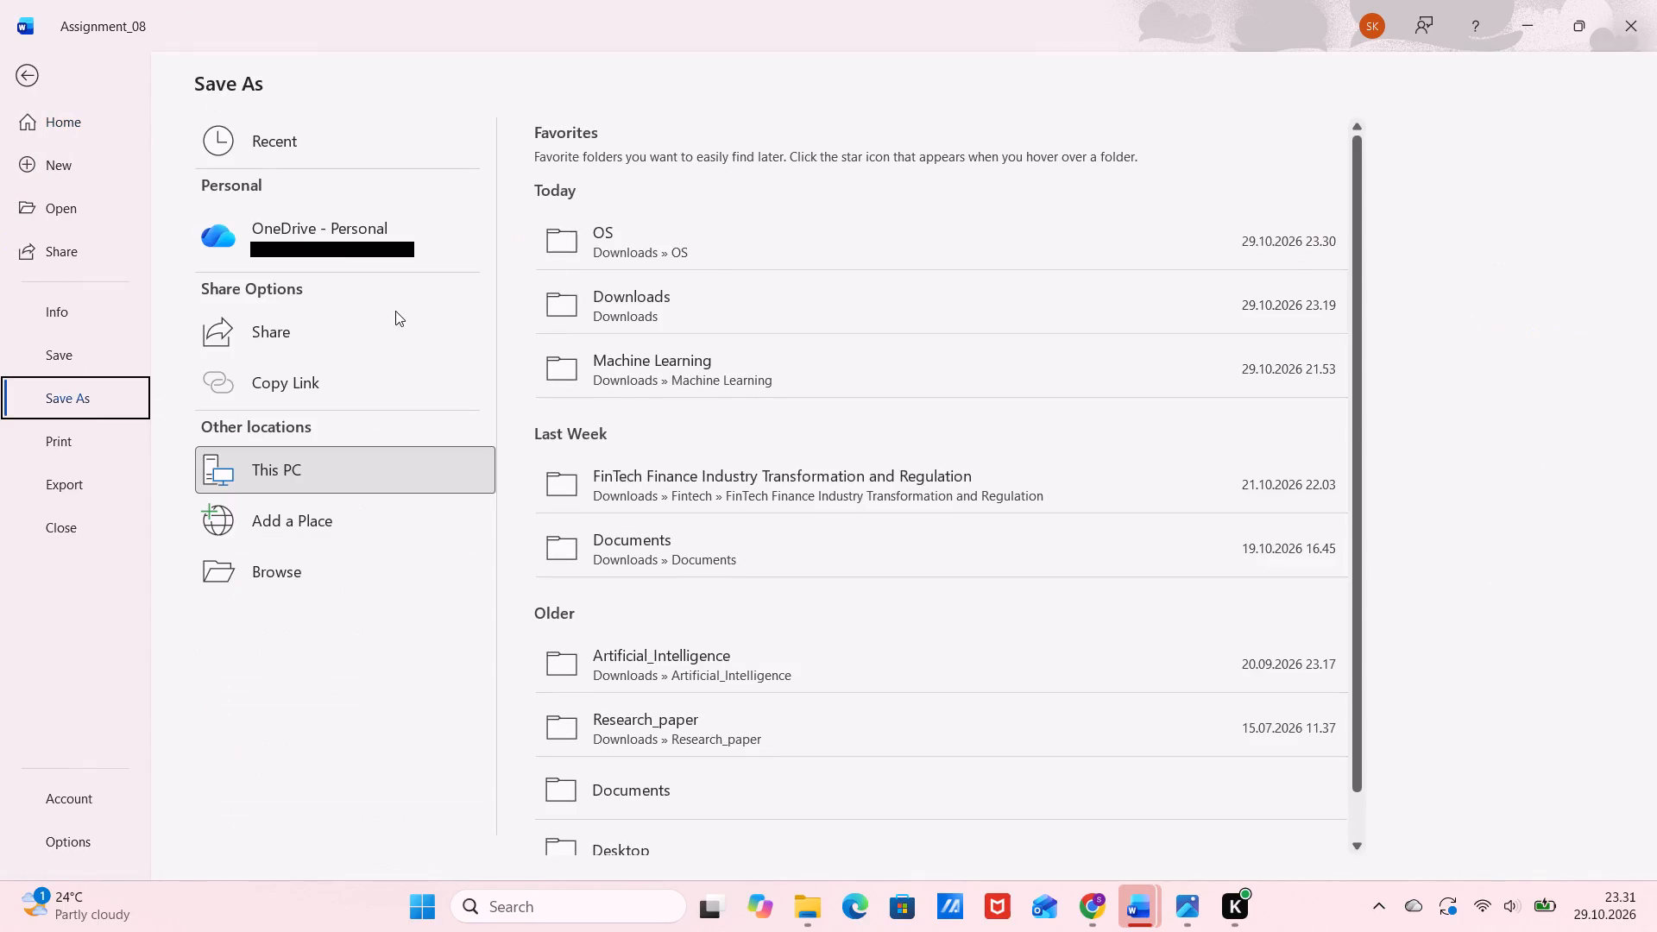
{"action": "double_click", "coordinate": [614, 241]}
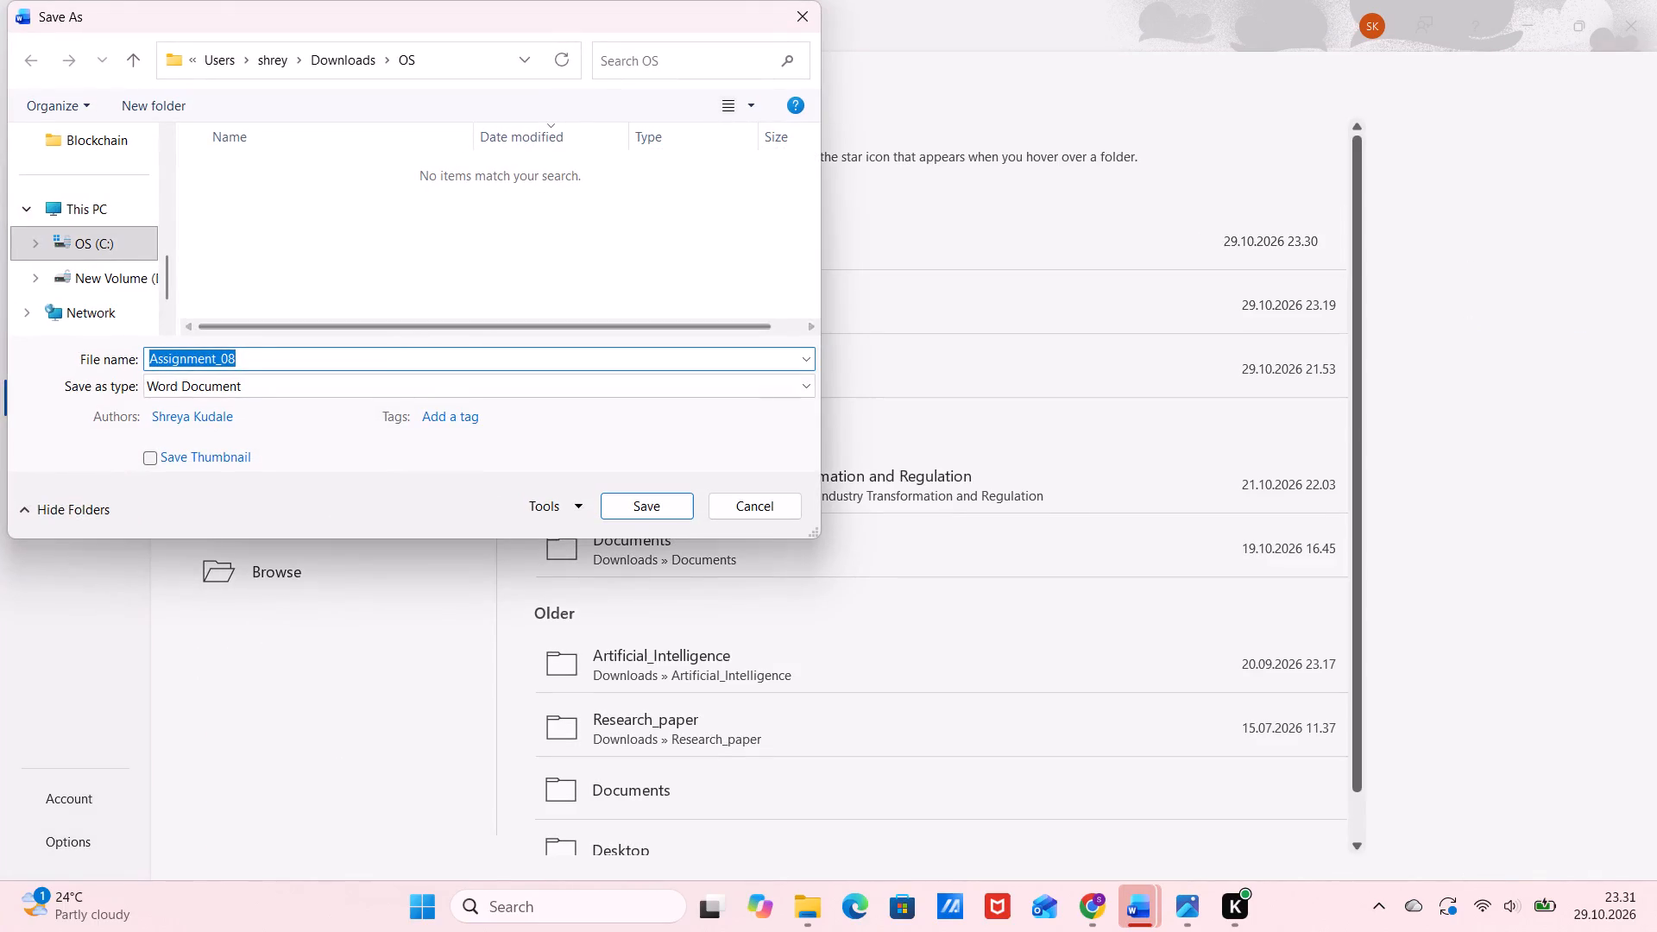
{"action": "left_click", "coordinate": [364, 361]}
{"action": "key", "text": "period"}
{"action": "left_click", "coordinate": [363, 361]}
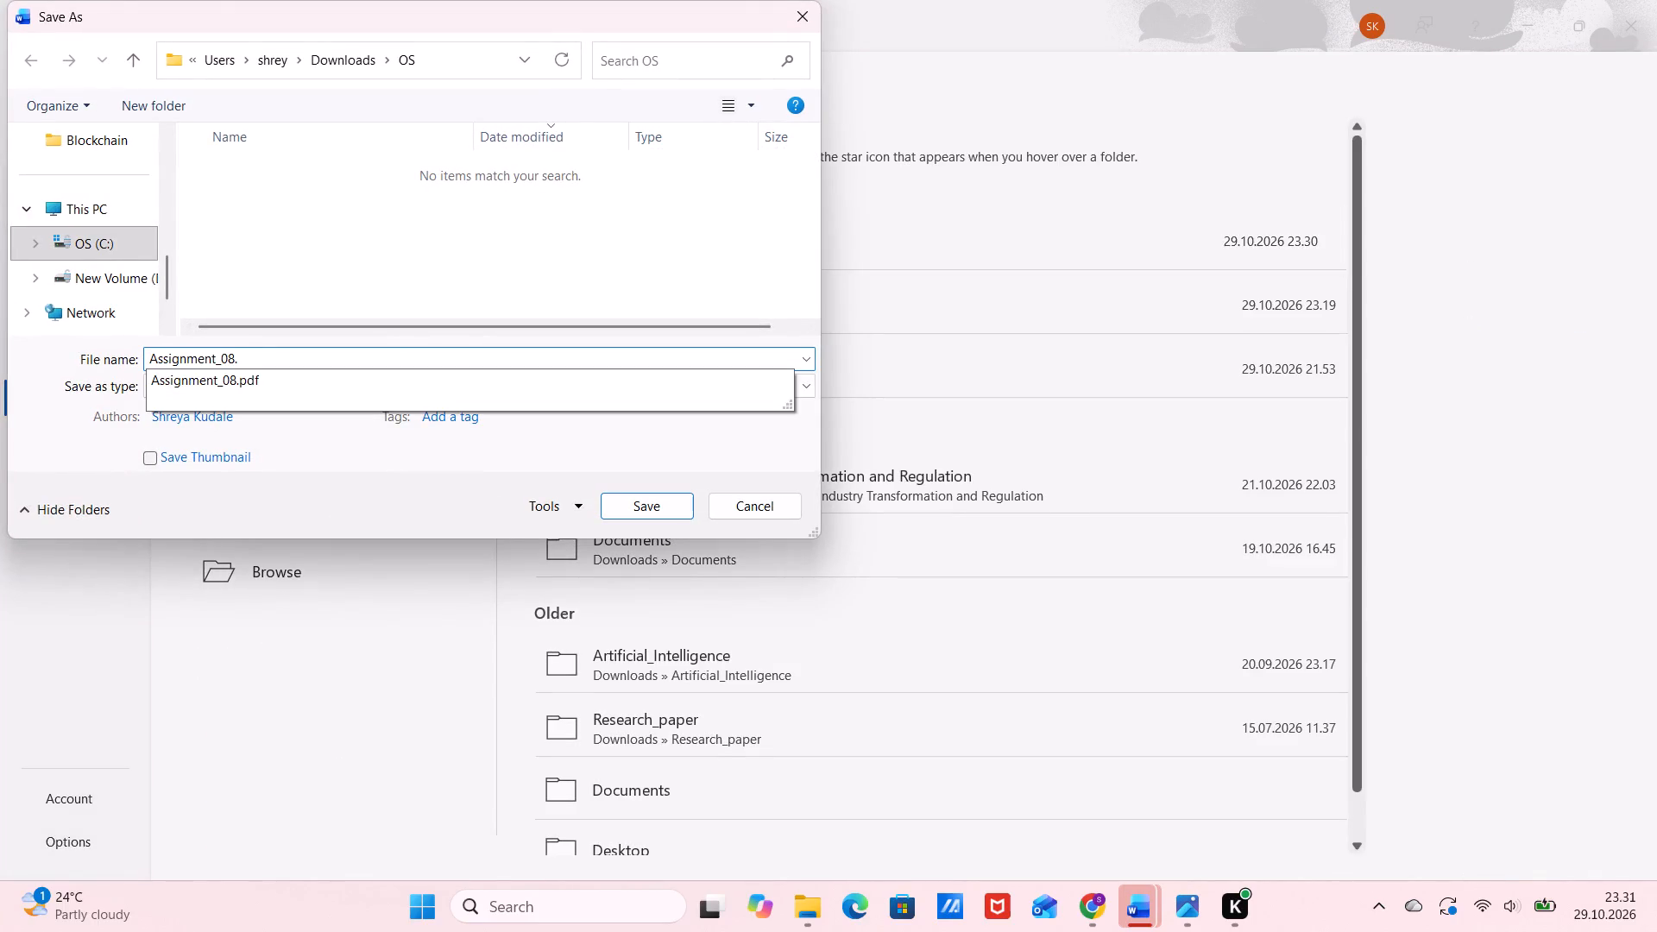
{"action": "left_click", "coordinate": [377, 450]}
{"action": "left_click_drag", "start_coordinate": [327, 381], "coordinate": [192, 506]}
{"action": "left_click", "coordinate": [192, 506]}
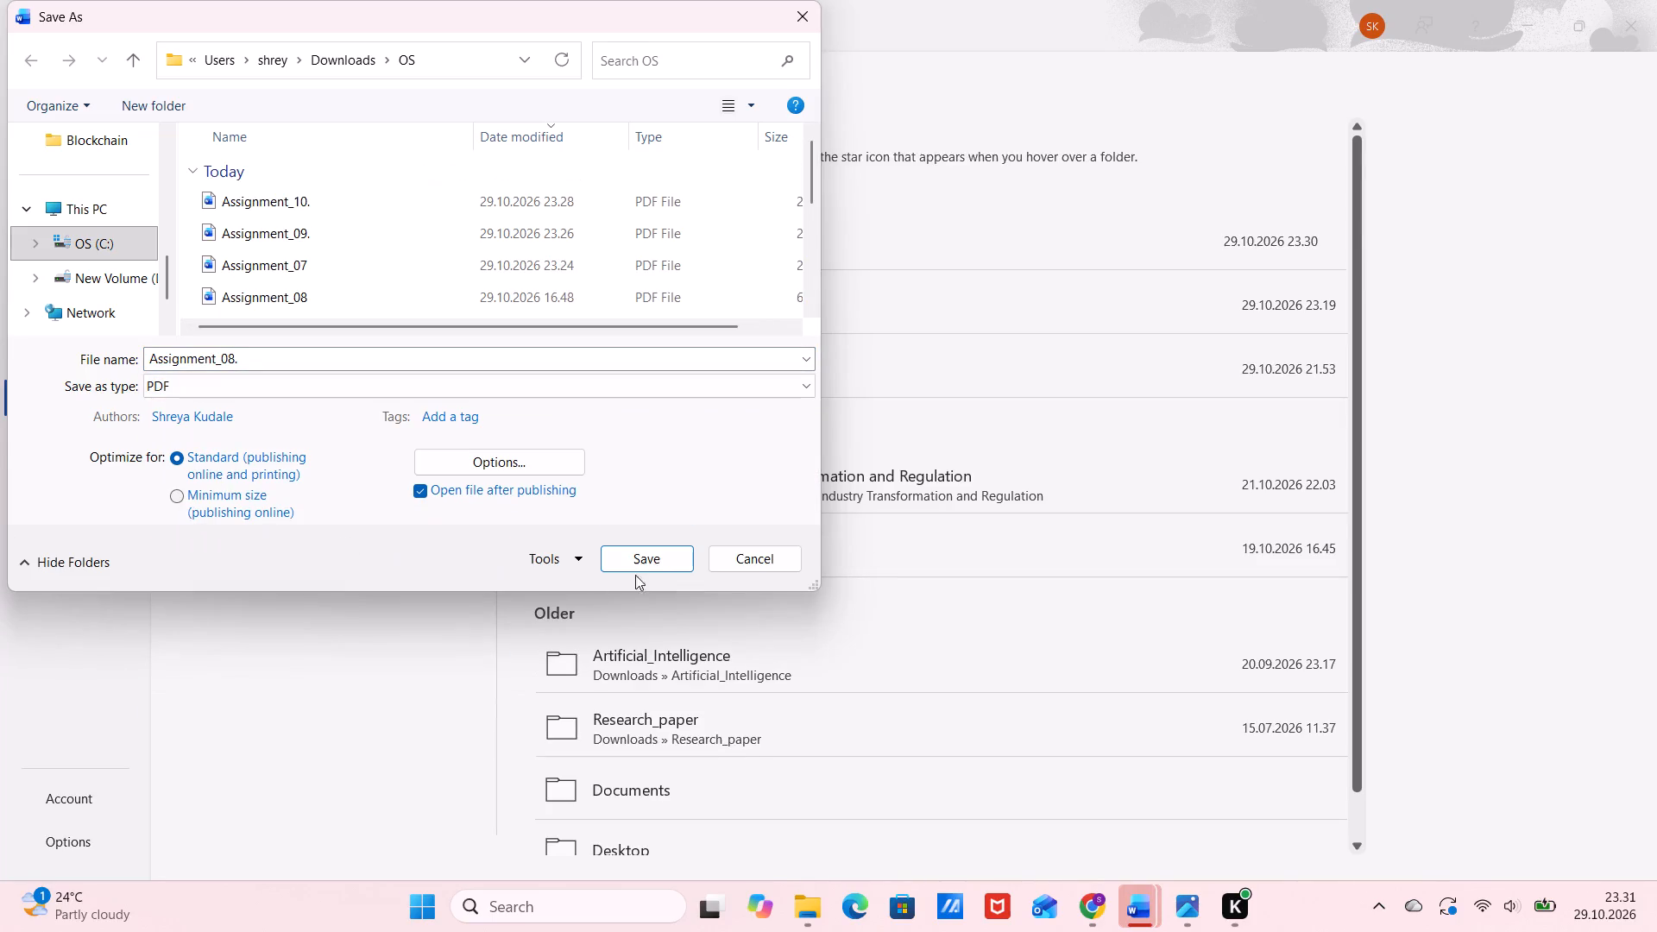
{"action": "left_click", "coordinate": [654, 560]}
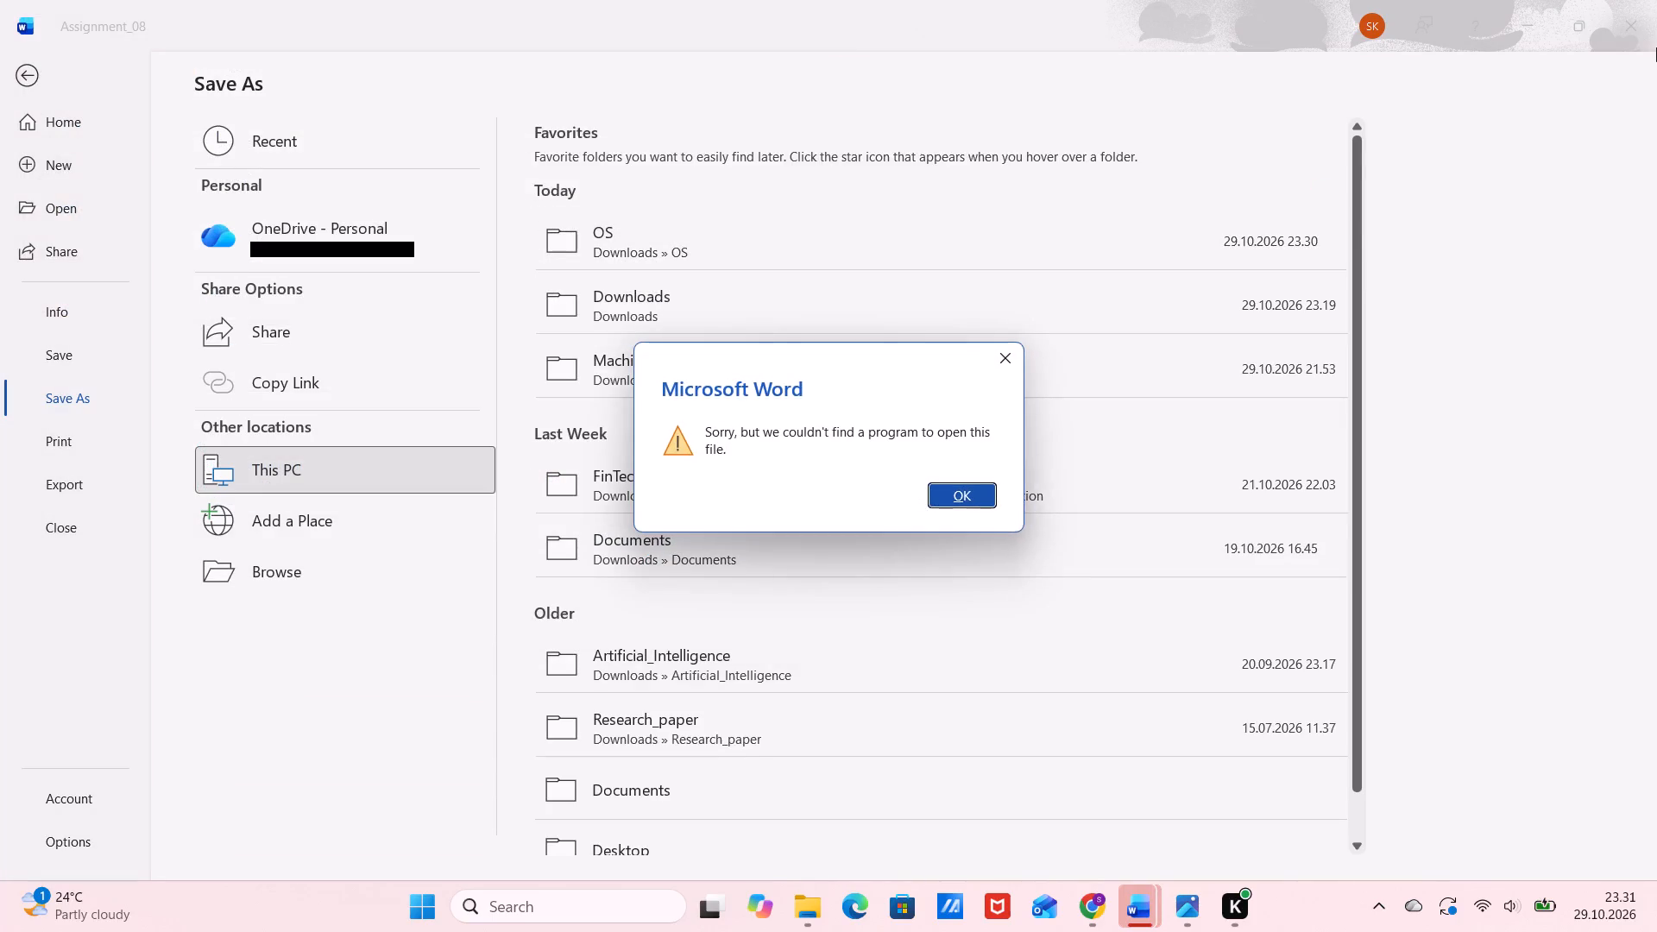
{"action": "left_click", "coordinate": [963, 488]}
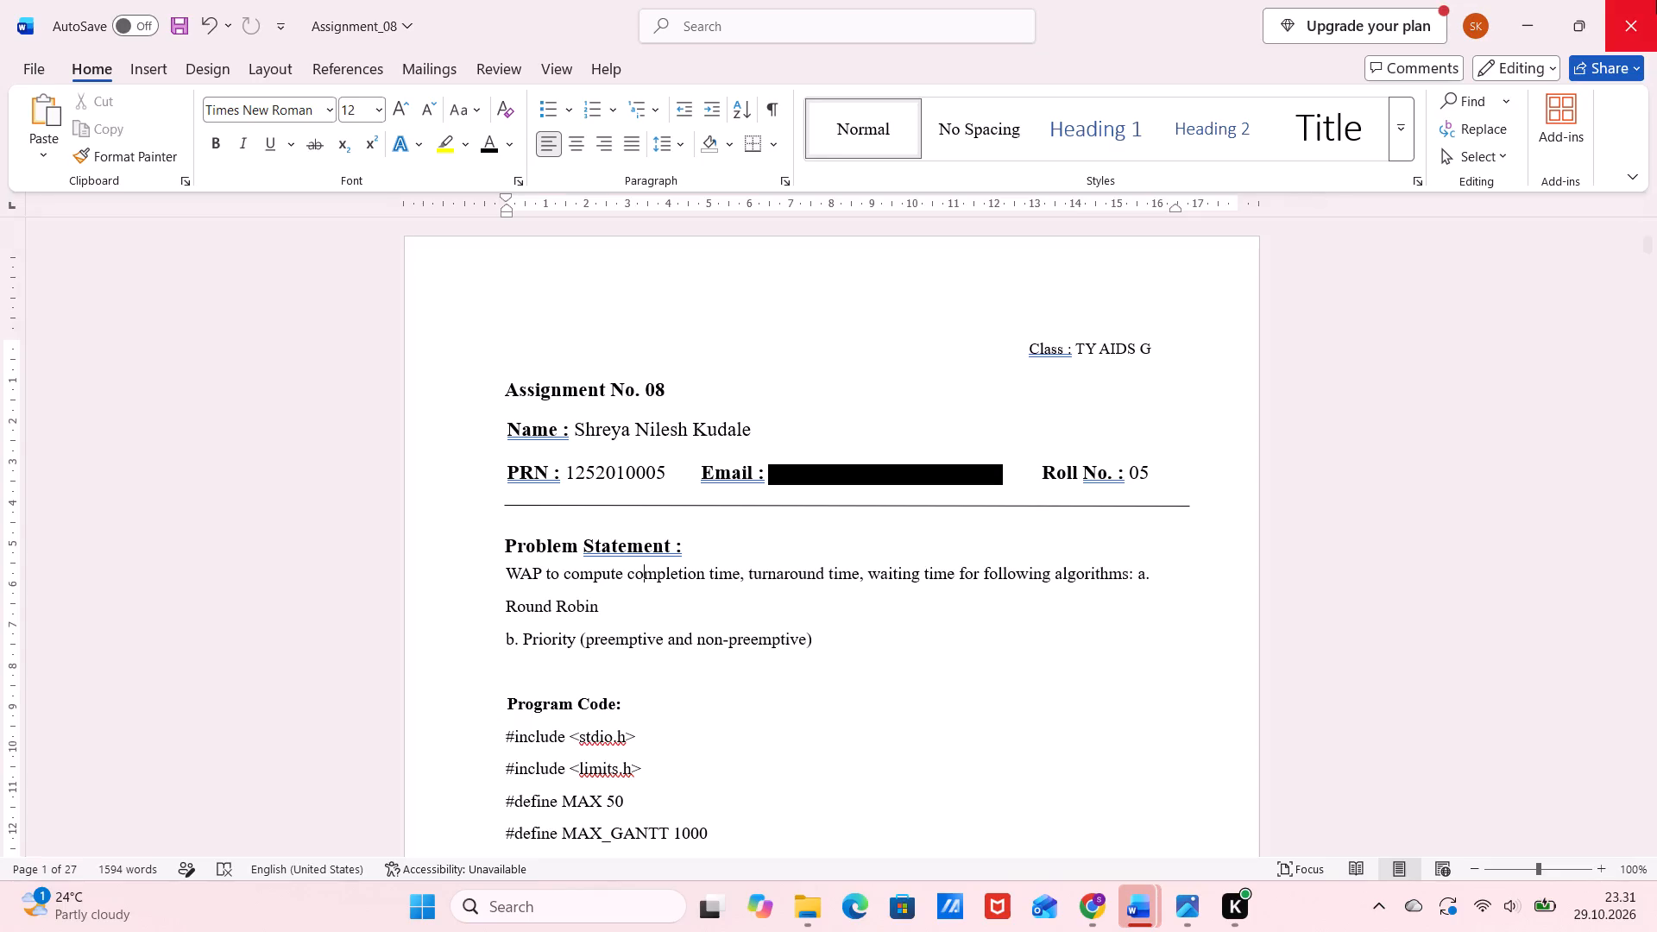
Close the Assignment_08 and Assignment 6 documents.
{"action": "left_click", "coordinate": [1656, 0]}
{"action": "left_click", "coordinate": [947, 610]}
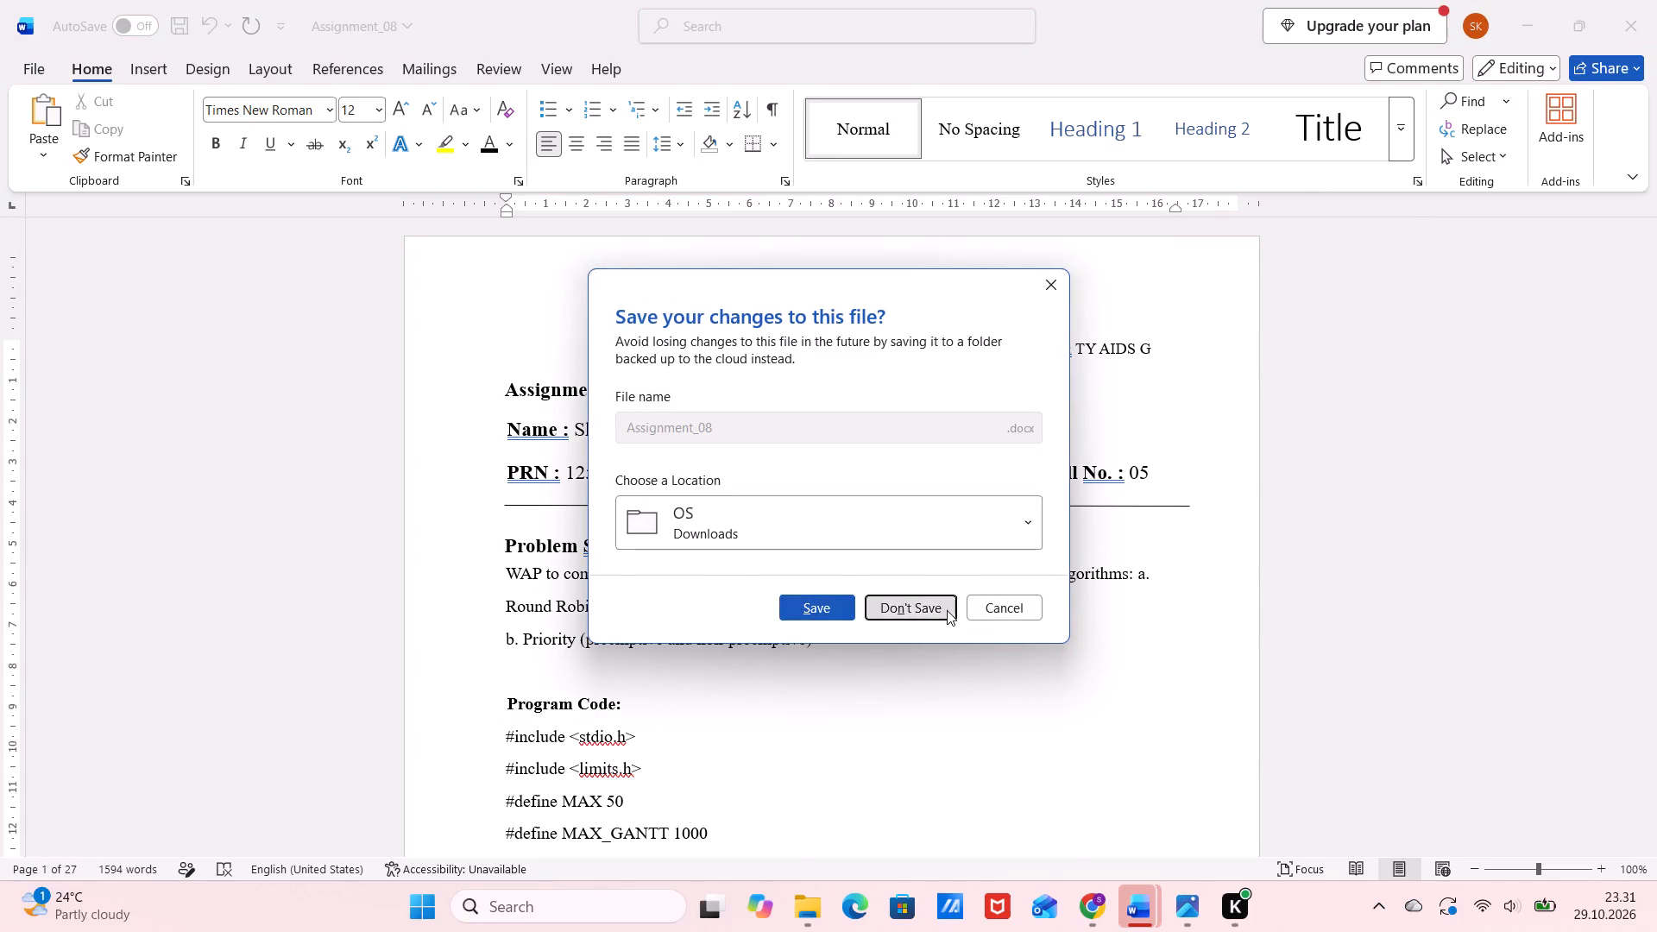
{"action": "left_click", "coordinate": [1656, 0]}
{"action": "left_click", "coordinate": [902, 609]}
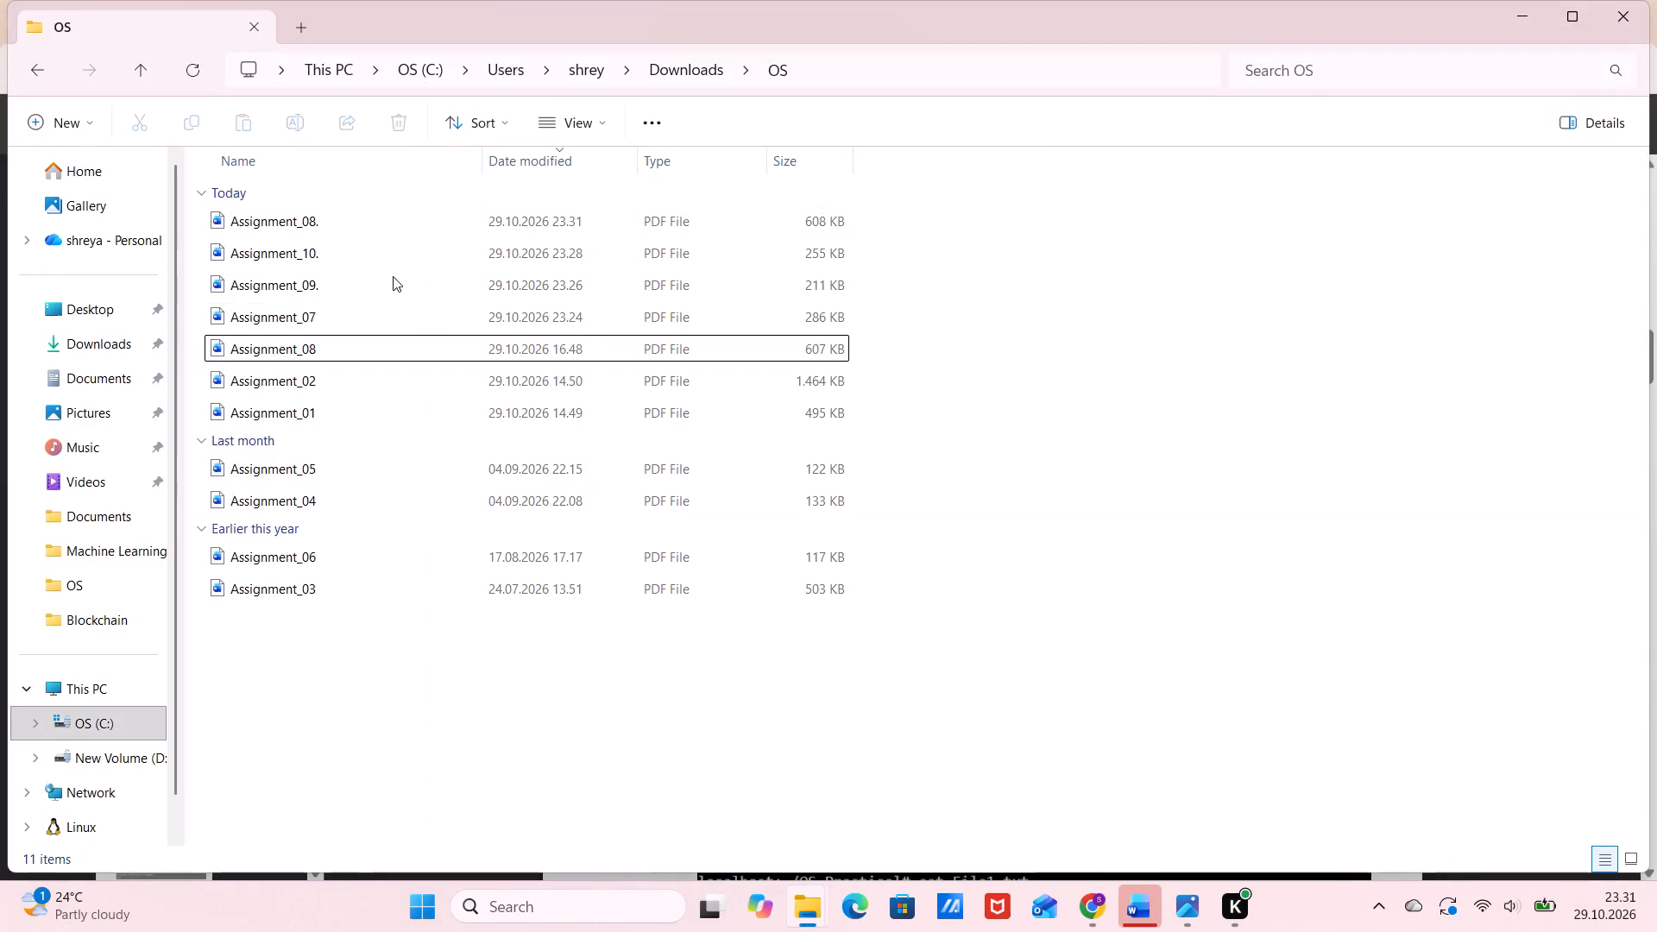
Rename the "Assignment_09." PDF in the OS folder as Assignment_09, without the trailing period.
{"action": "left_click", "coordinate": [393, 276]}
{"action": "left_click", "coordinate": [306, 134]}
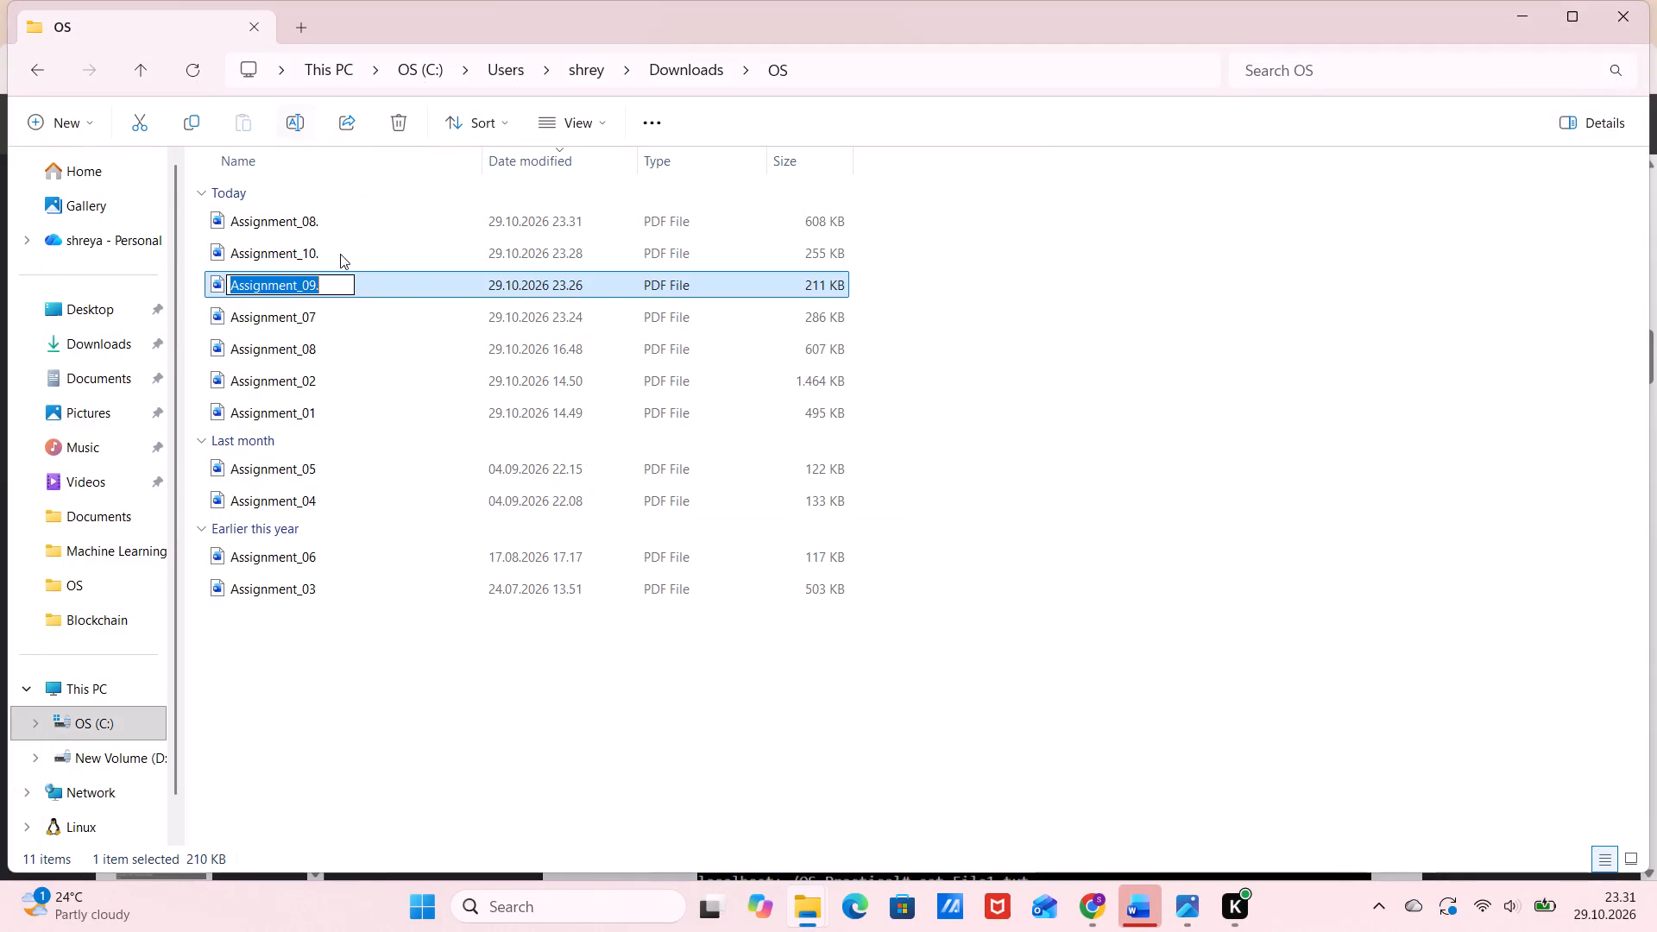
{"action": "left_click", "coordinate": [331, 281]}
{"action": "key", "text": "BackSpace"}
{"action": "left_click", "coordinate": [331, 281]}
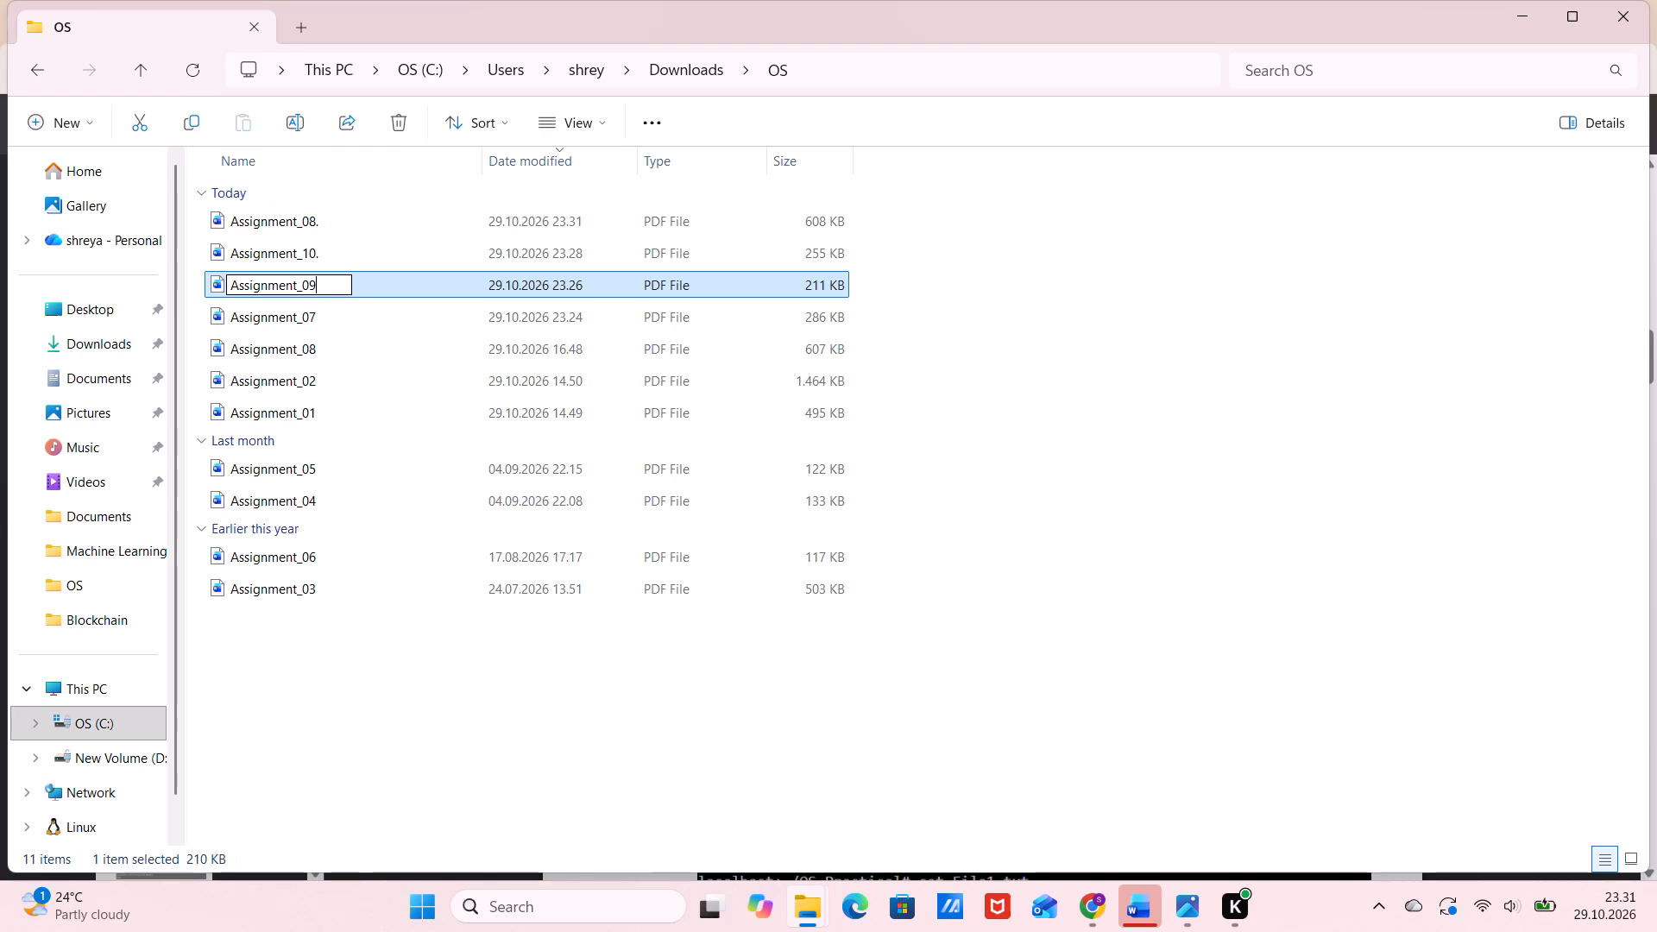
{"action": "key", "text": "Return"}
Rename the "Assignment_10." PDF in the OS folder as Assignment_10, without the trailing period.
{"action": "left_click", "coordinate": [326, 260]}
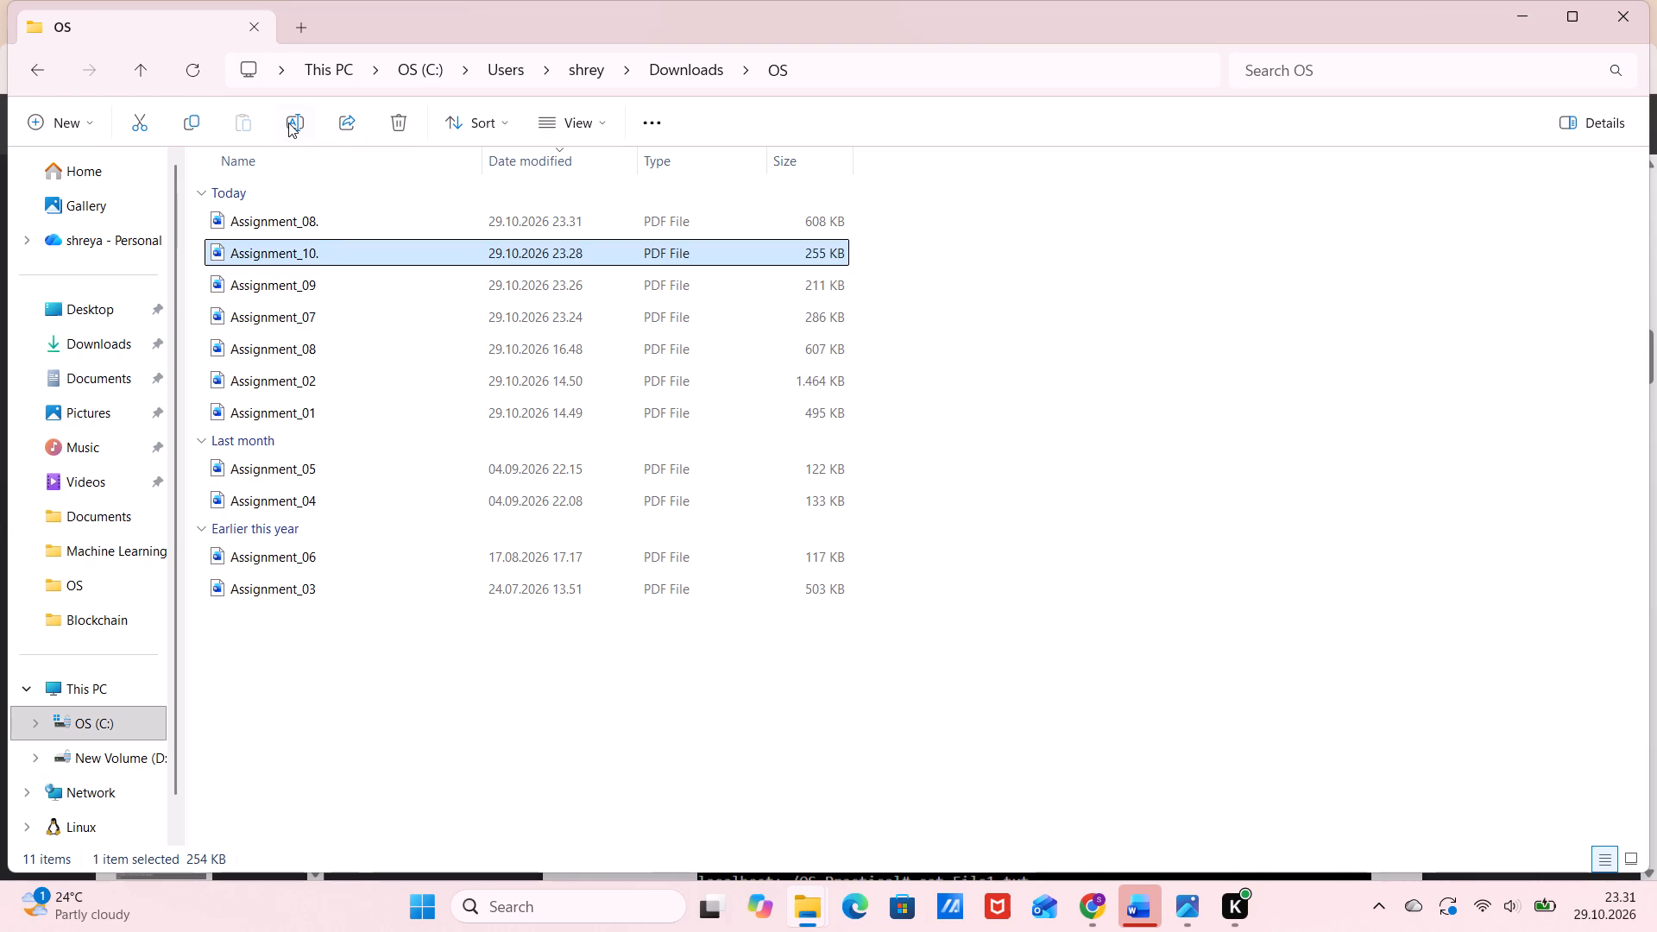
{"action": "left_click", "coordinate": [288, 123]}
{"action": "left_click", "coordinate": [337, 249]}
{"action": "key", "text": "BackSpace"}
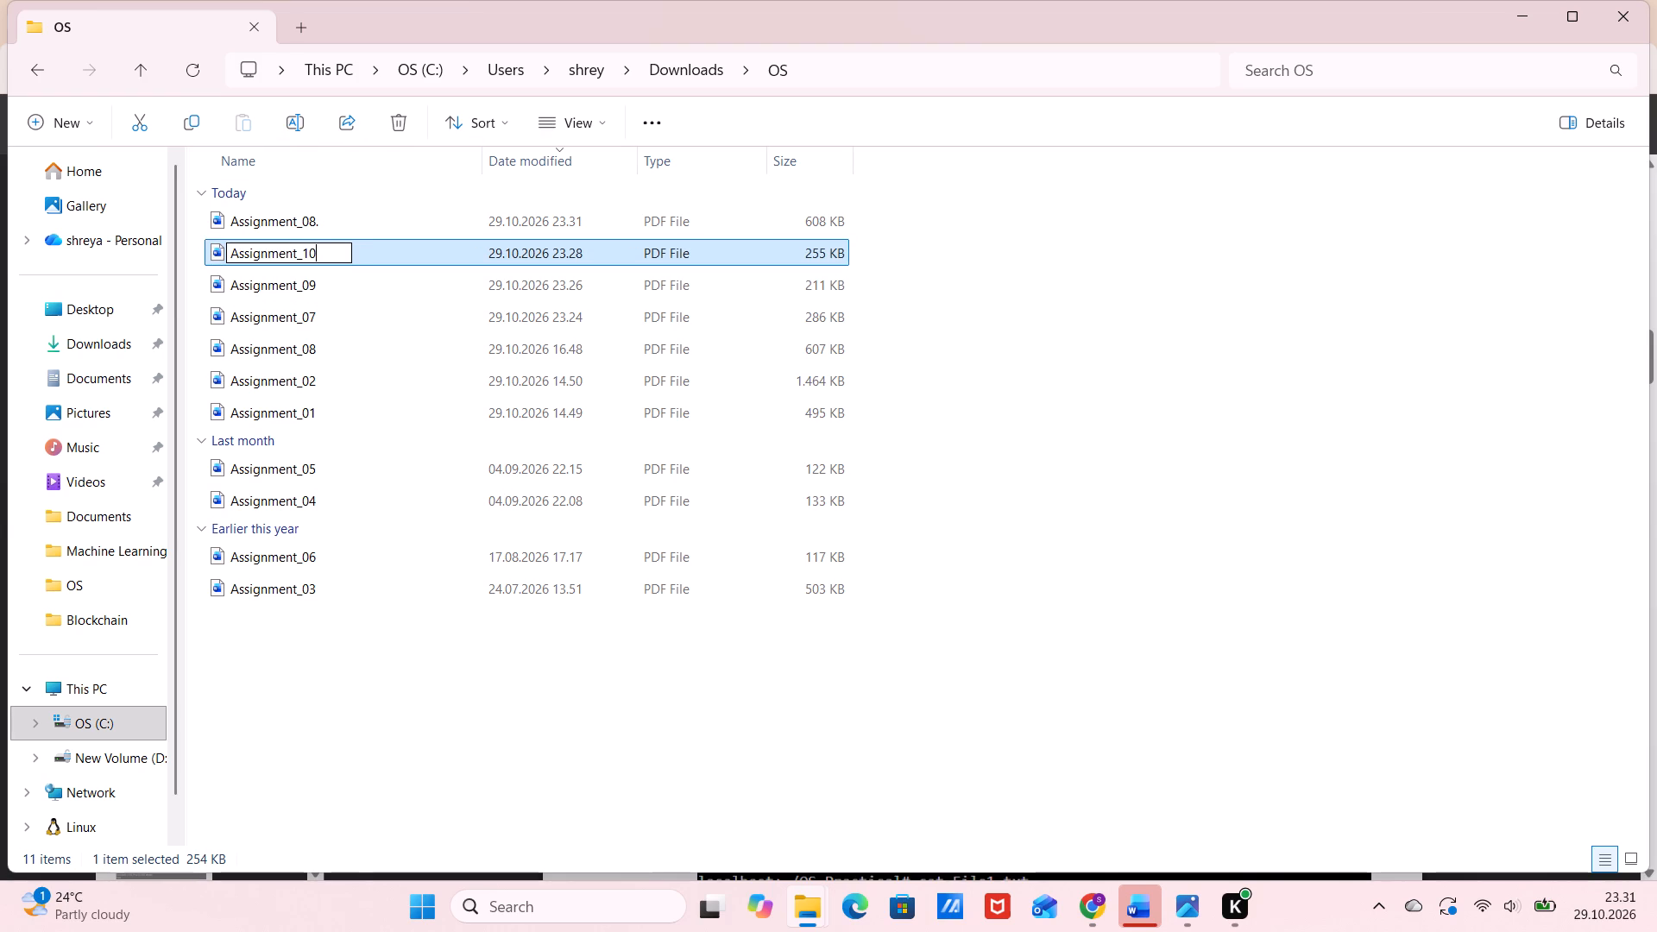
{"action": "key", "text": "Return"}
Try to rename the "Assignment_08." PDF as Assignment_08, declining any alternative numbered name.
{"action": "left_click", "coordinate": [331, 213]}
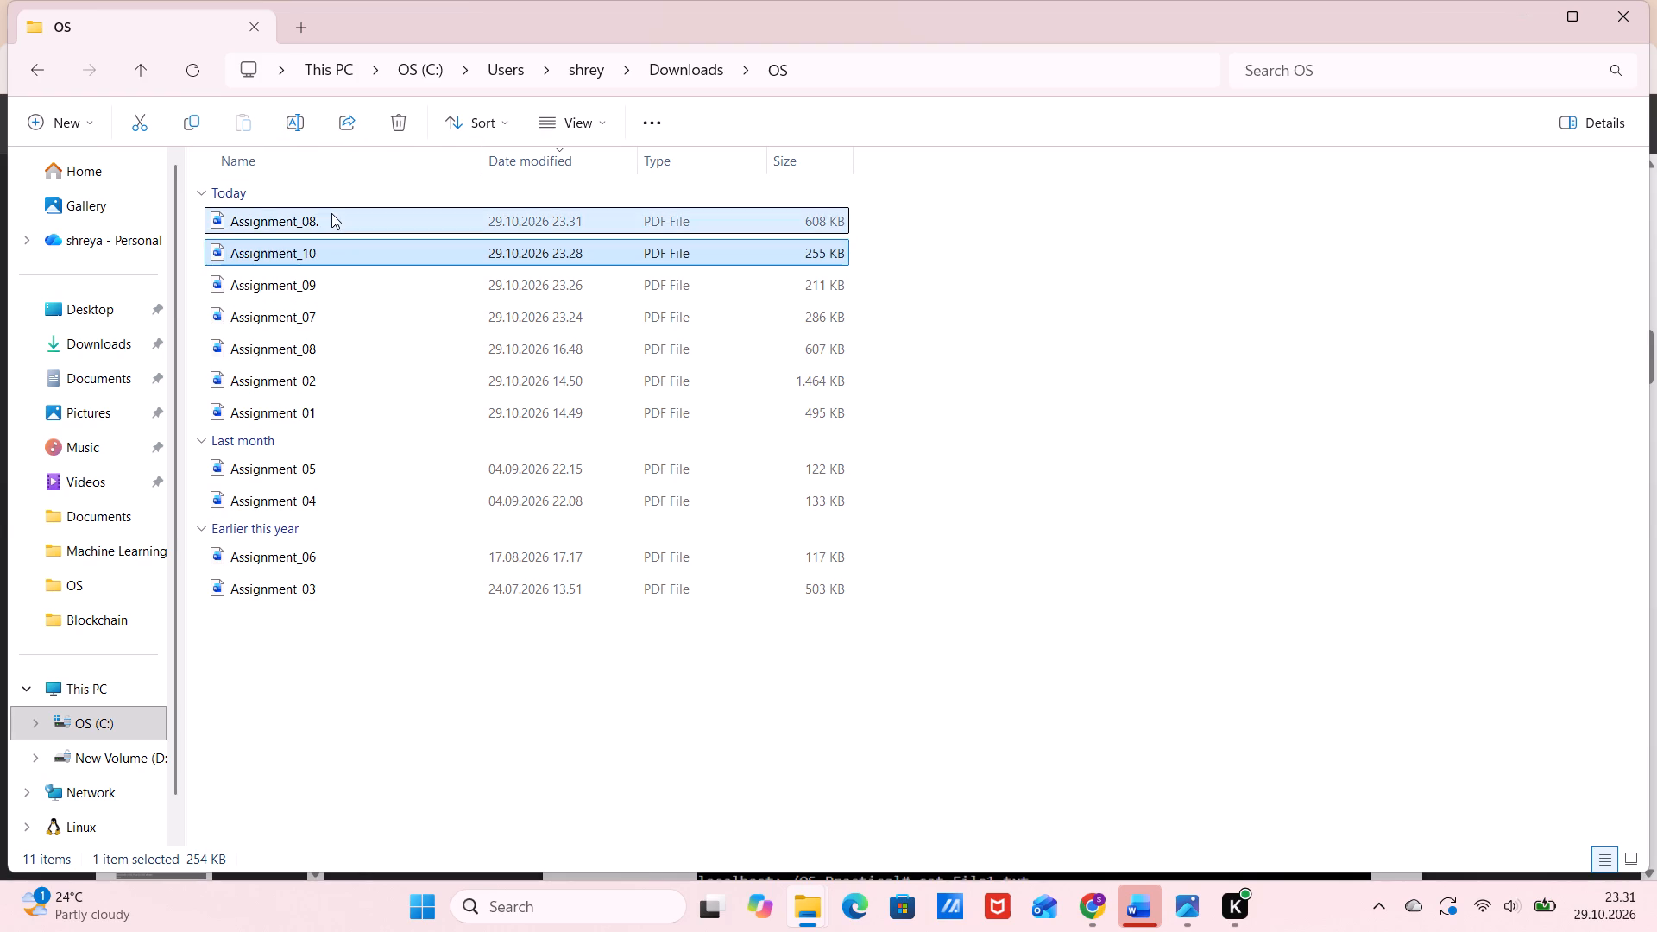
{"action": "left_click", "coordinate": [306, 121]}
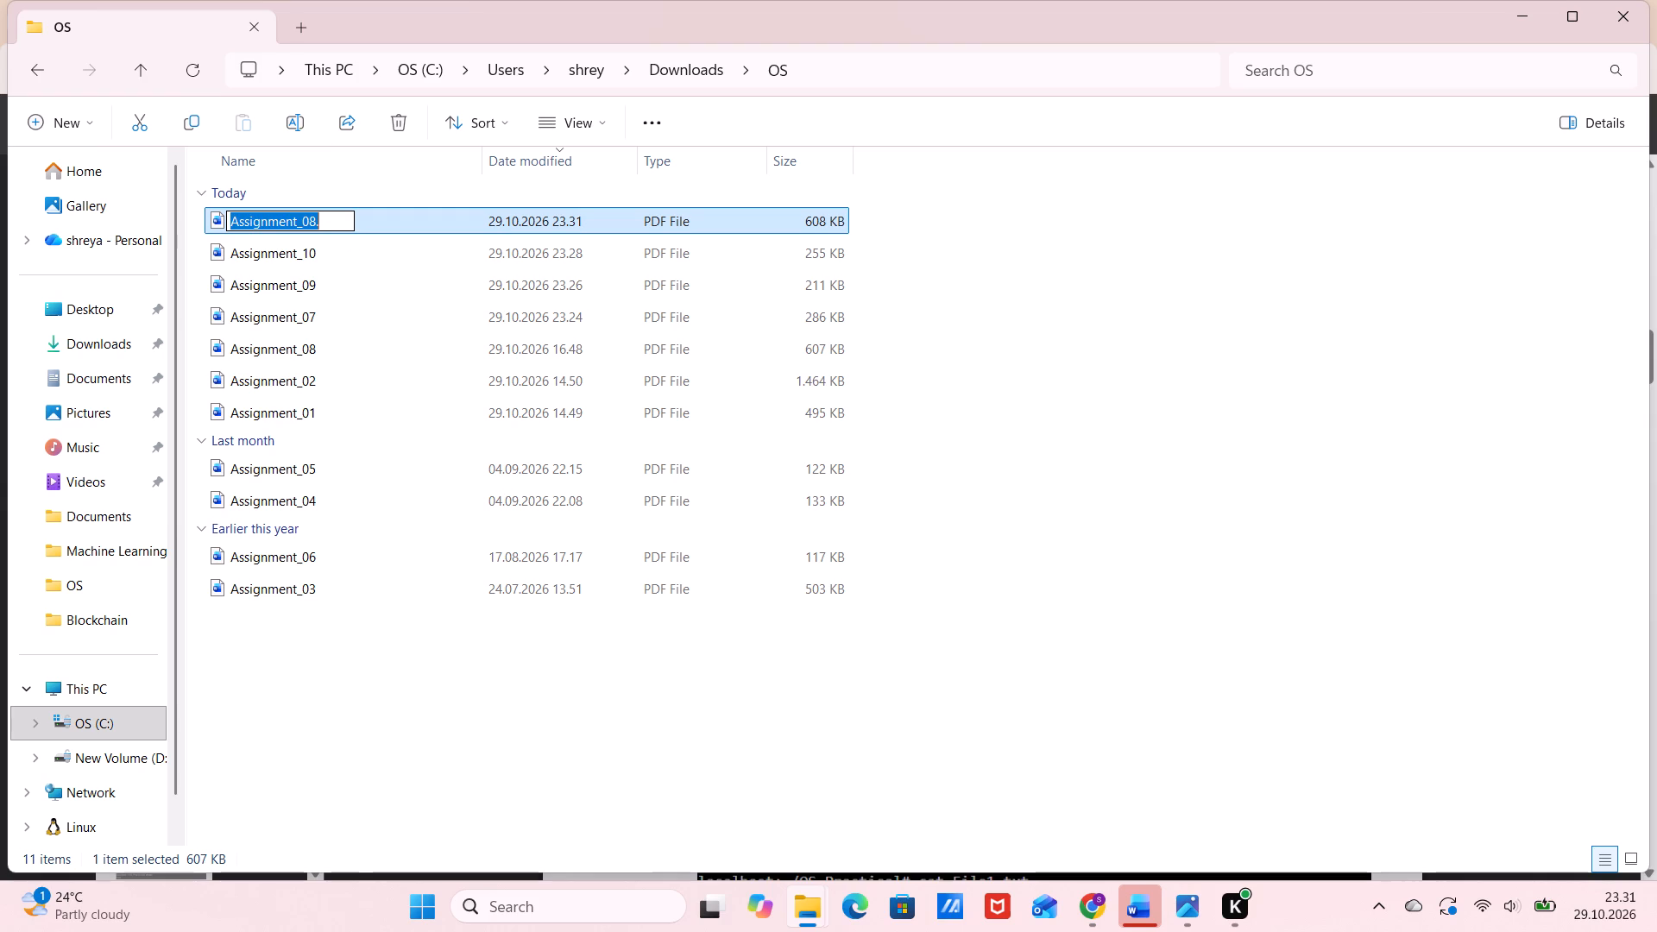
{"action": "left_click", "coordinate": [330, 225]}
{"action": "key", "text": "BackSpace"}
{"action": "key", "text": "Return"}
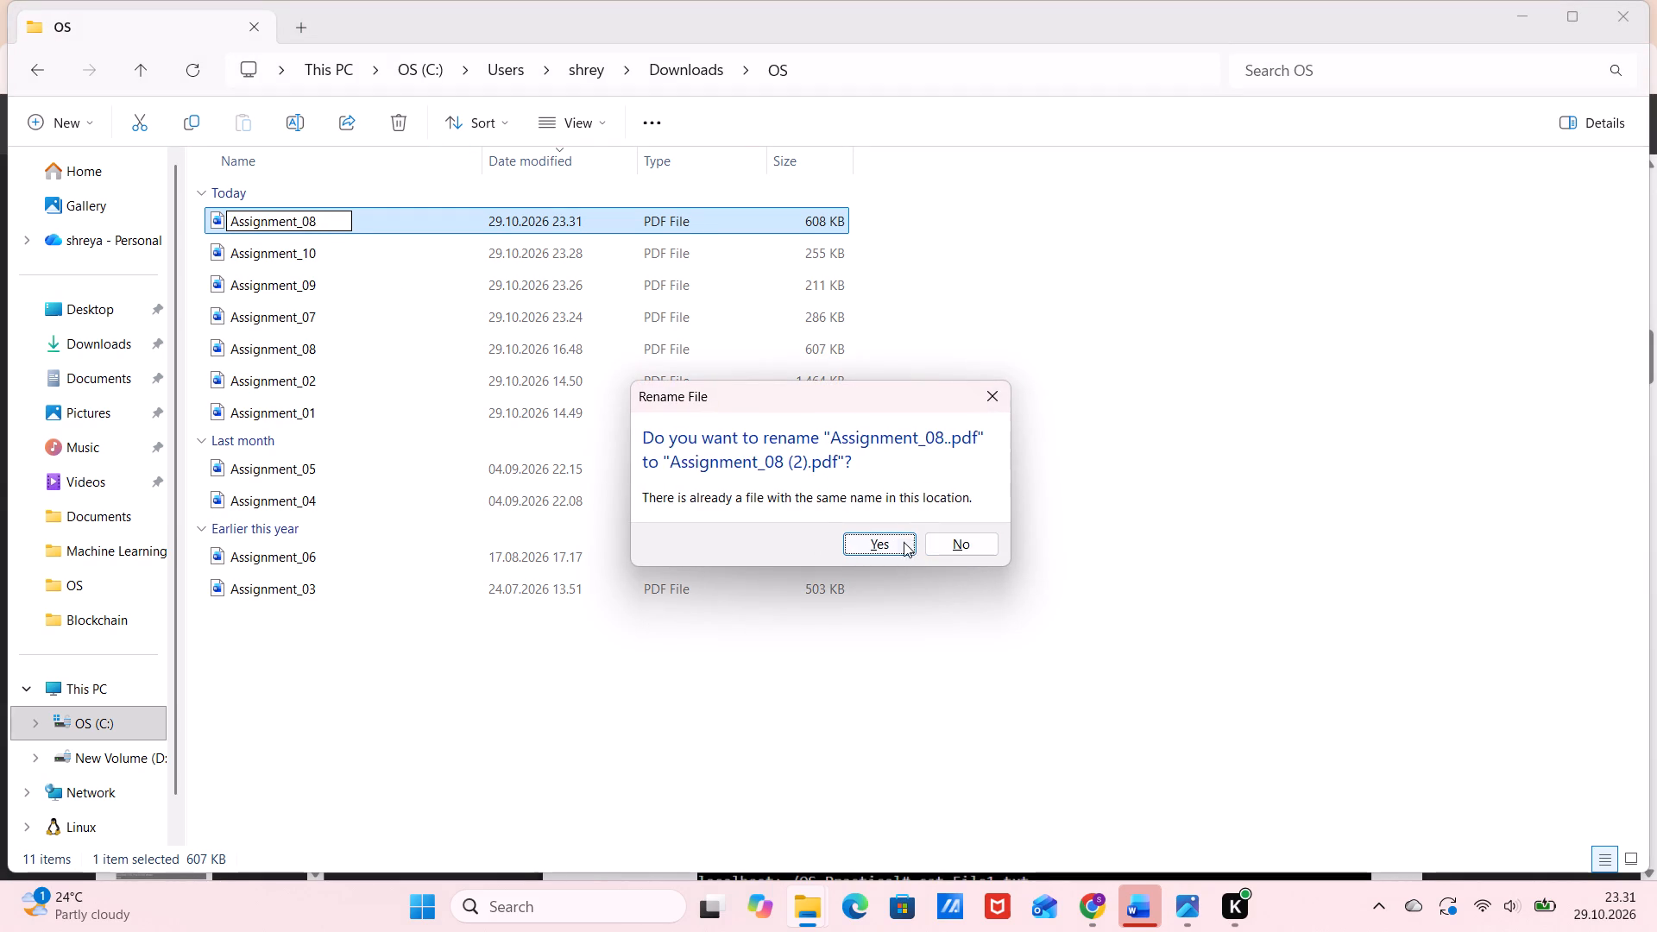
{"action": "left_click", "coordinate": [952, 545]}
Delete the older Assignment_08 PDF, the one without a trailing period, from the OS folder.
{"action": "left_click", "coordinate": [267, 352]}
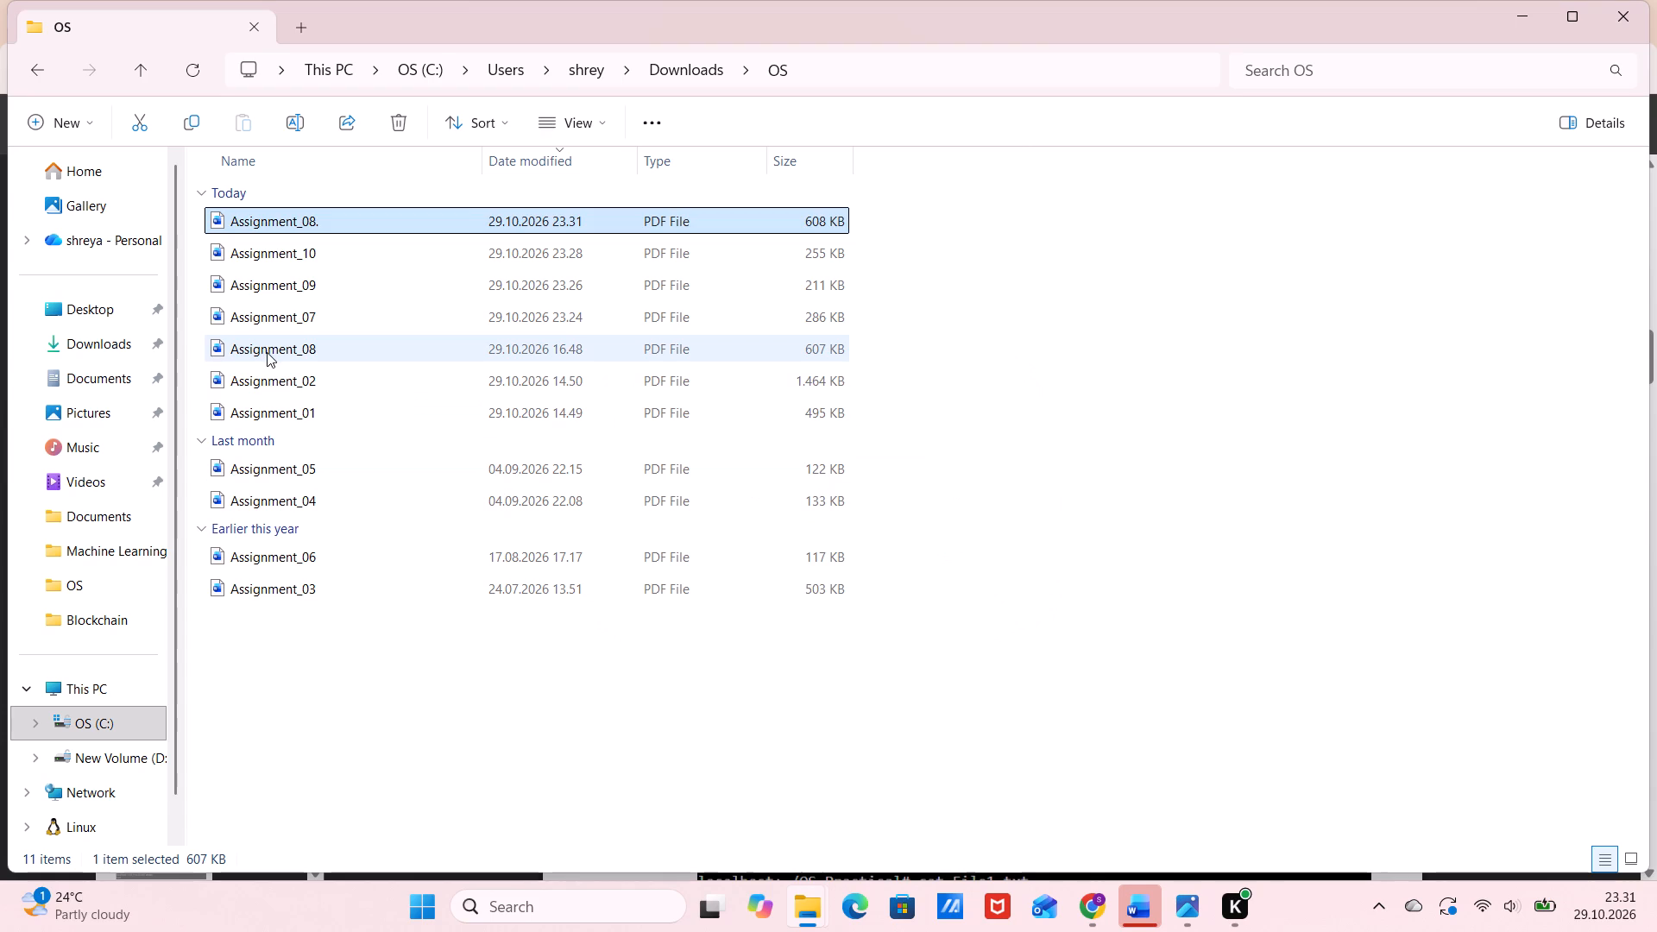
{"action": "left_click", "coordinate": [398, 129]}
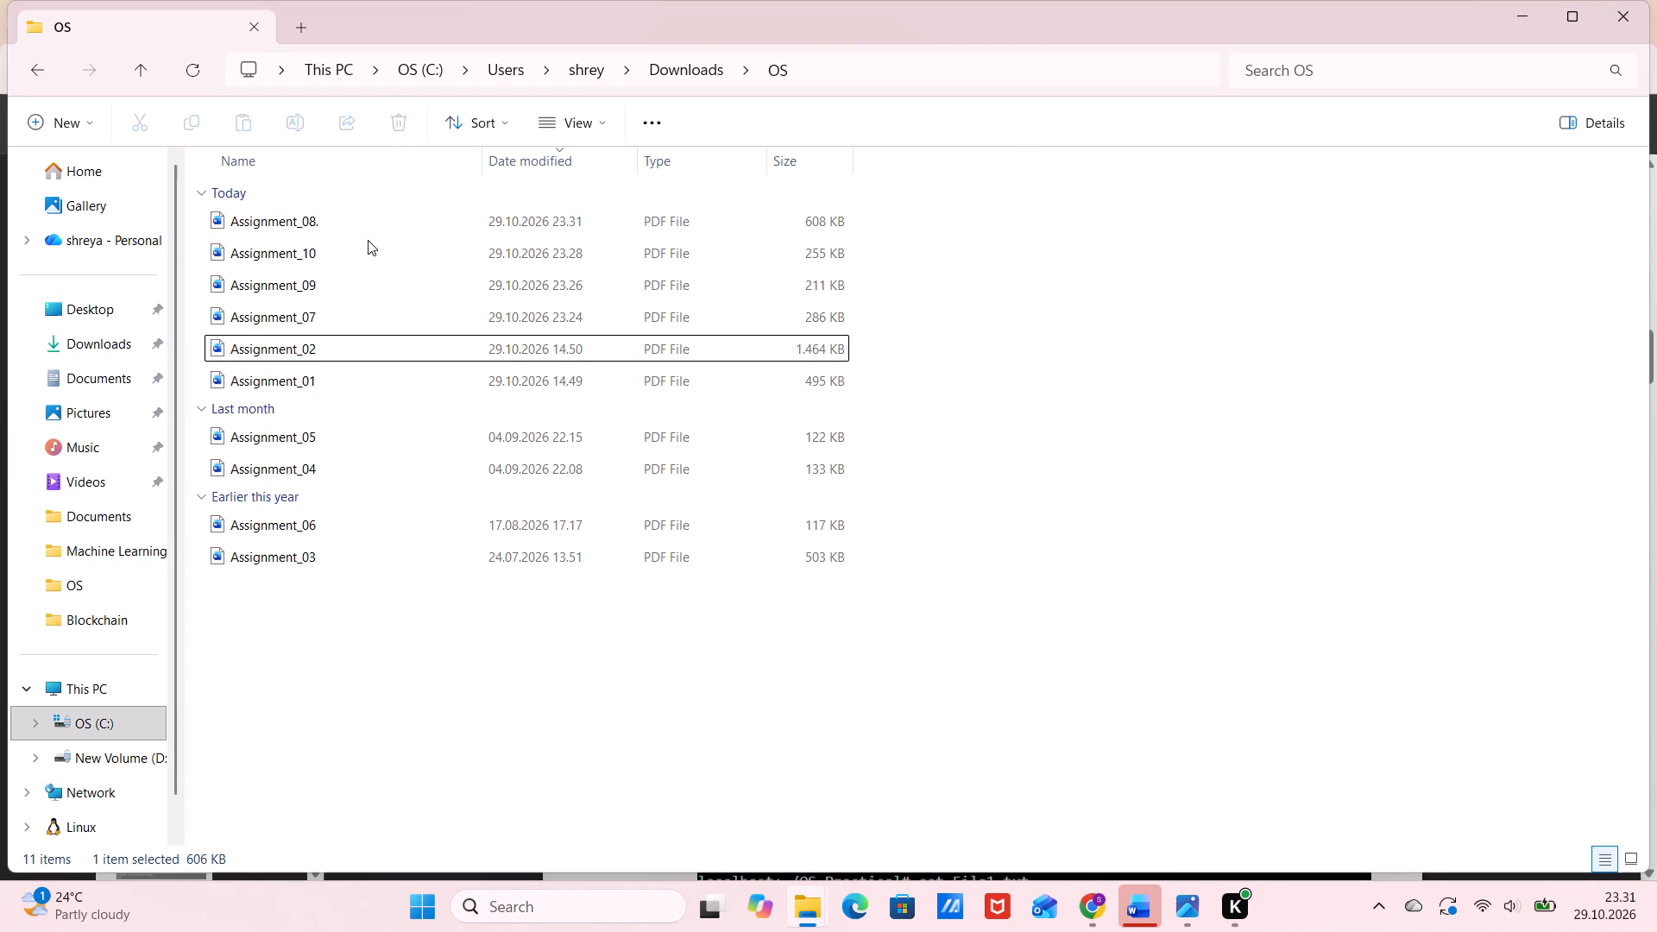
Rename the newly exported "Assignment_08." PDF as Assignment_08, without the trailing period.
{"action": "left_click", "coordinate": [343, 234]}
{"action": "left_click", "coordinate": [338, 224]}
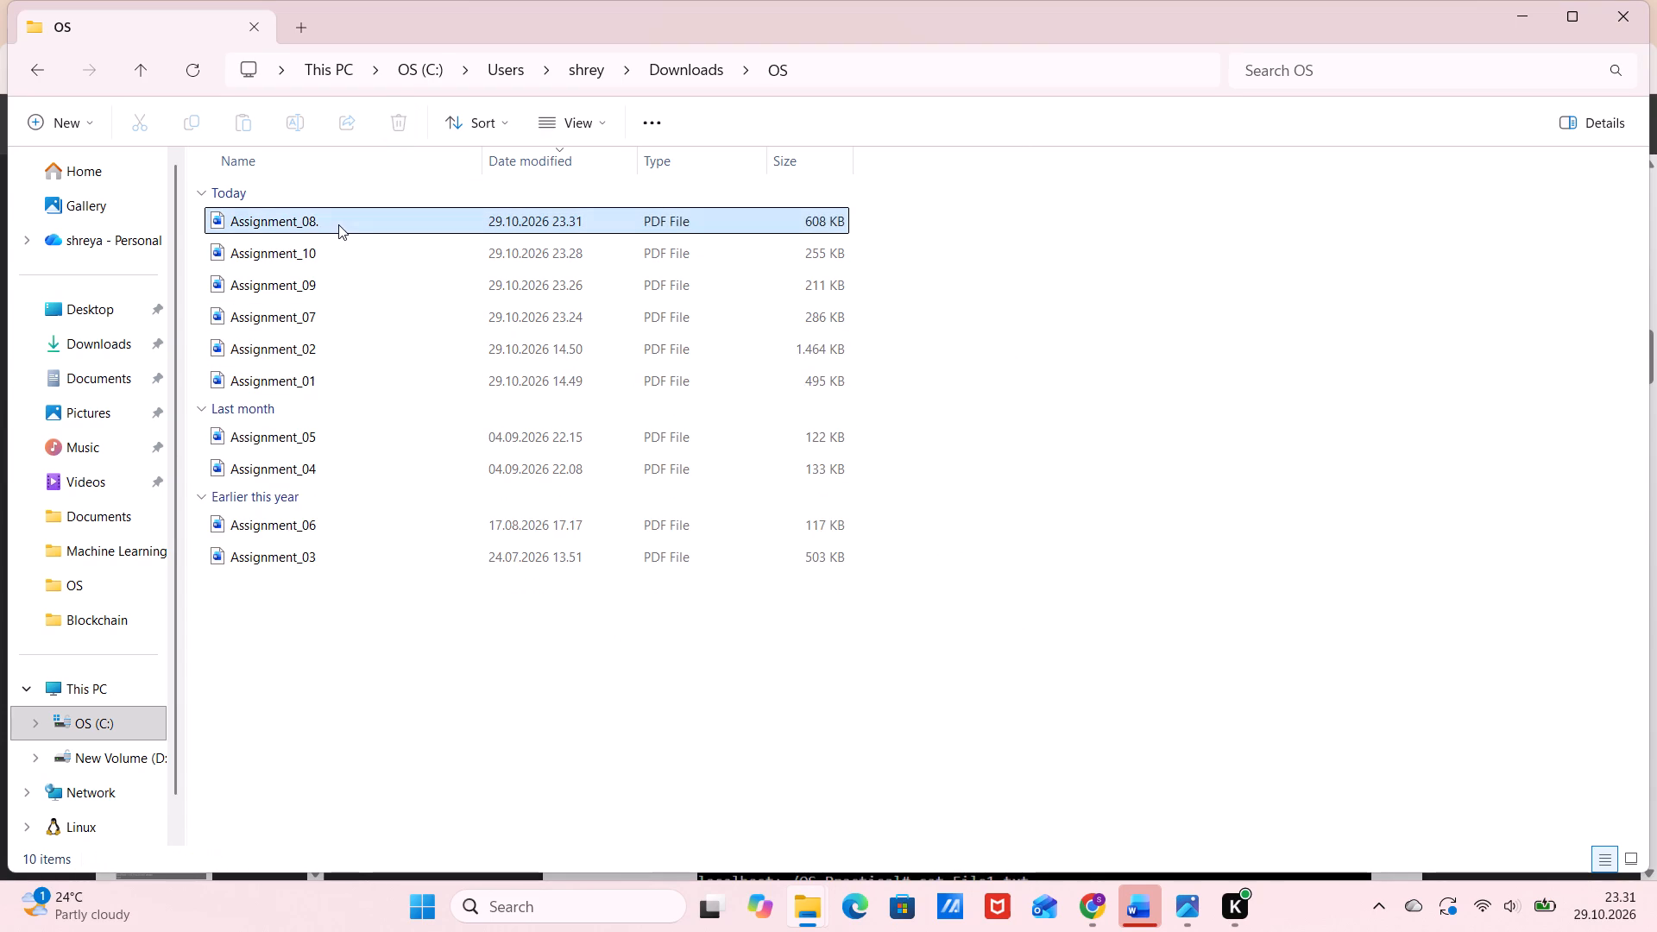
{"action": "left_click", "coordinate": [290, 135]}
{"action": "left_click", "coordinate": [318, 213]}
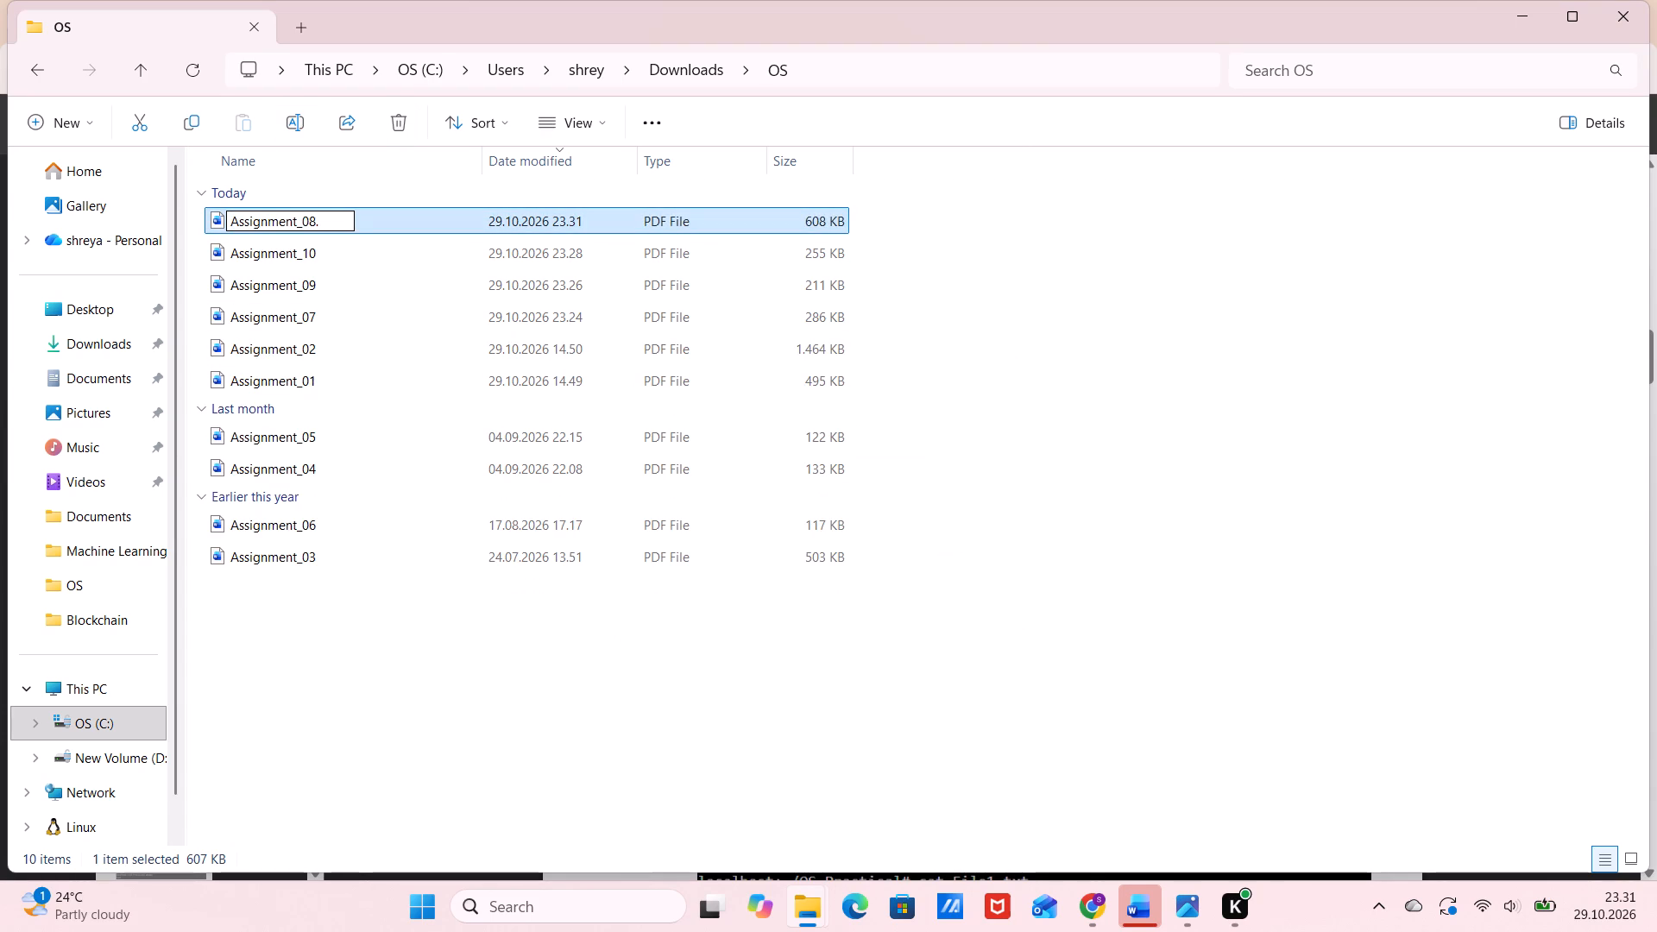
{"action": "key", "text": "BackSpace"}
{"action": "key", "text": "Return"}
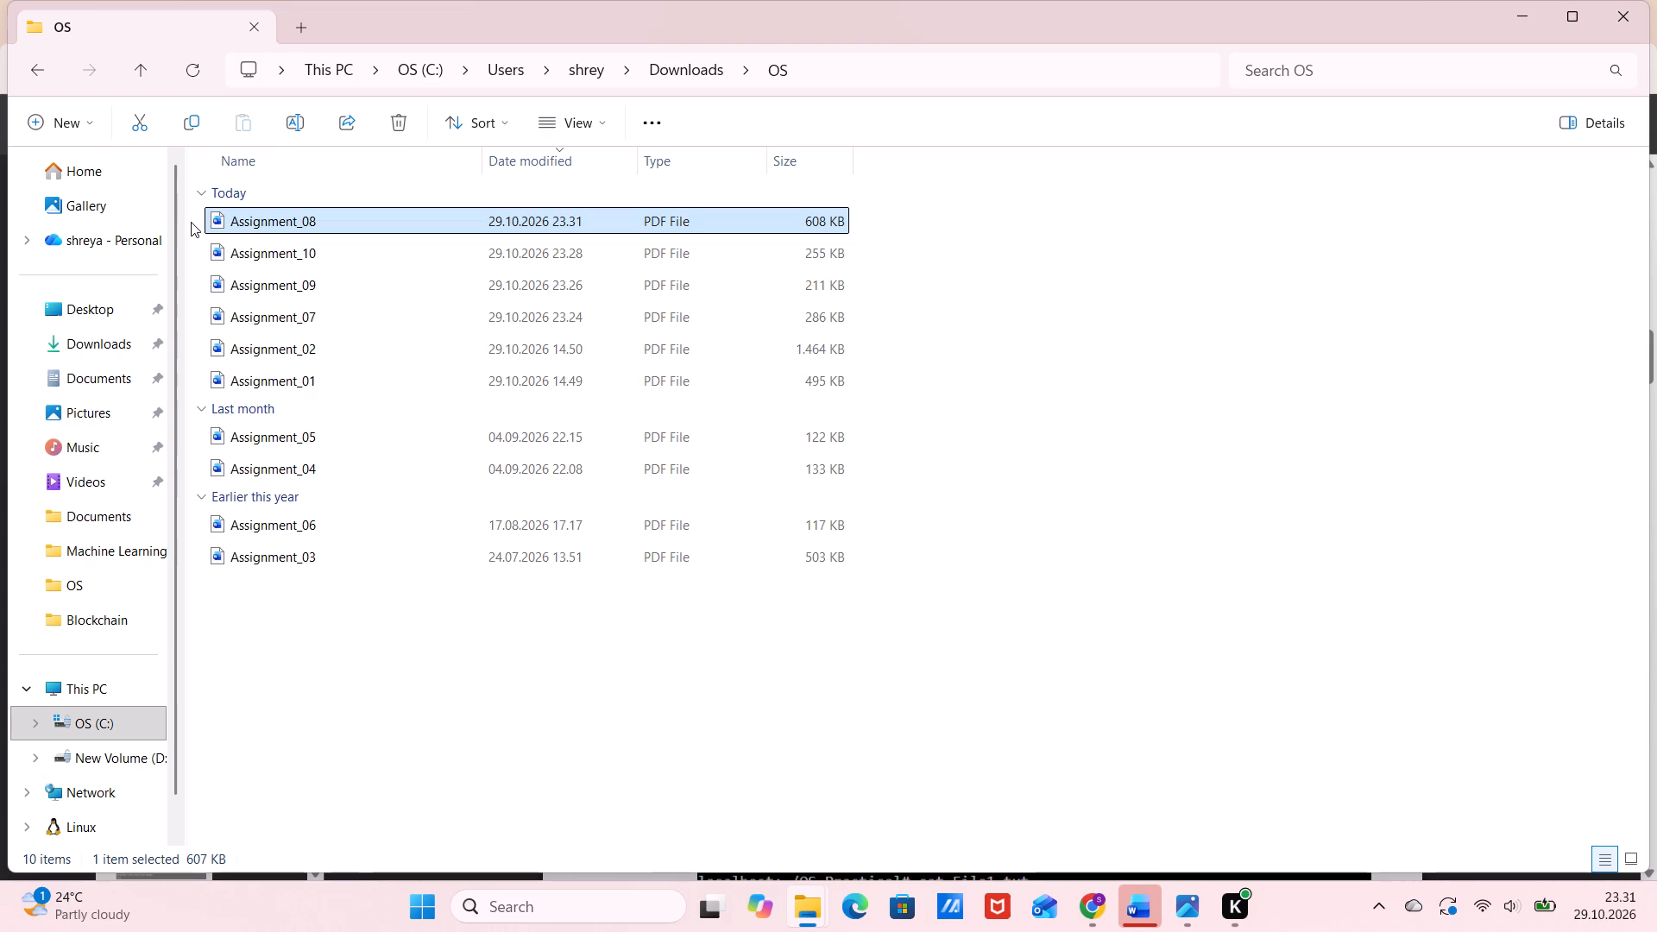
Copy all the assignment PDFs, Assignment_01 to Assignment_10, from the OS folder.
{"action": "left_click_drag", "start_coordinate": [191, 221], "coordinate": [762, 603]}
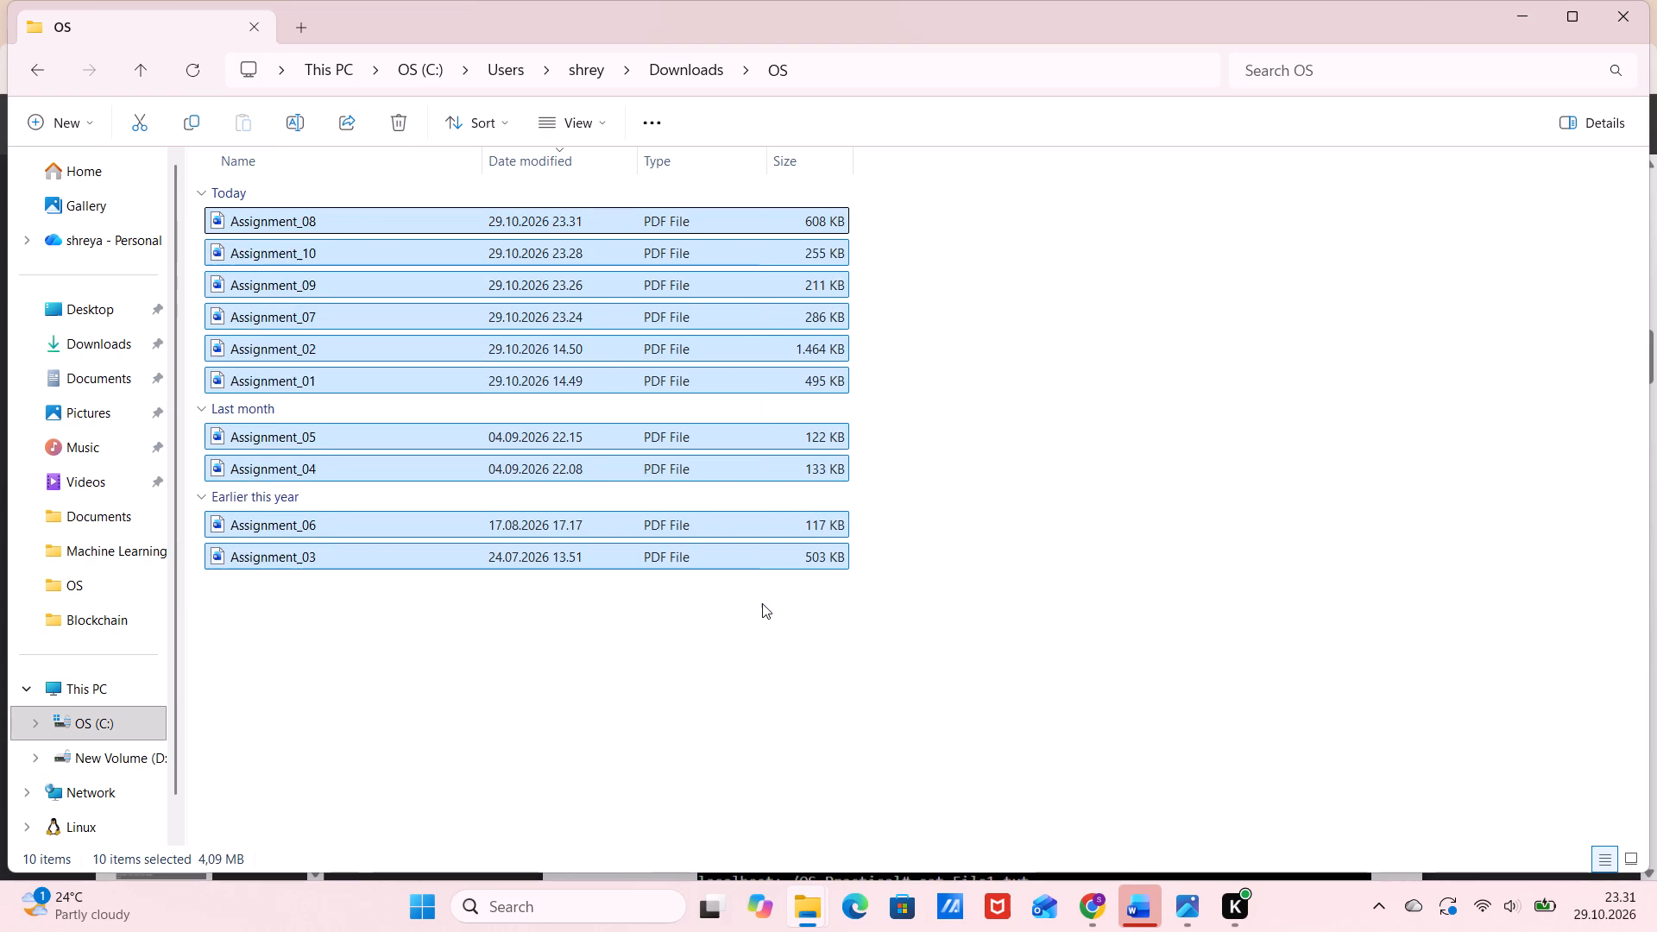
{"action": "key", "text": "ctrl+c"}
Switch to the Chrome window showing Assignment_01.pdf.
{"action": "left_click", "coordinate": [1091, 908]}
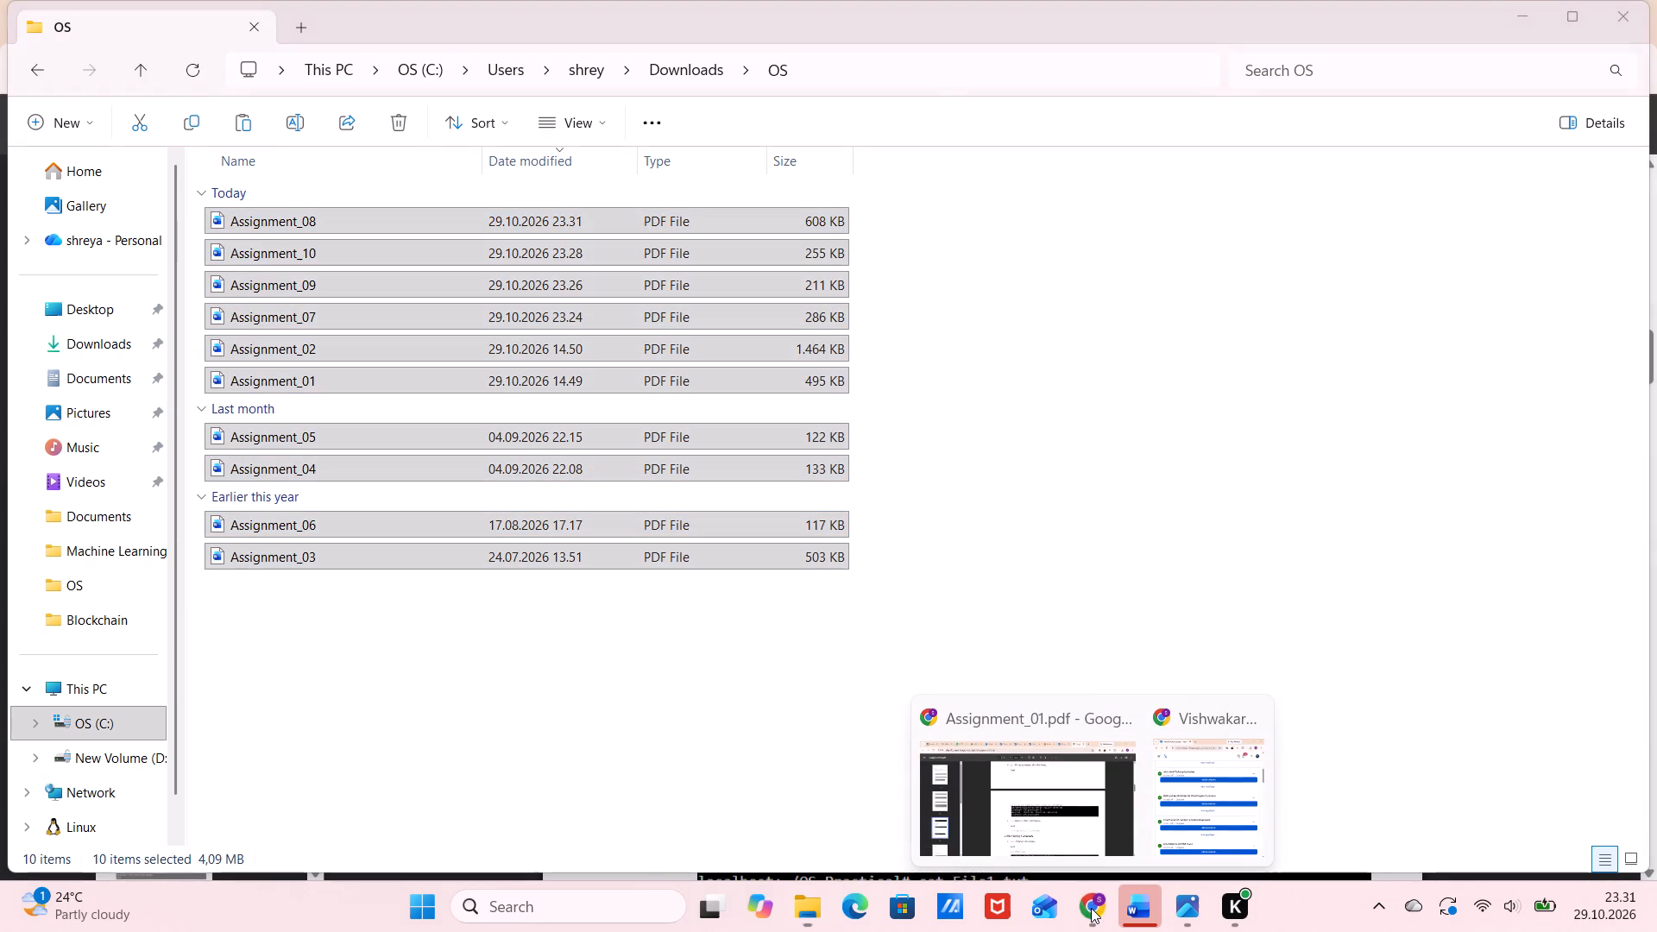
{"action": "left_click", "coordinate": [1032, 834]}
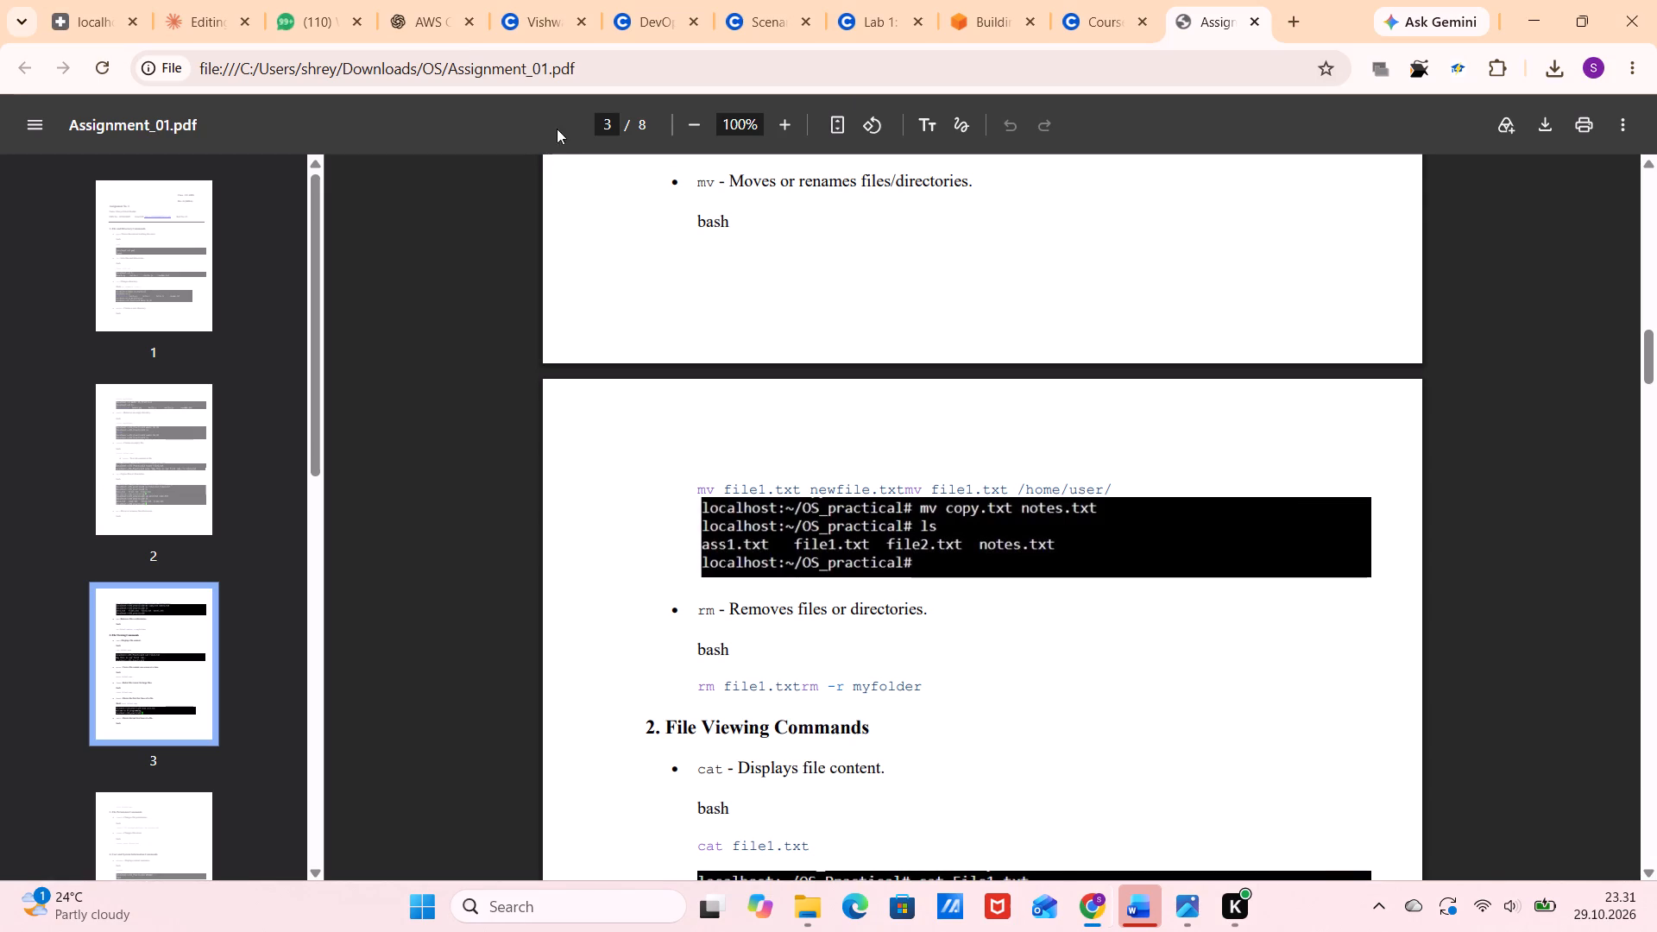